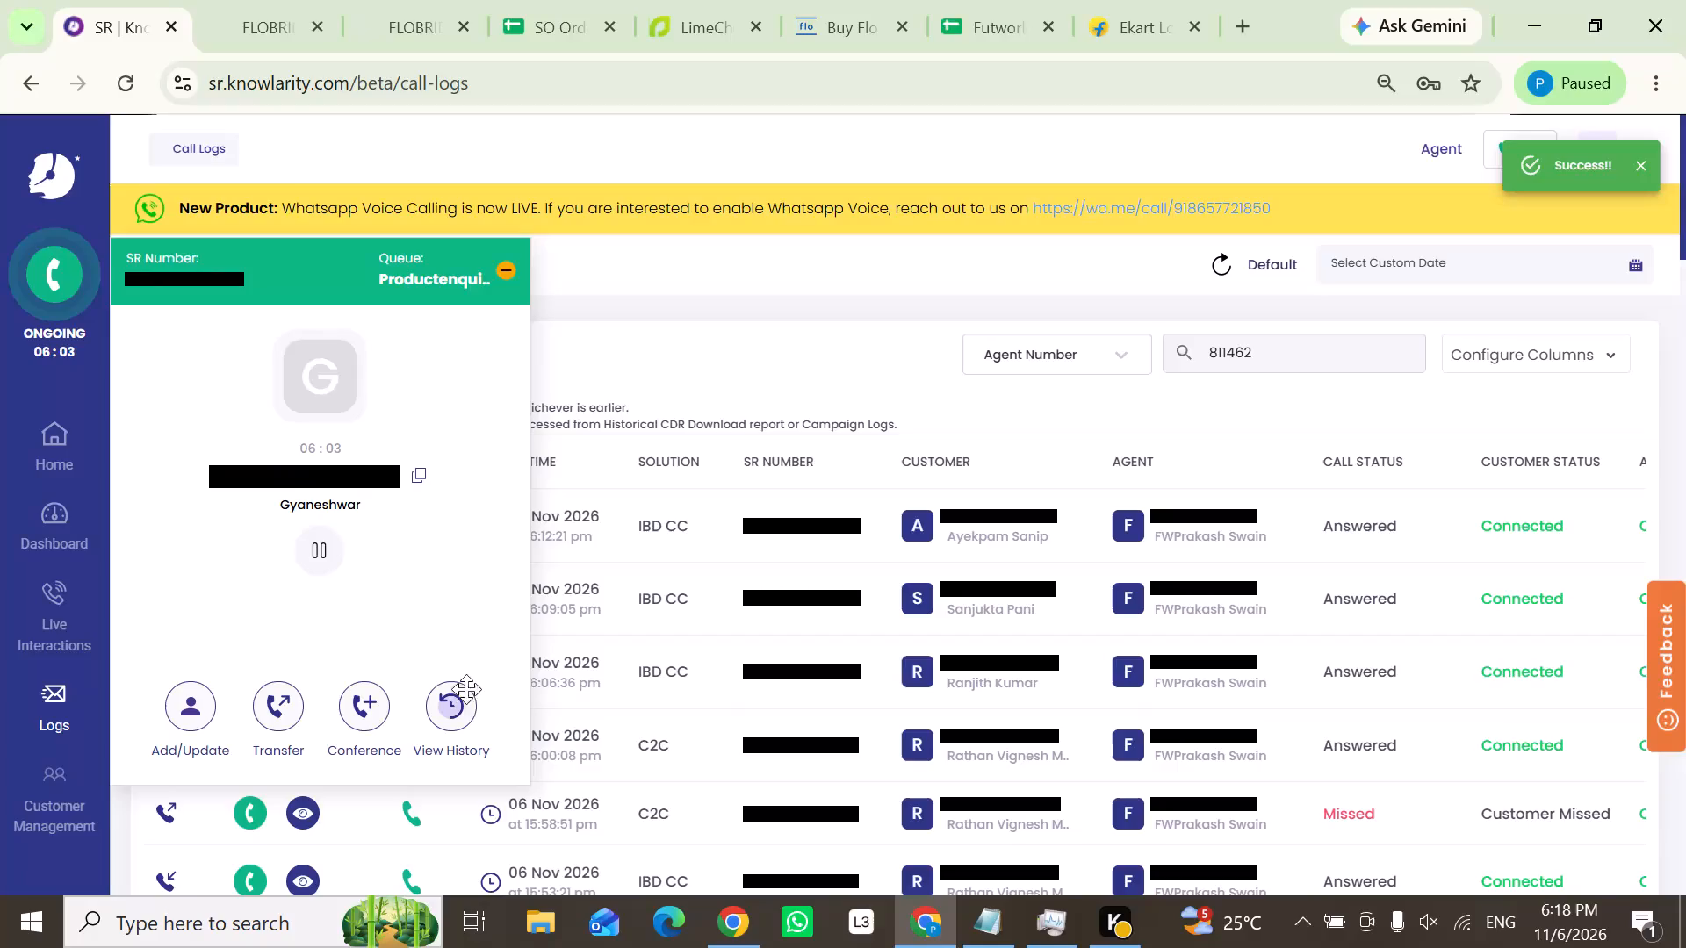
Switch from the call logs to the other Chrome window and open the Flo Mattress conversation in Google Chat.
click(743, 907)
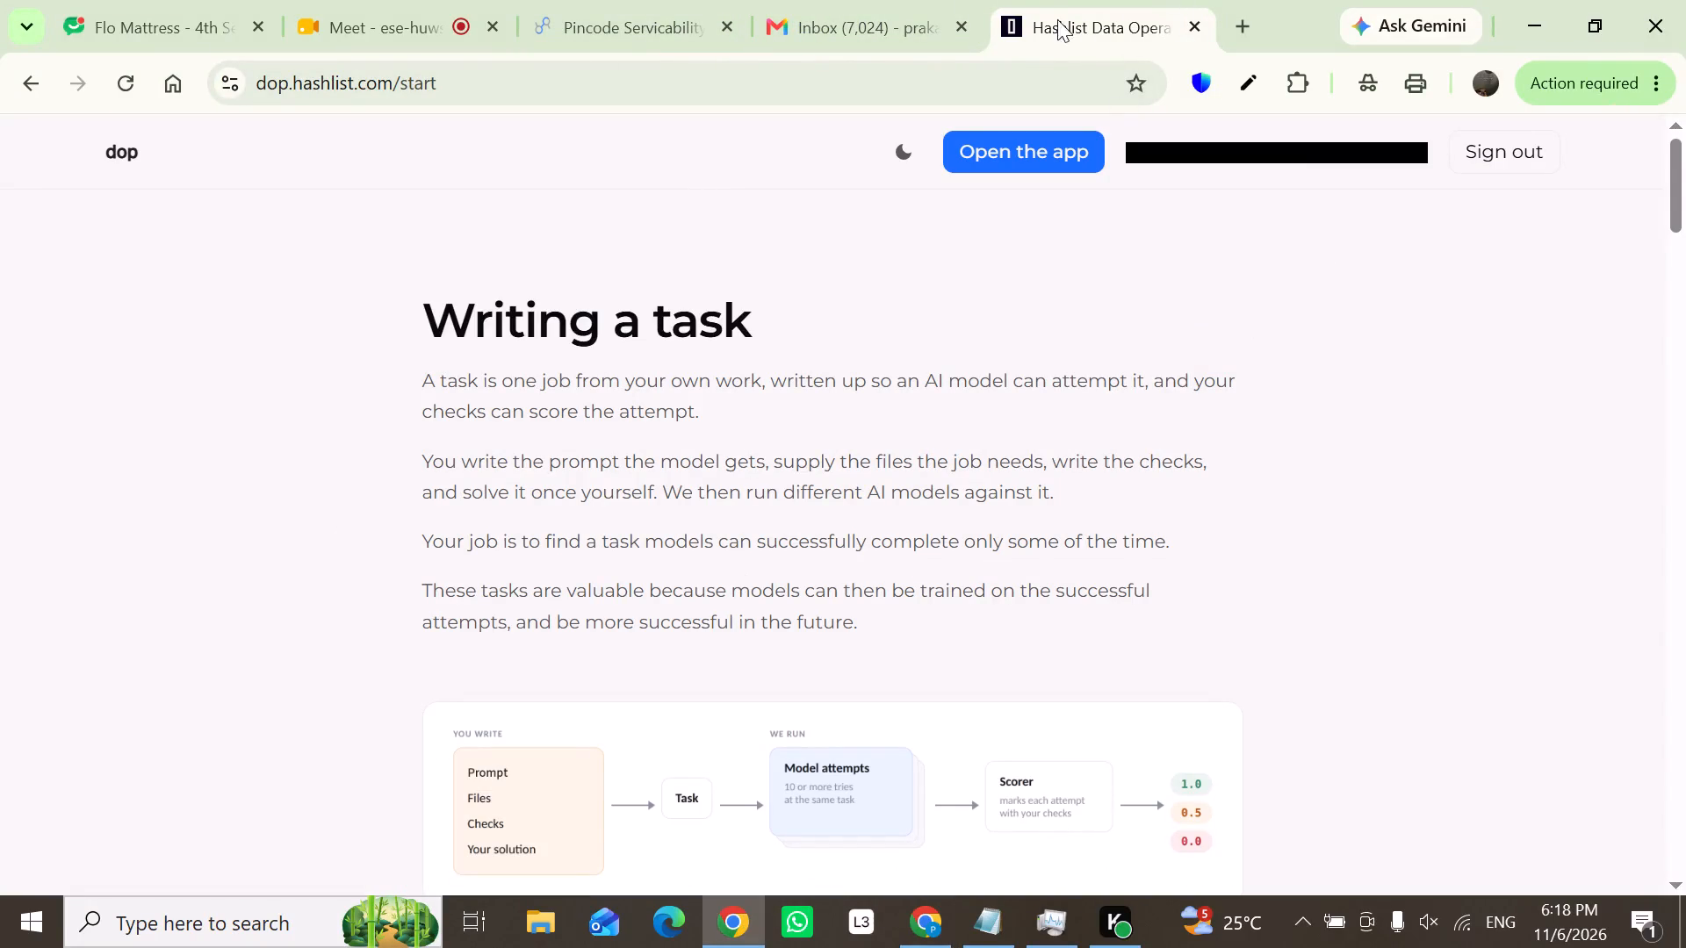
click(166, 0)
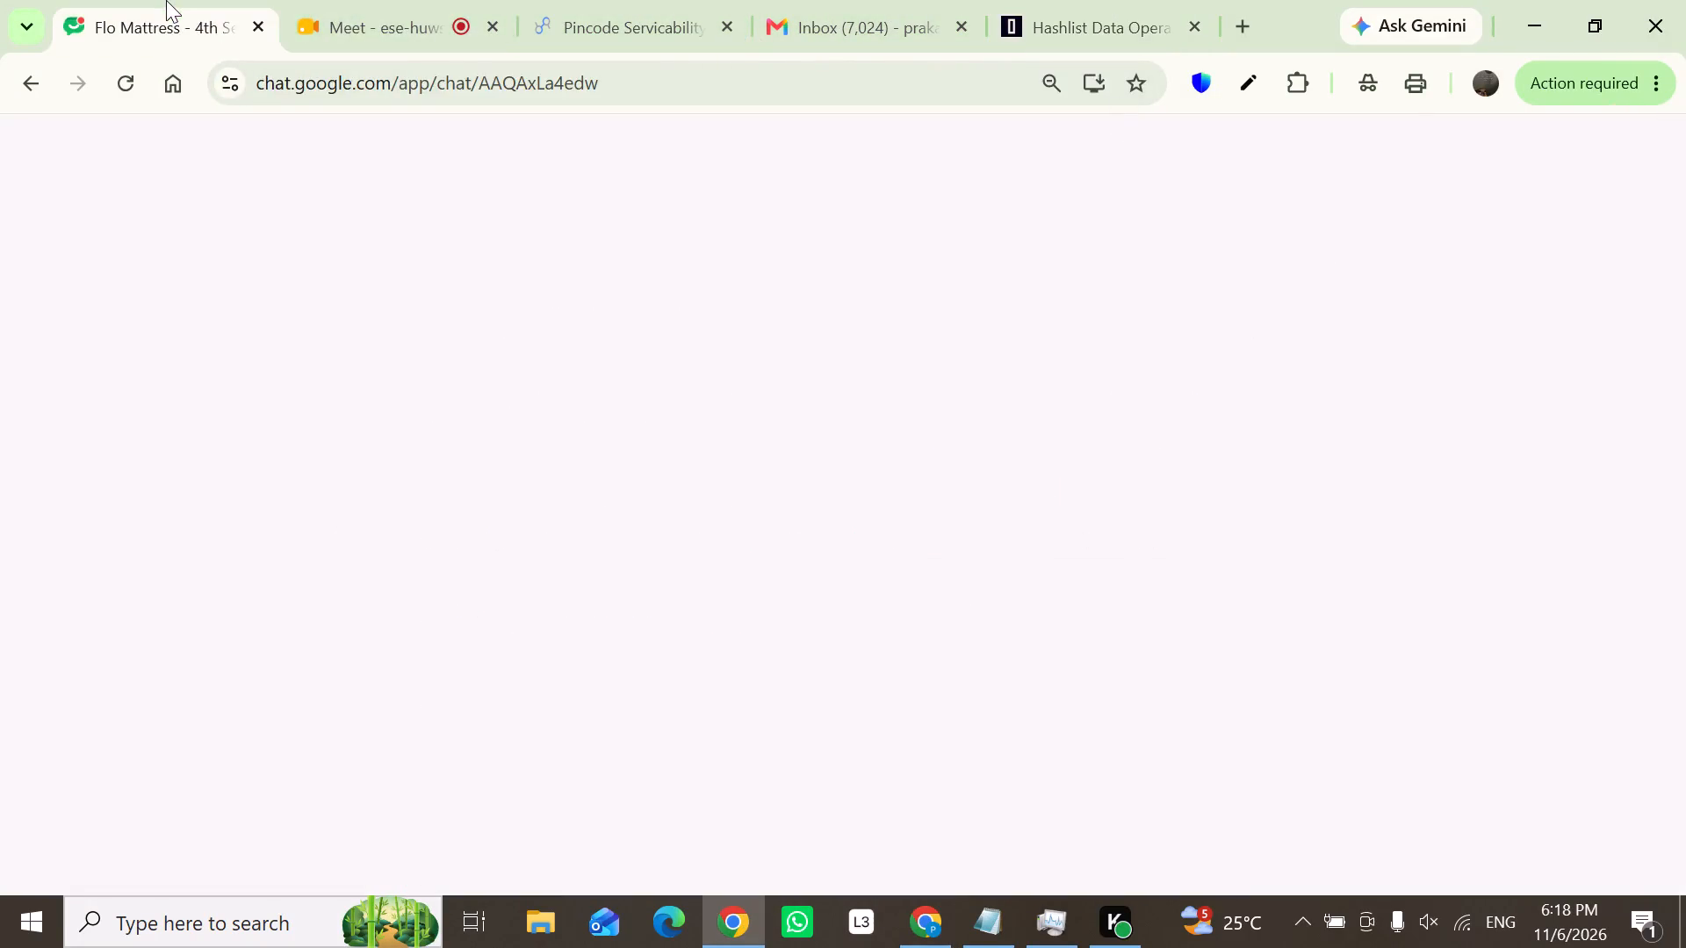
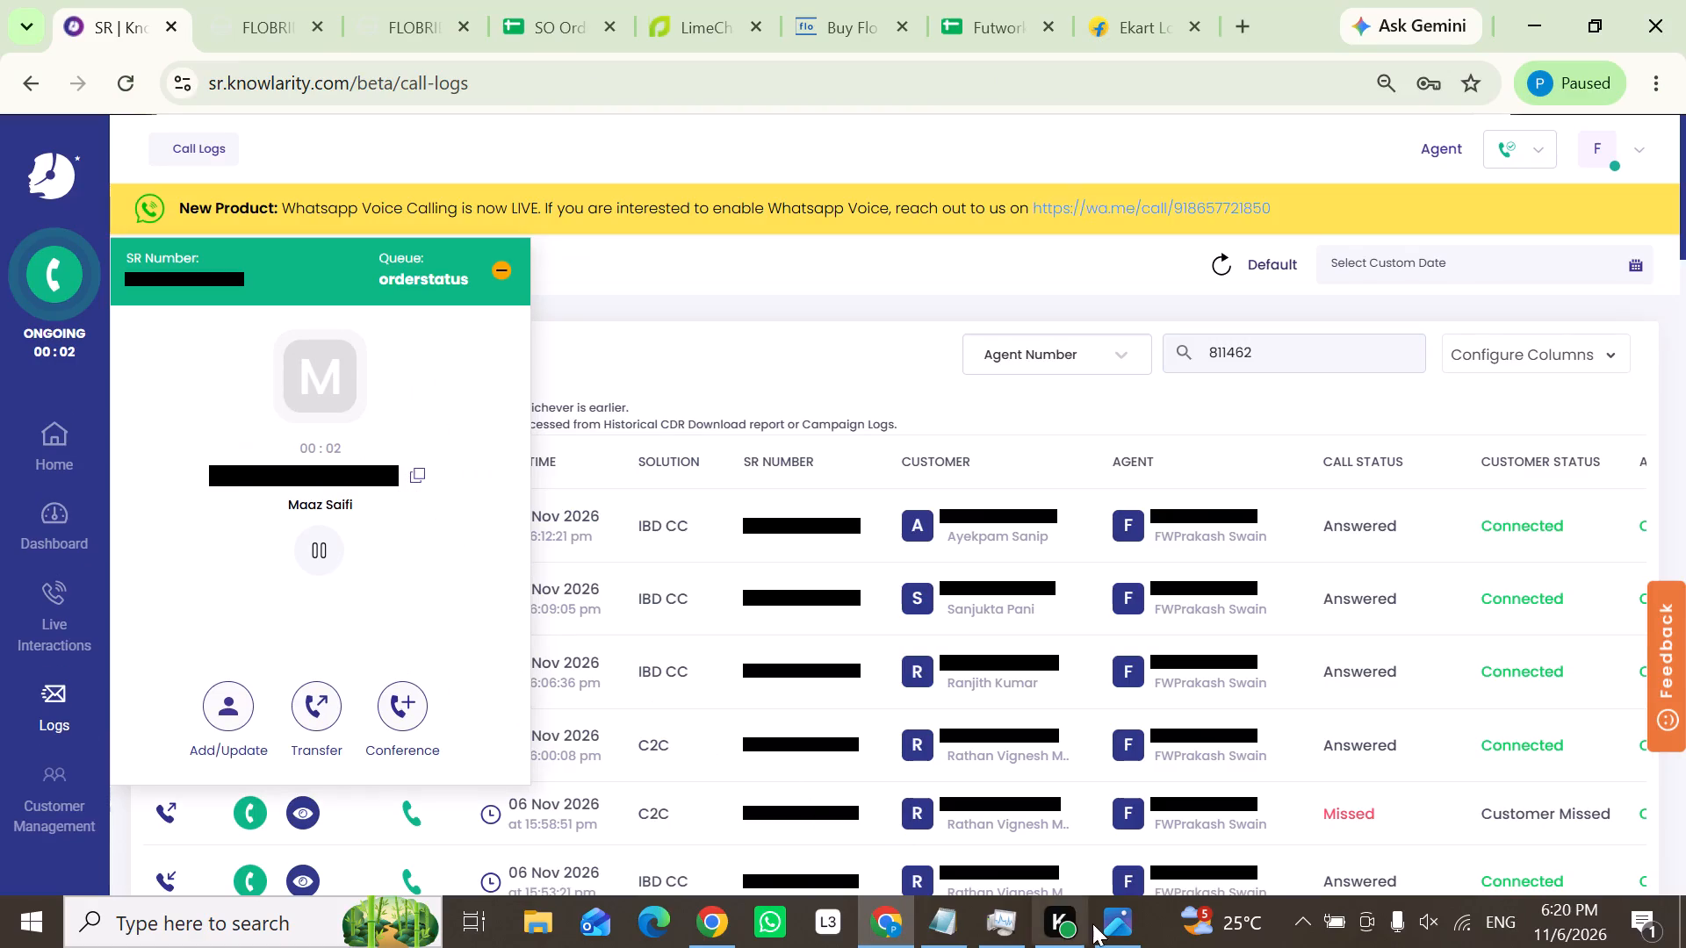
click(1236, 719)
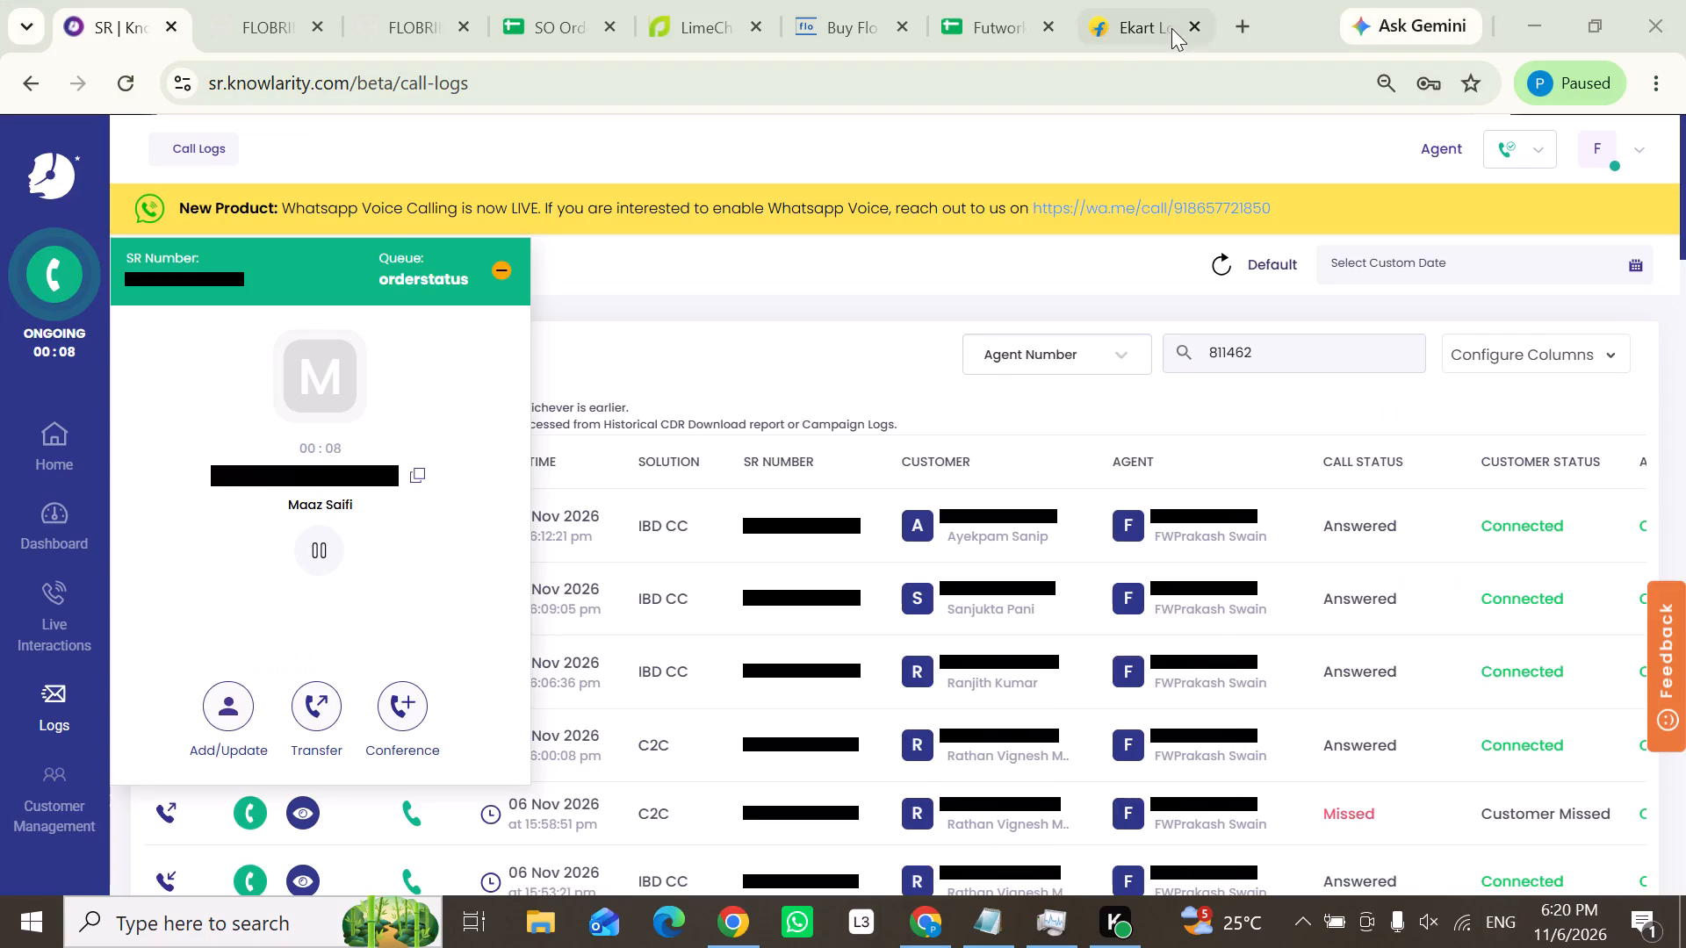
click(410, 473)
click(205, 0)
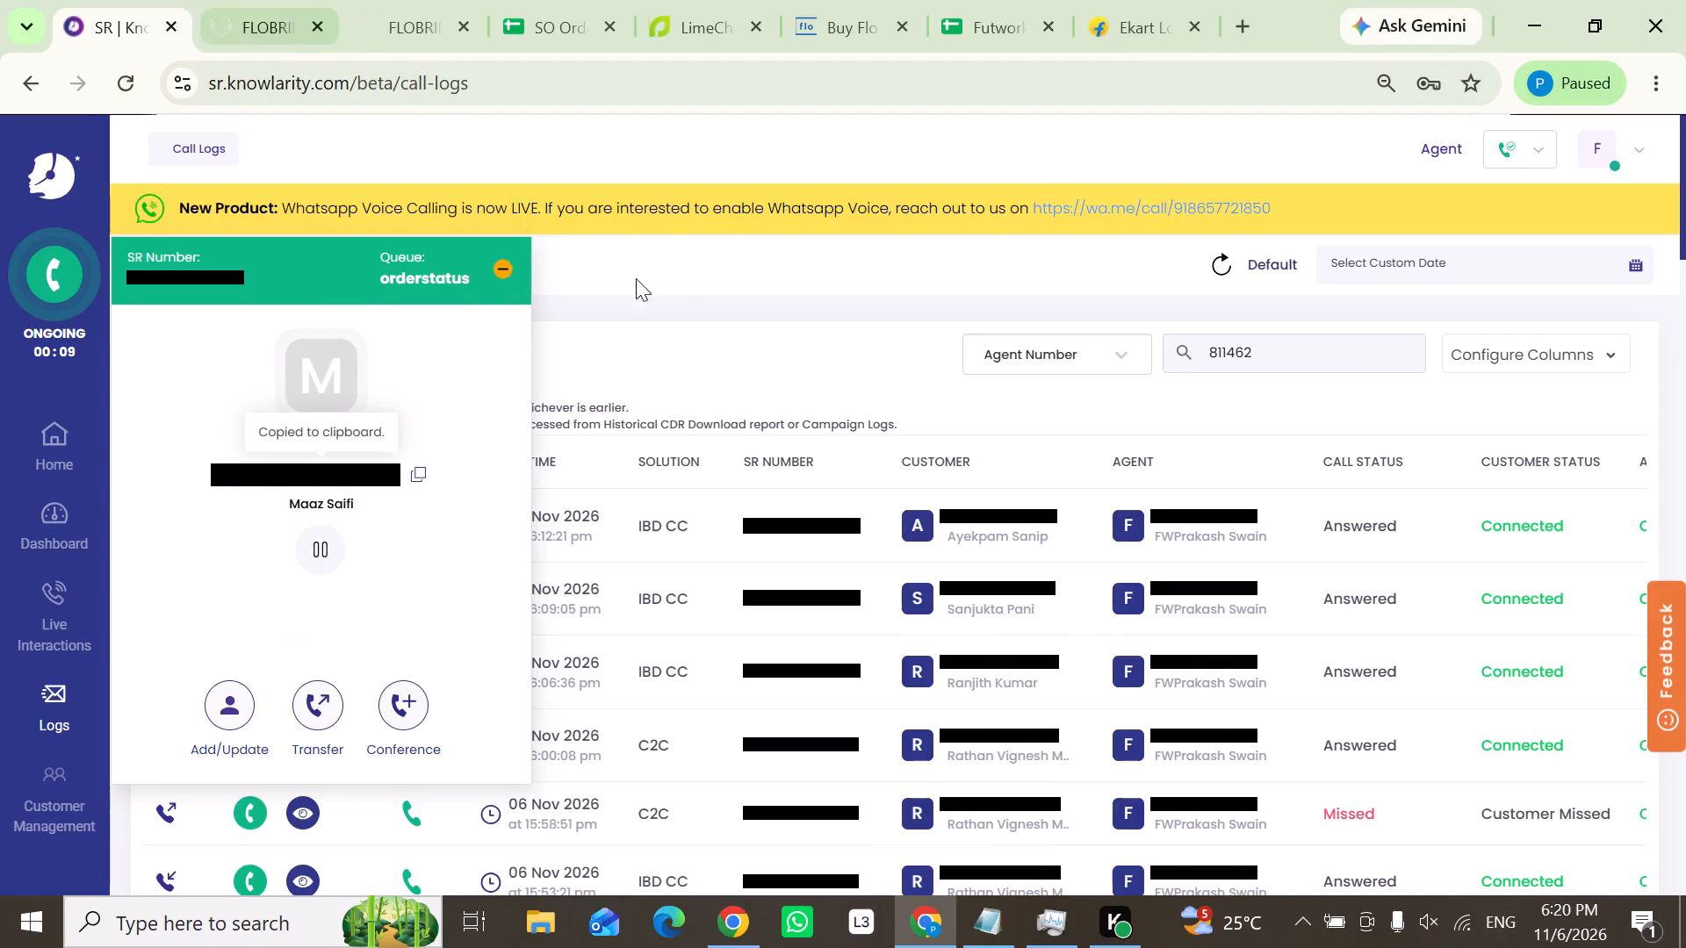
drag(765, 232, 458, 240)
key(ctrl+v)
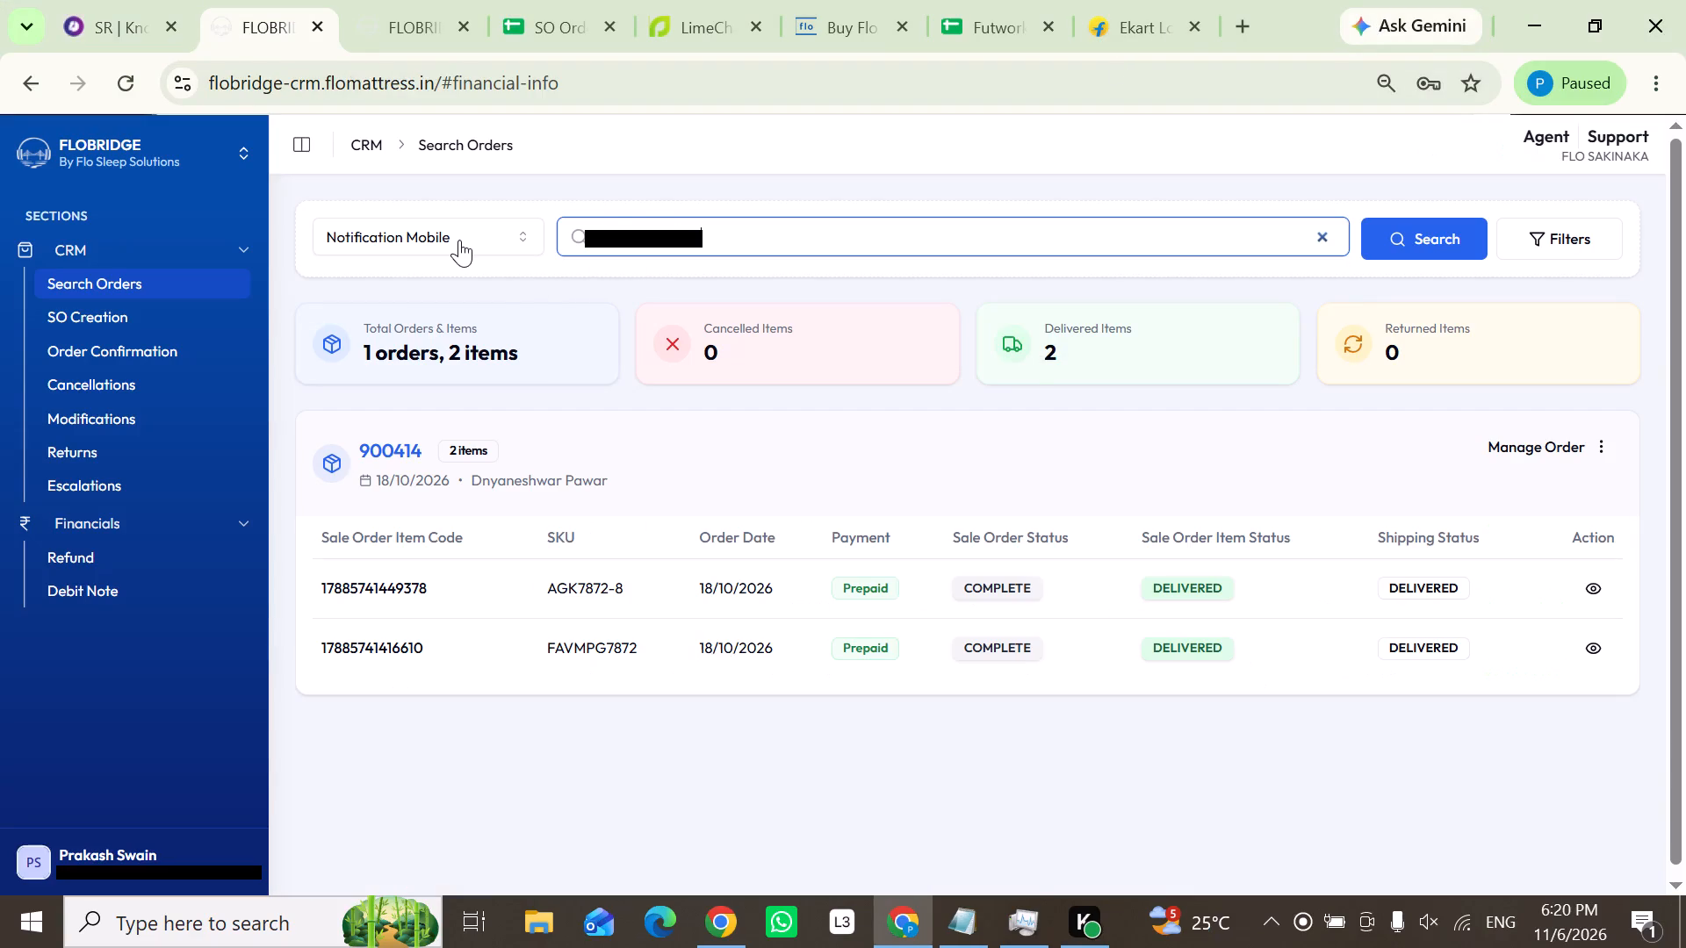
drag(623, 240, 588, 241)
key(BackSpace)
click(1467, 226)
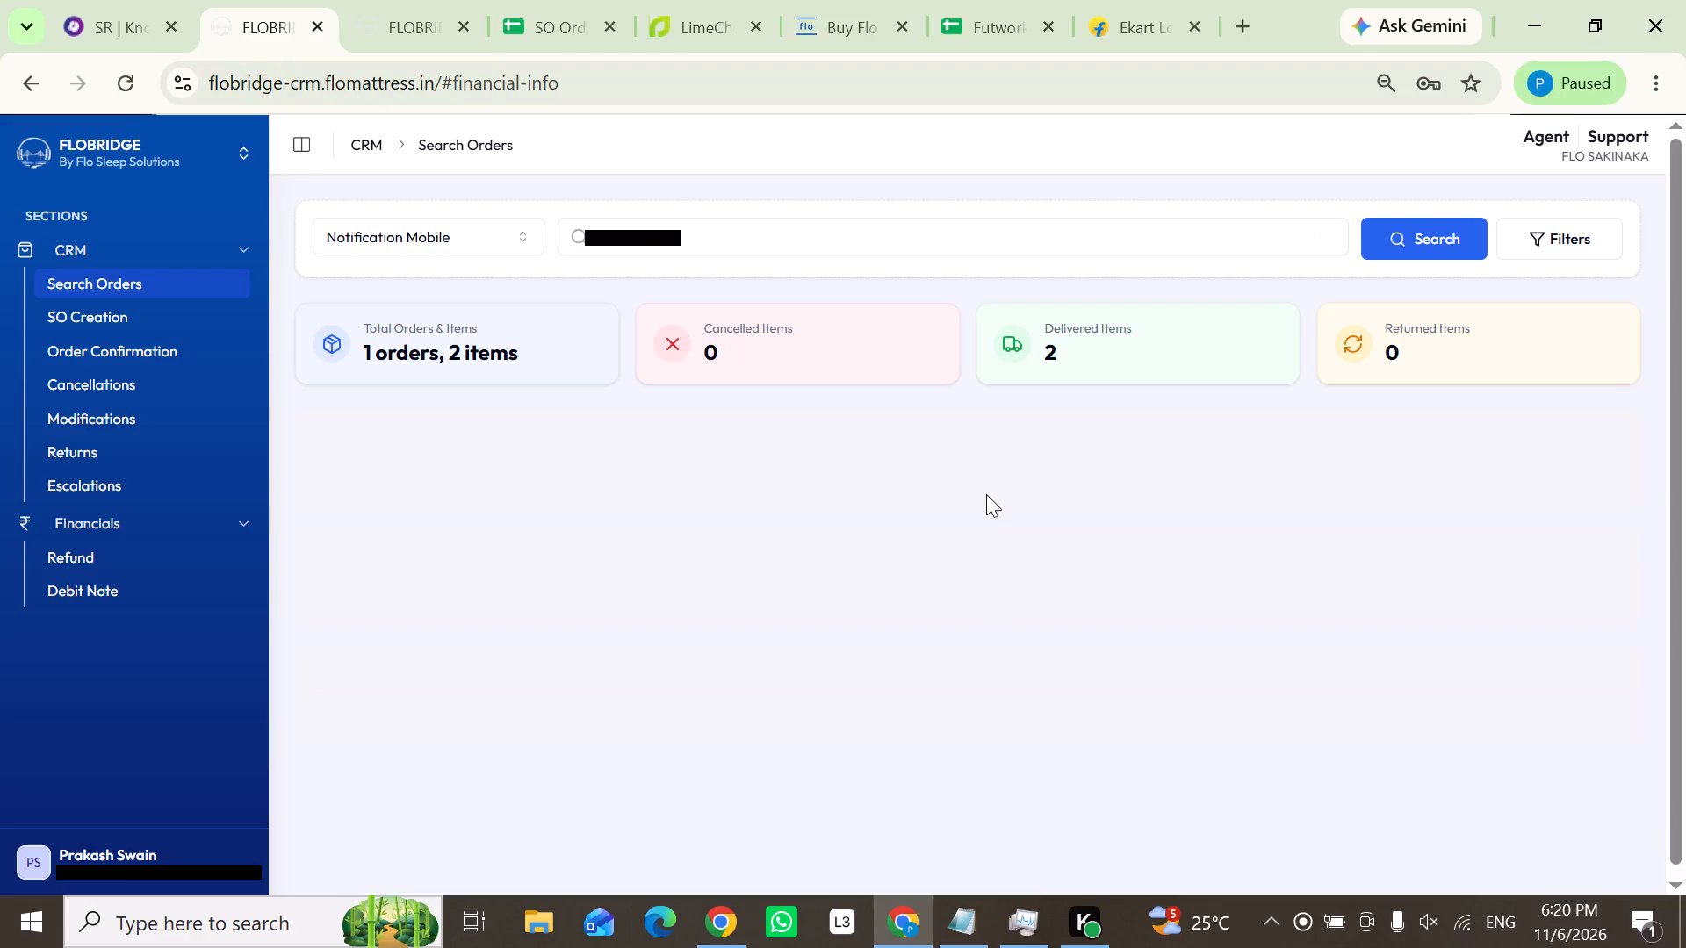
click(865, 689)
scroll(863, 689, down, 3)
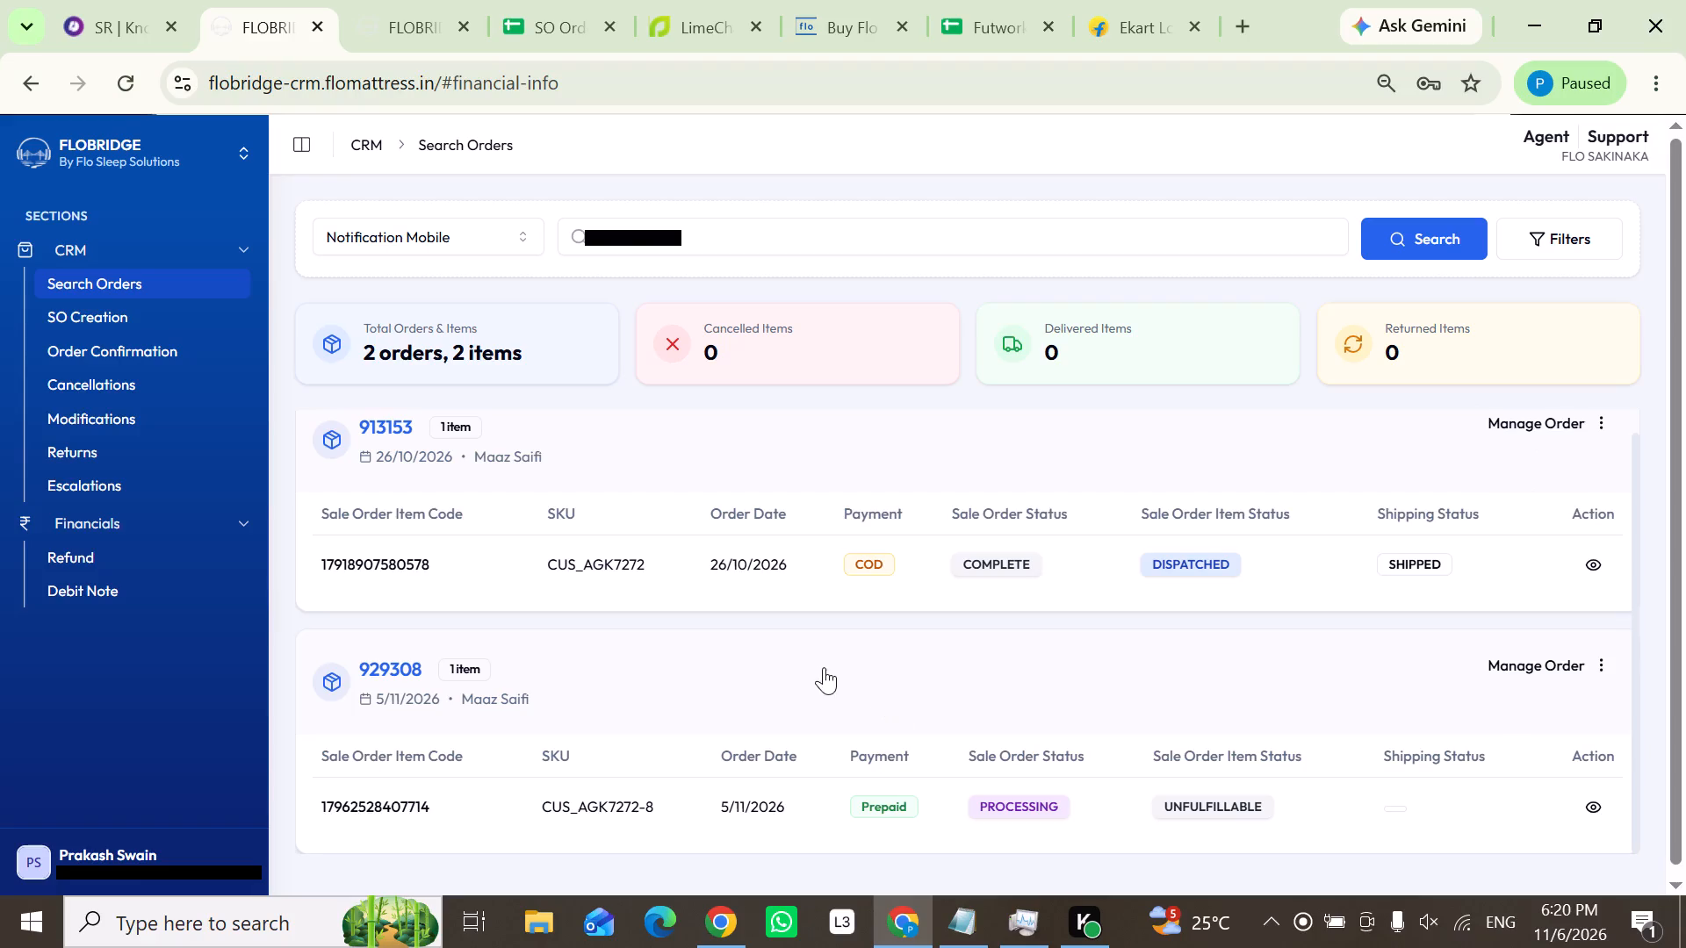
click(1593, 424)
click(1538, 607)
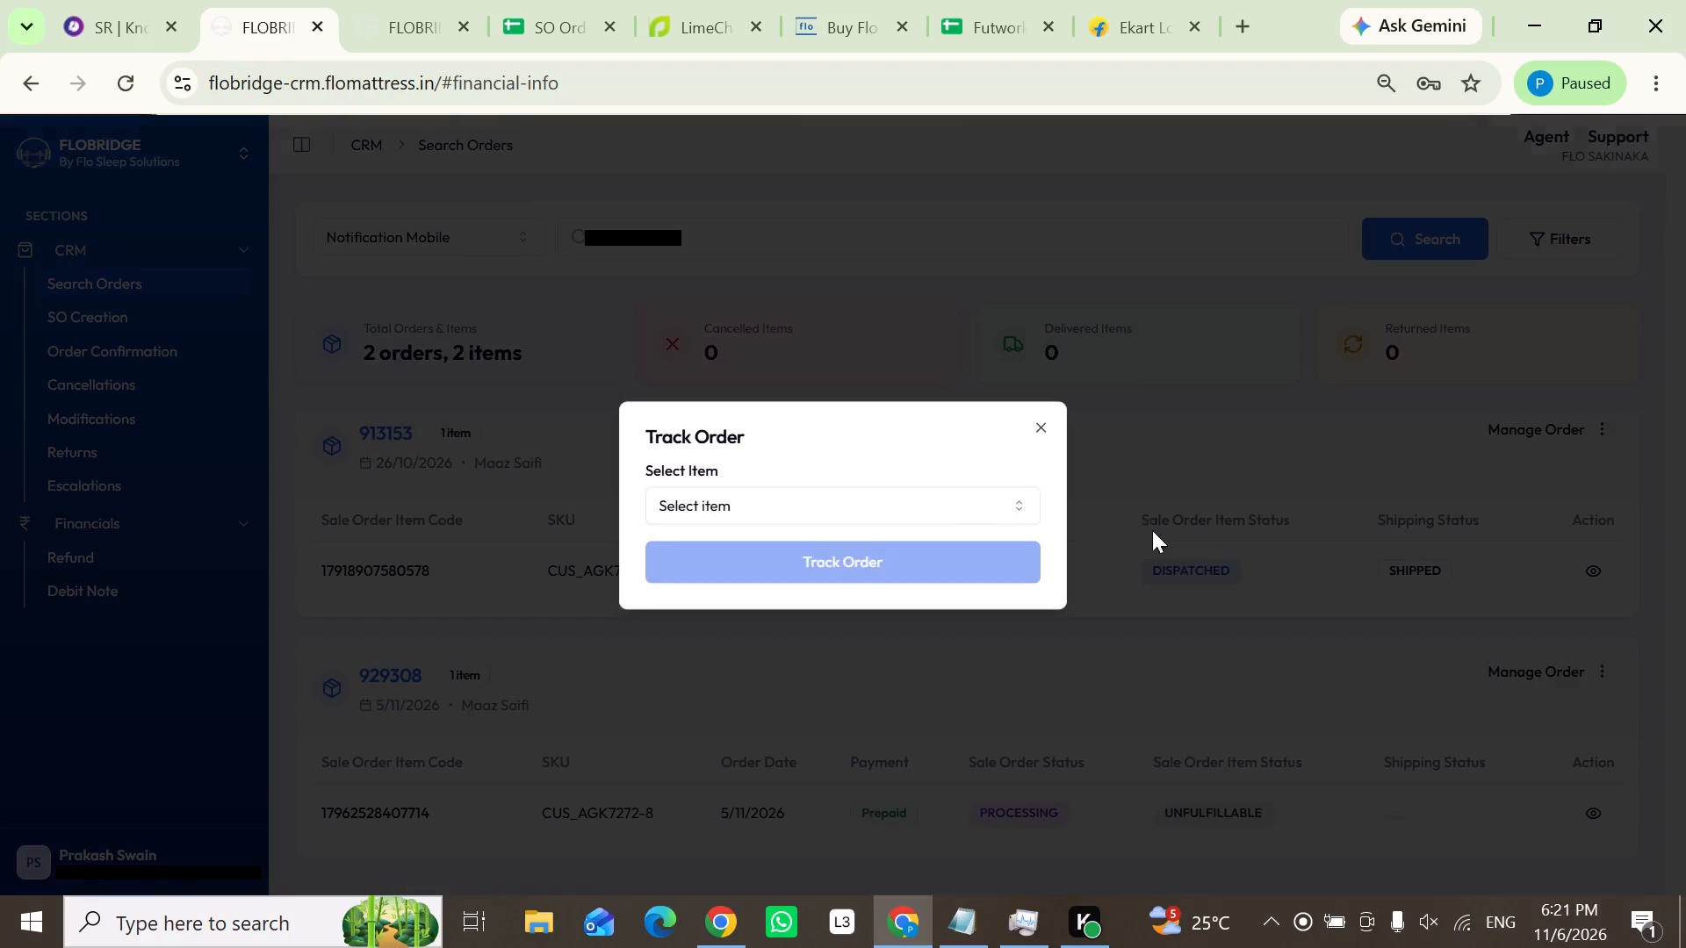
click(970, 501)
click(850, 555)
click(842, 562)
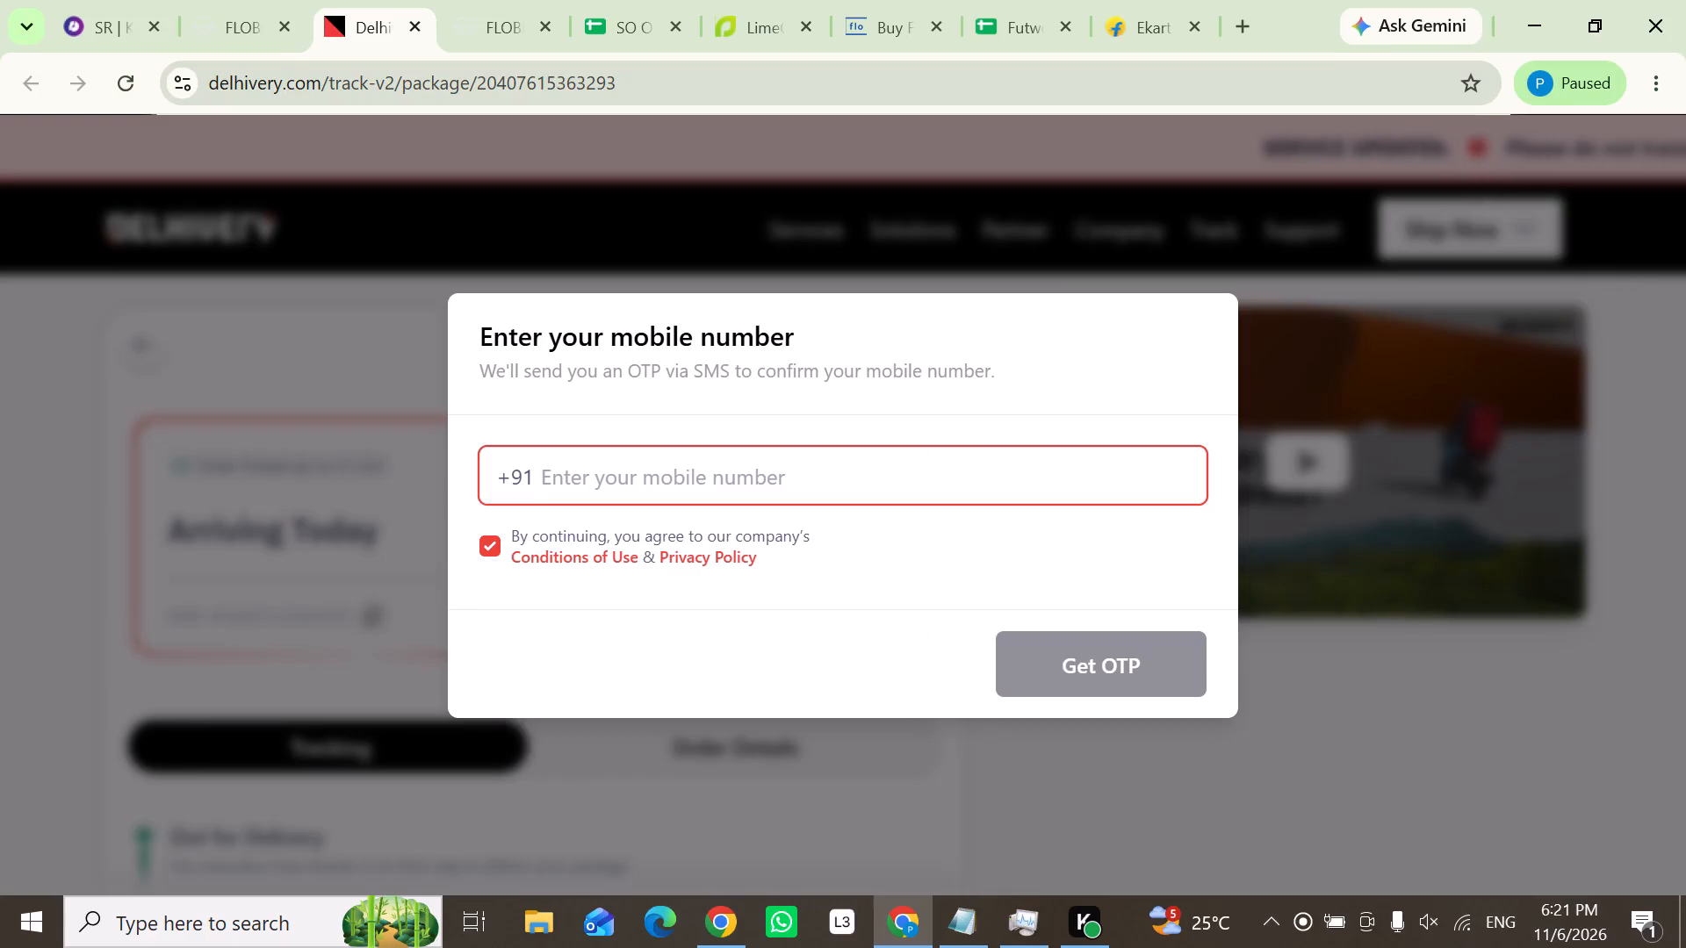
click(234, 11)
click(384, 590)
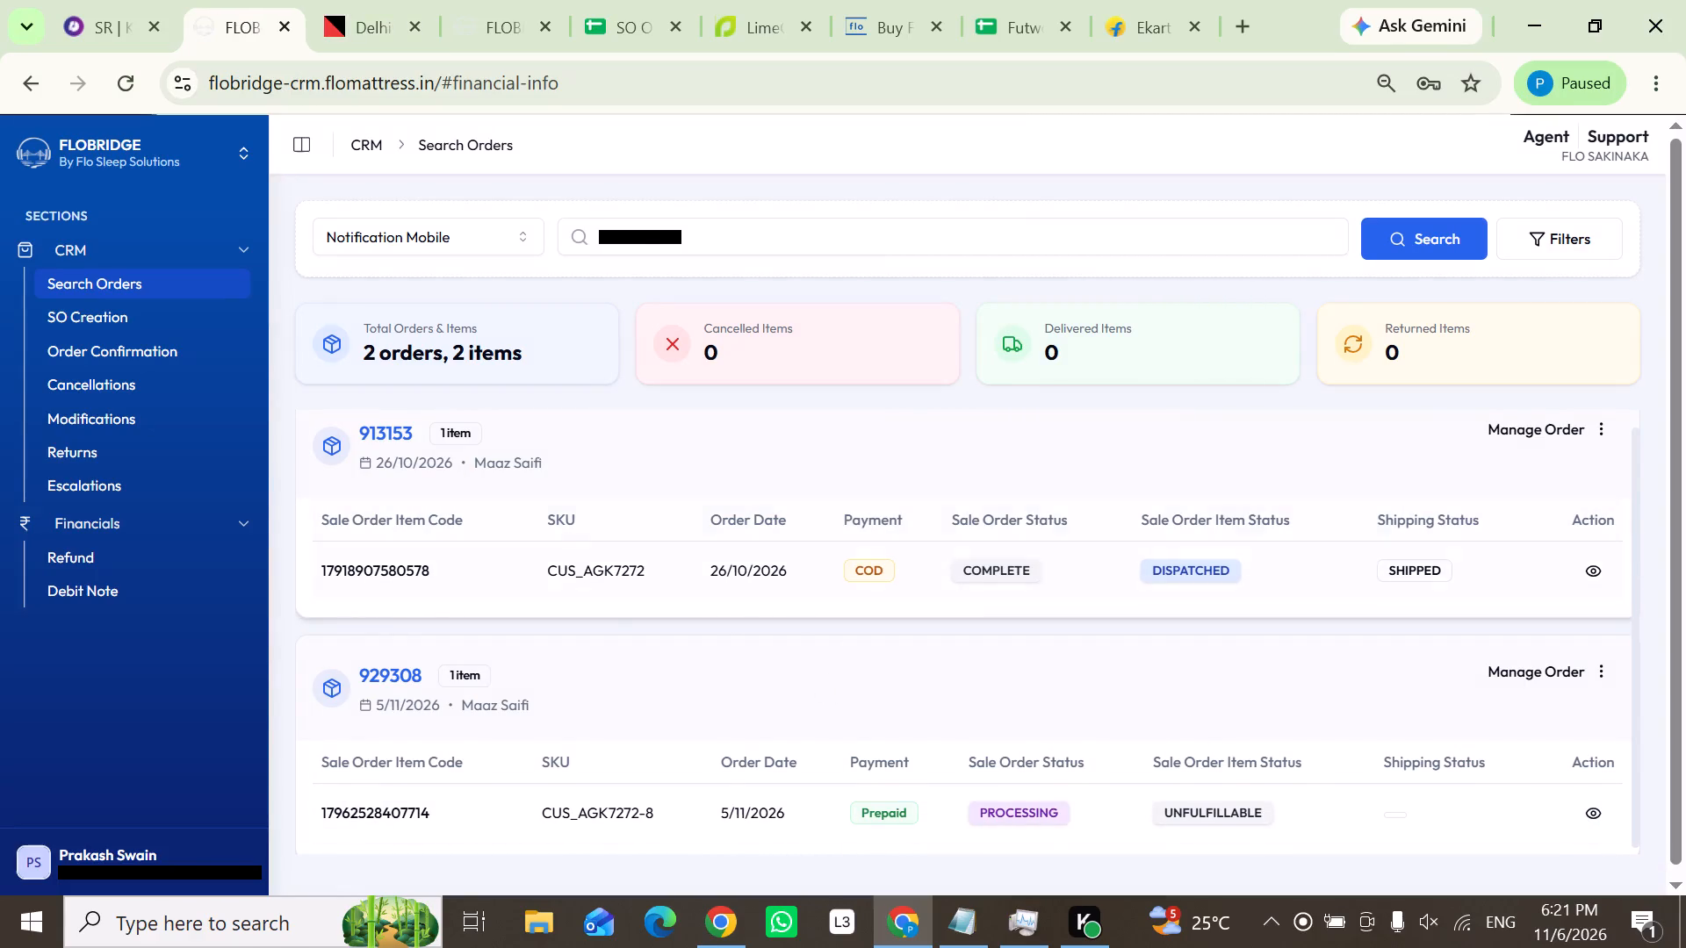
click(1575, 578)
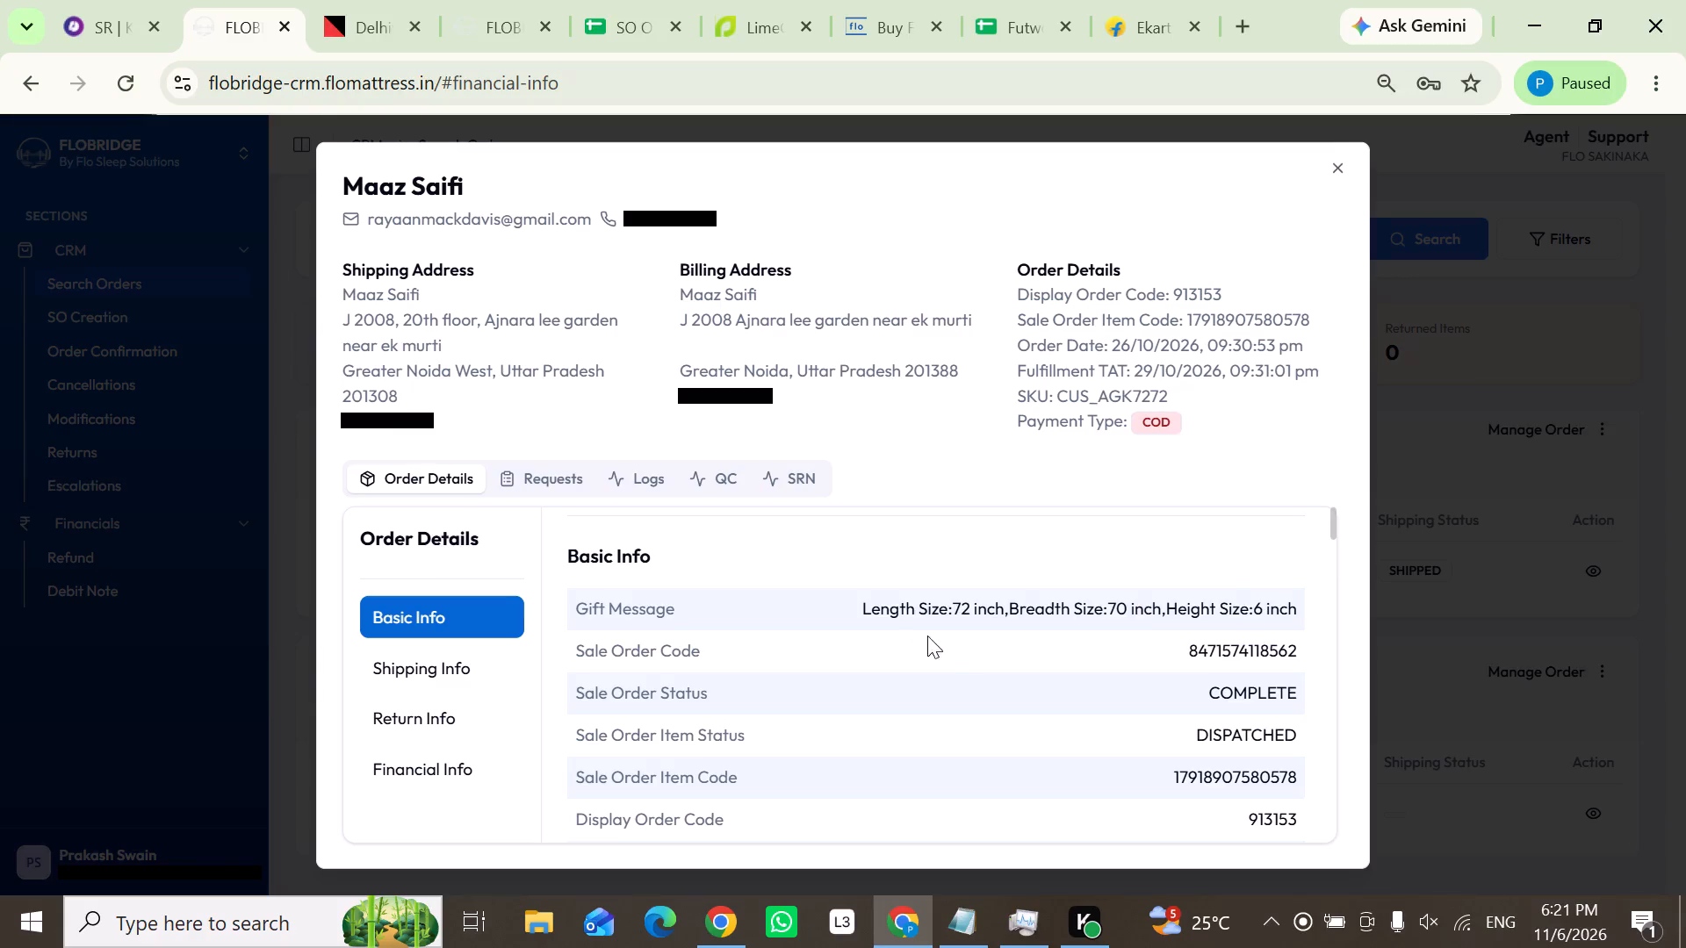
click(1452, 608)
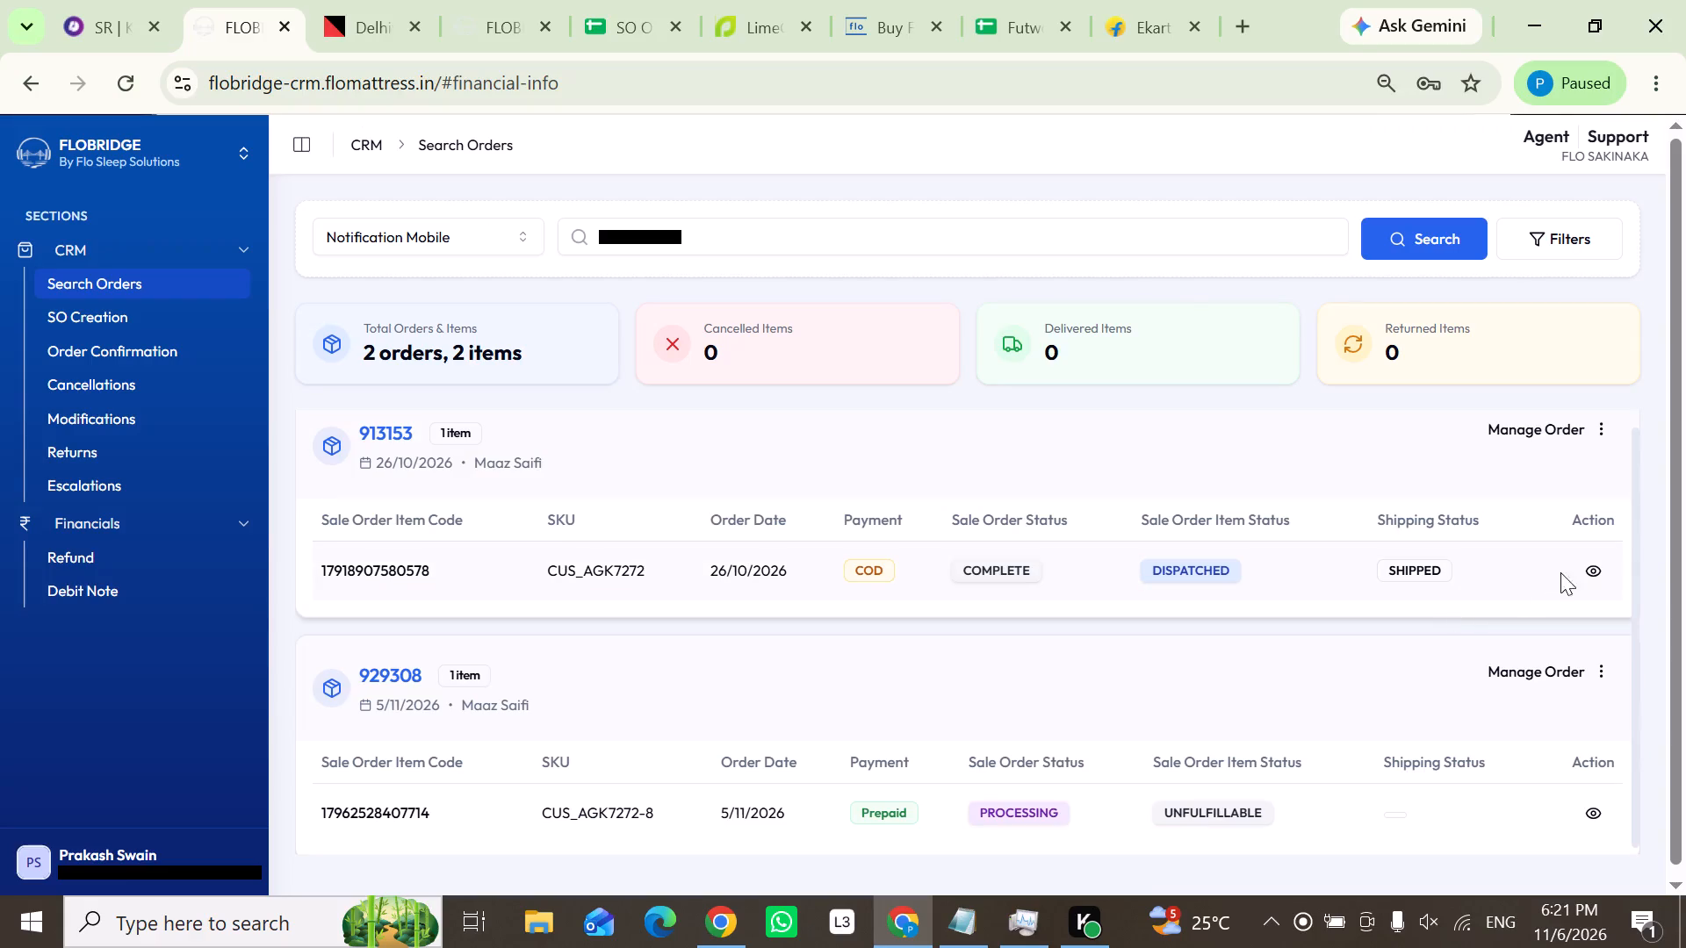
click(1595, 572)
click(1541, 649)
click(1602, 816)
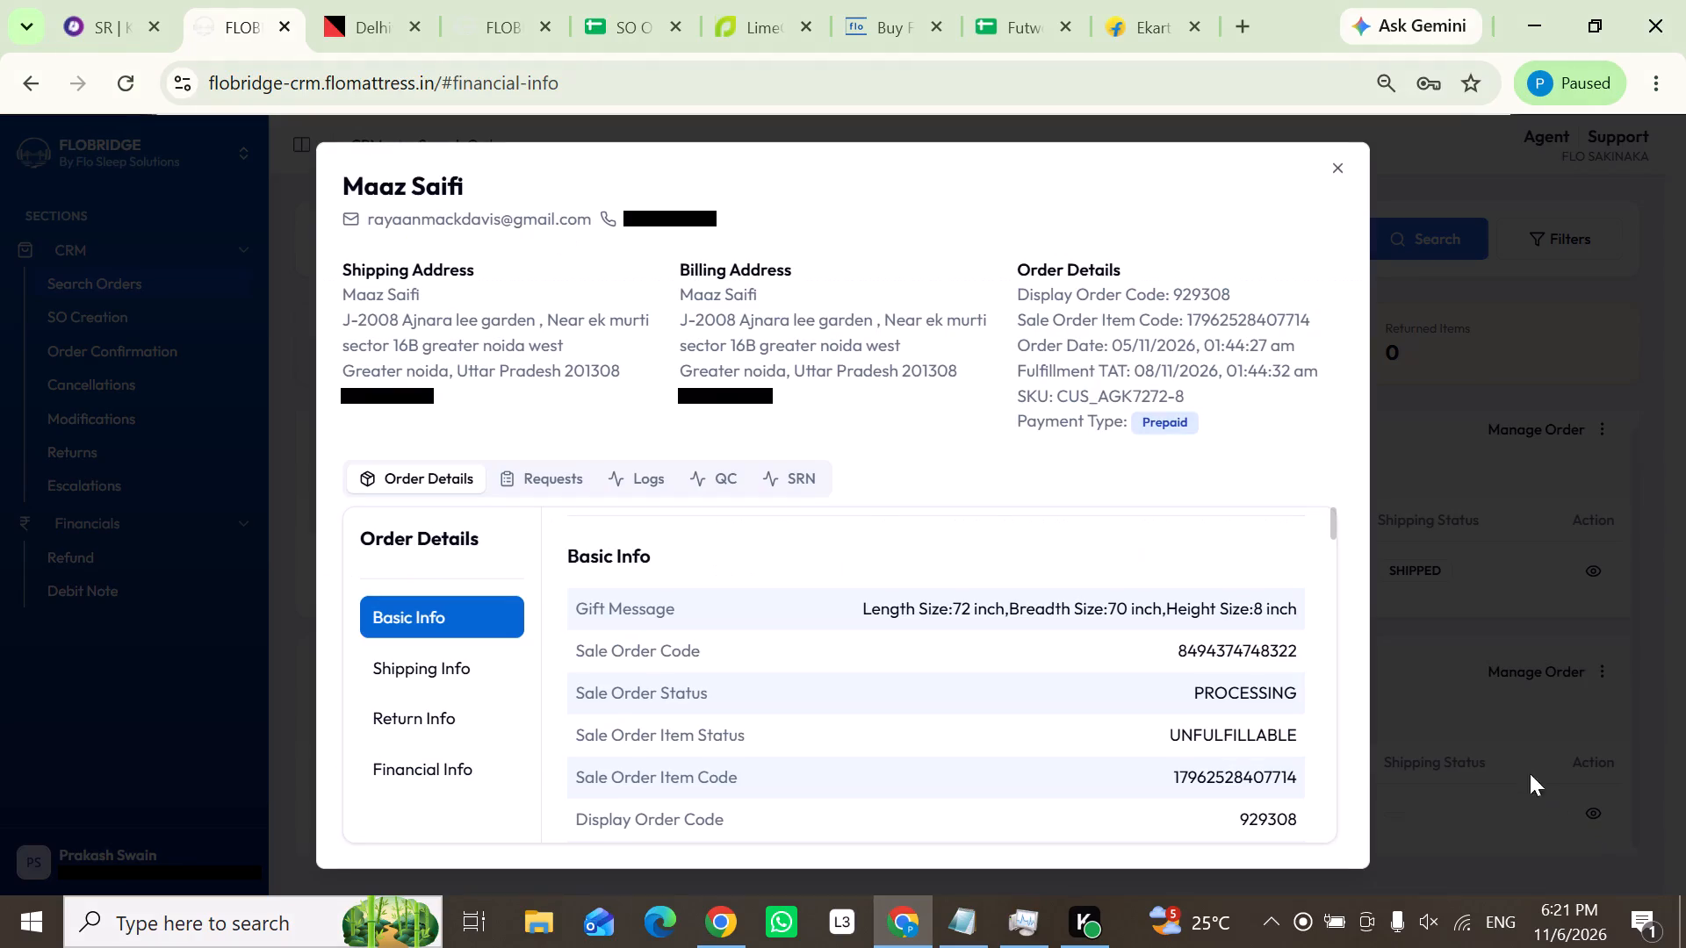
click(1470, 643)
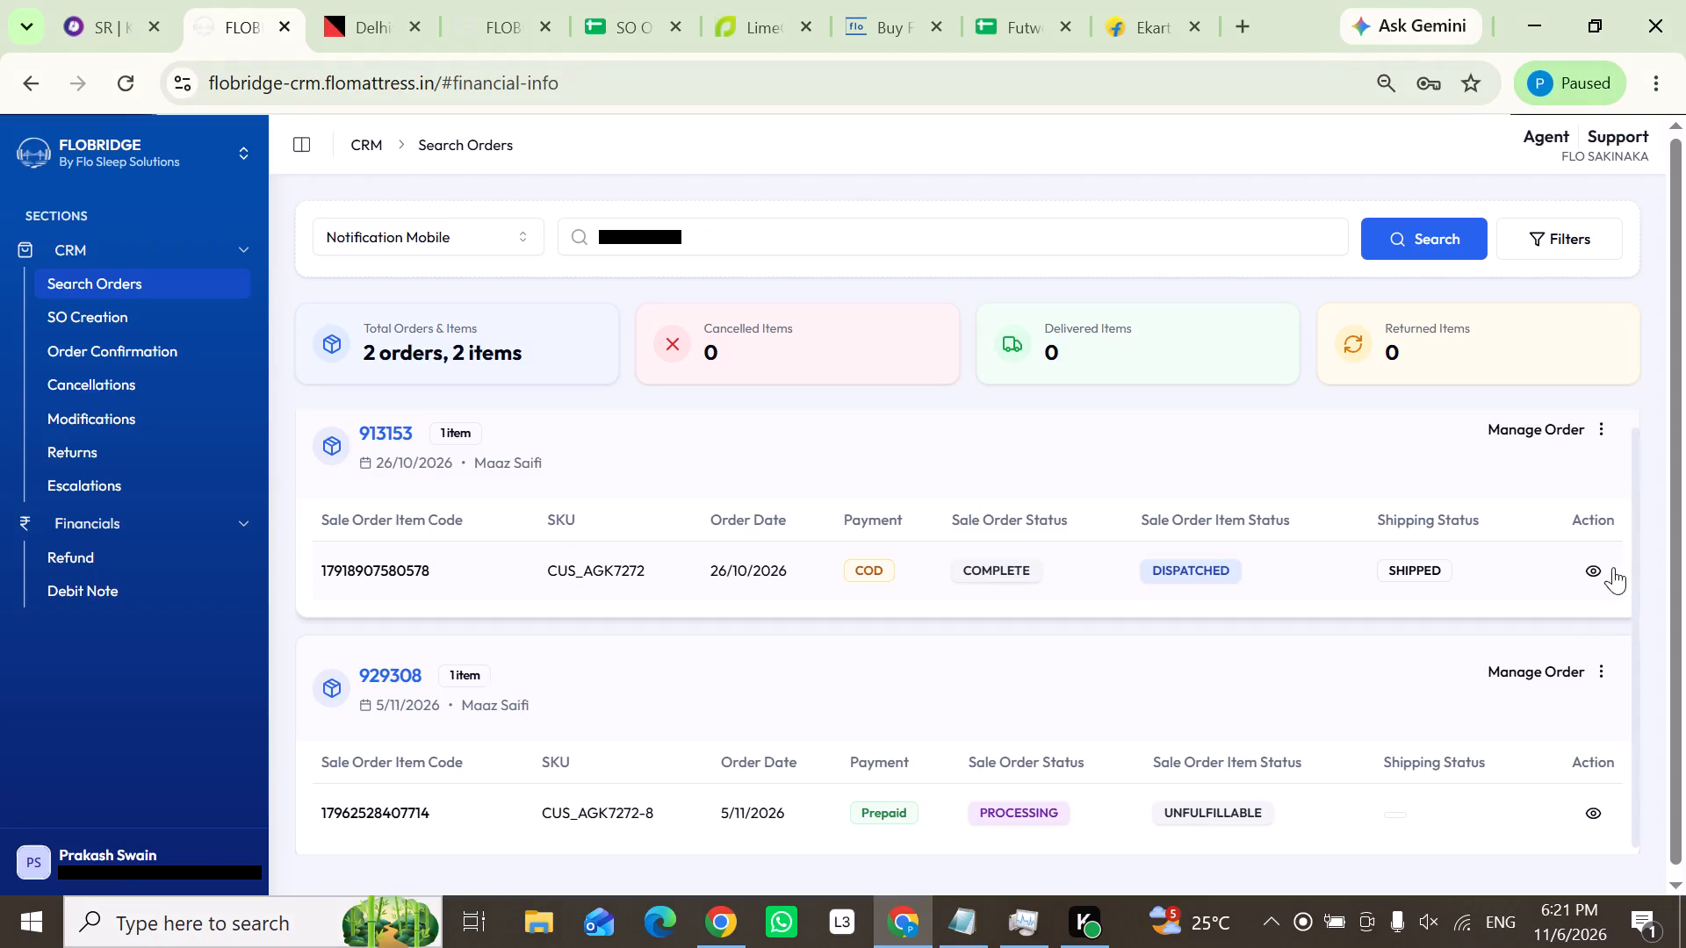
click(1603, 567)
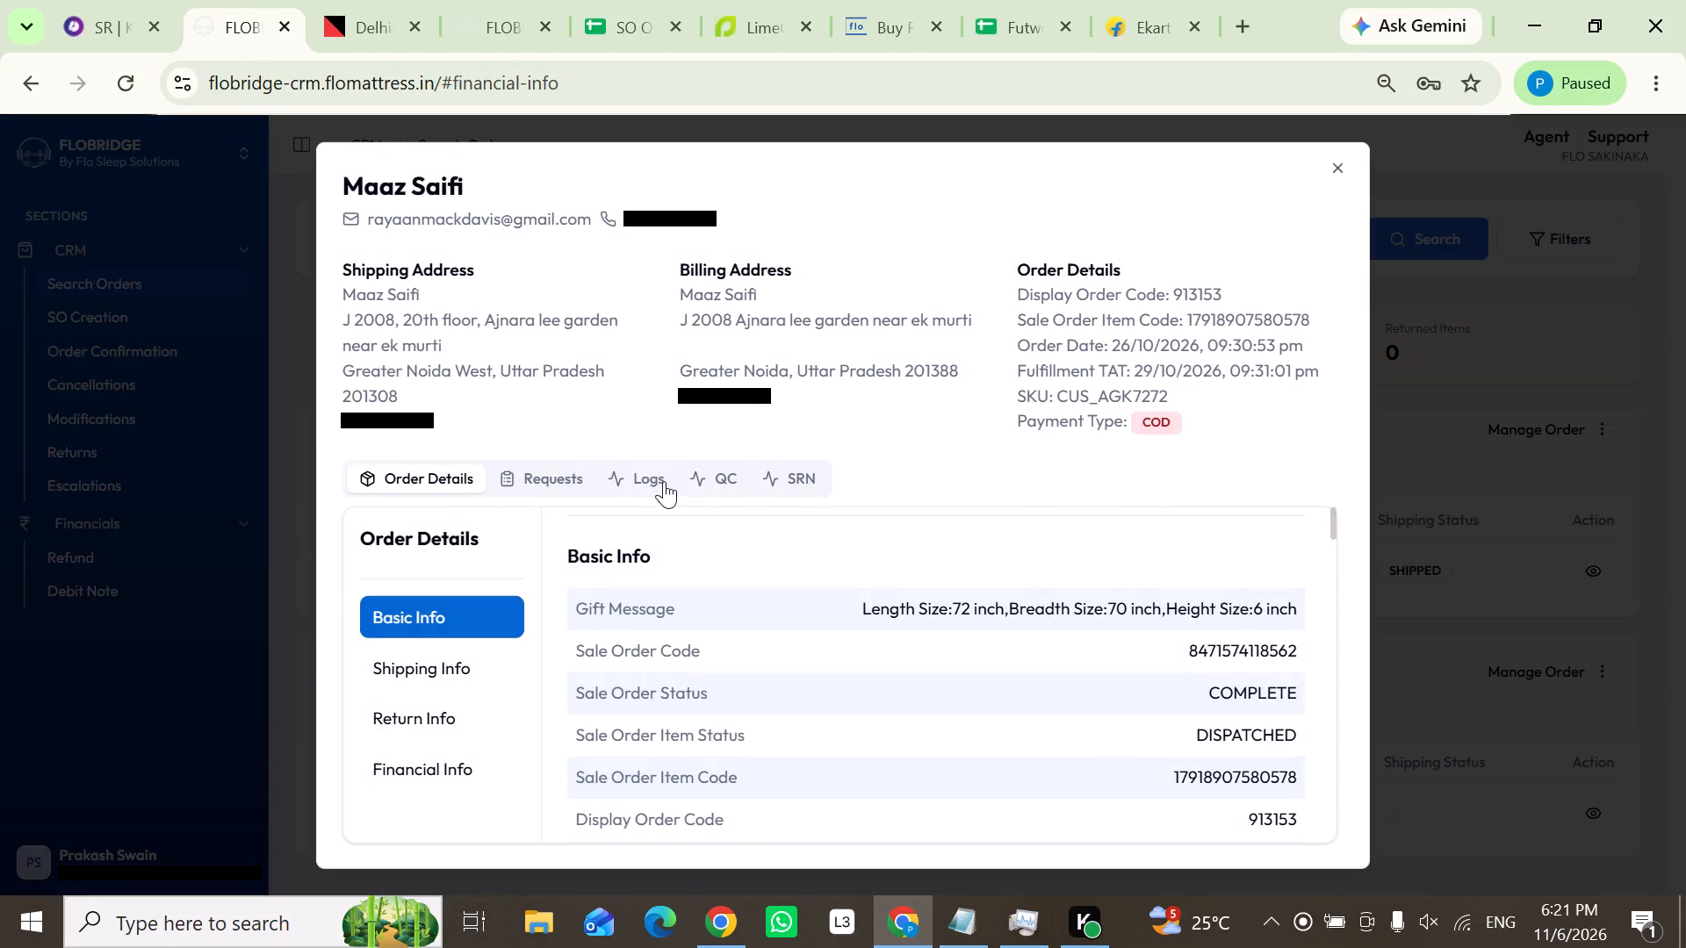
click(282, 452)
drag(434, 434, 332, 437)
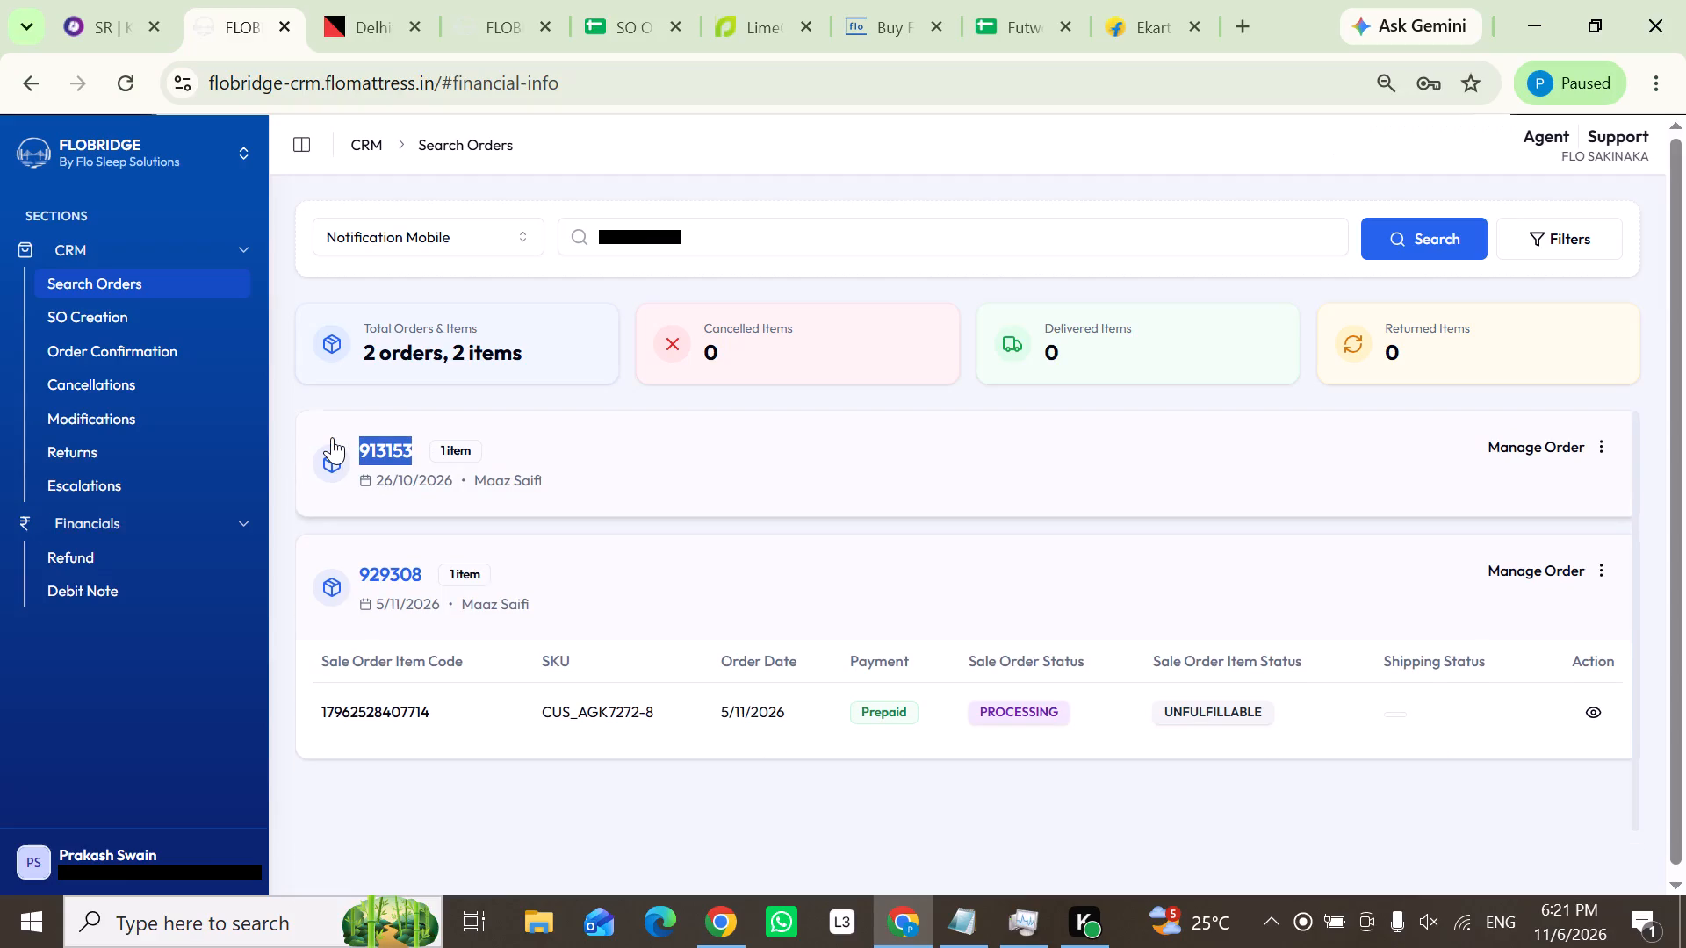
key(ctrl+c)
click(97, 0)
click(220, 696)
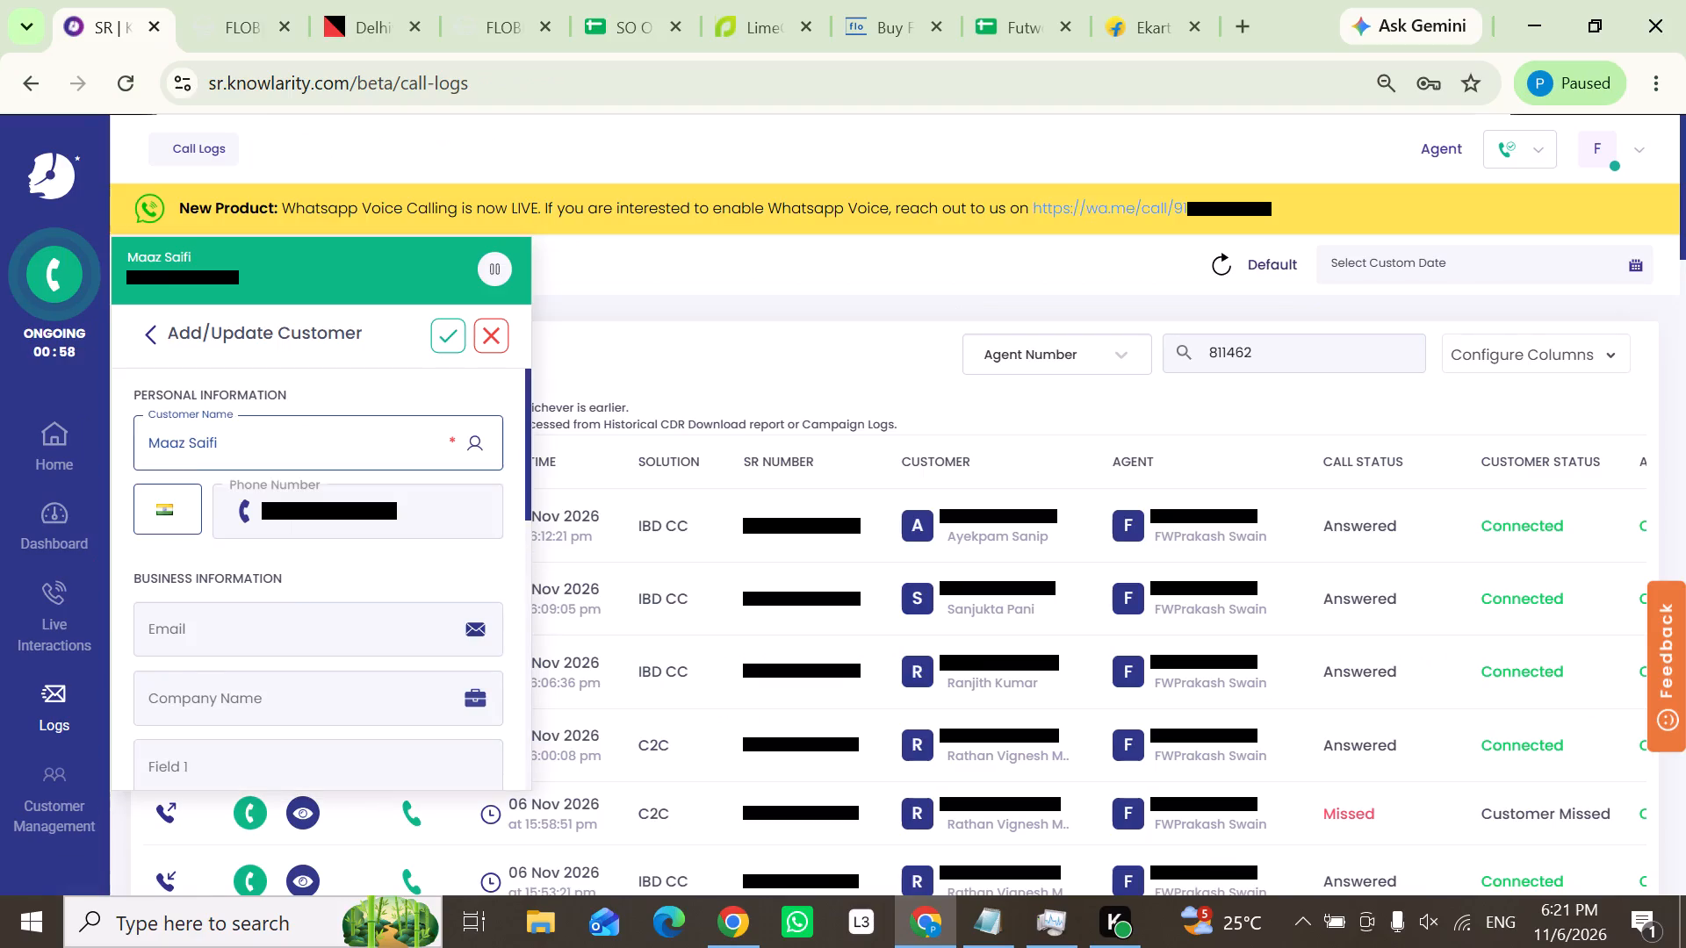
scroll(287, 588, down, 1)
click(287, 608)
drag(286, 691, 288, 700)
drag(288, 700, 288, 715)
click(227, 733)
click(227, 764)
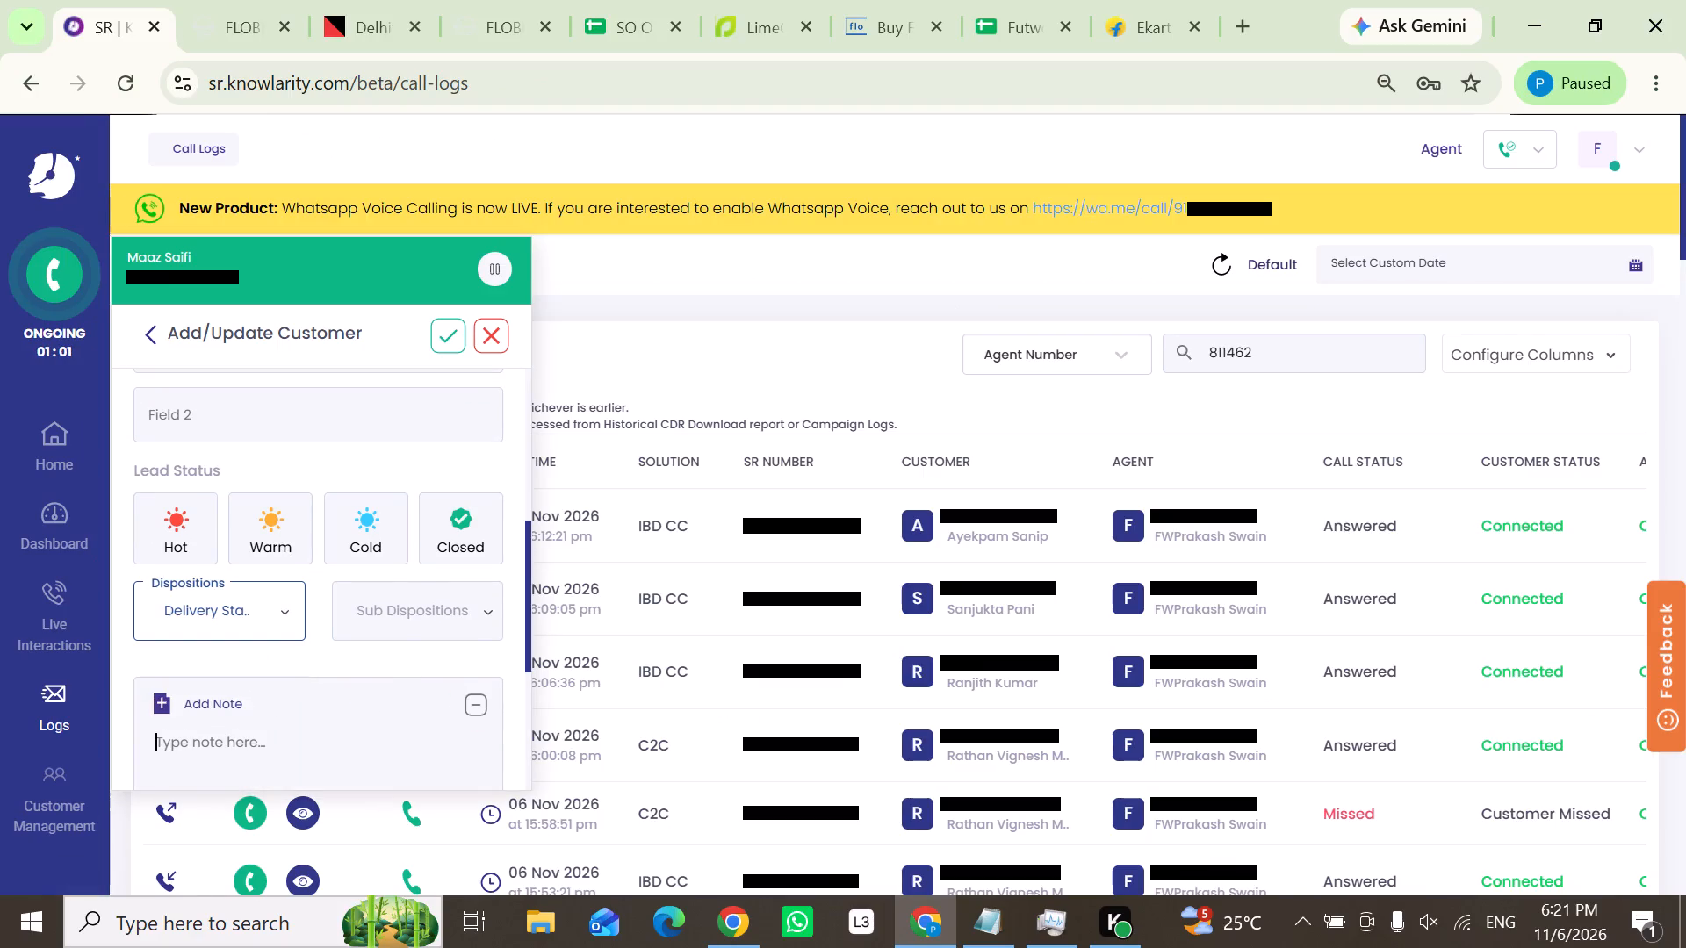
key(ctrl+v)
click(447, 327)
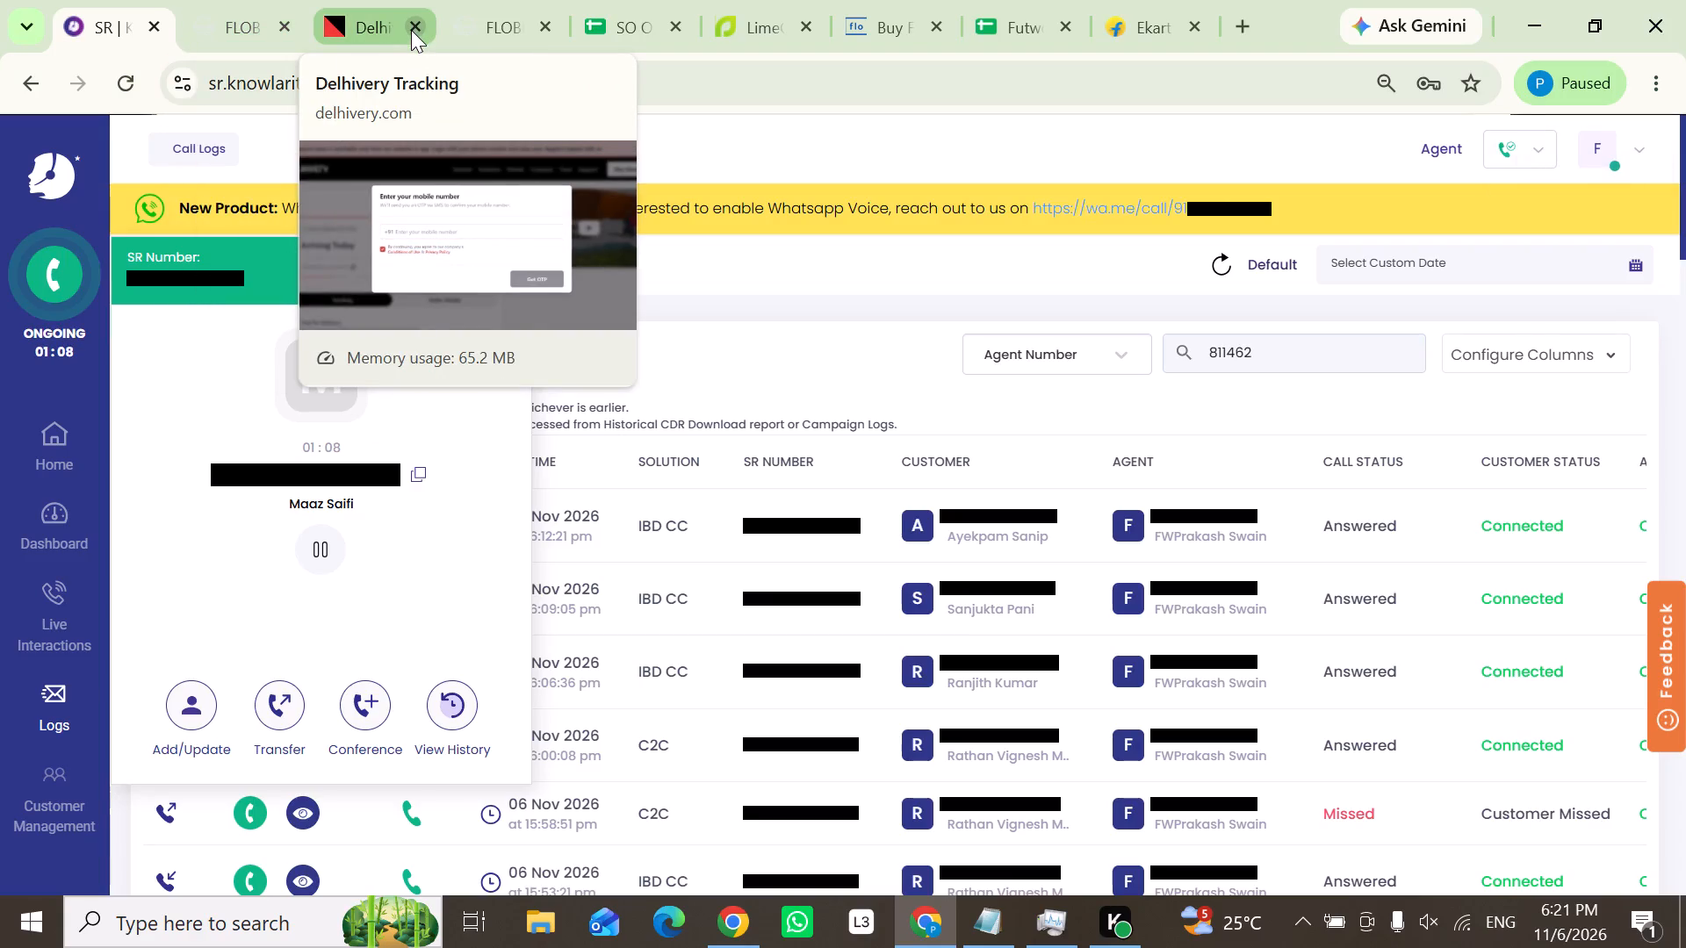
click(241, 18)
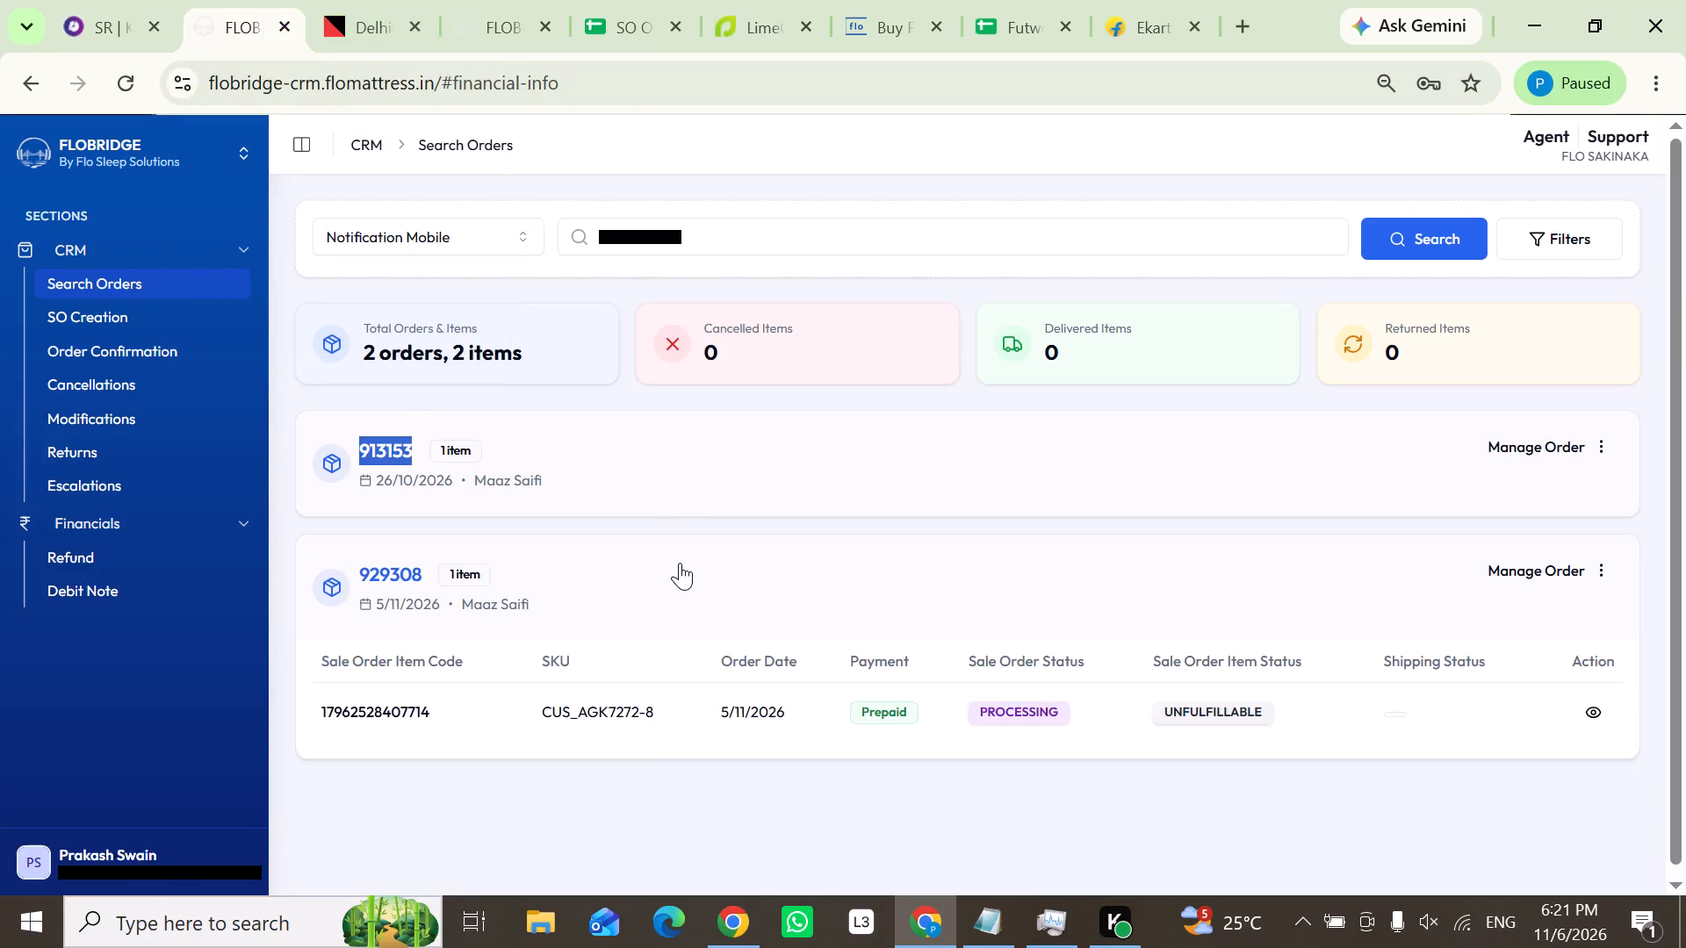
click(683, 486)
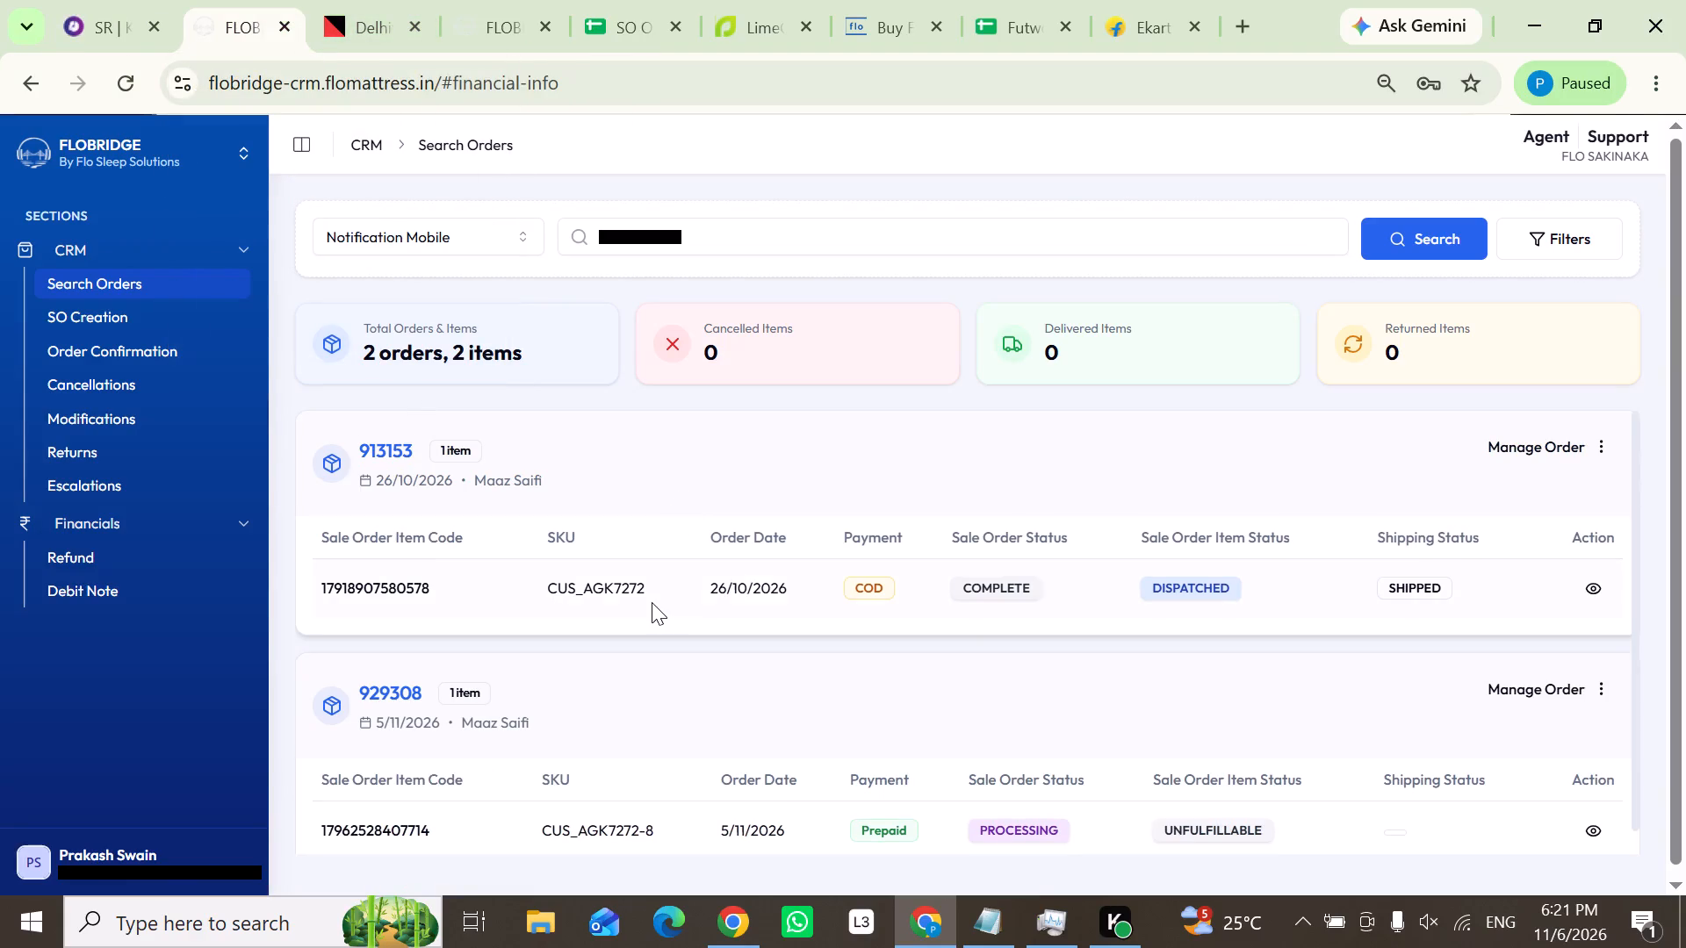
click(1594, 596)
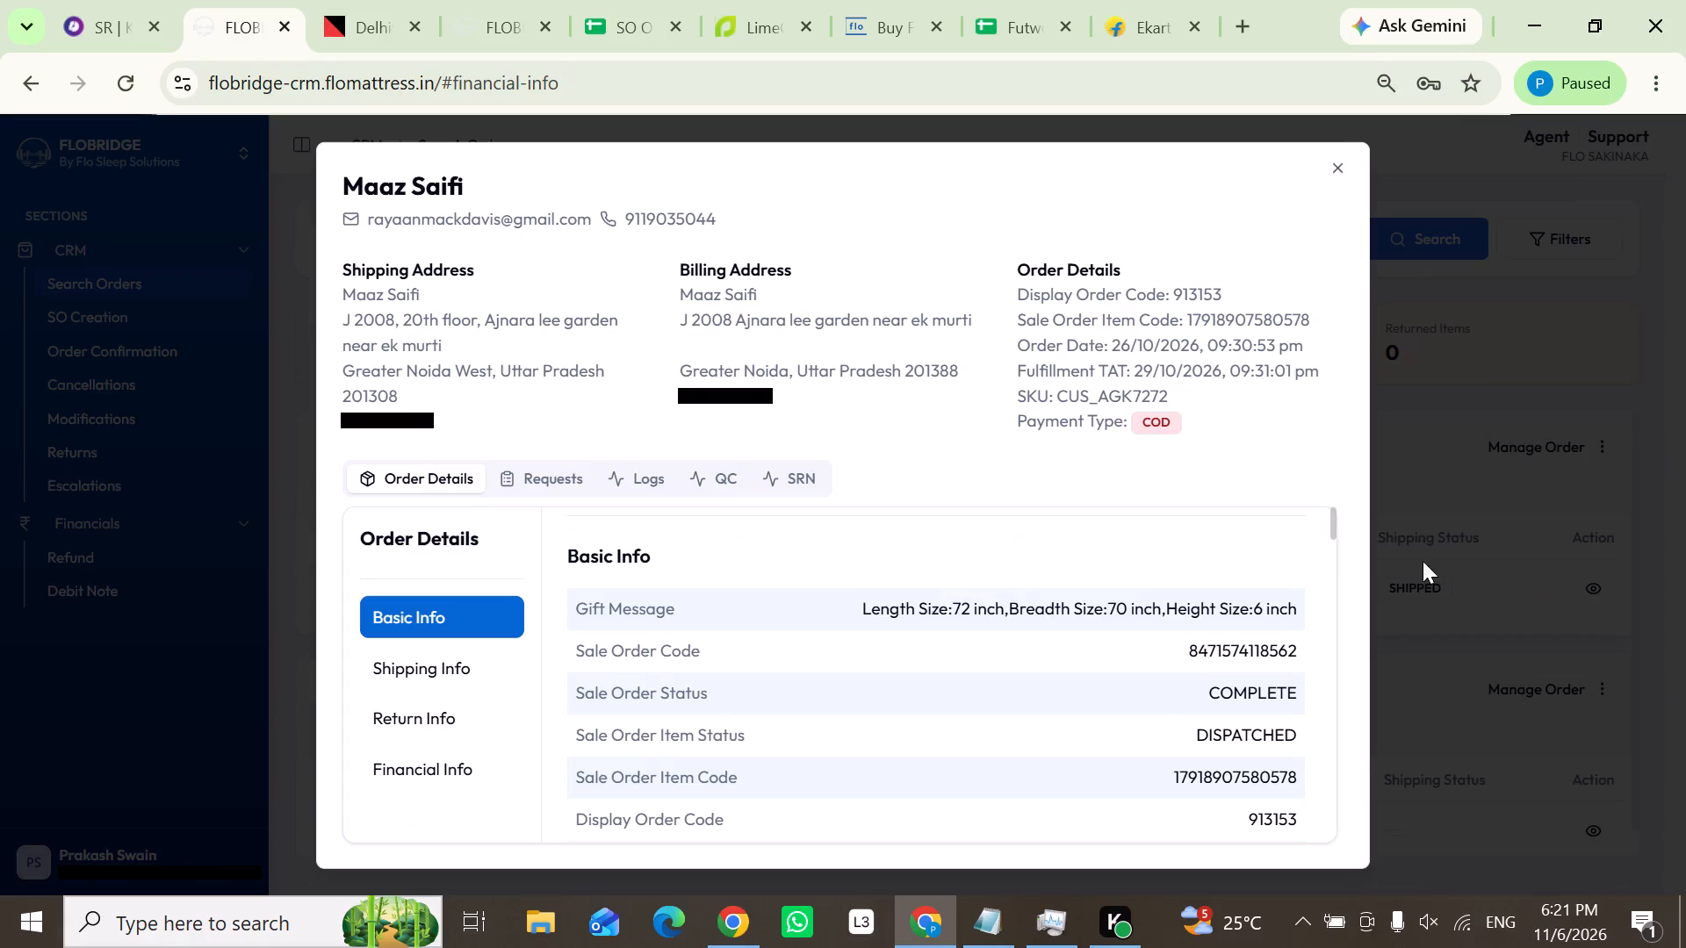
scroll(962, 700, down, 4)
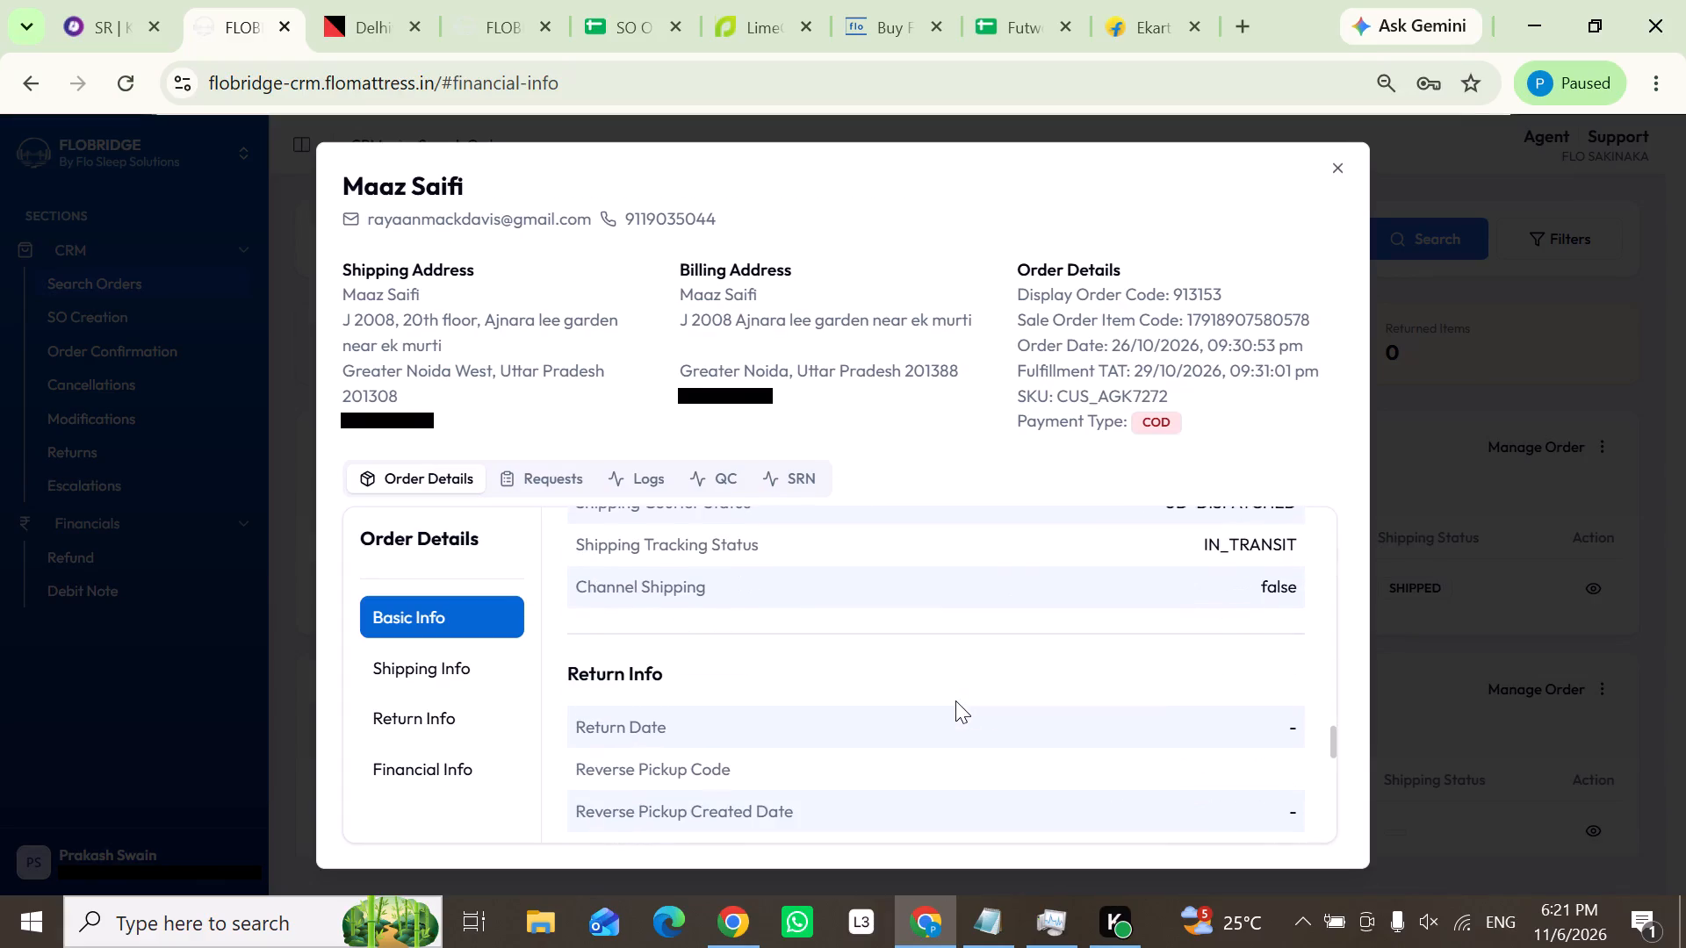
scroll(955, 700, up, 5)
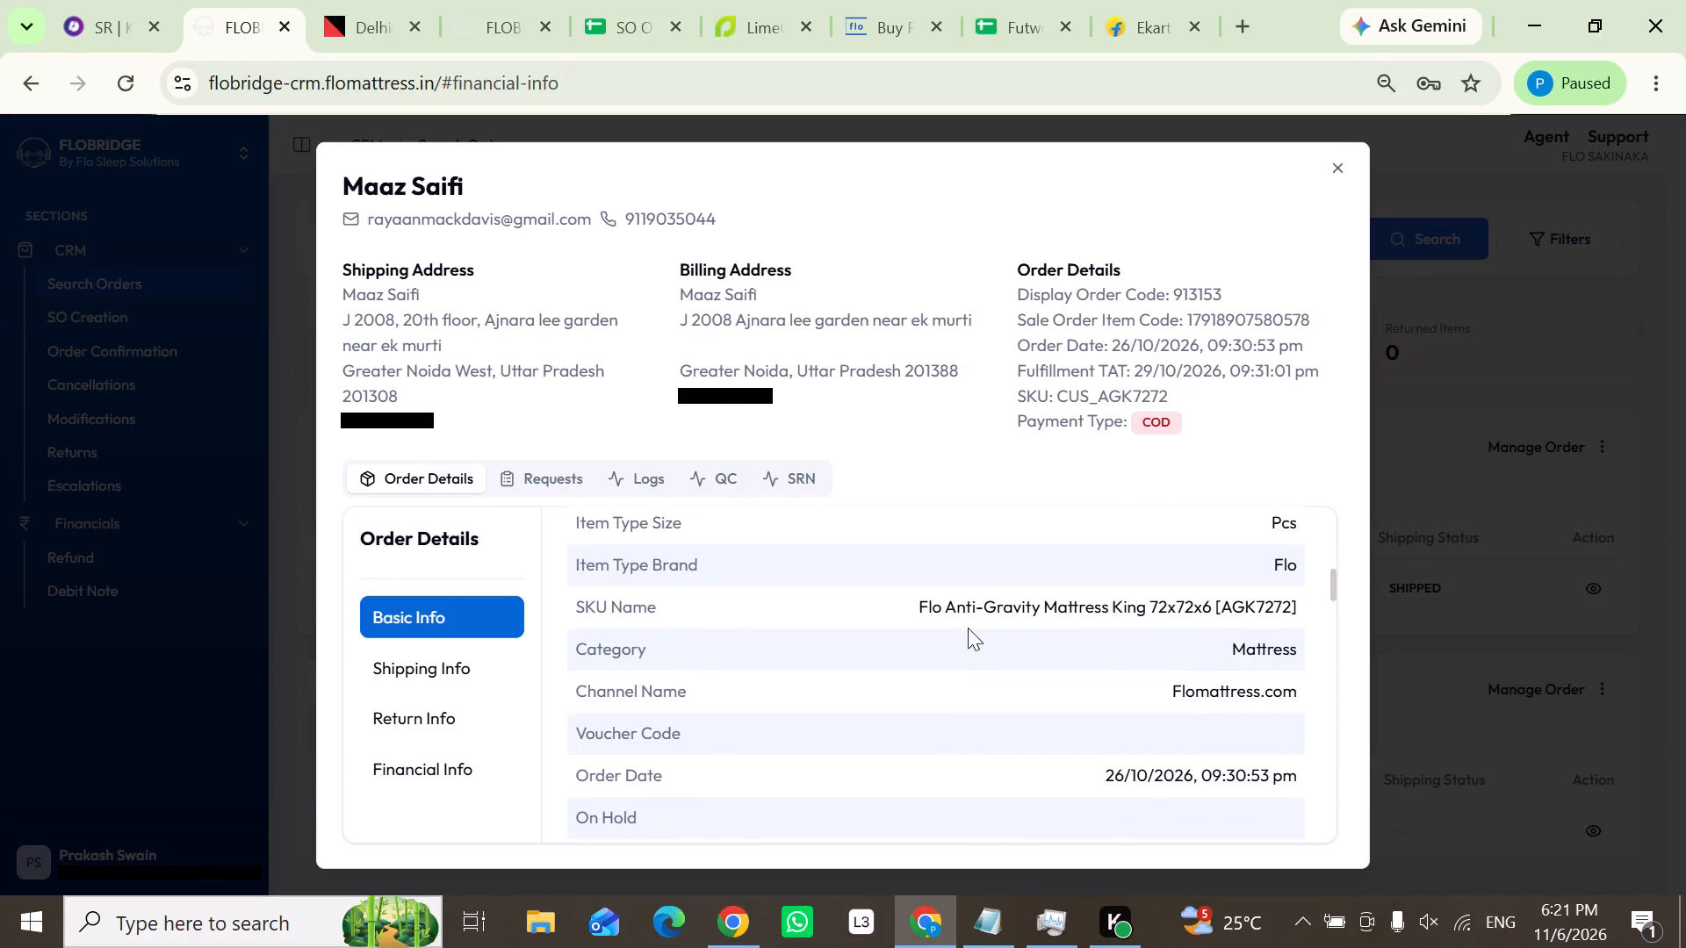
scroll(968, 624, up, 3)
click(1446, 610)
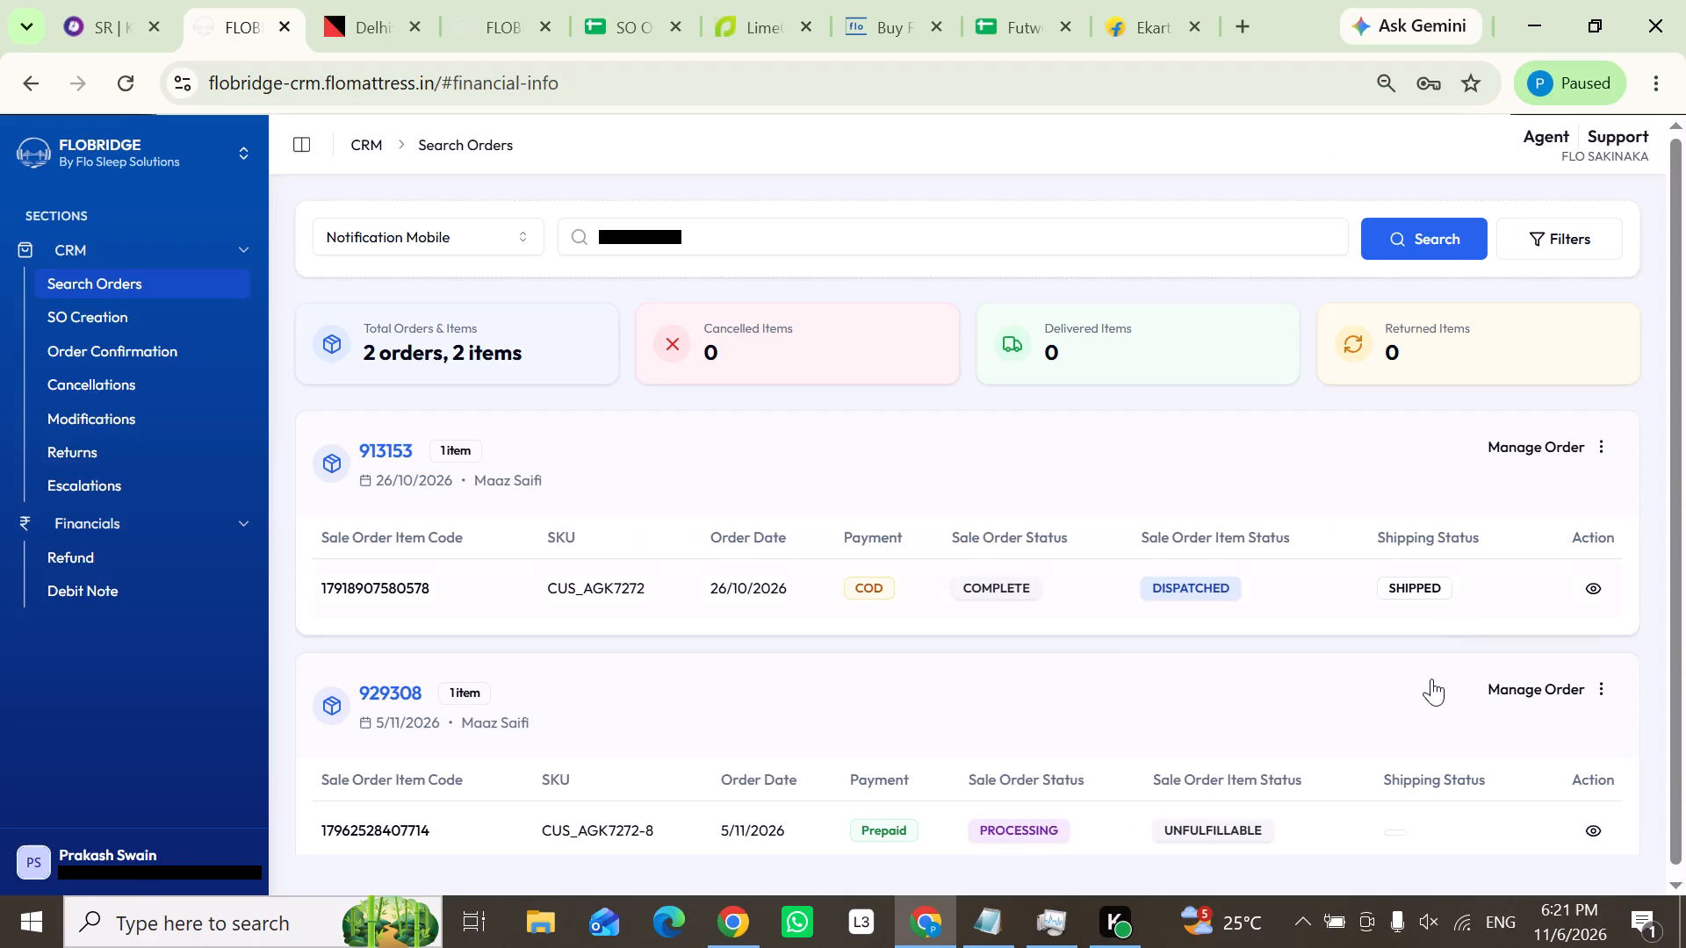
click(888, 478)
scroll(1222, 782, down, 3)
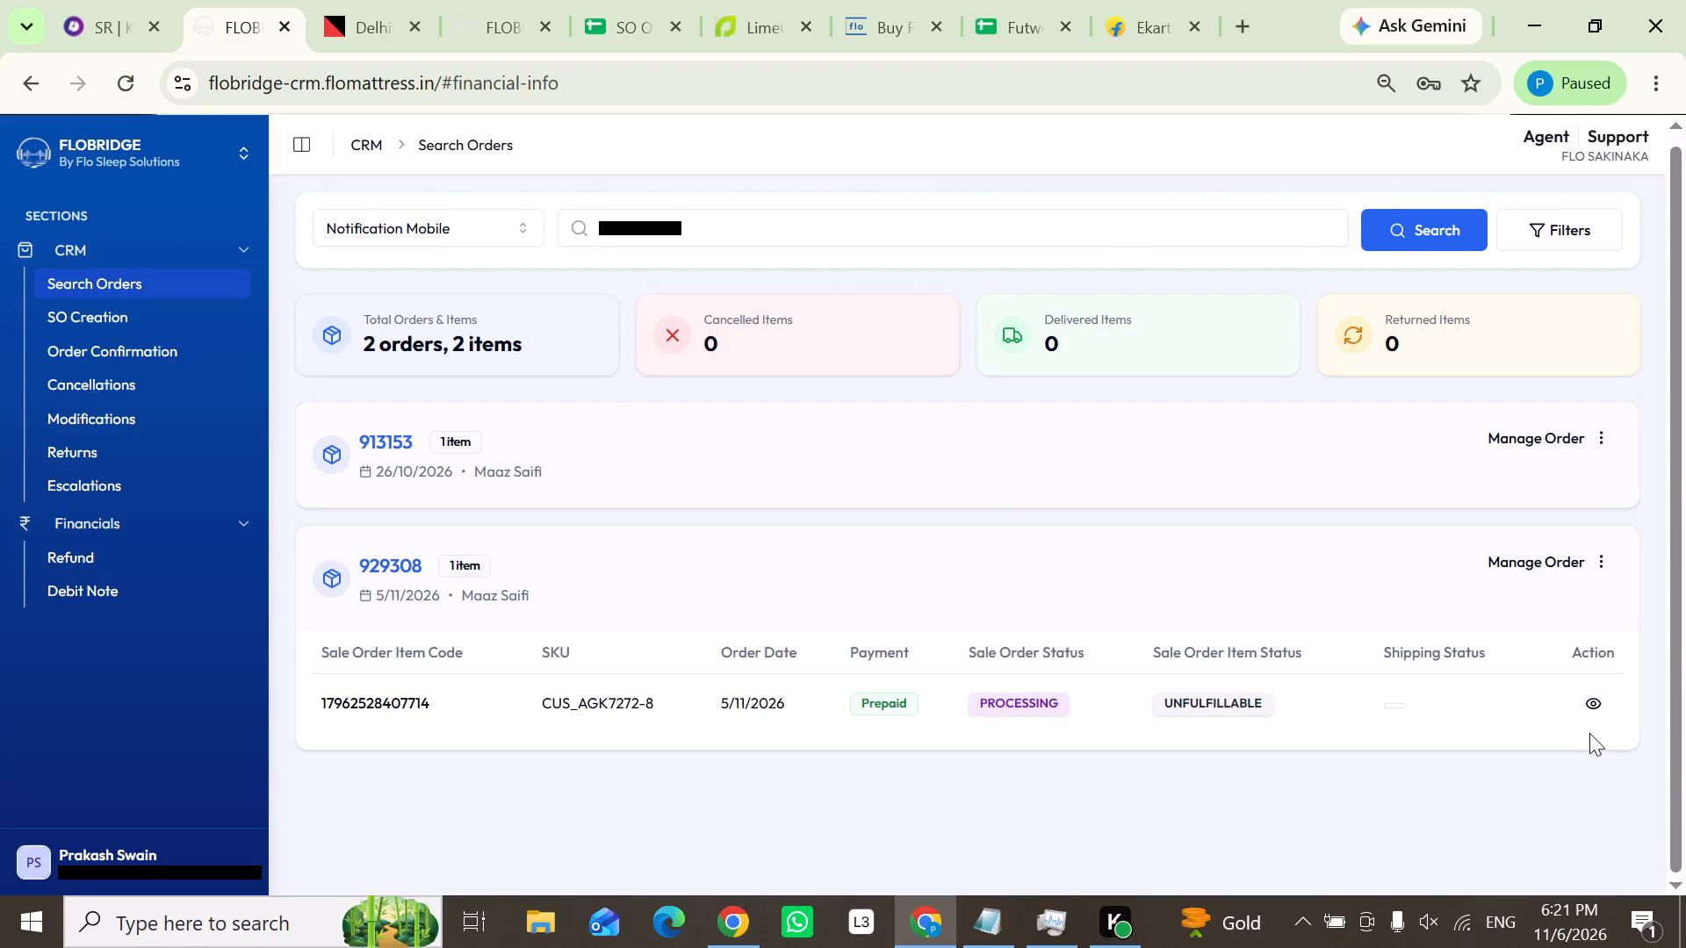
click(1596, 696)
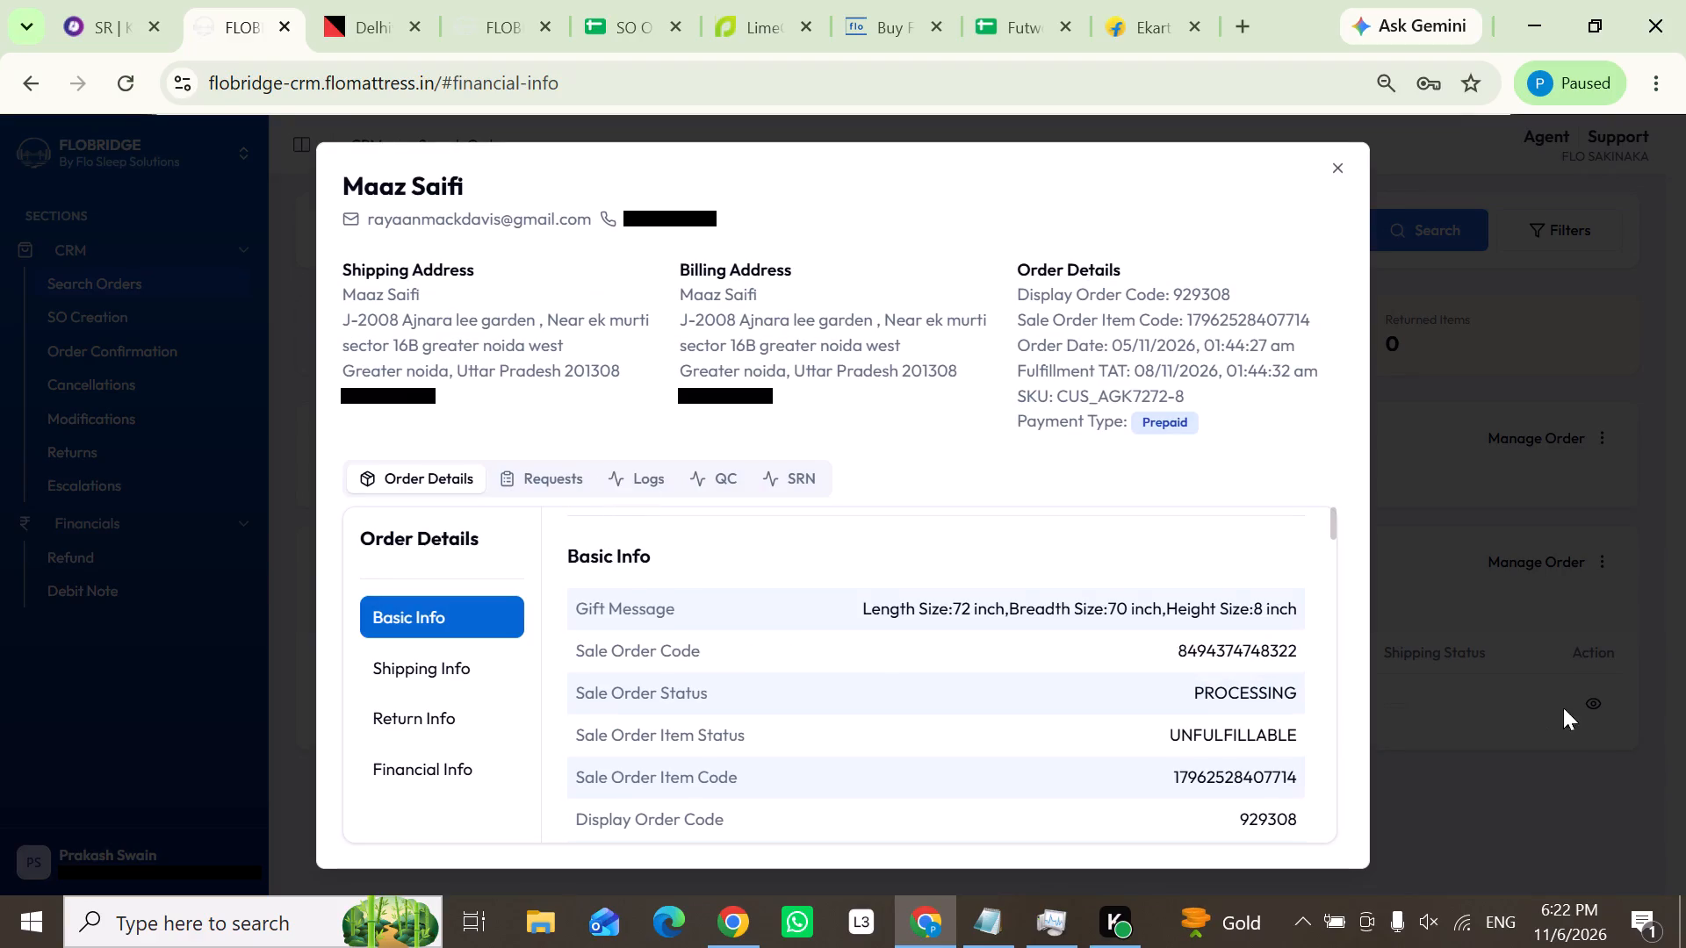
click(1563, 707)
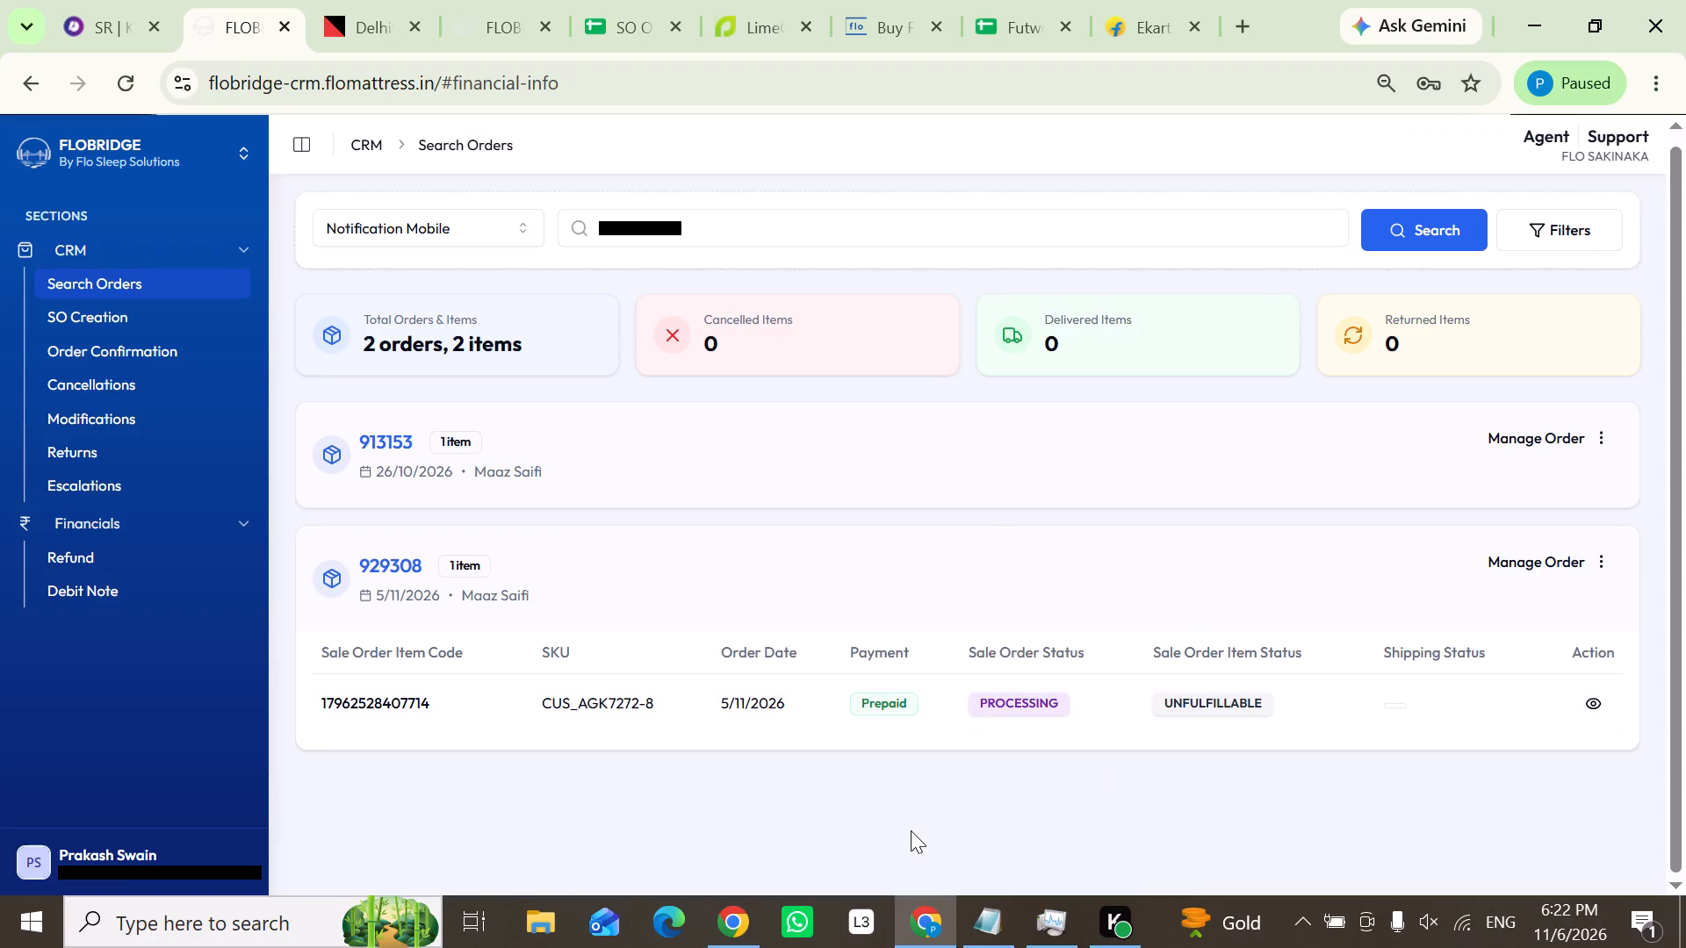
click(897, 469)
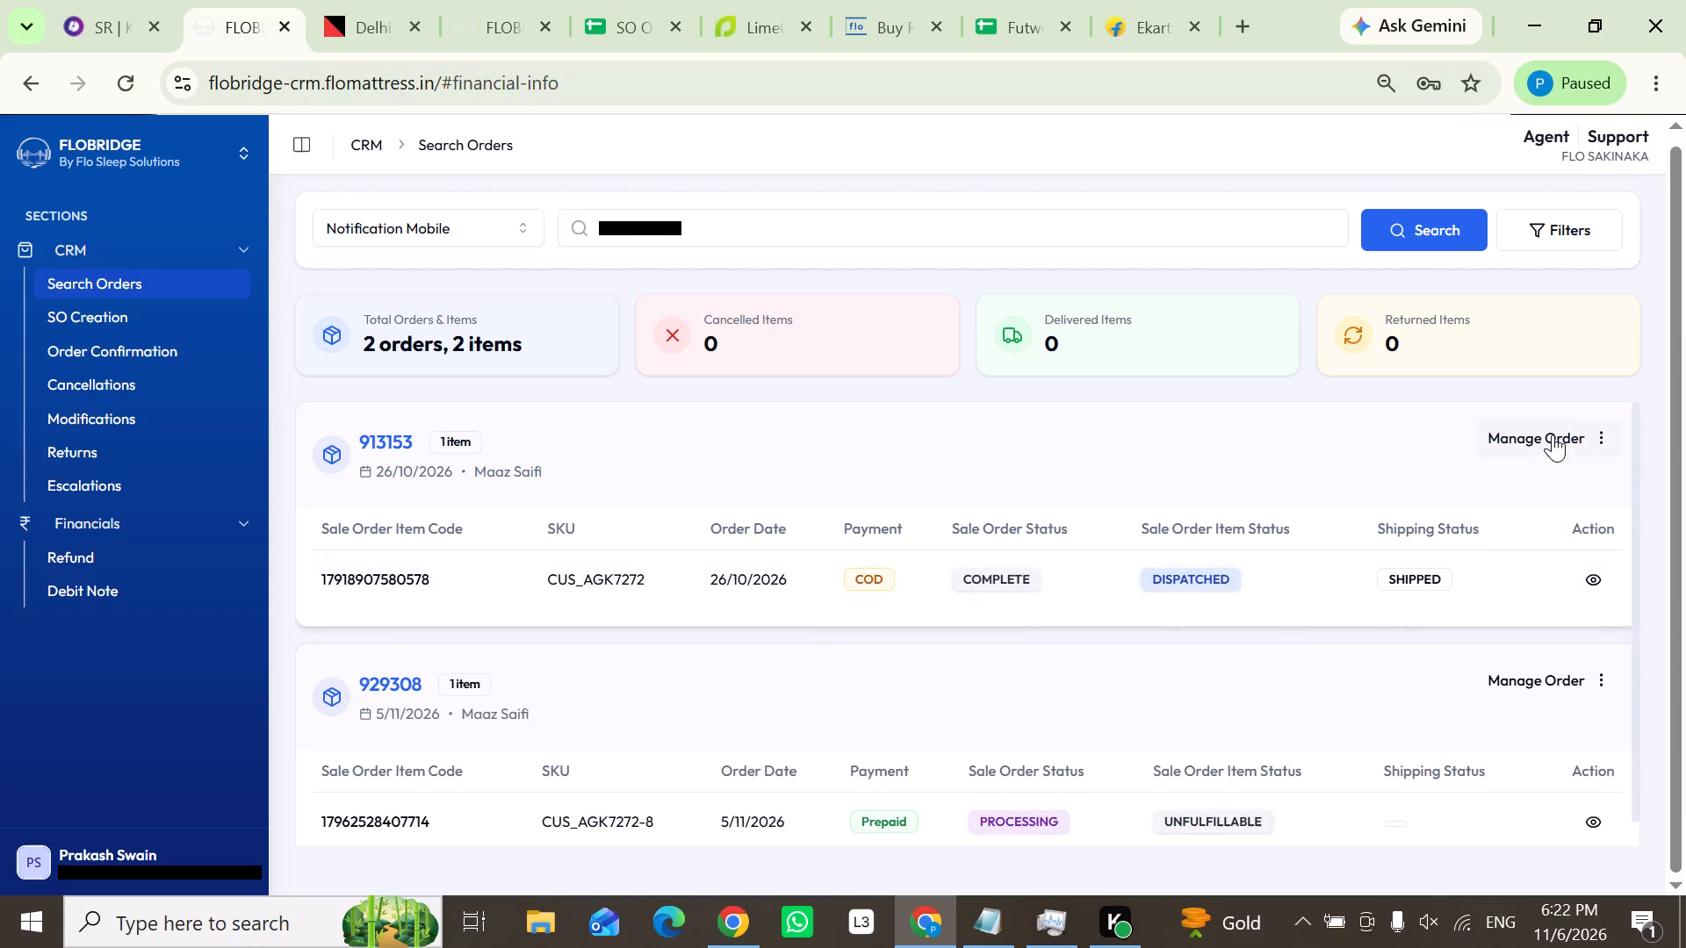
click(1553, 434)
click(1517, 620)
click(364, 0)
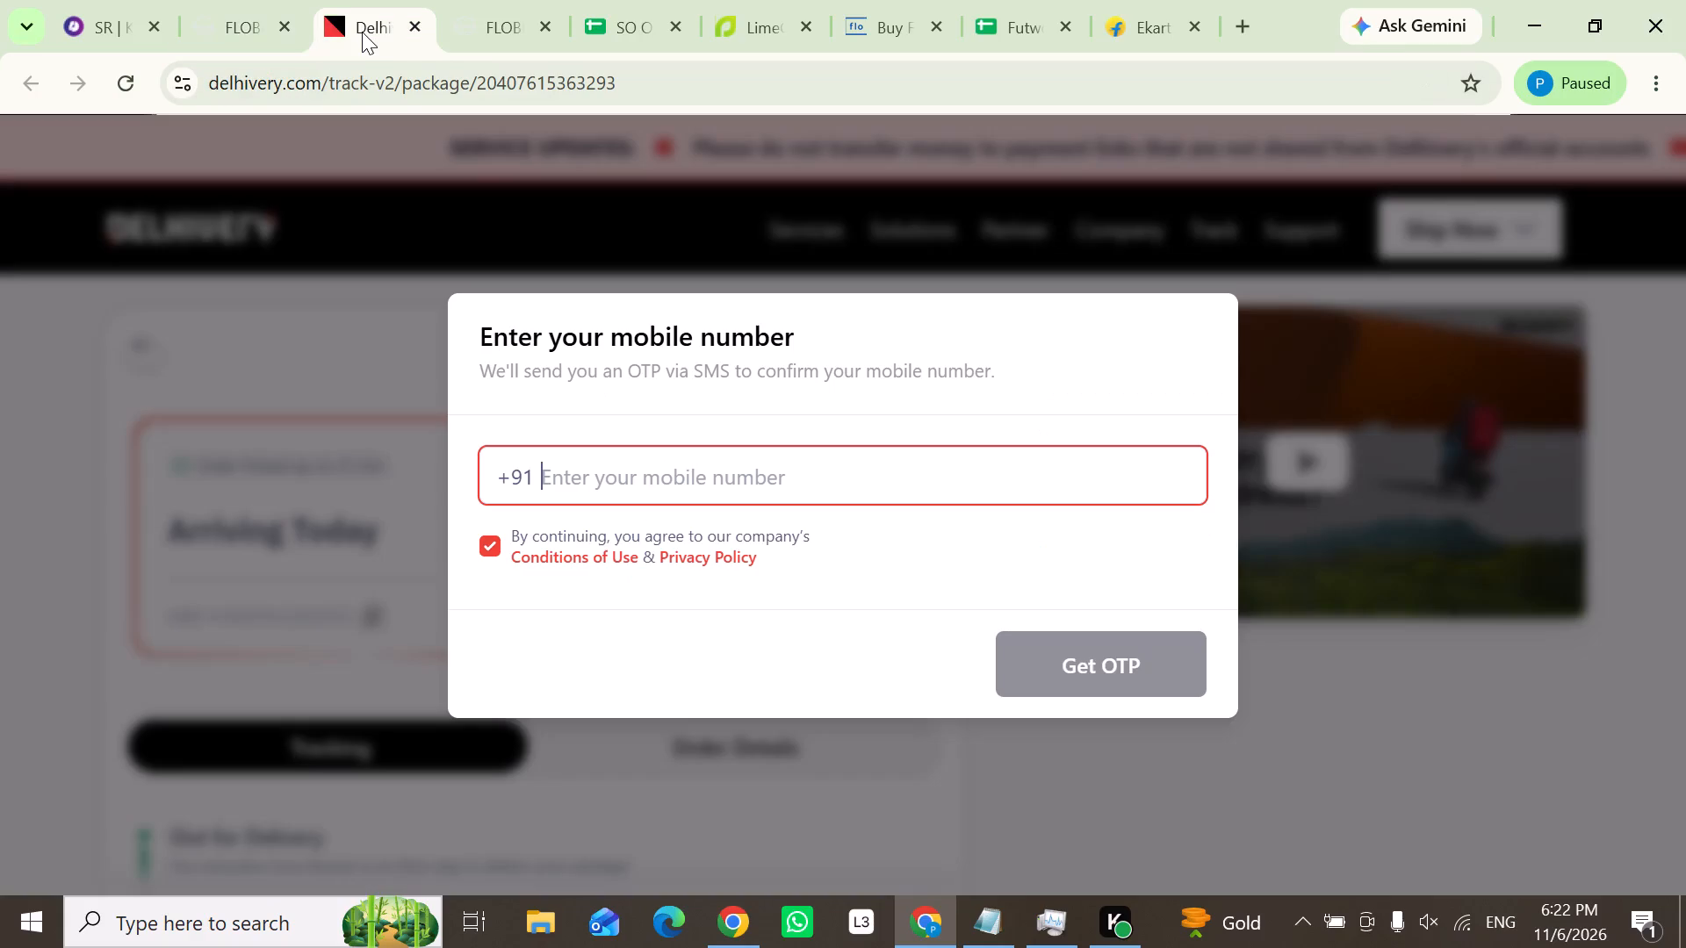
click(132, 82)
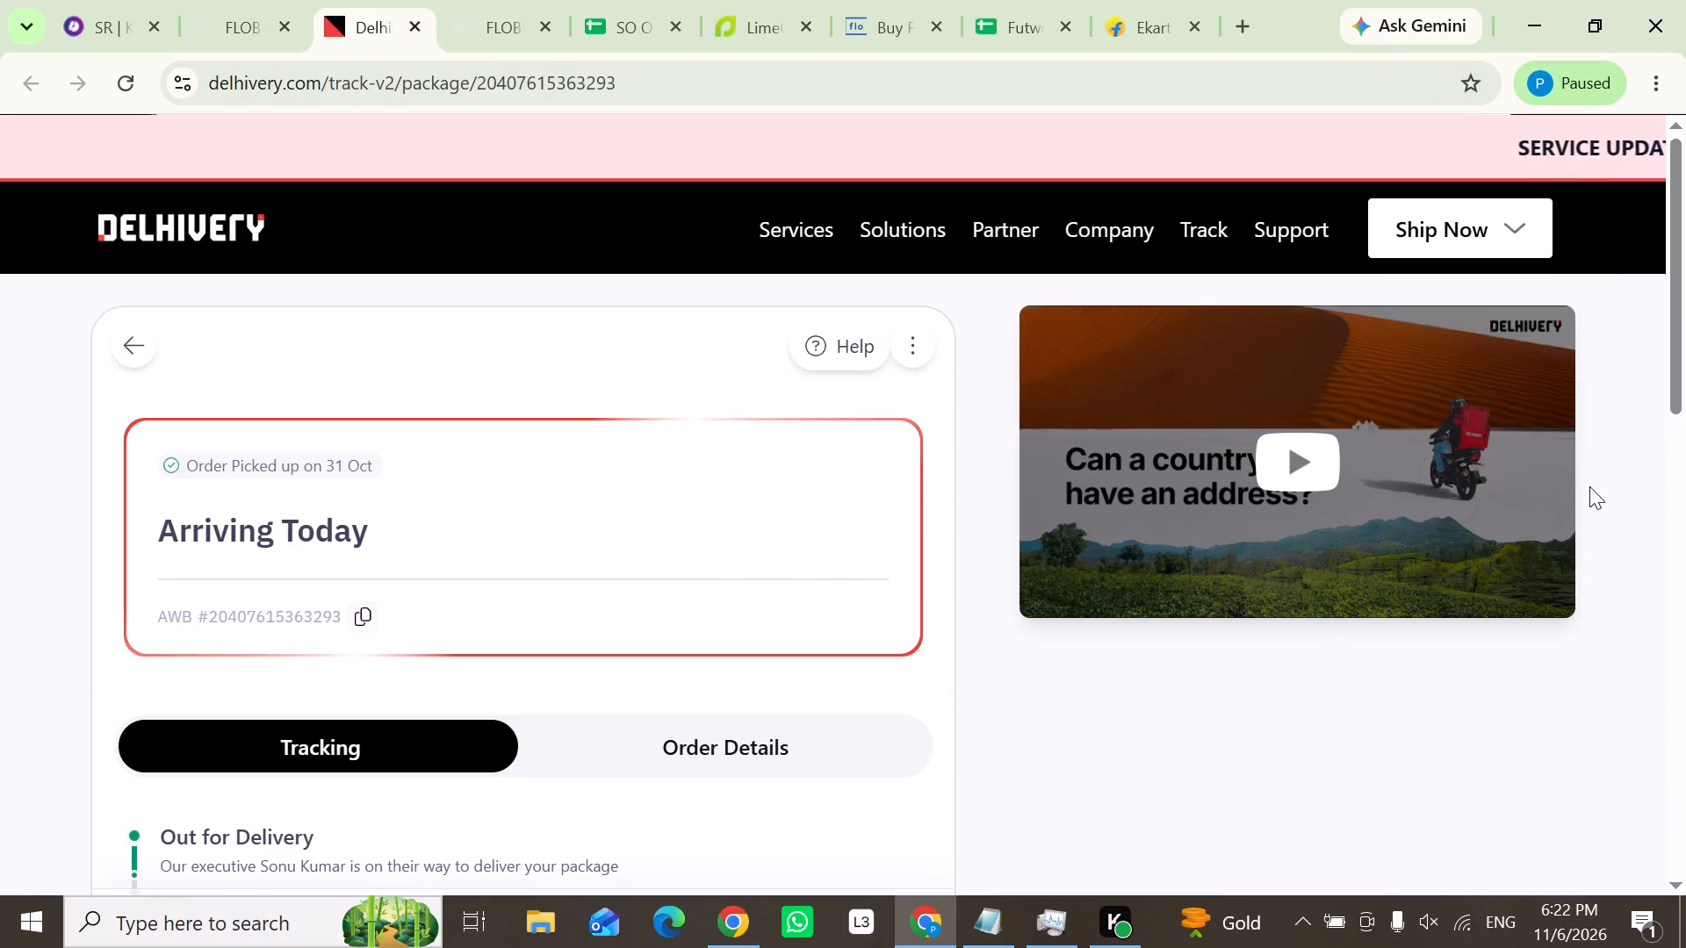
click(240, 0)
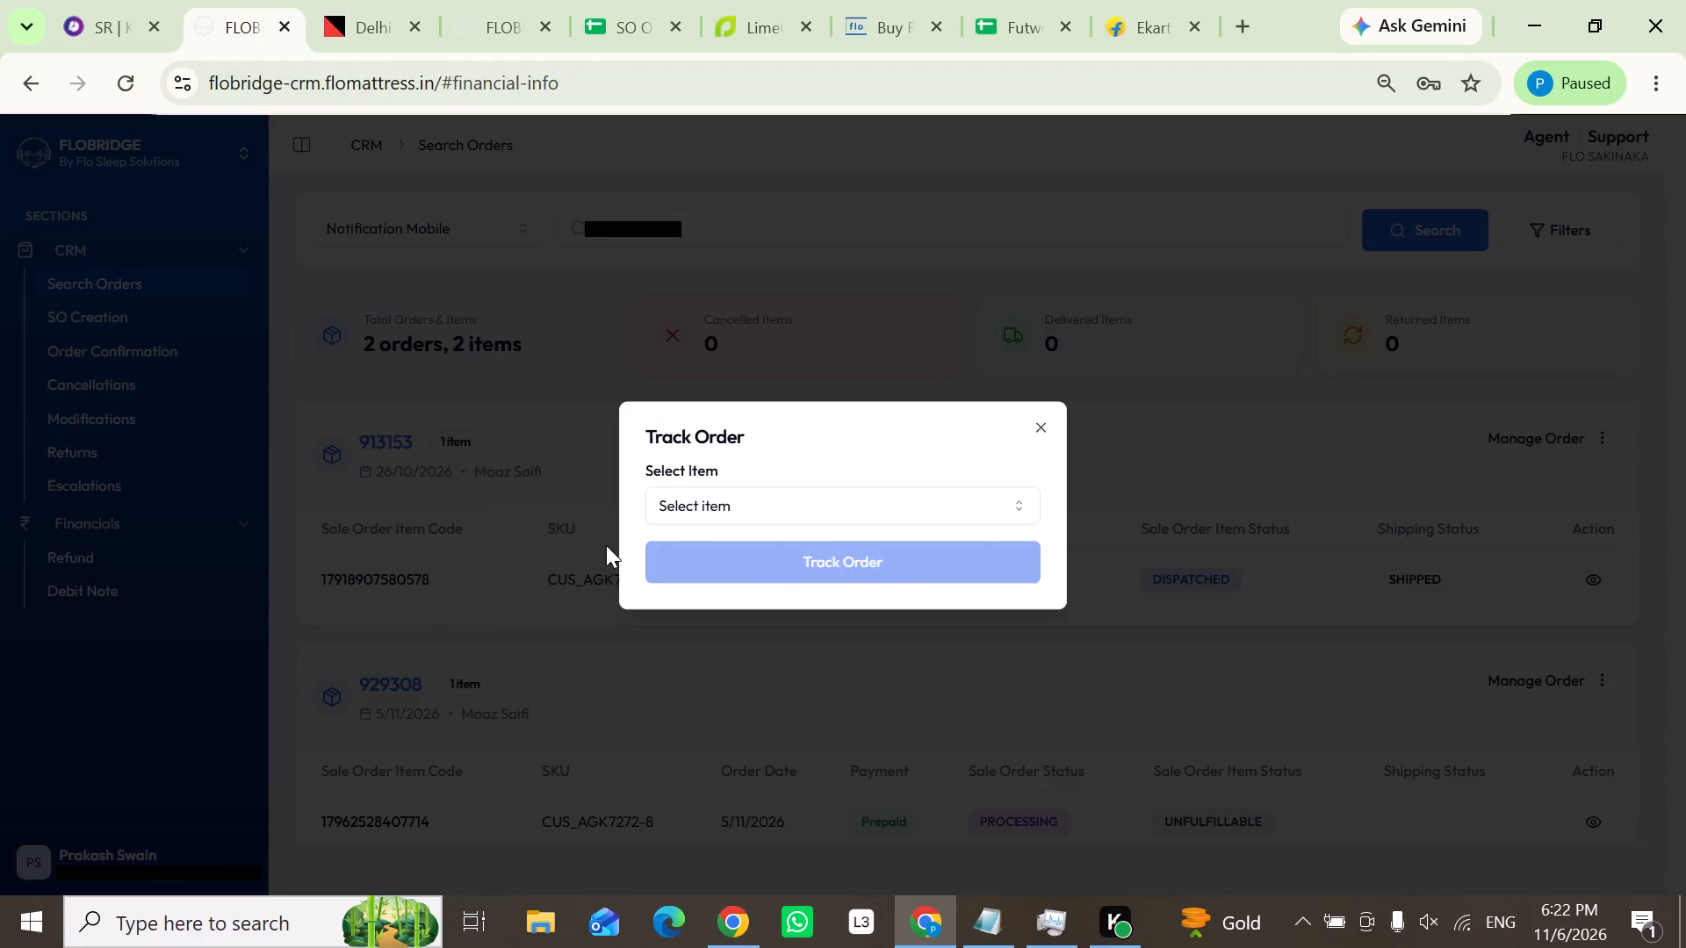
click(606, 545)
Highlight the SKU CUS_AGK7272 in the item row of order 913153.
drag(648, 577, 546, 577)
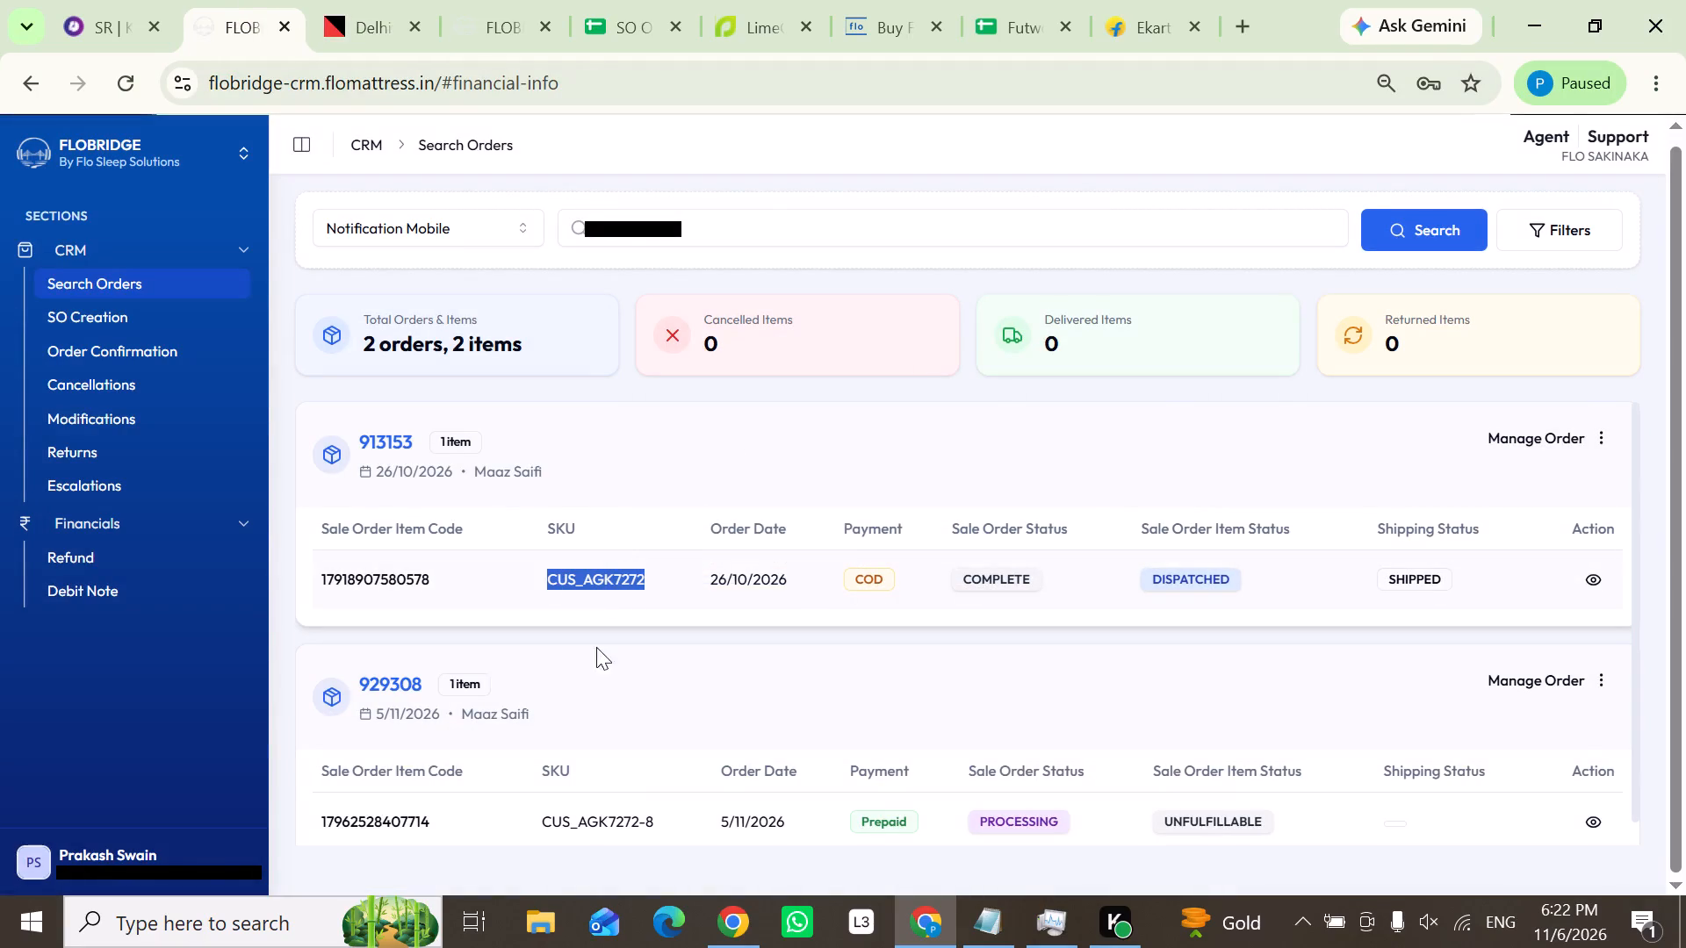
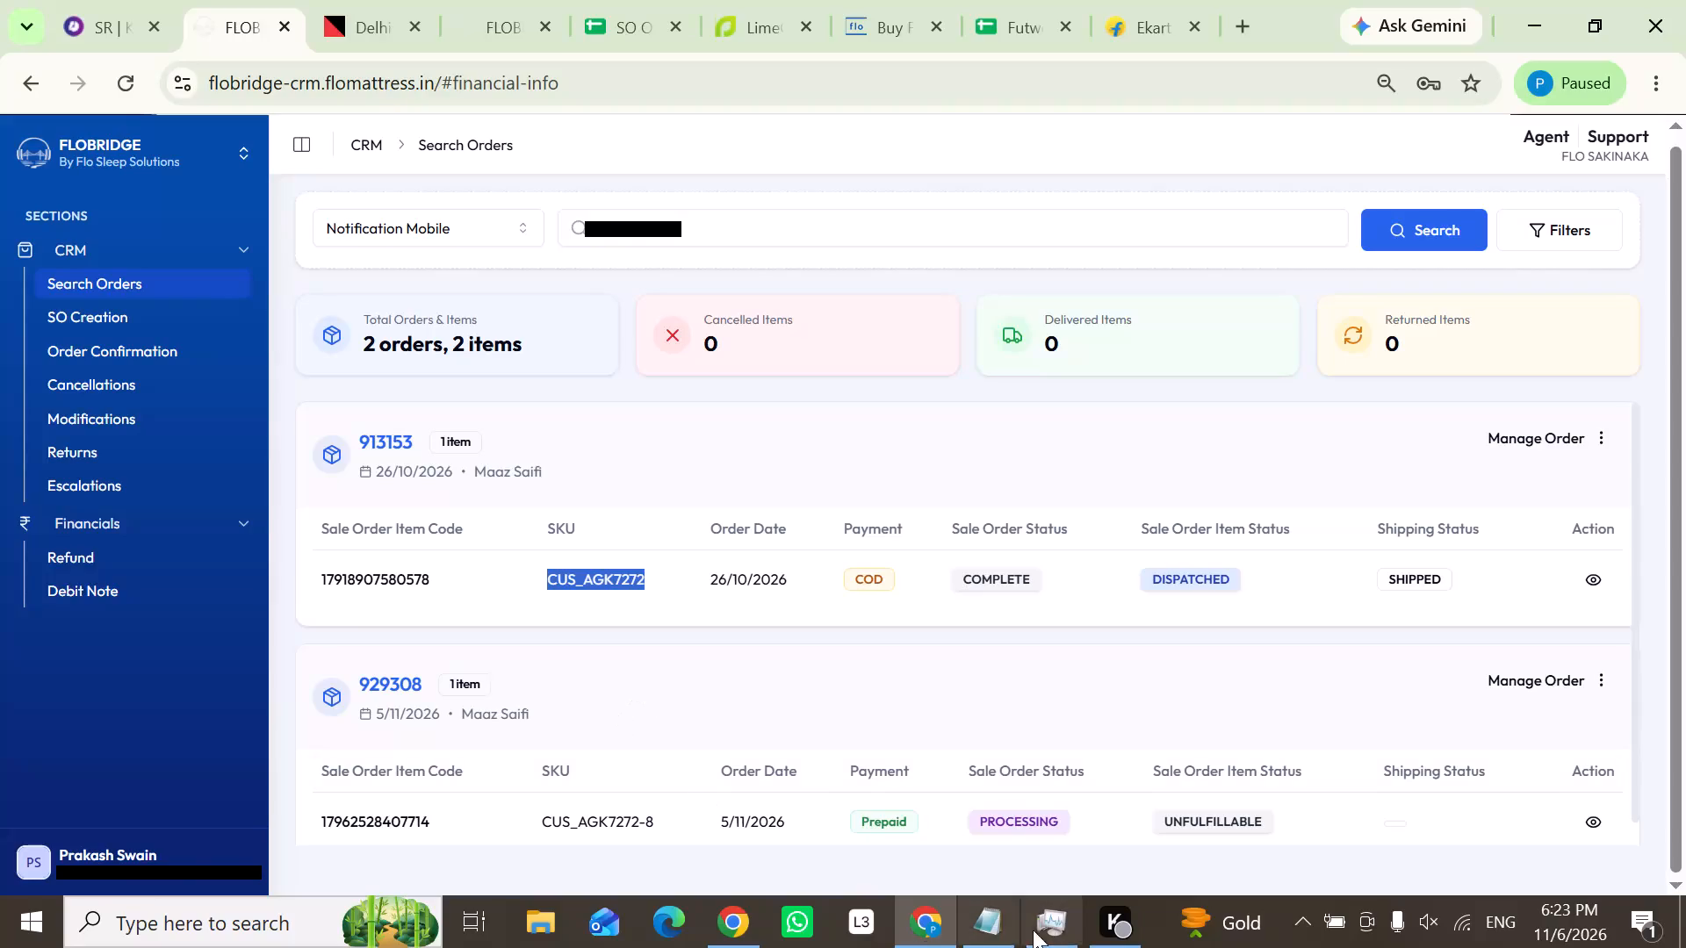
Copy the incoming caller's number from the Knowlarity call window and search Flobridge orders for it by Notification Mobile.
click(60, 0)
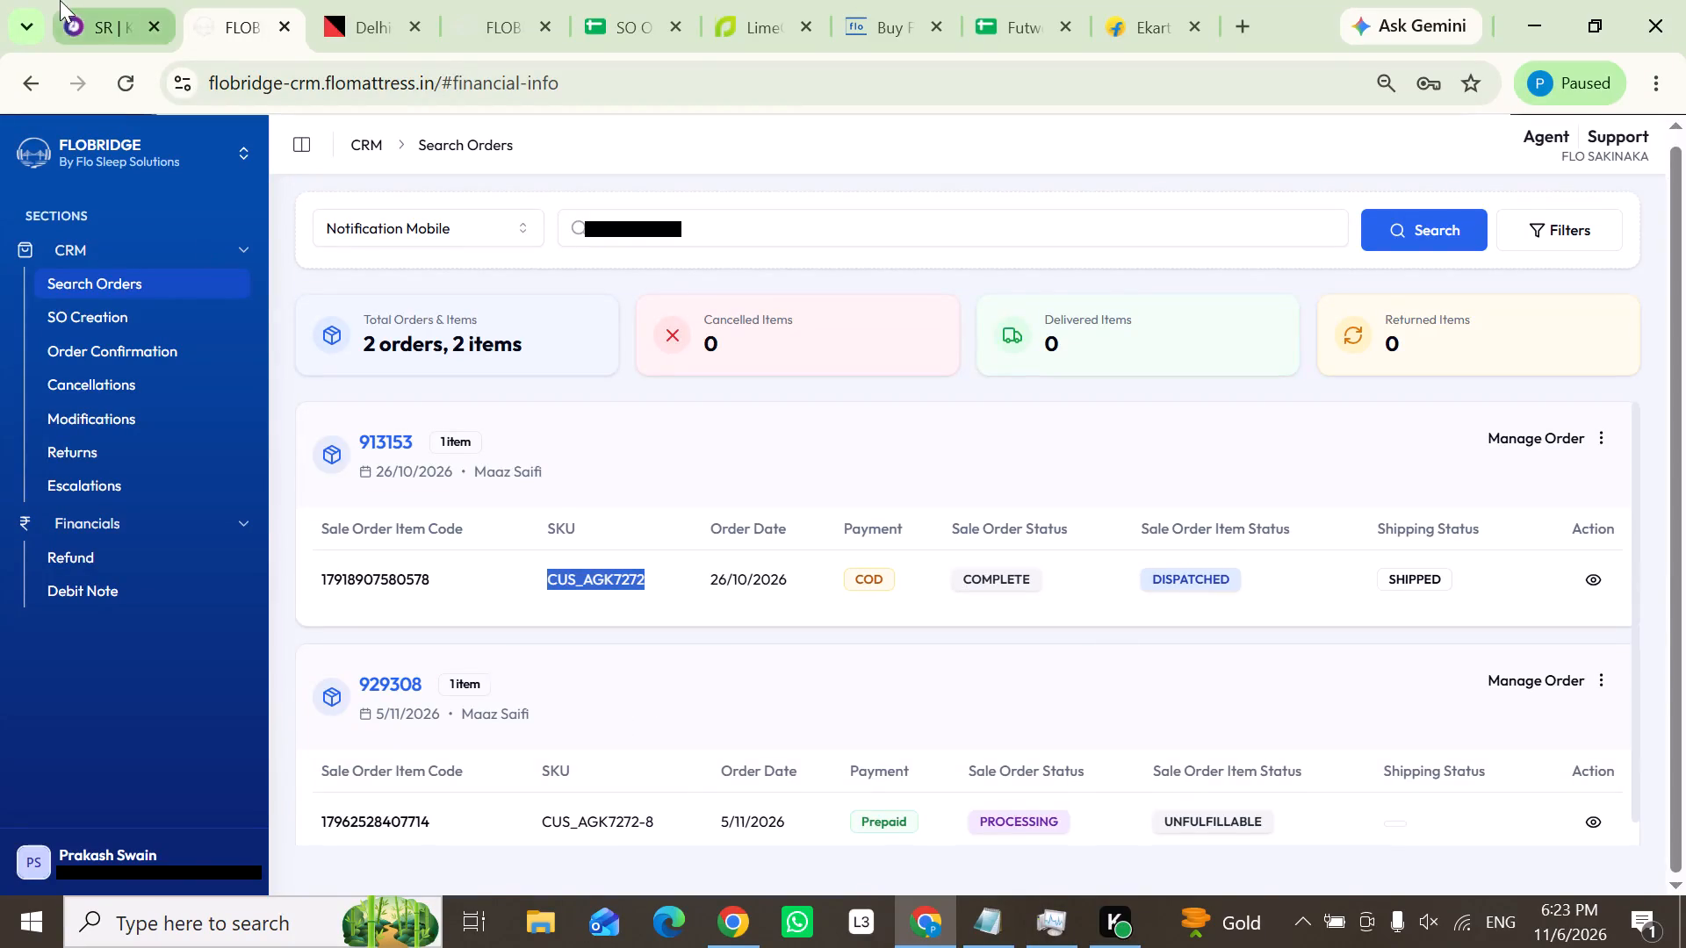
drag(445, 478, 278, 474)
key(ctrl+c)
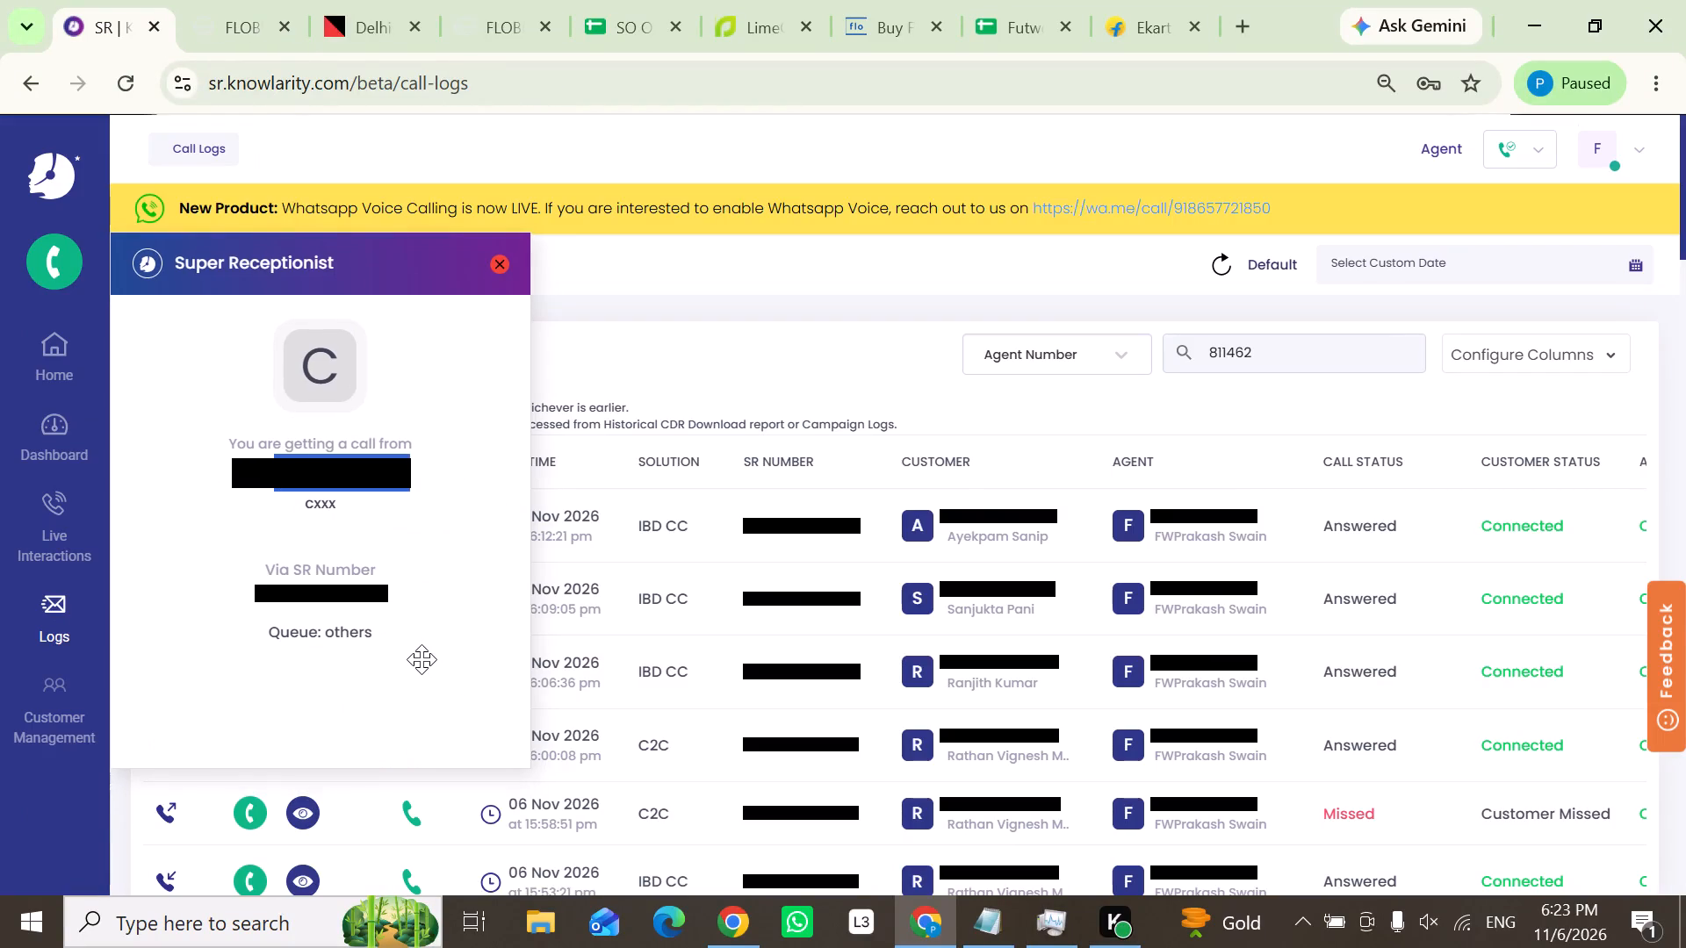
click(257, 0)
drag(707, 236, 562, 227)
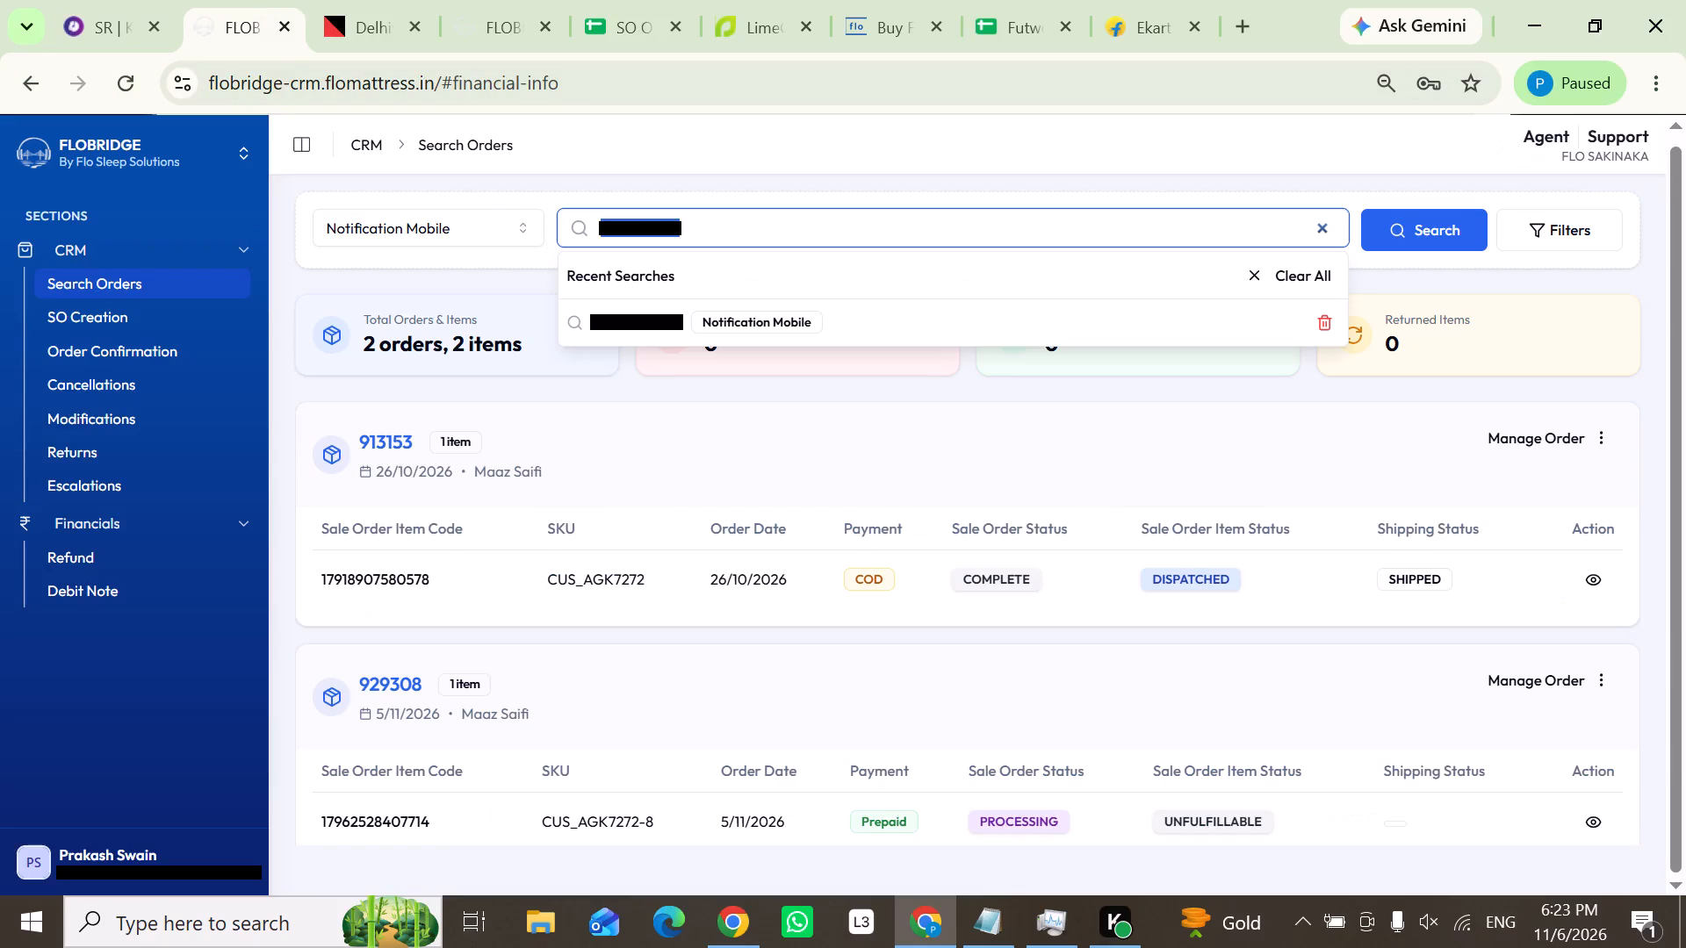
key(ctrl+v)
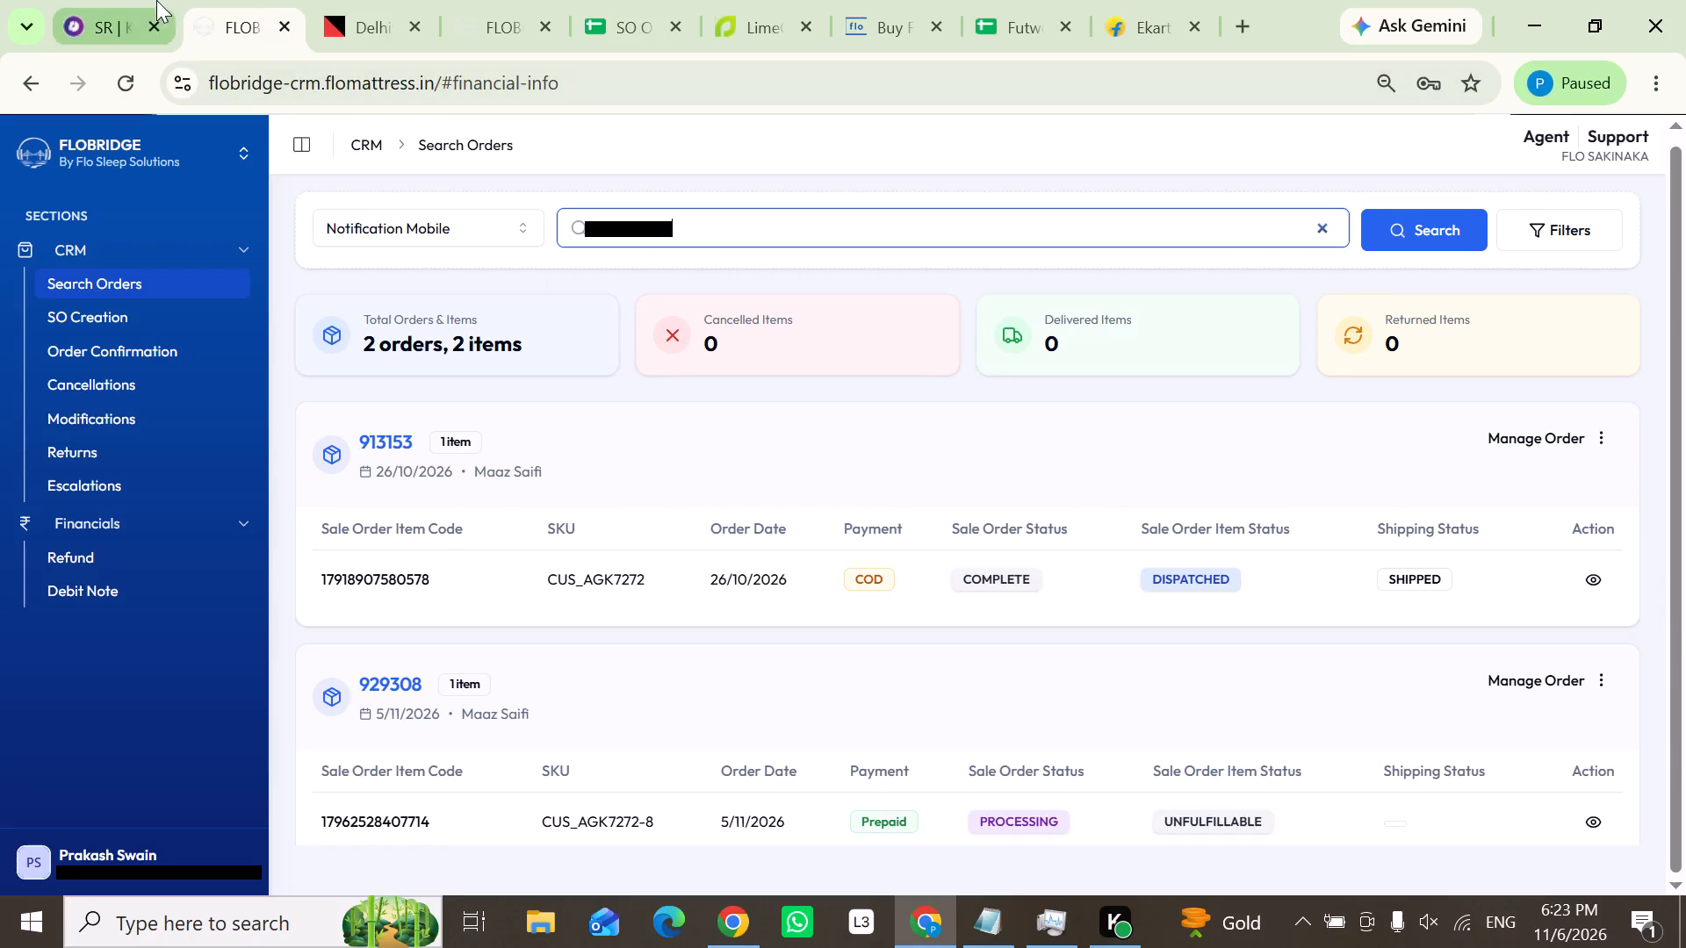
click(129, 0)
click(234, 1)
click(1470, 231)
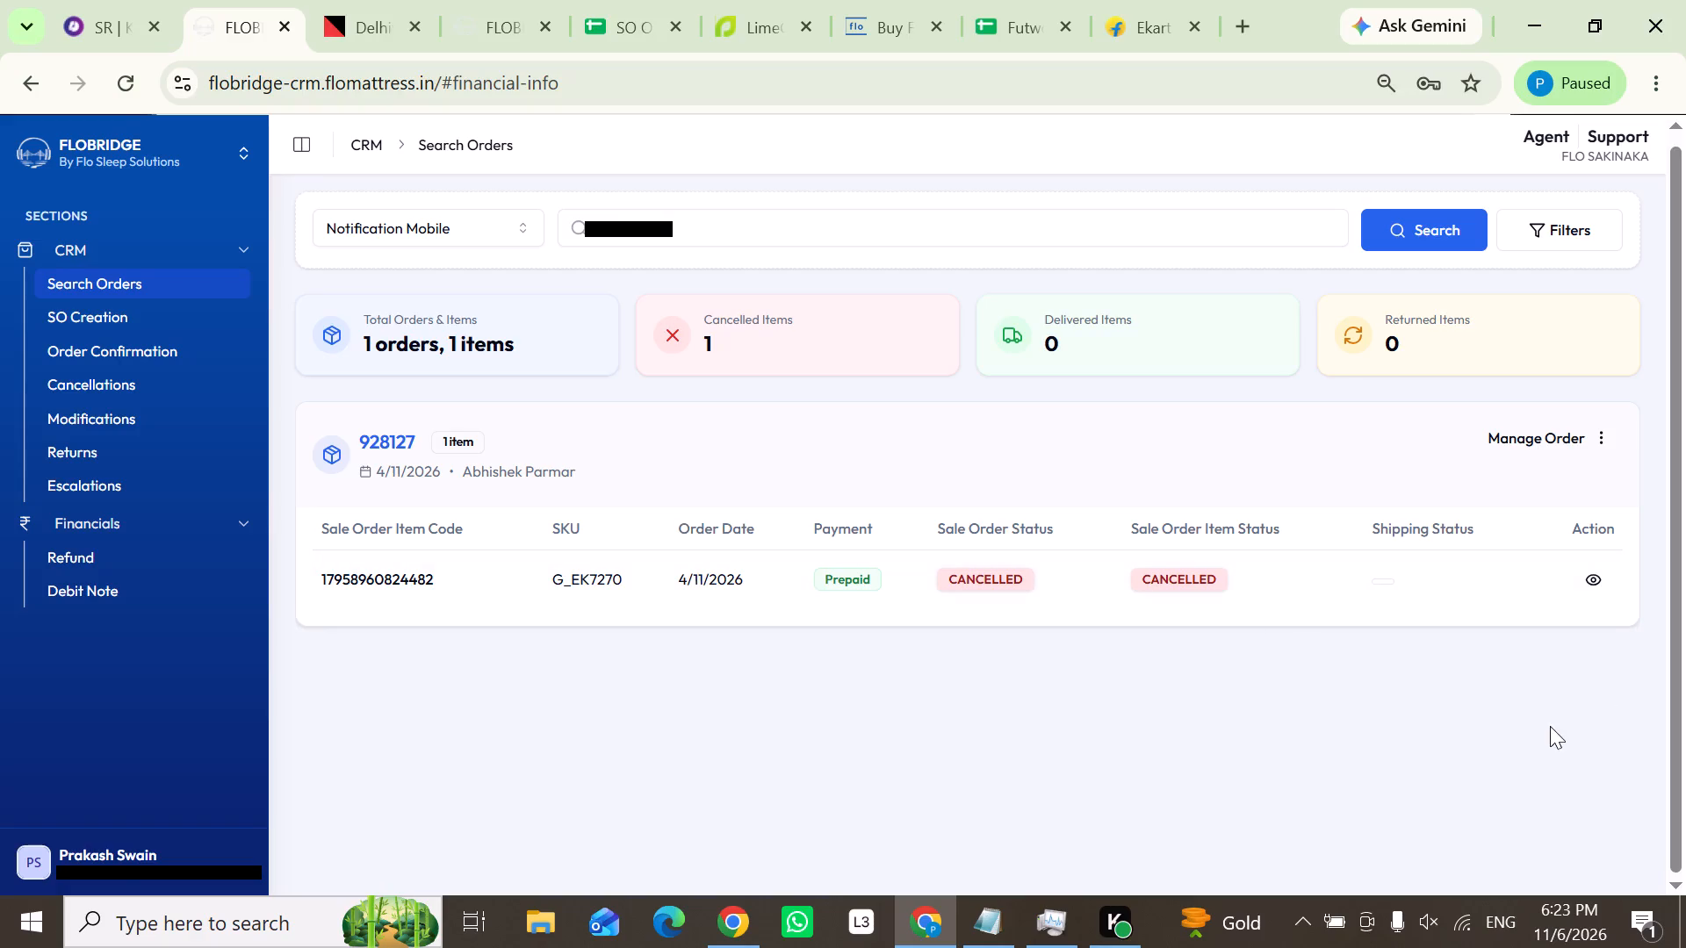
click(90, 0)
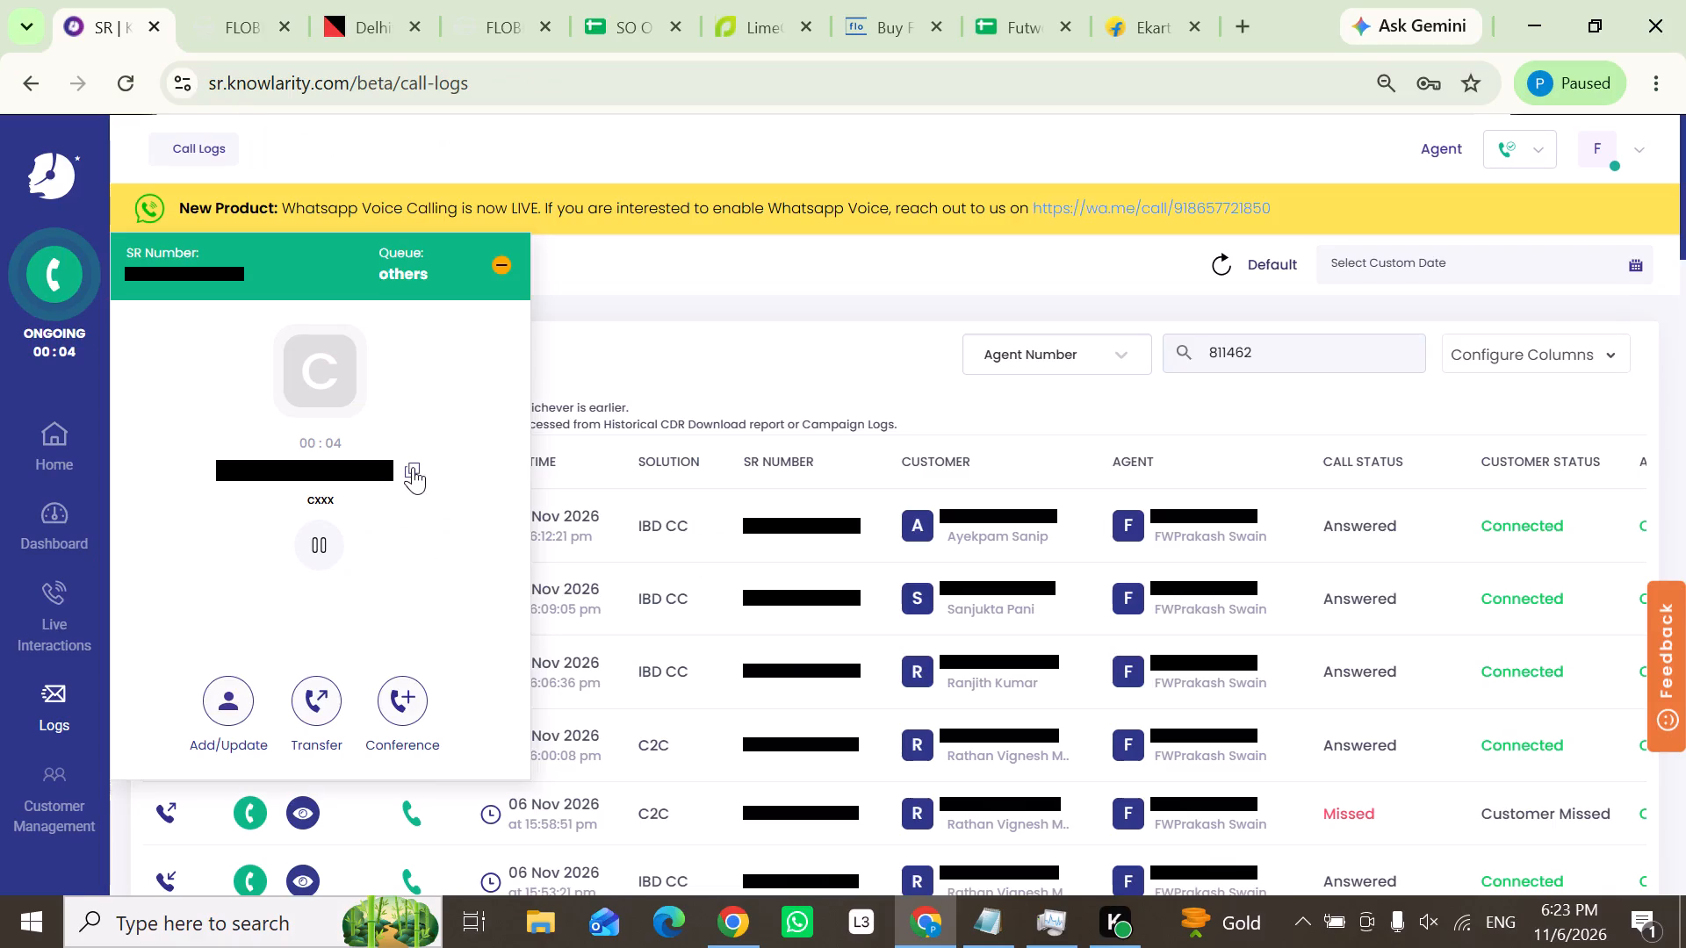
click(418, 468)
click(269, 1)
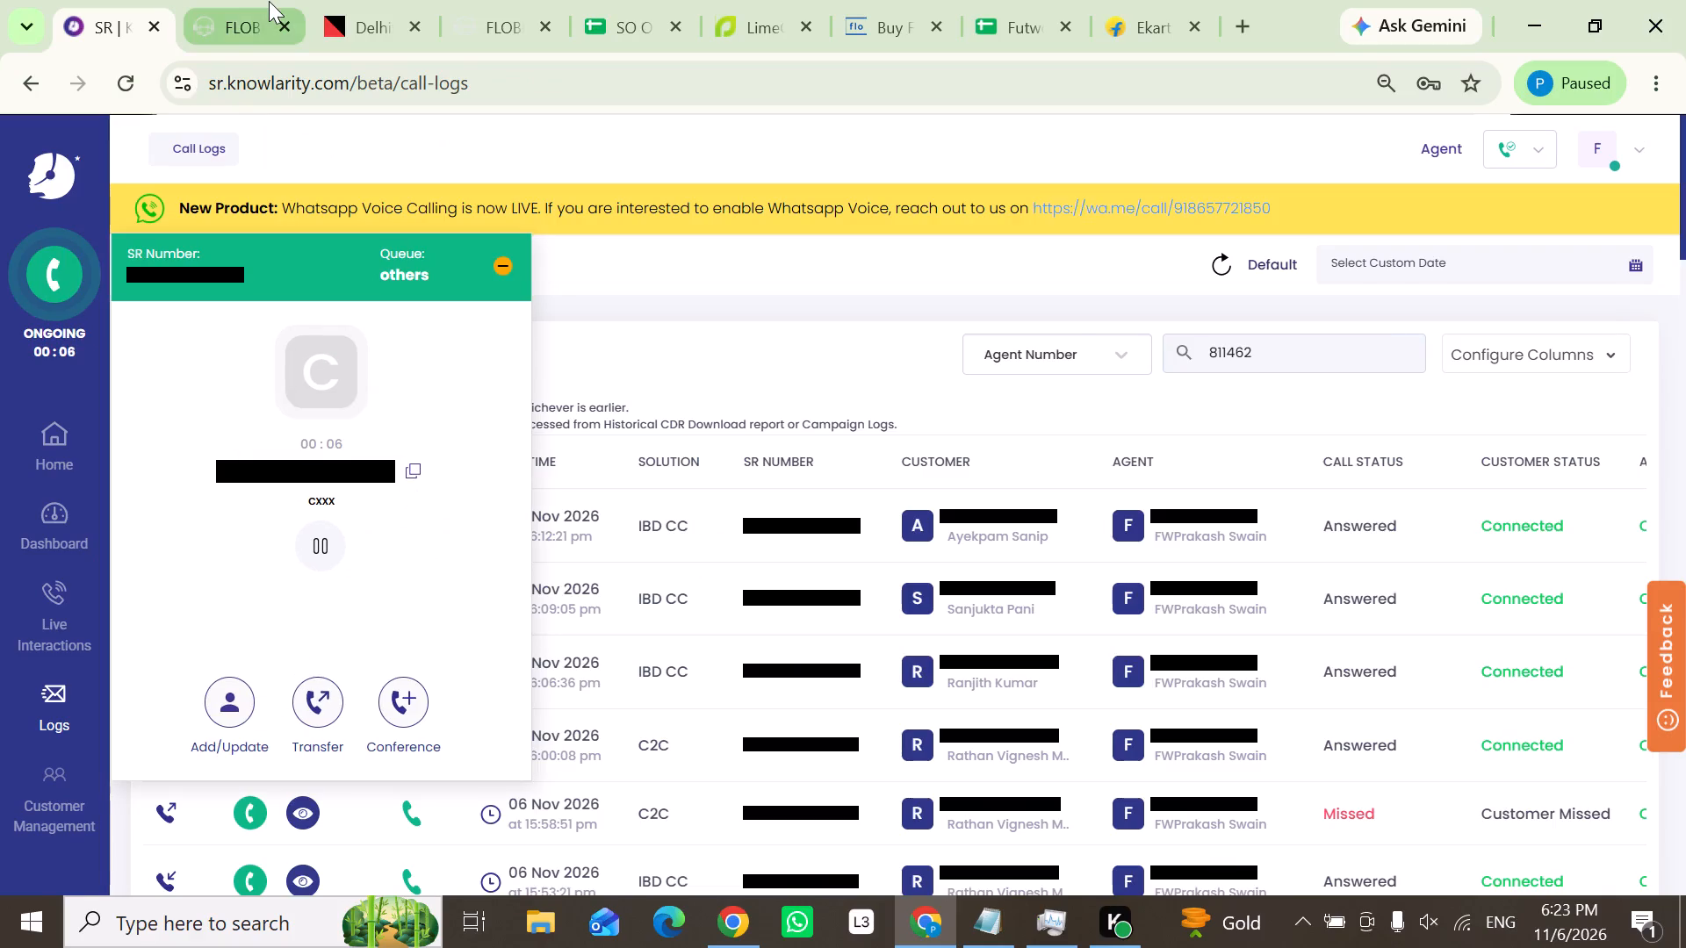
drag(417, 437, 334, 436)
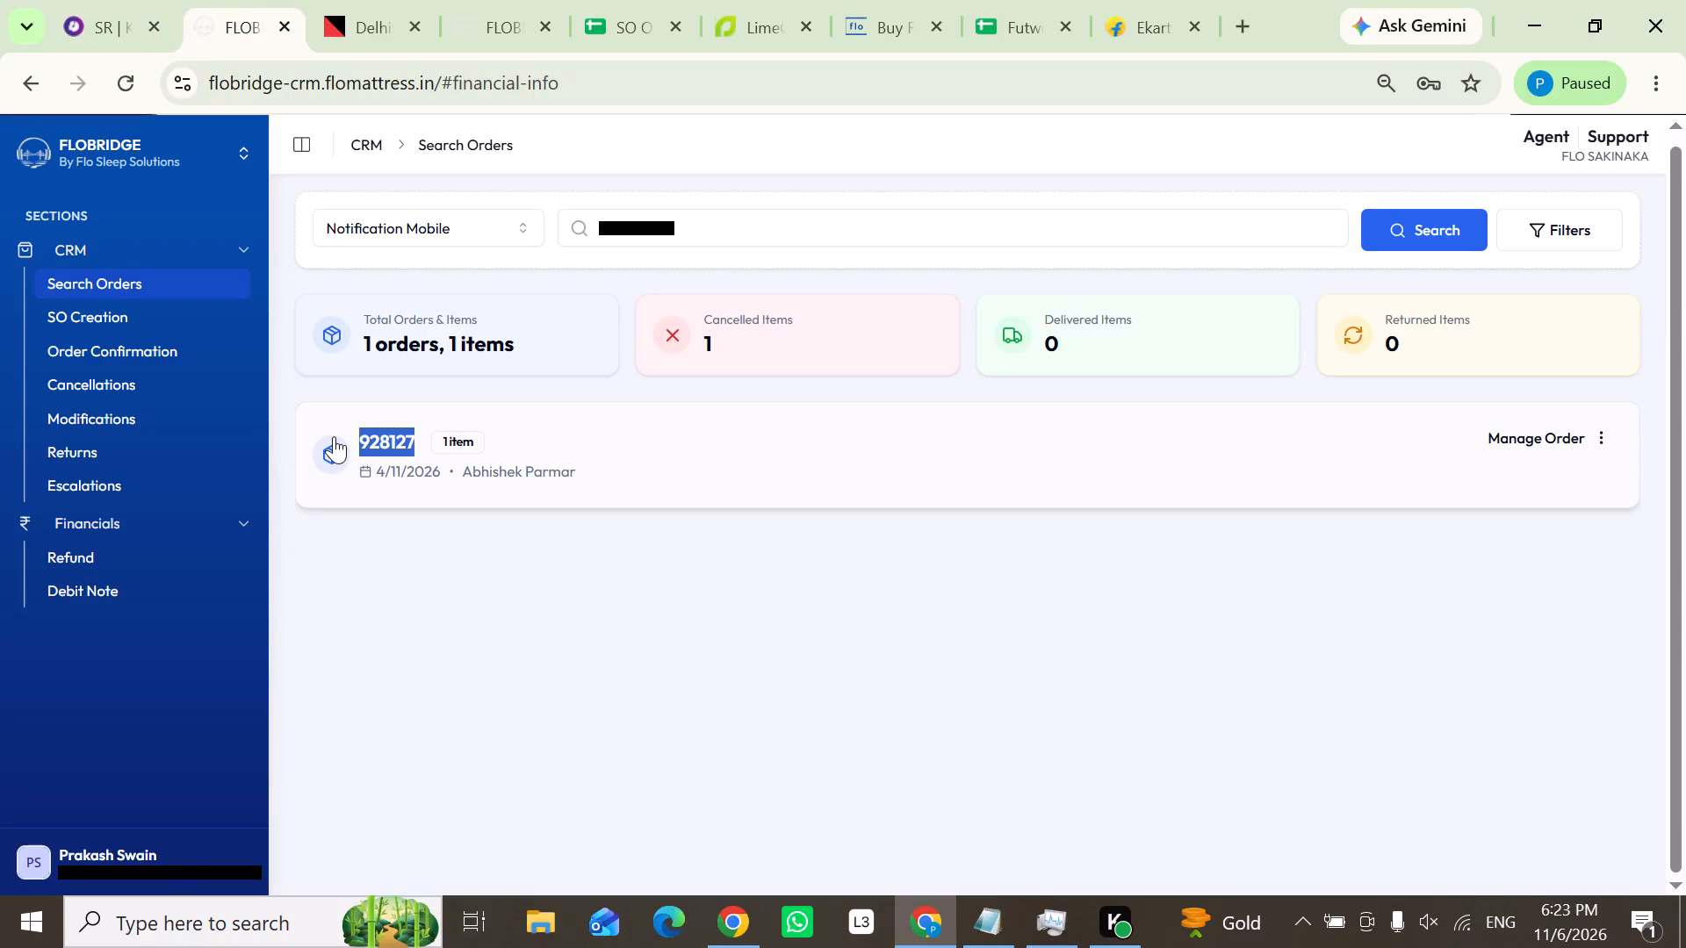
key(ctrl+c)
click(121, 0)
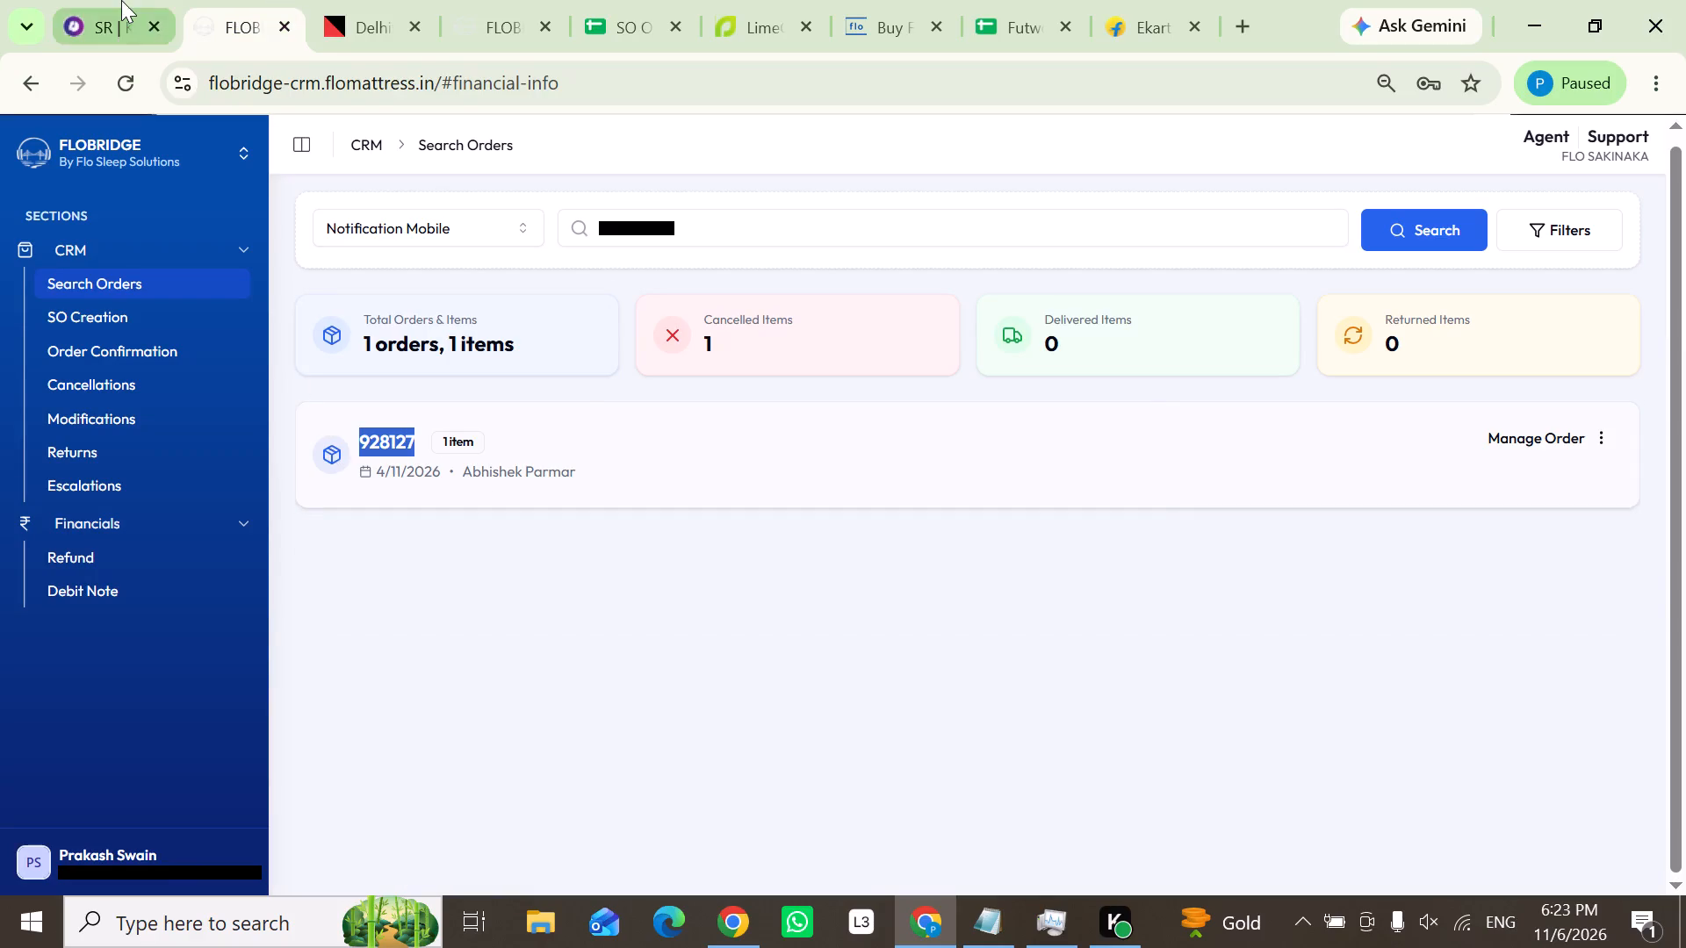
click(220, 720)
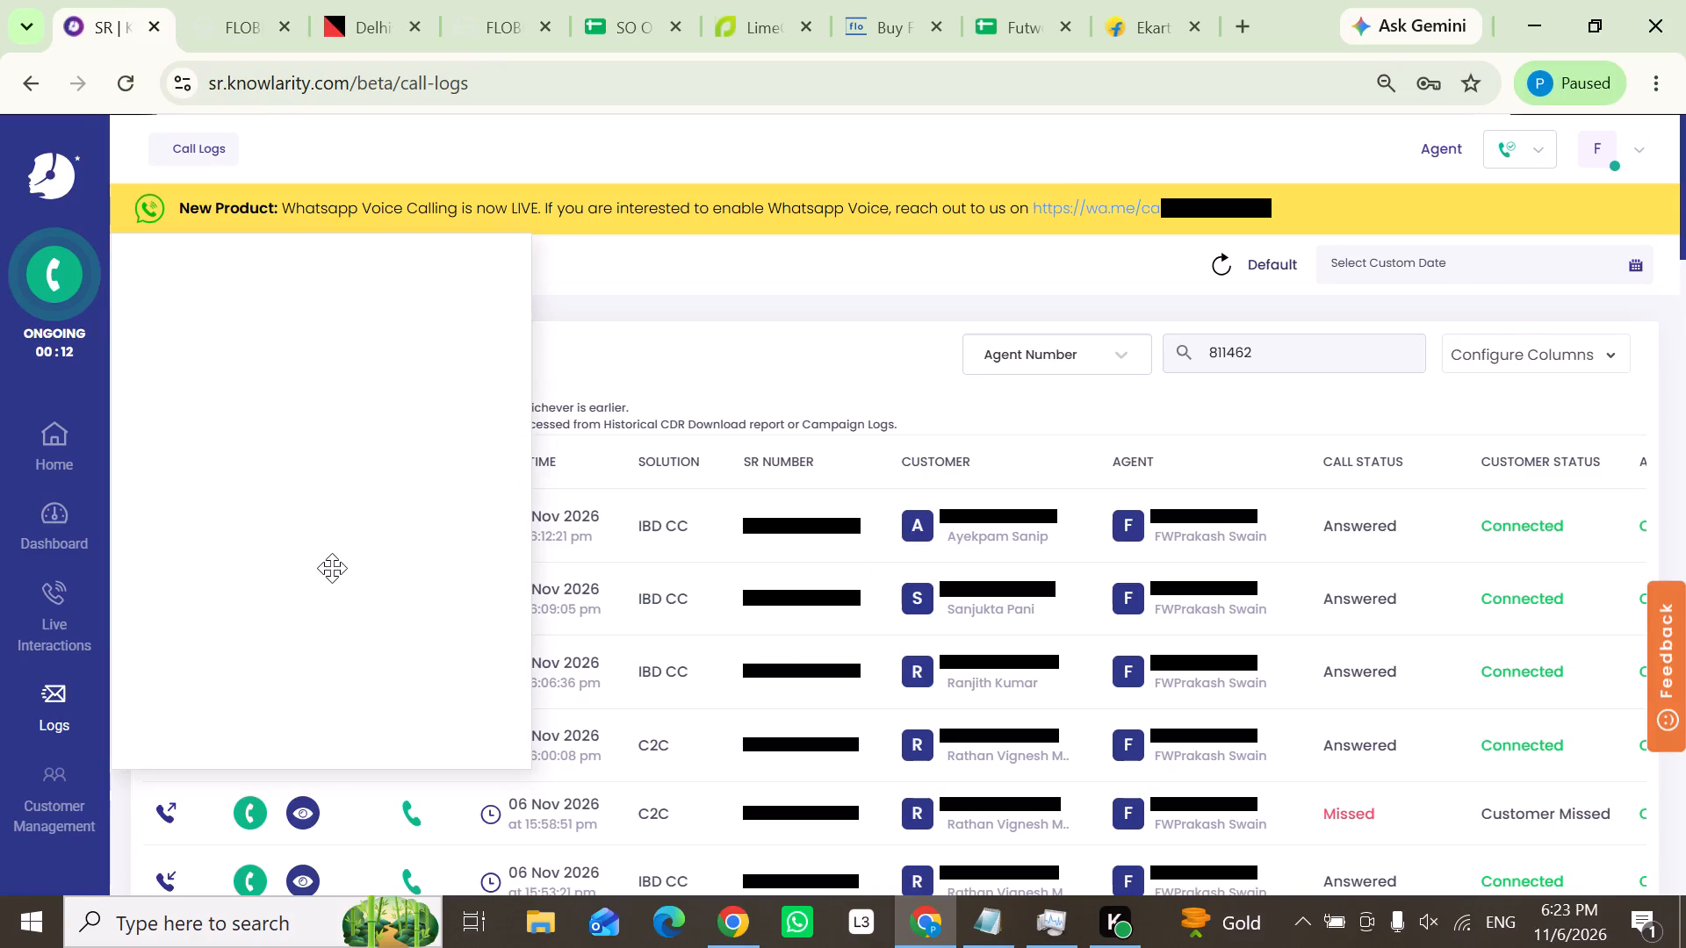
scroll(332, 568, down, 1)
click(251, 607)
click(225, 714)
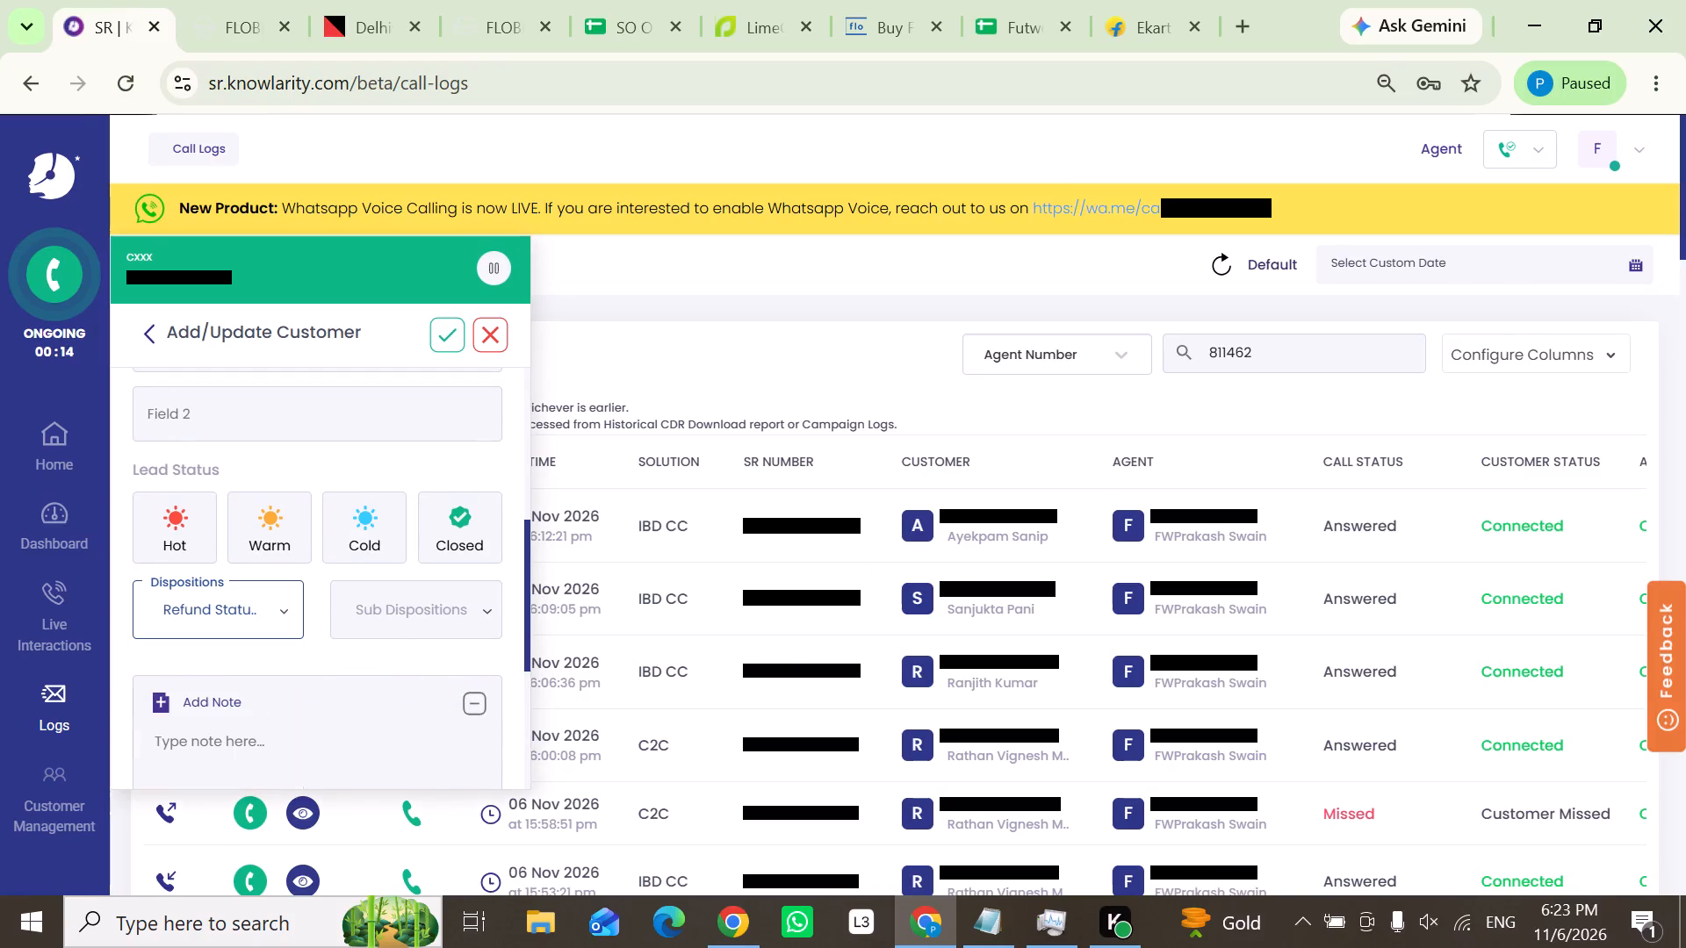
click(215, 771)
key(ctrl+v)
click(454, 343)
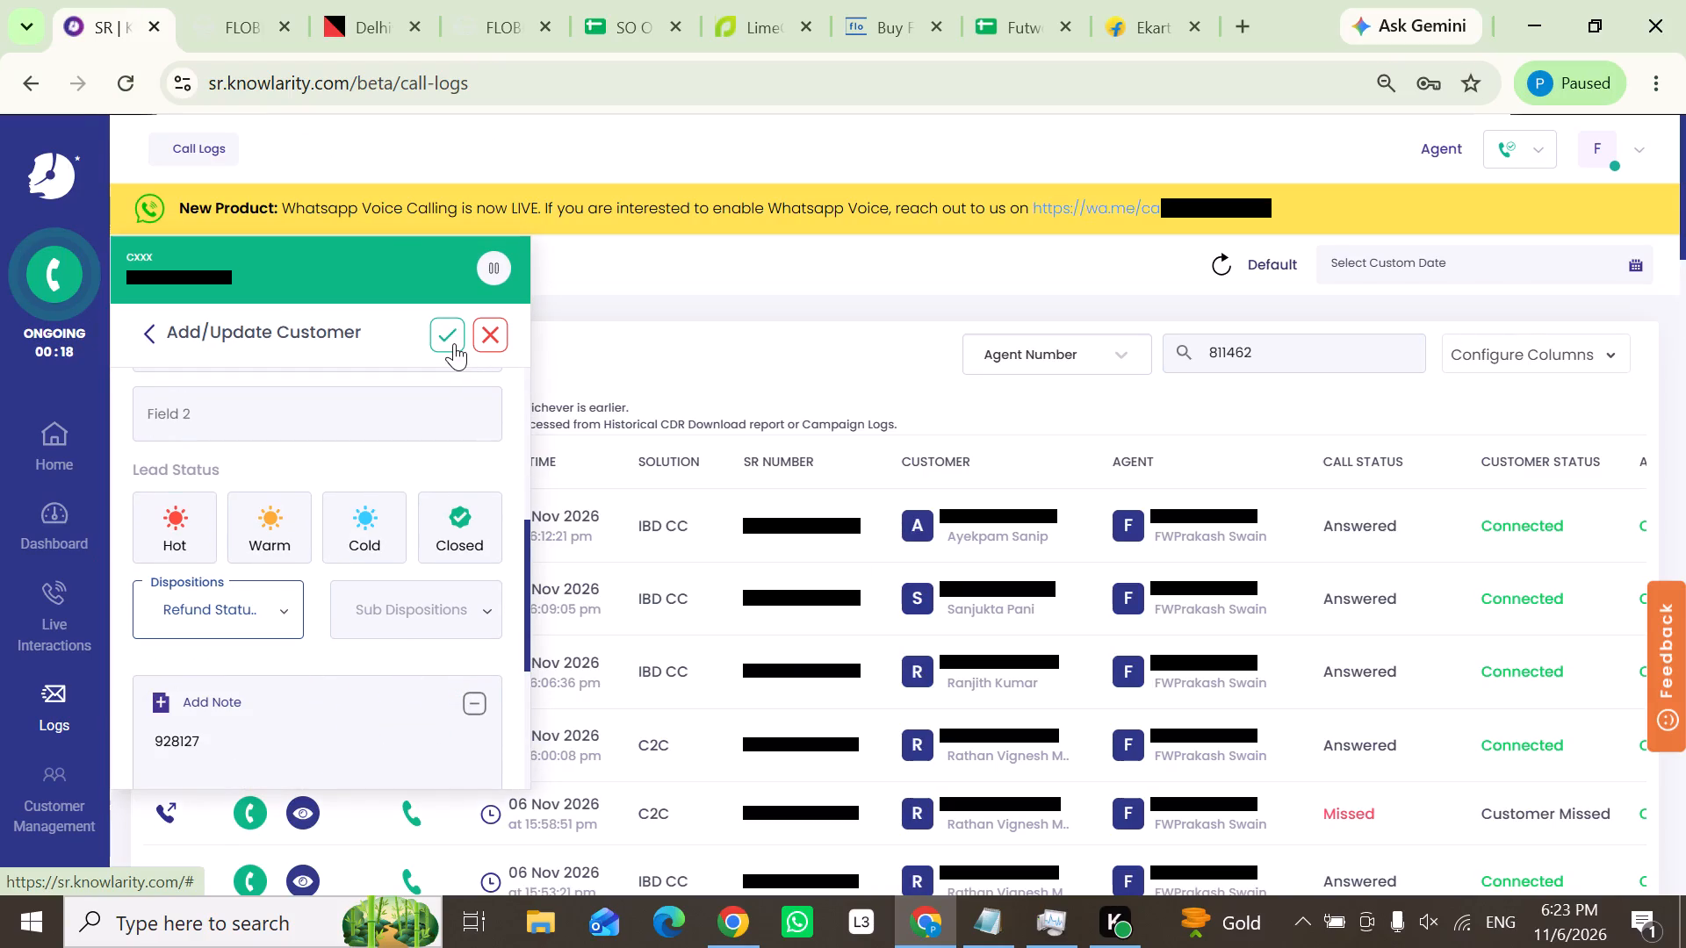
click(215, 39)
click(643, 446)
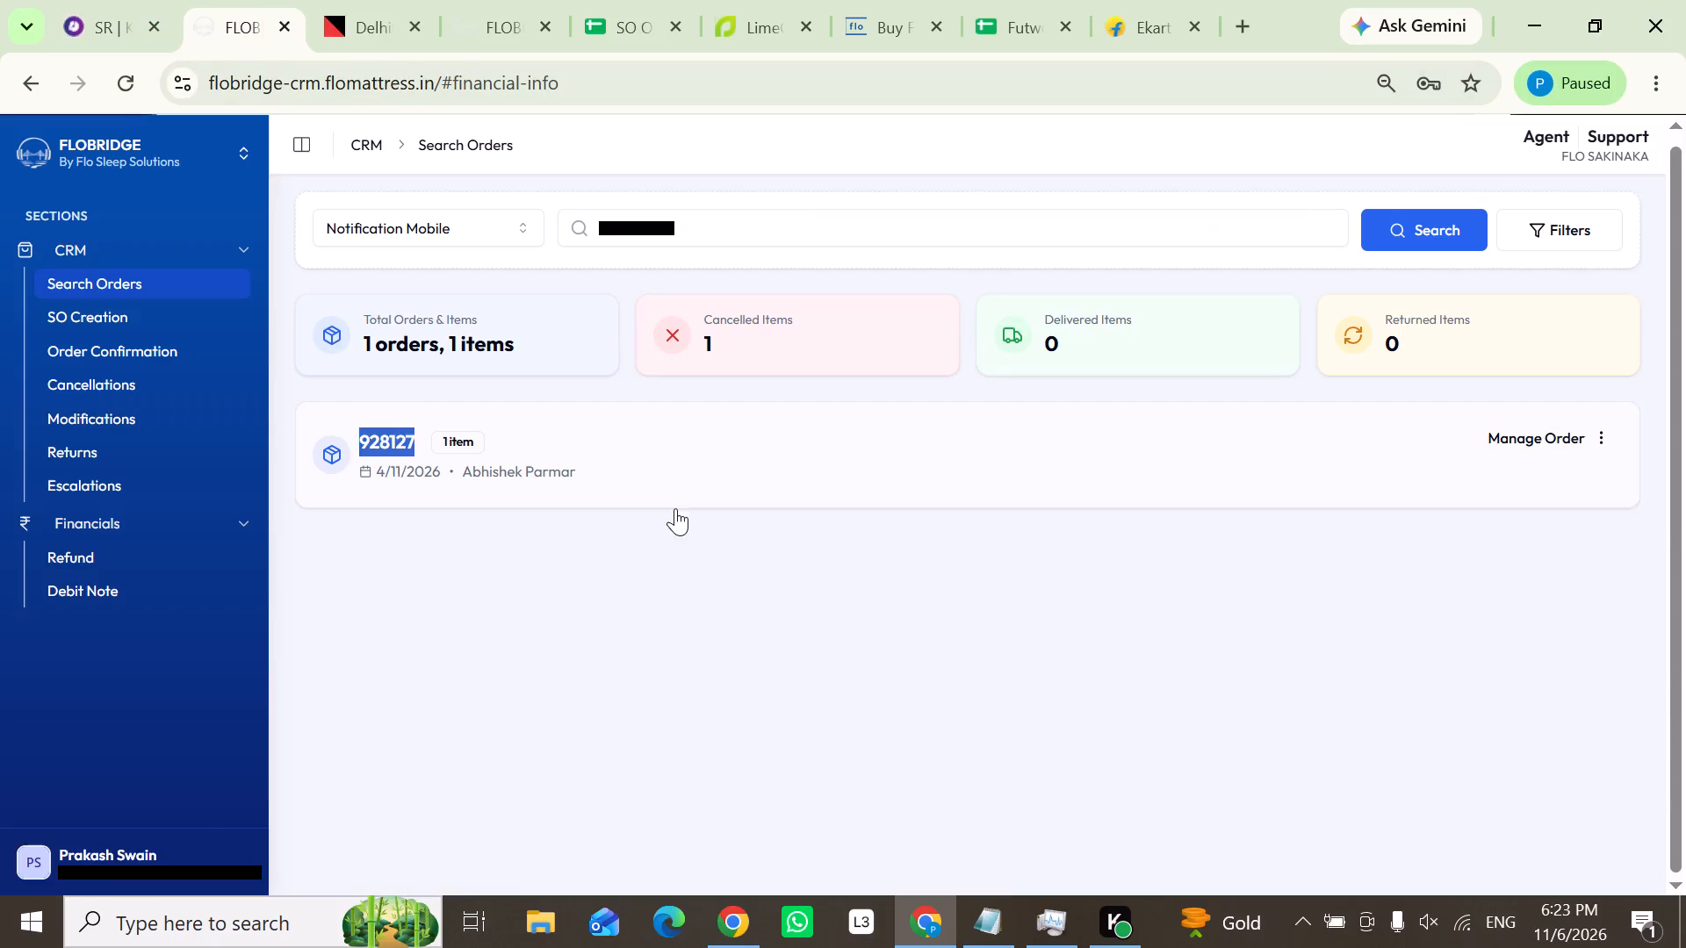
click(1603, 579)
click(630, 470)
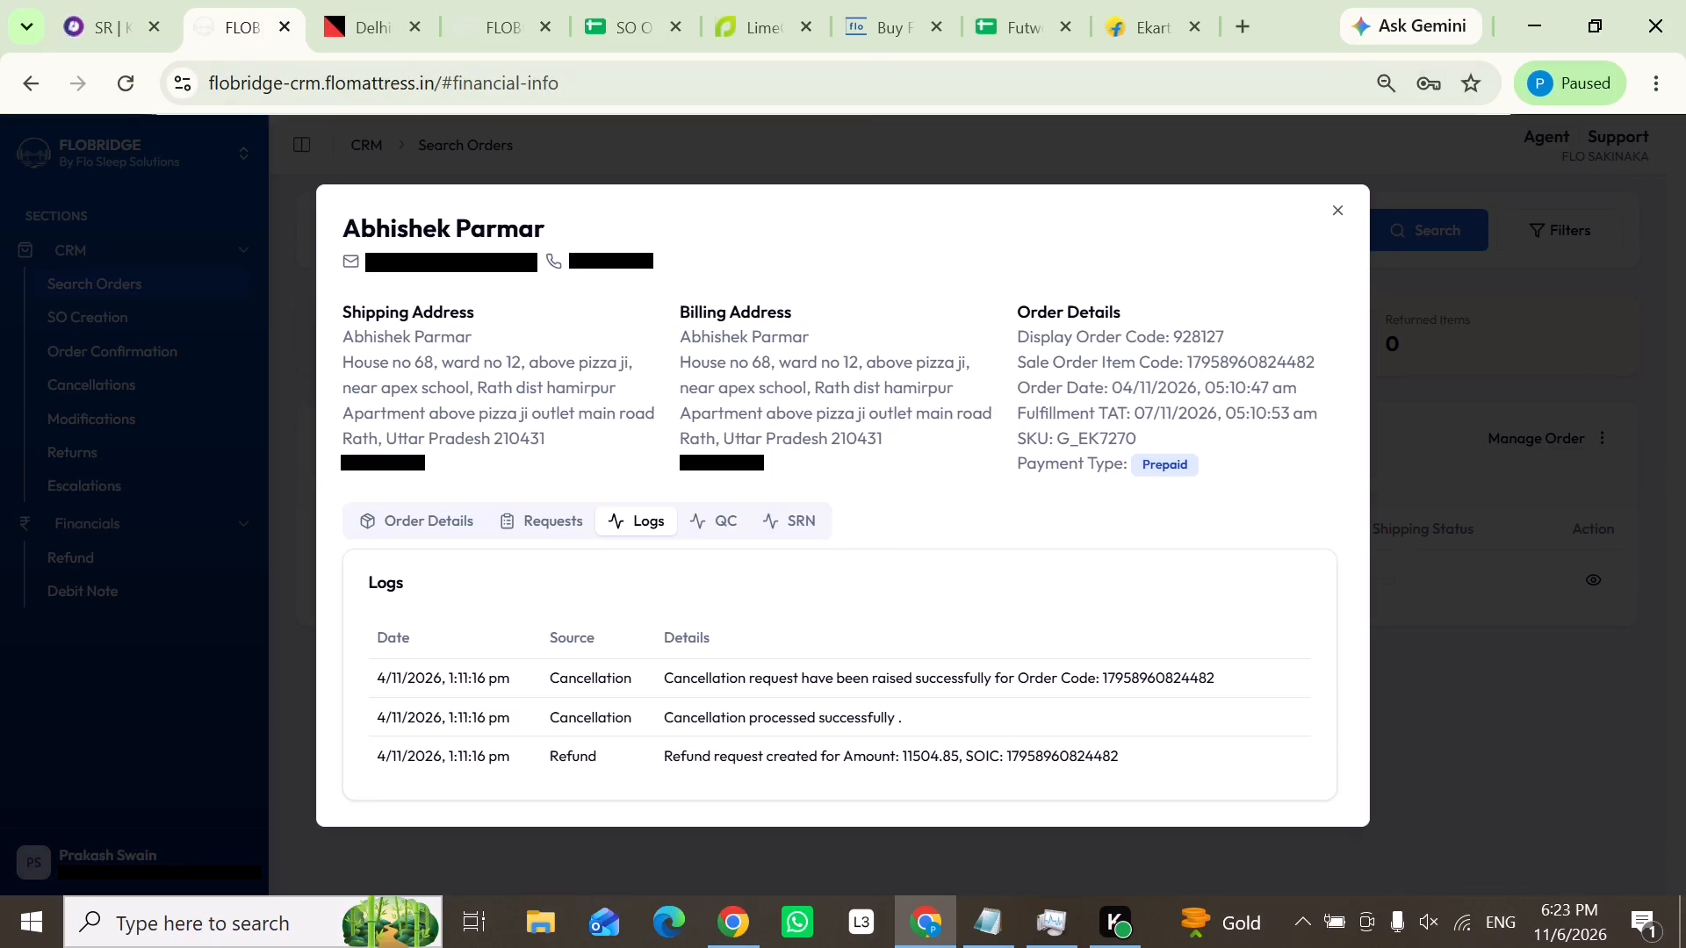
click(494, 831)
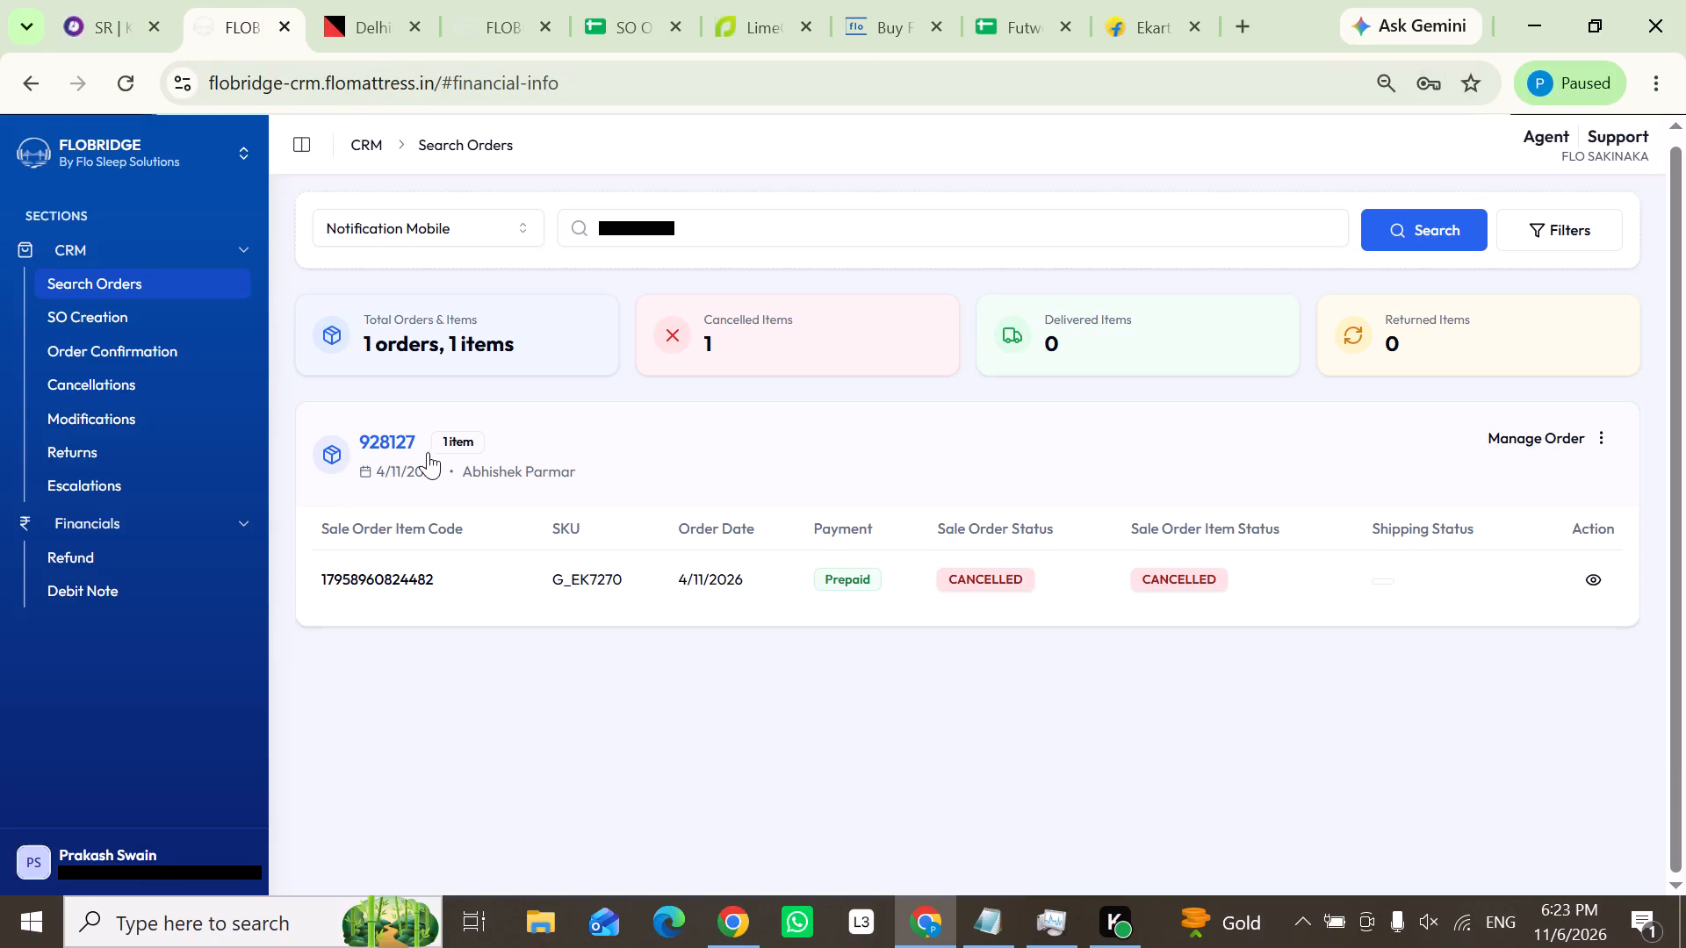
drag(416, 434, 328, 436)
key(ctrl+c)
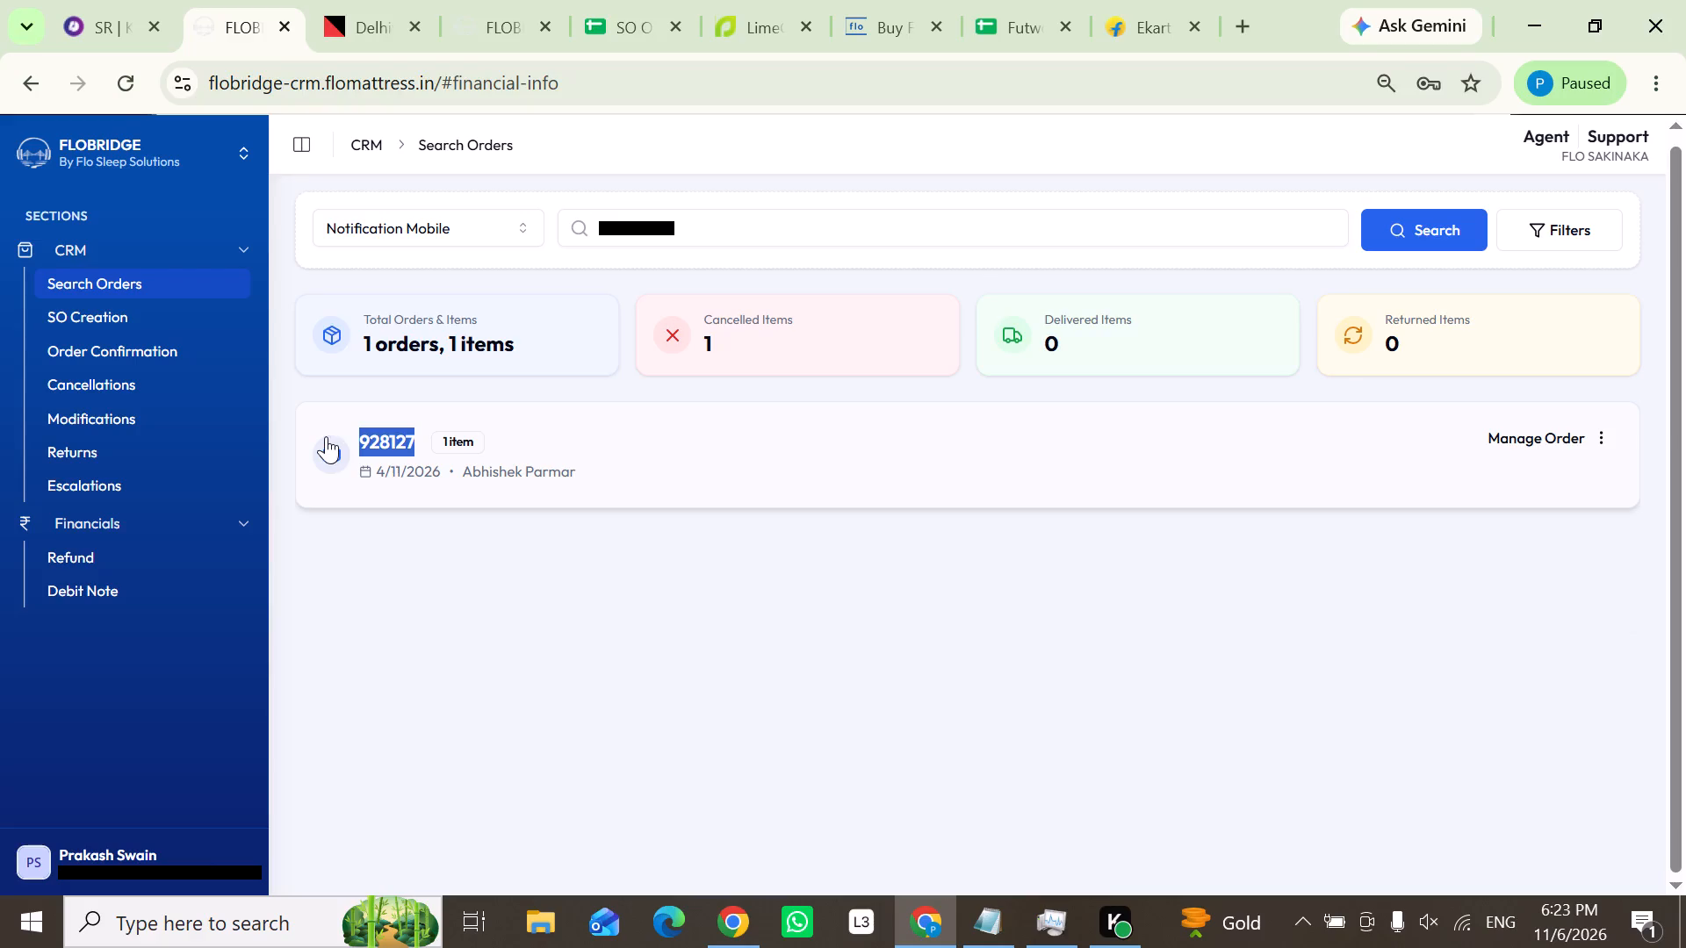
click(65, 559)
click(594, 499)
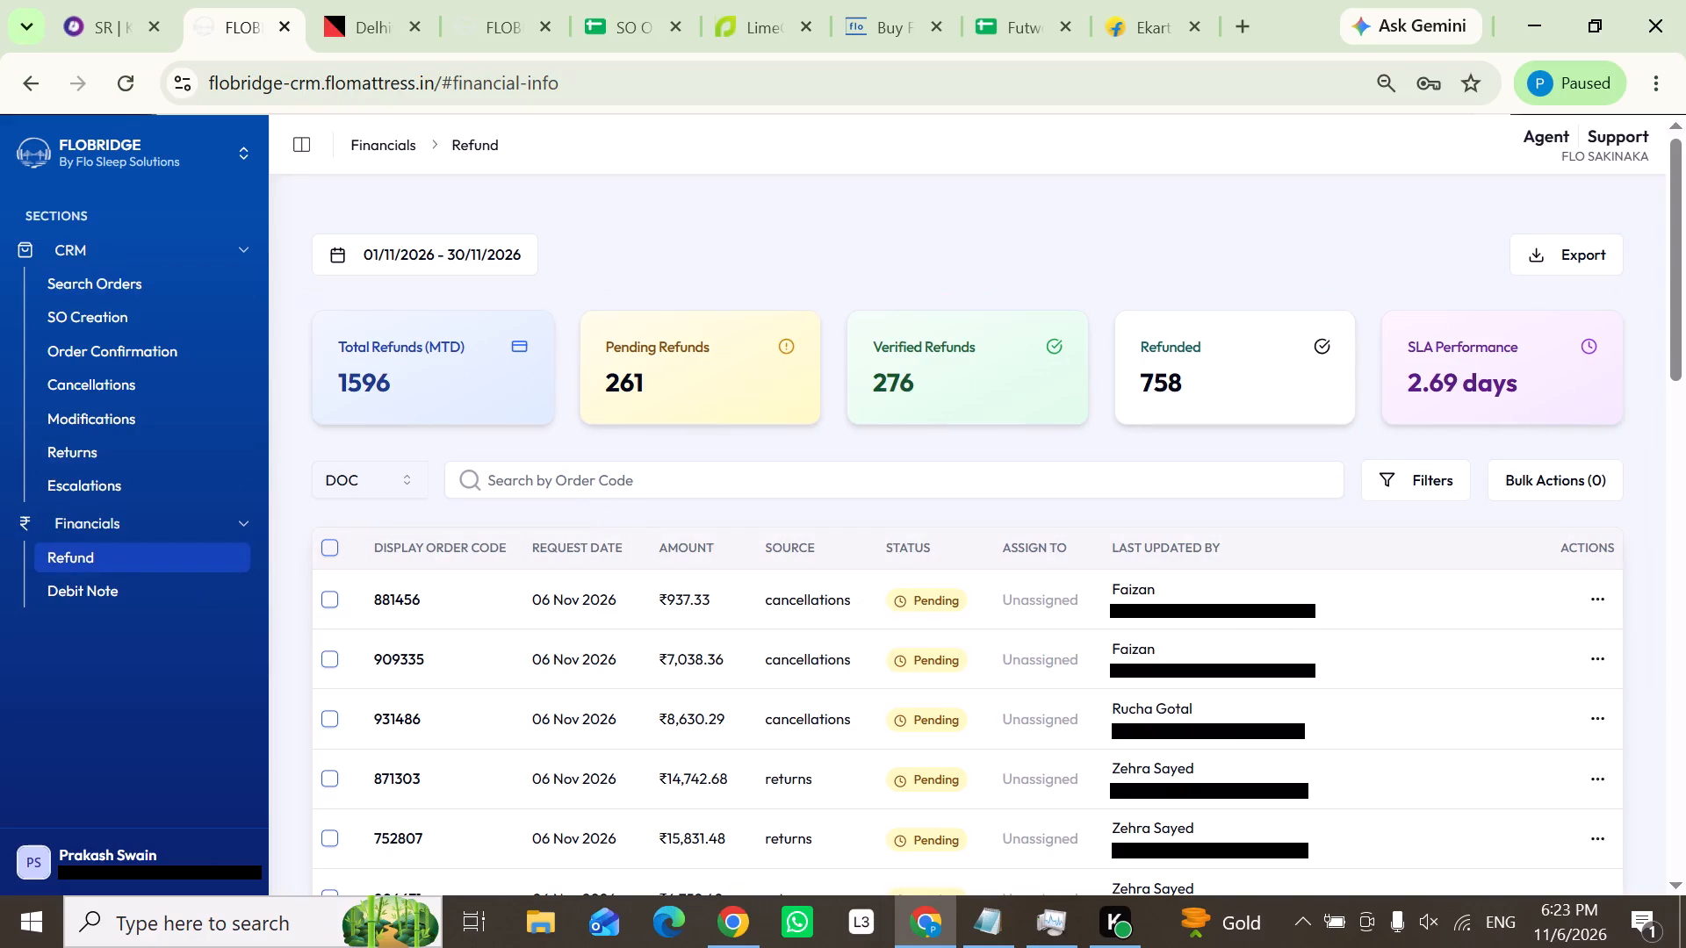
click(596, 497)
key(ctrl+v)
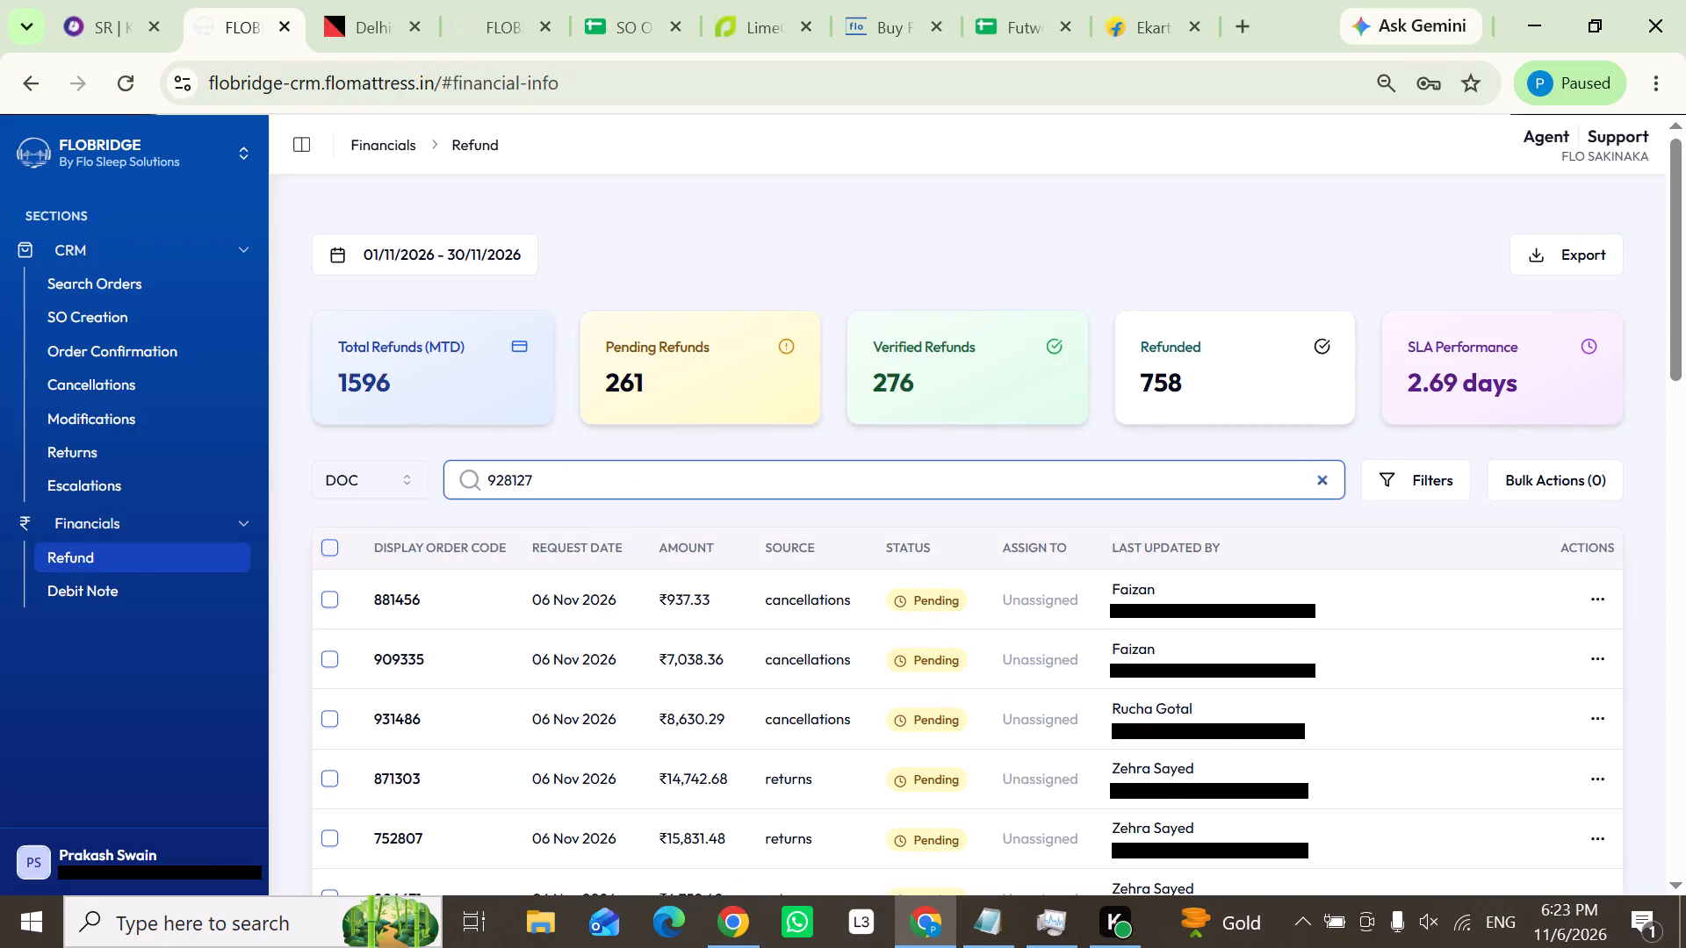
key(Return)
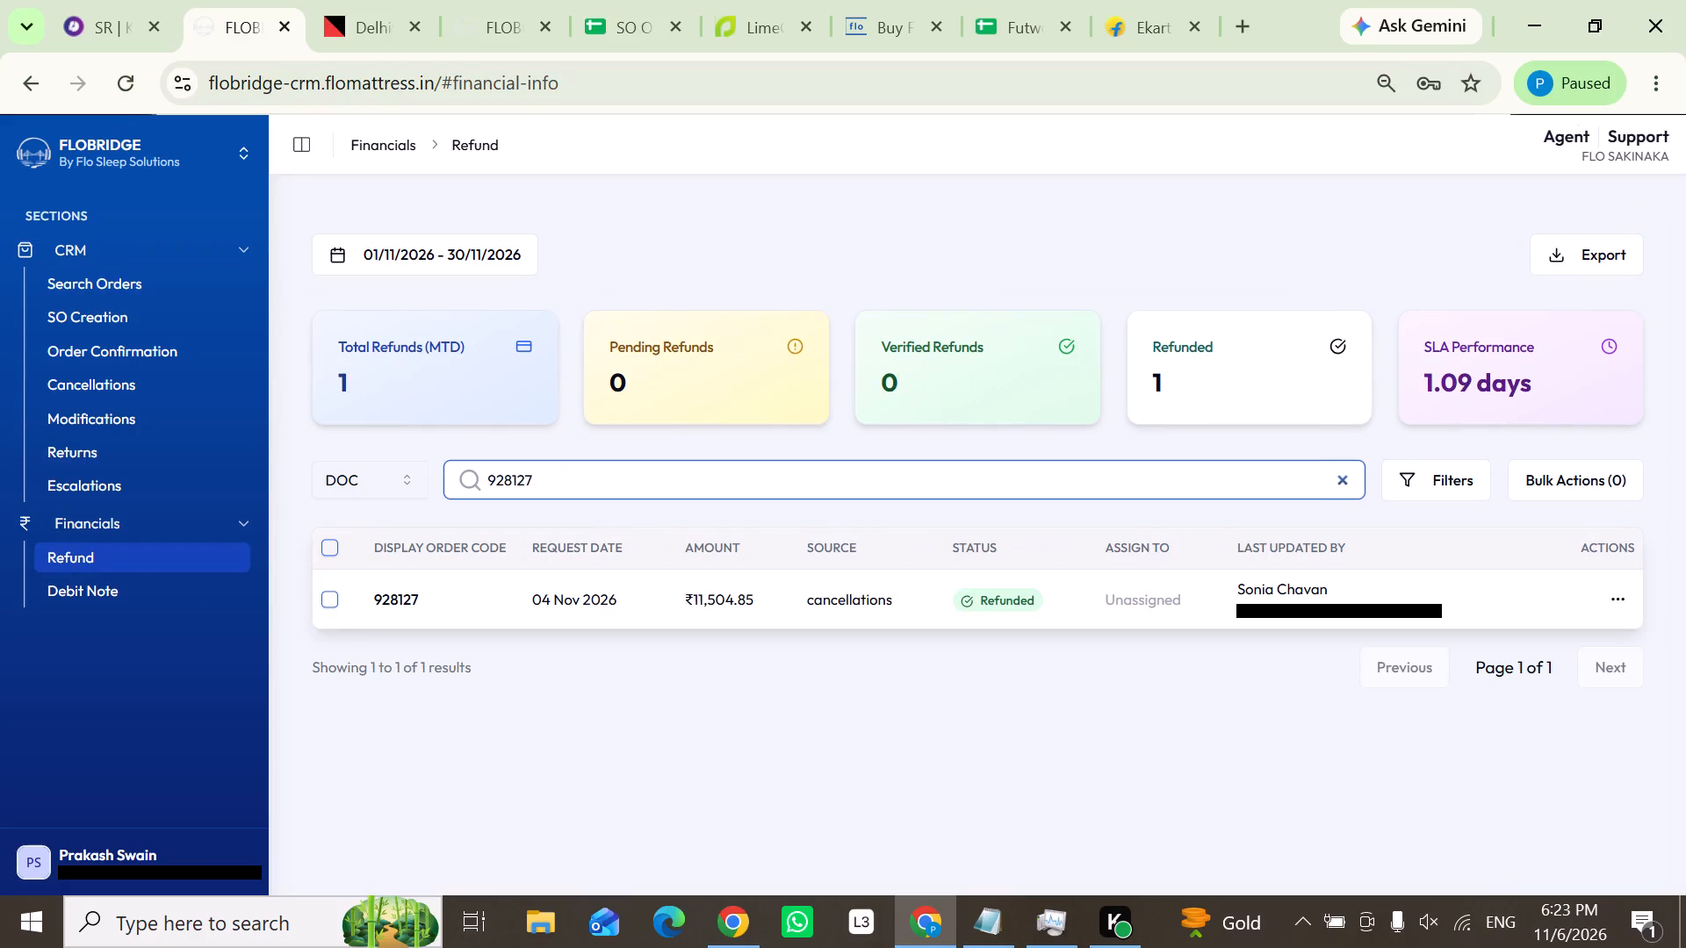
click(1631, 589)
click(1565, 643)
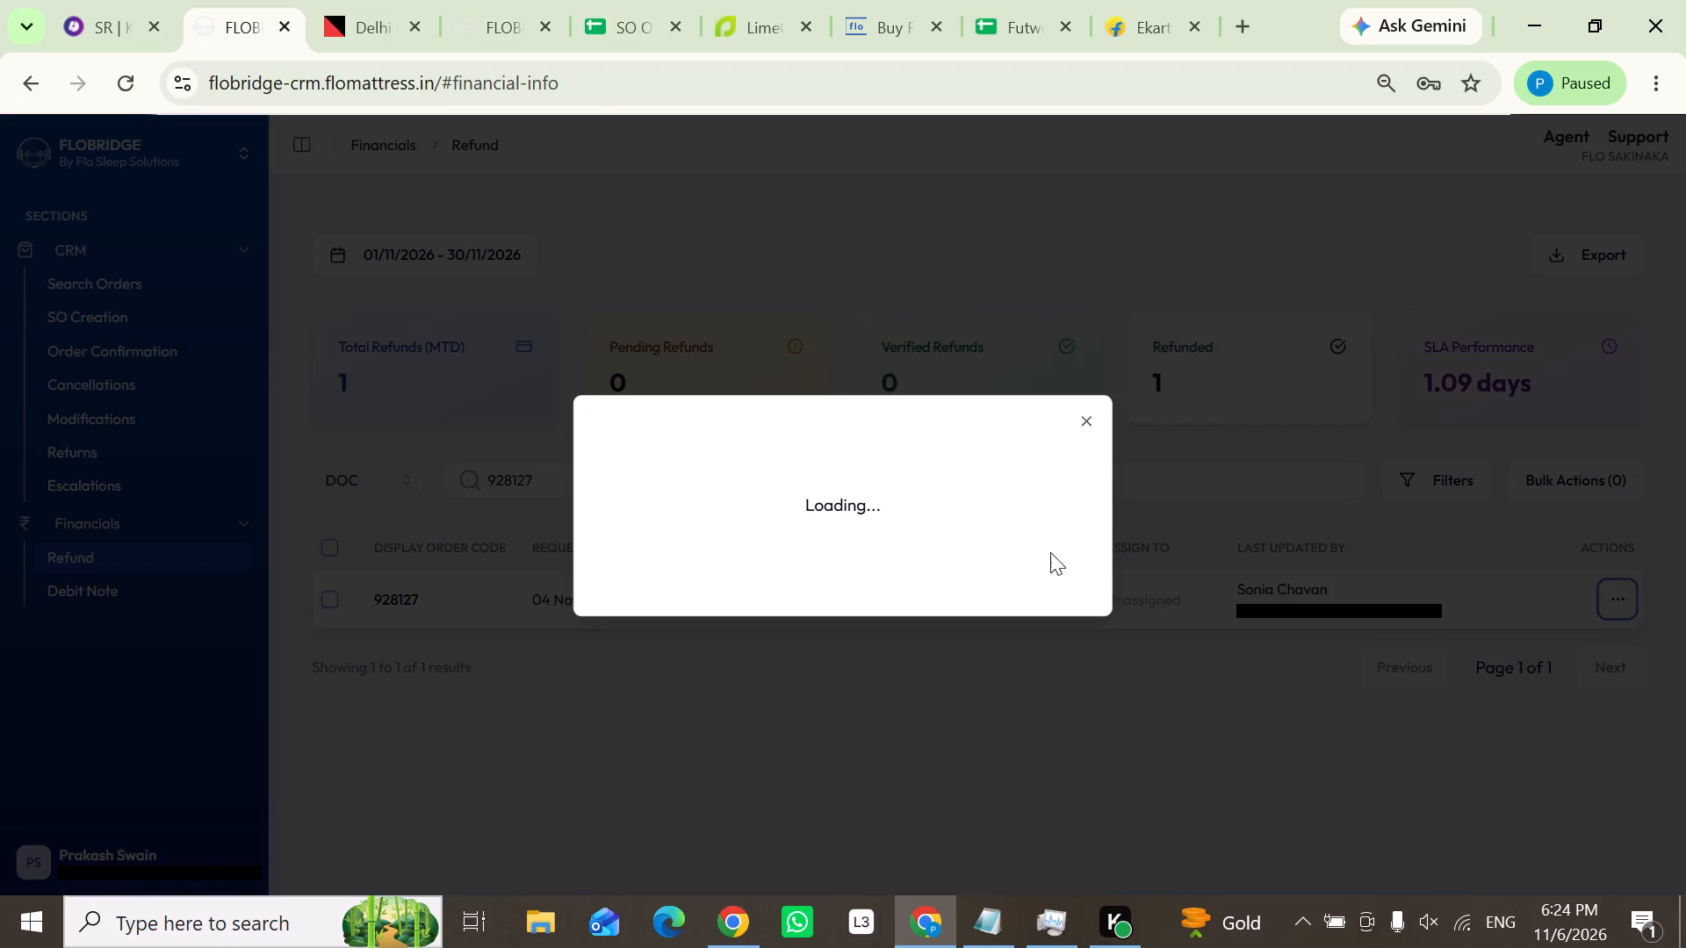
scroll(1056, 588, up, 2)
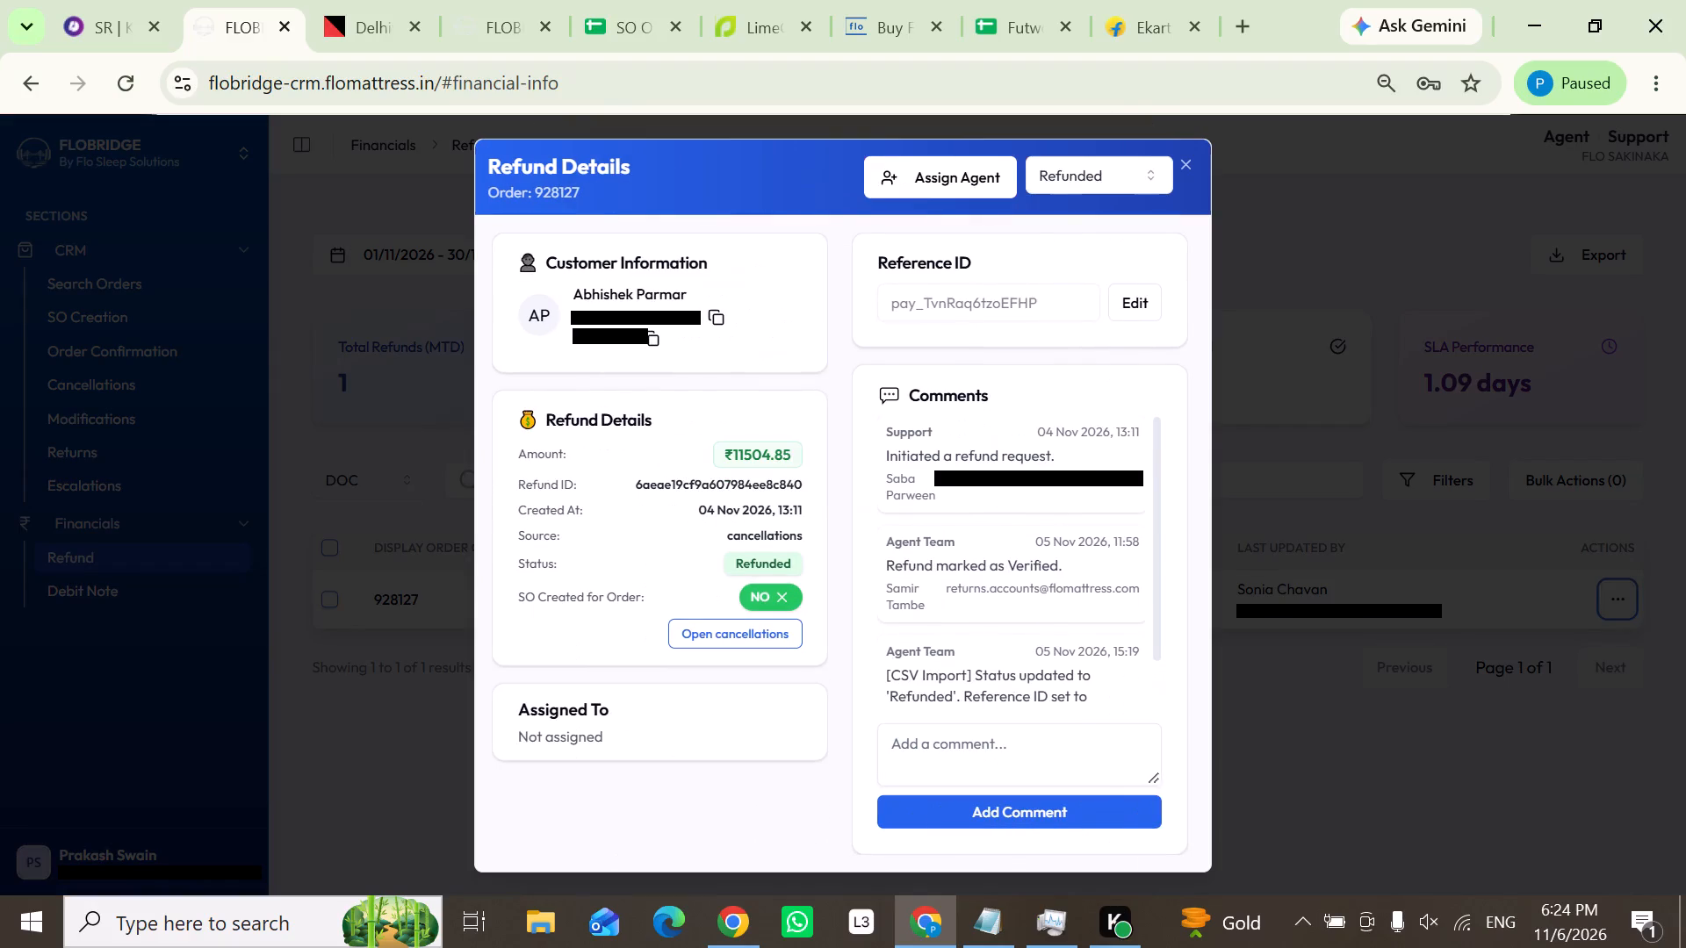
scroll(1056, 586, down, 3)
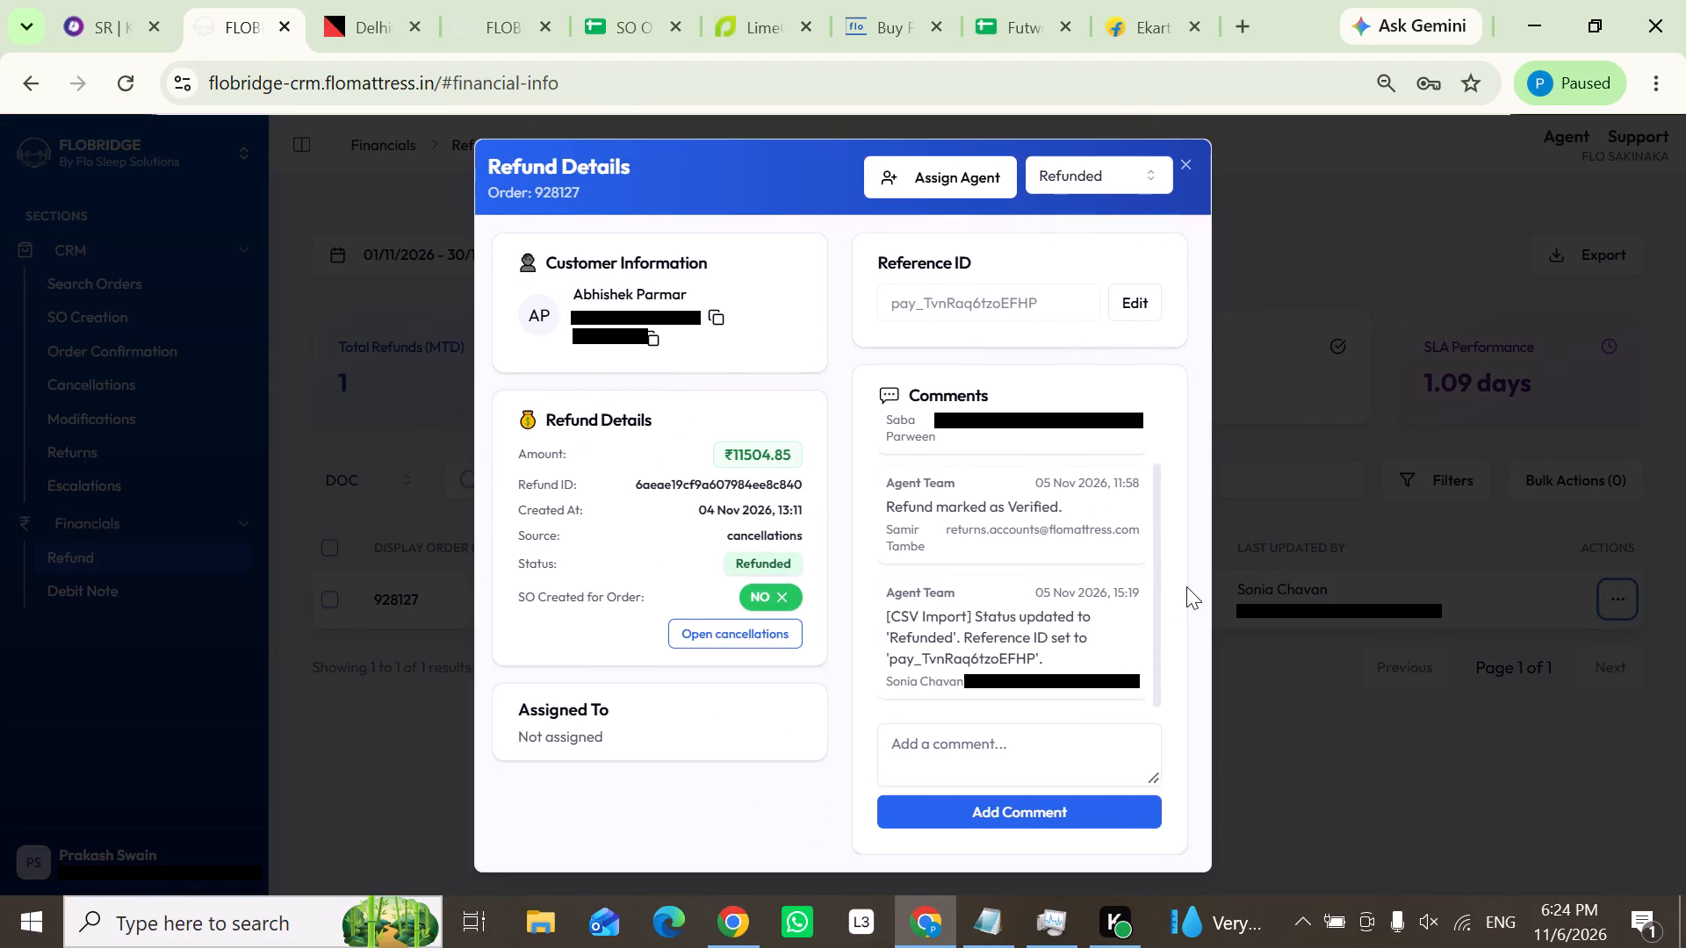
scroll(1094, 582, up, 1)
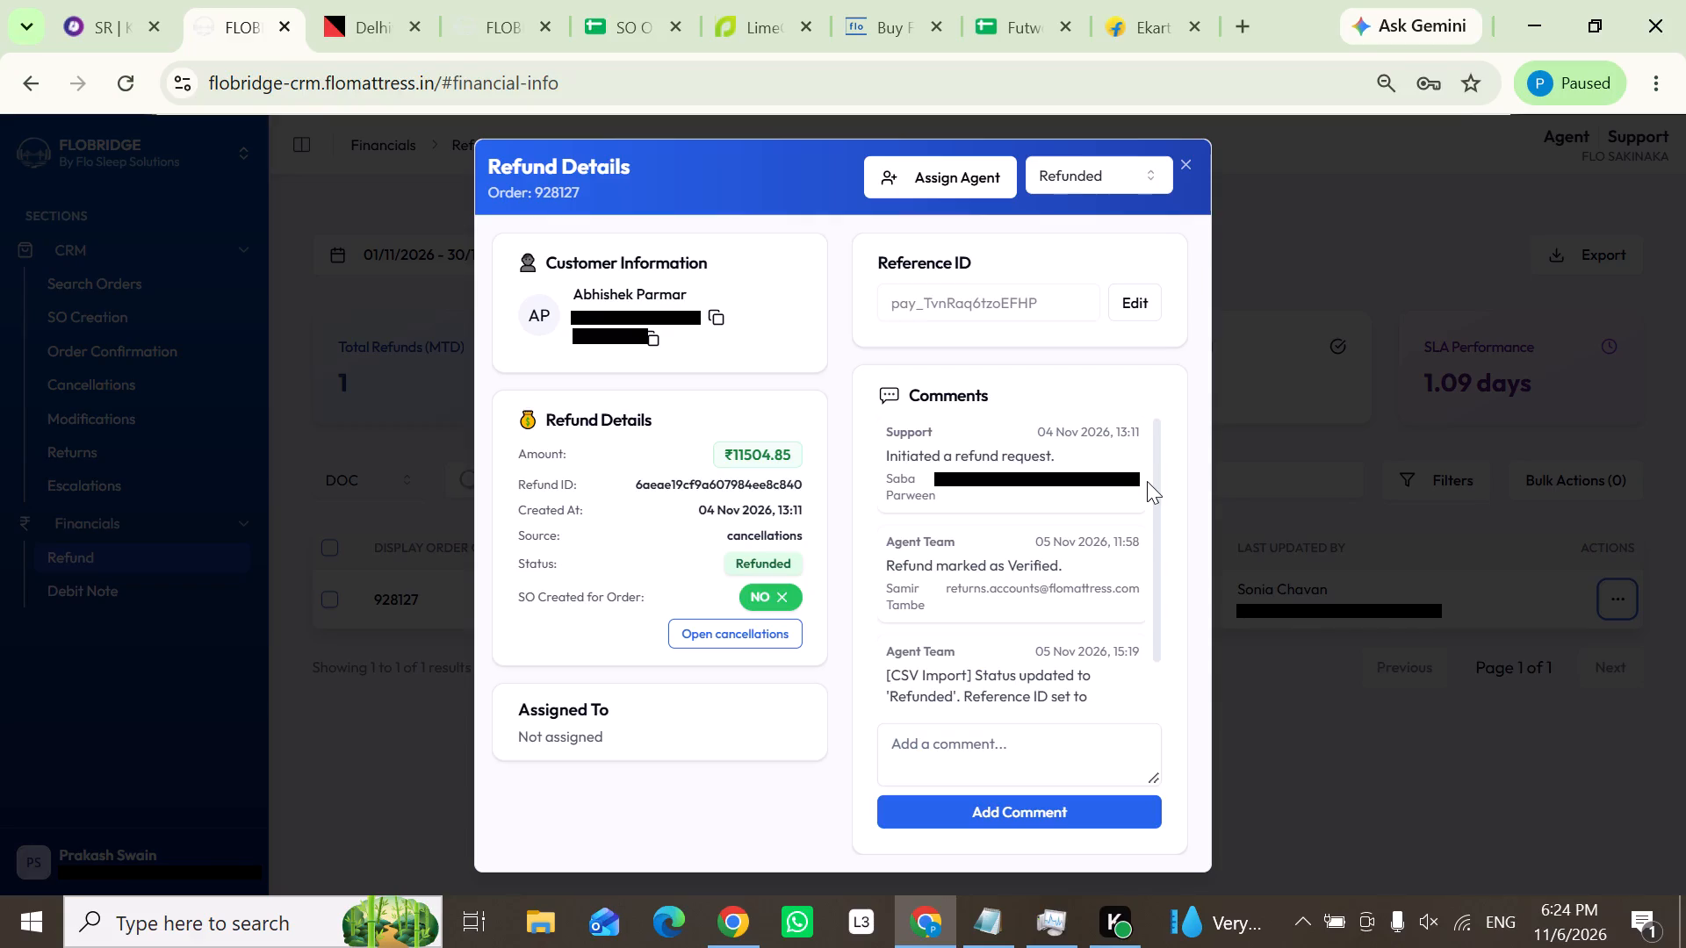
click(1402, 737)
Copy the order number from the refund search and rerun the caller's most recent mobile number search in Search Orders.
drag(562, 474, 436, 478)
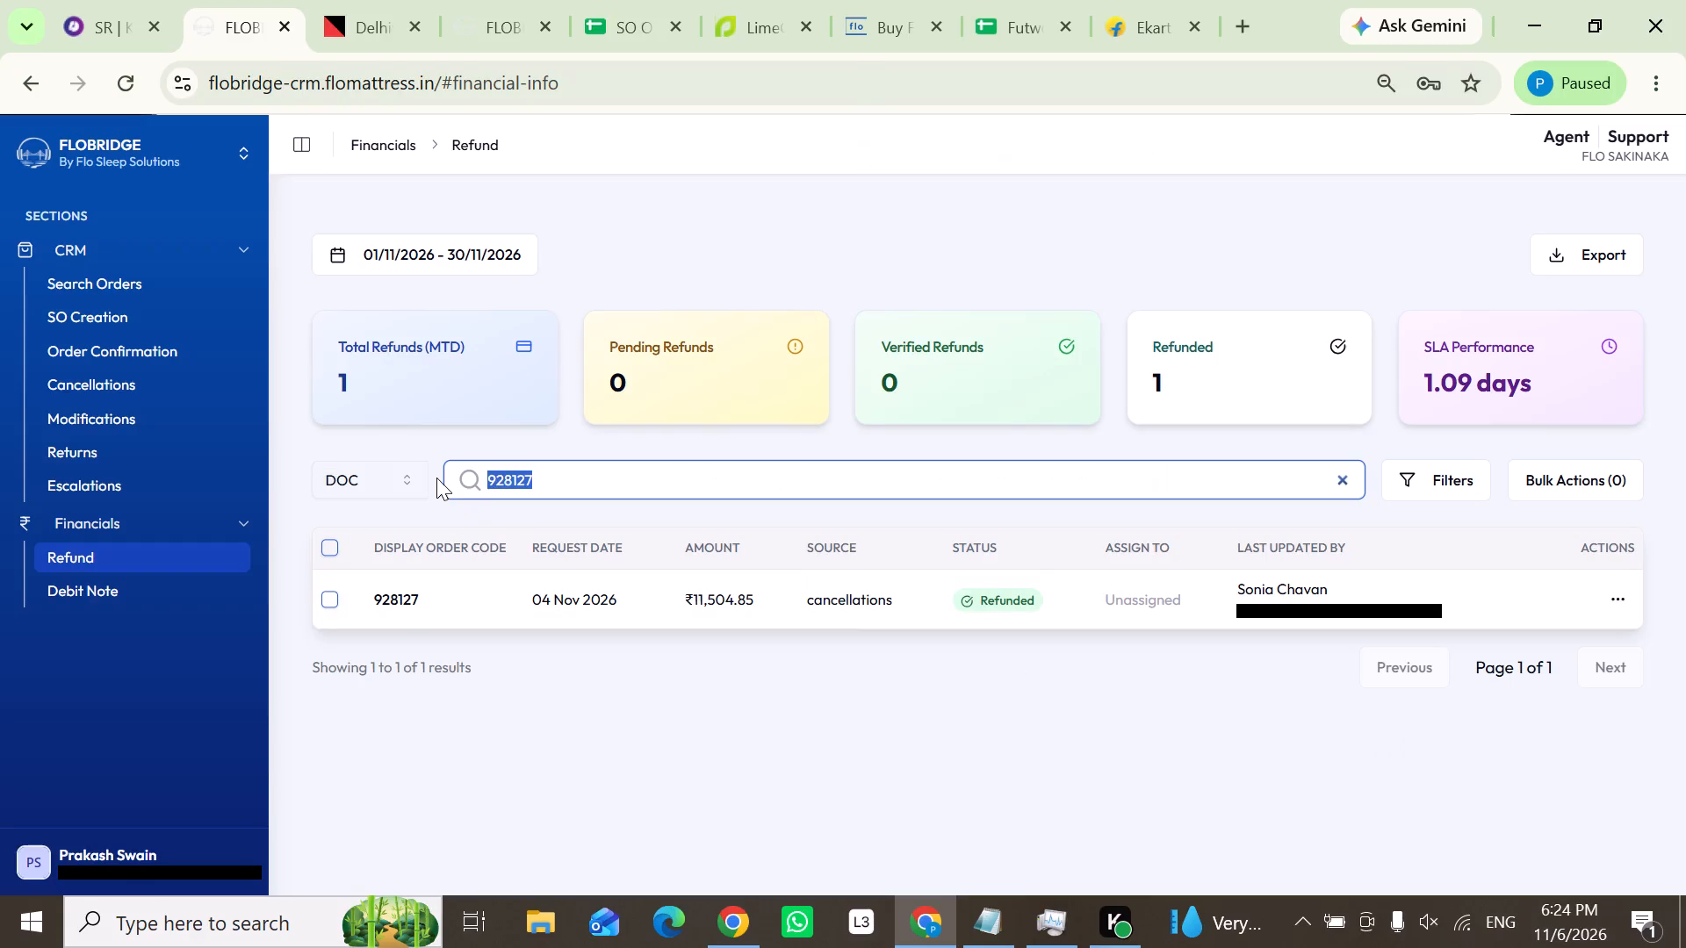
key(ctrl+c)
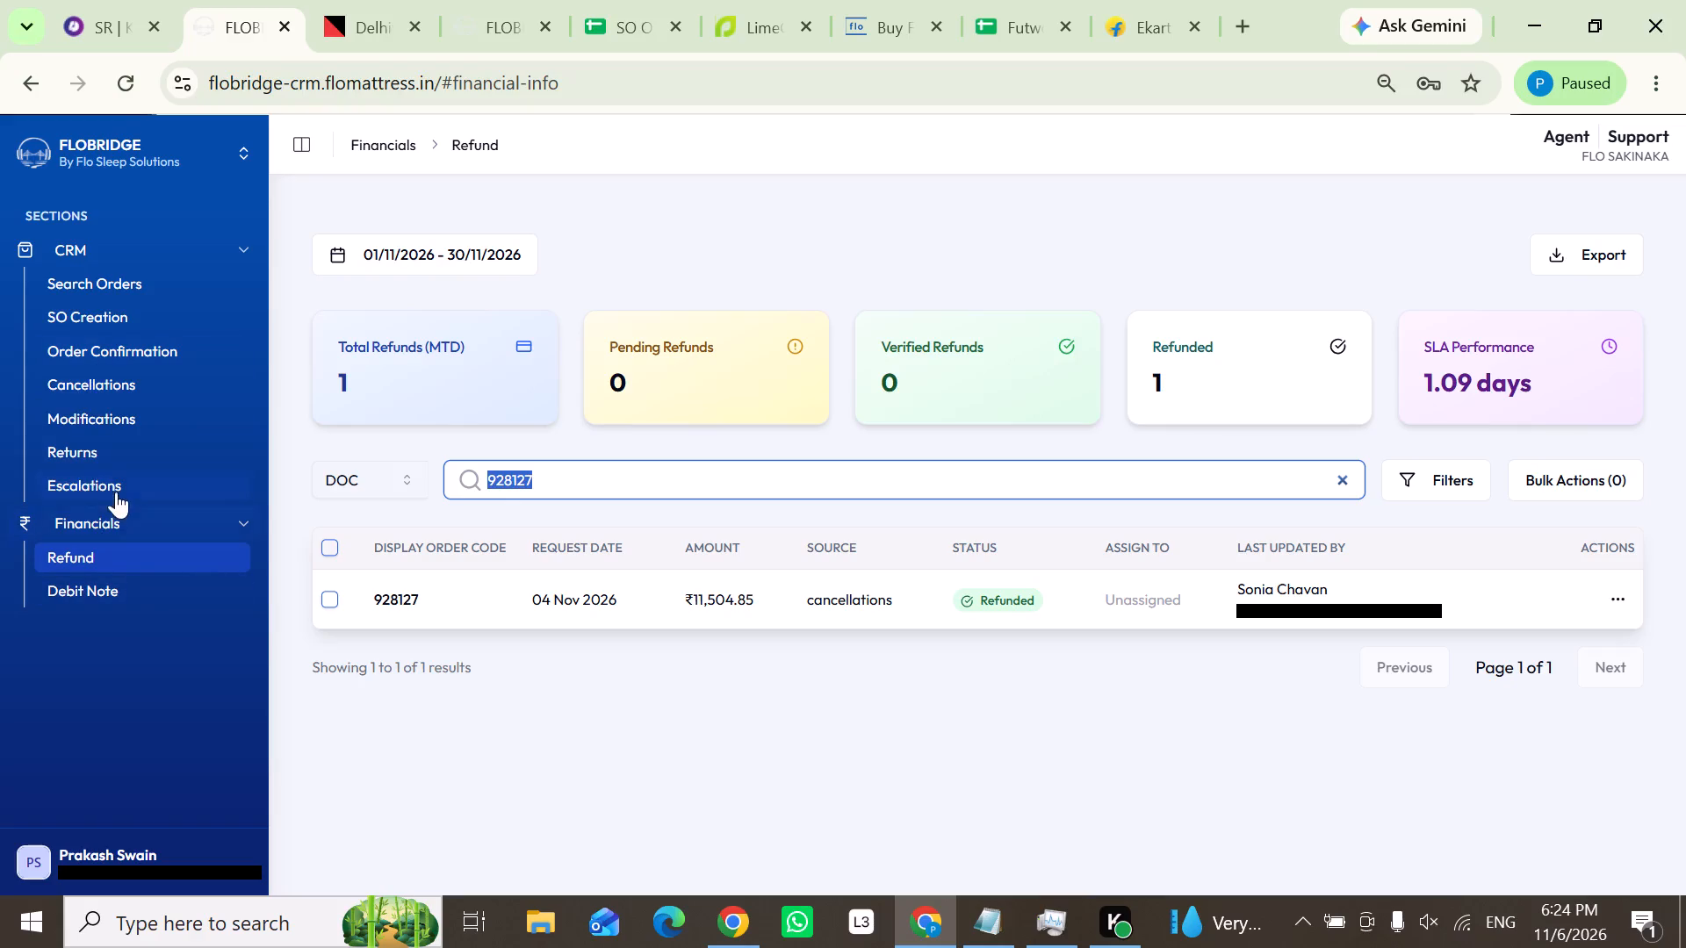
click(100, 286)
click(664, 240)
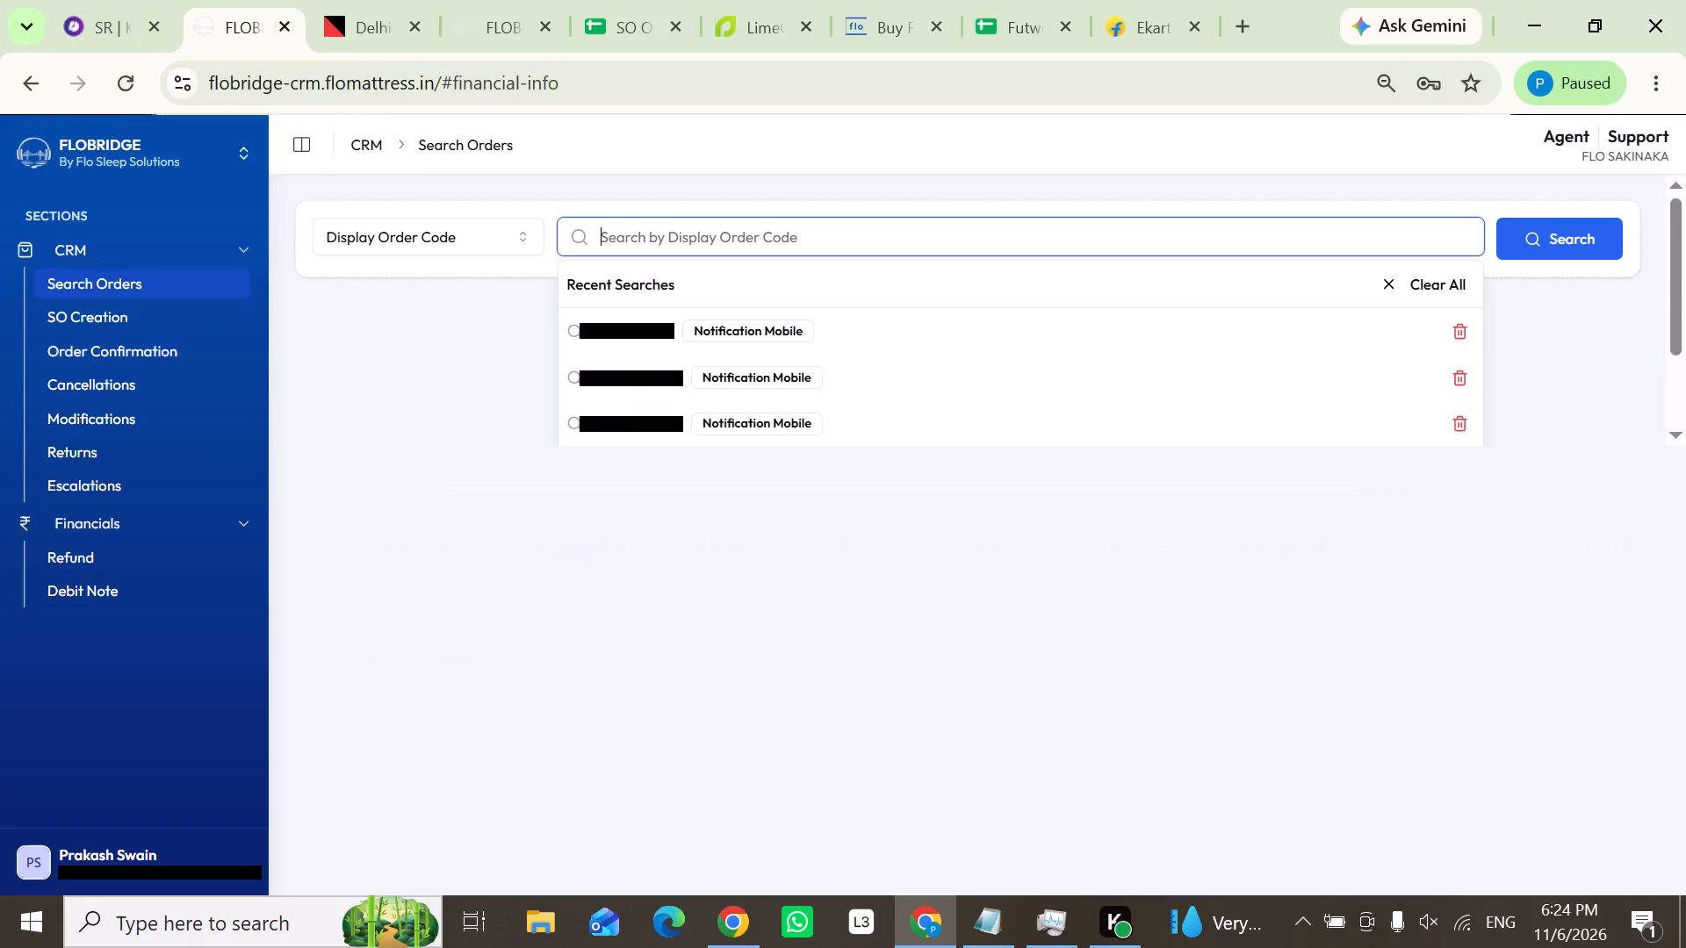
click(612, 329)
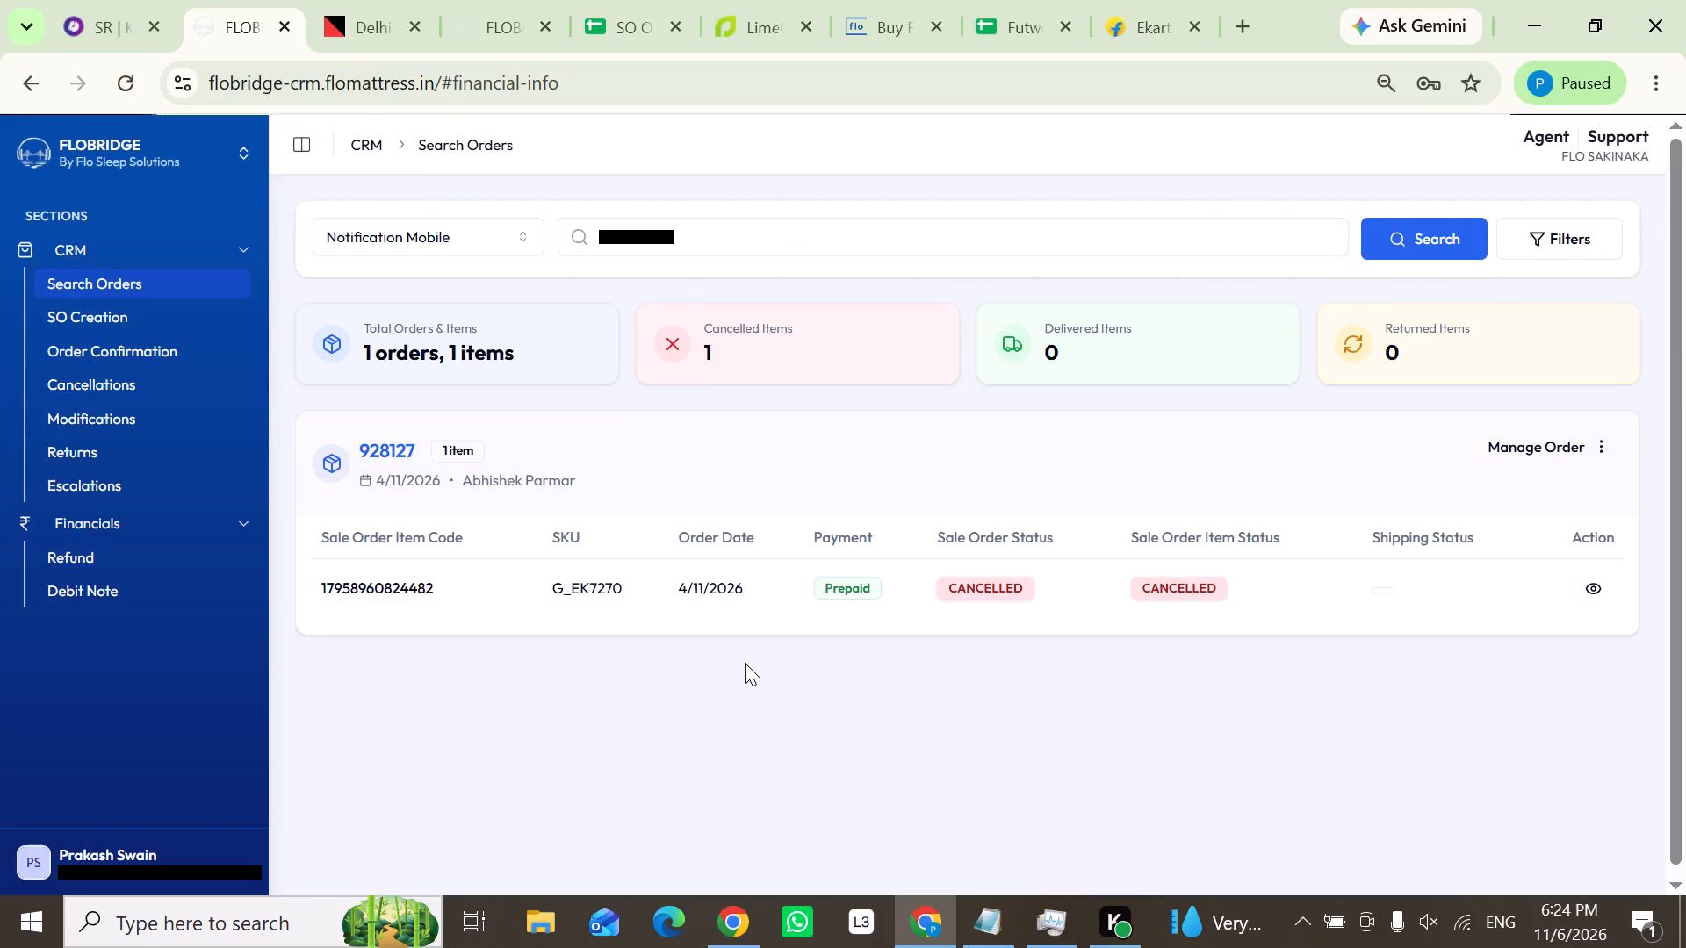
drag(747, 585, 706, 591)
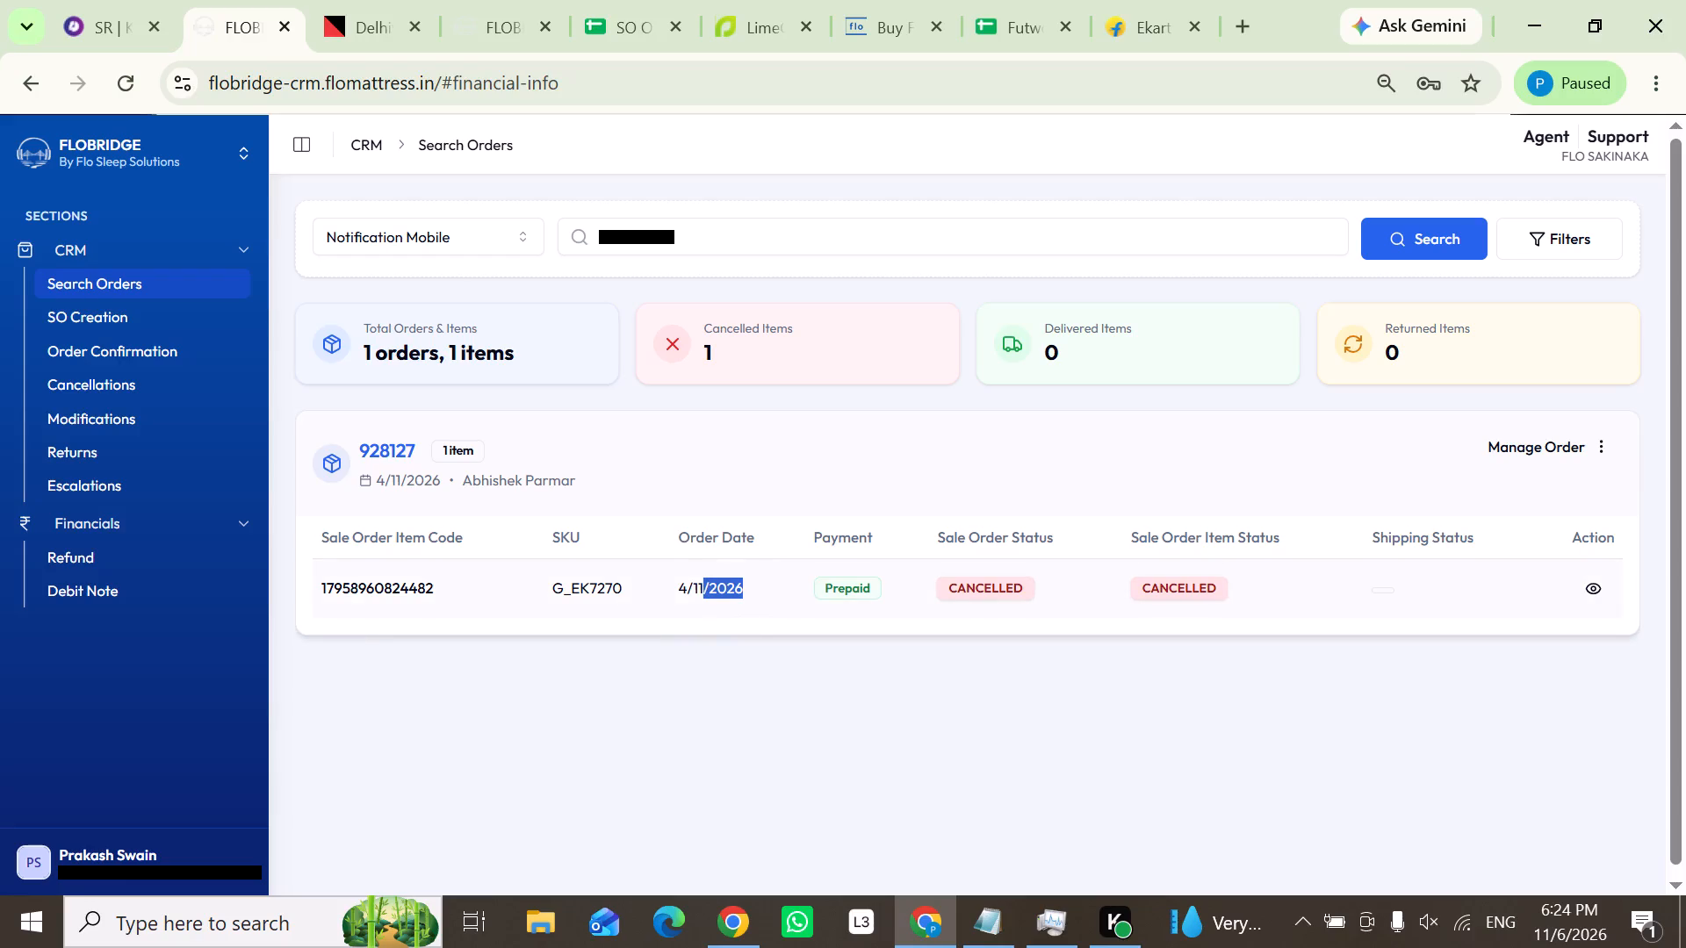
drag(706, 591, 693, 595)
drag(693, 595, 713, 594)
drag(713, 594, 699, 591)
drag(699, 591, 687, 590)
drag(687, 590, 732, 591)
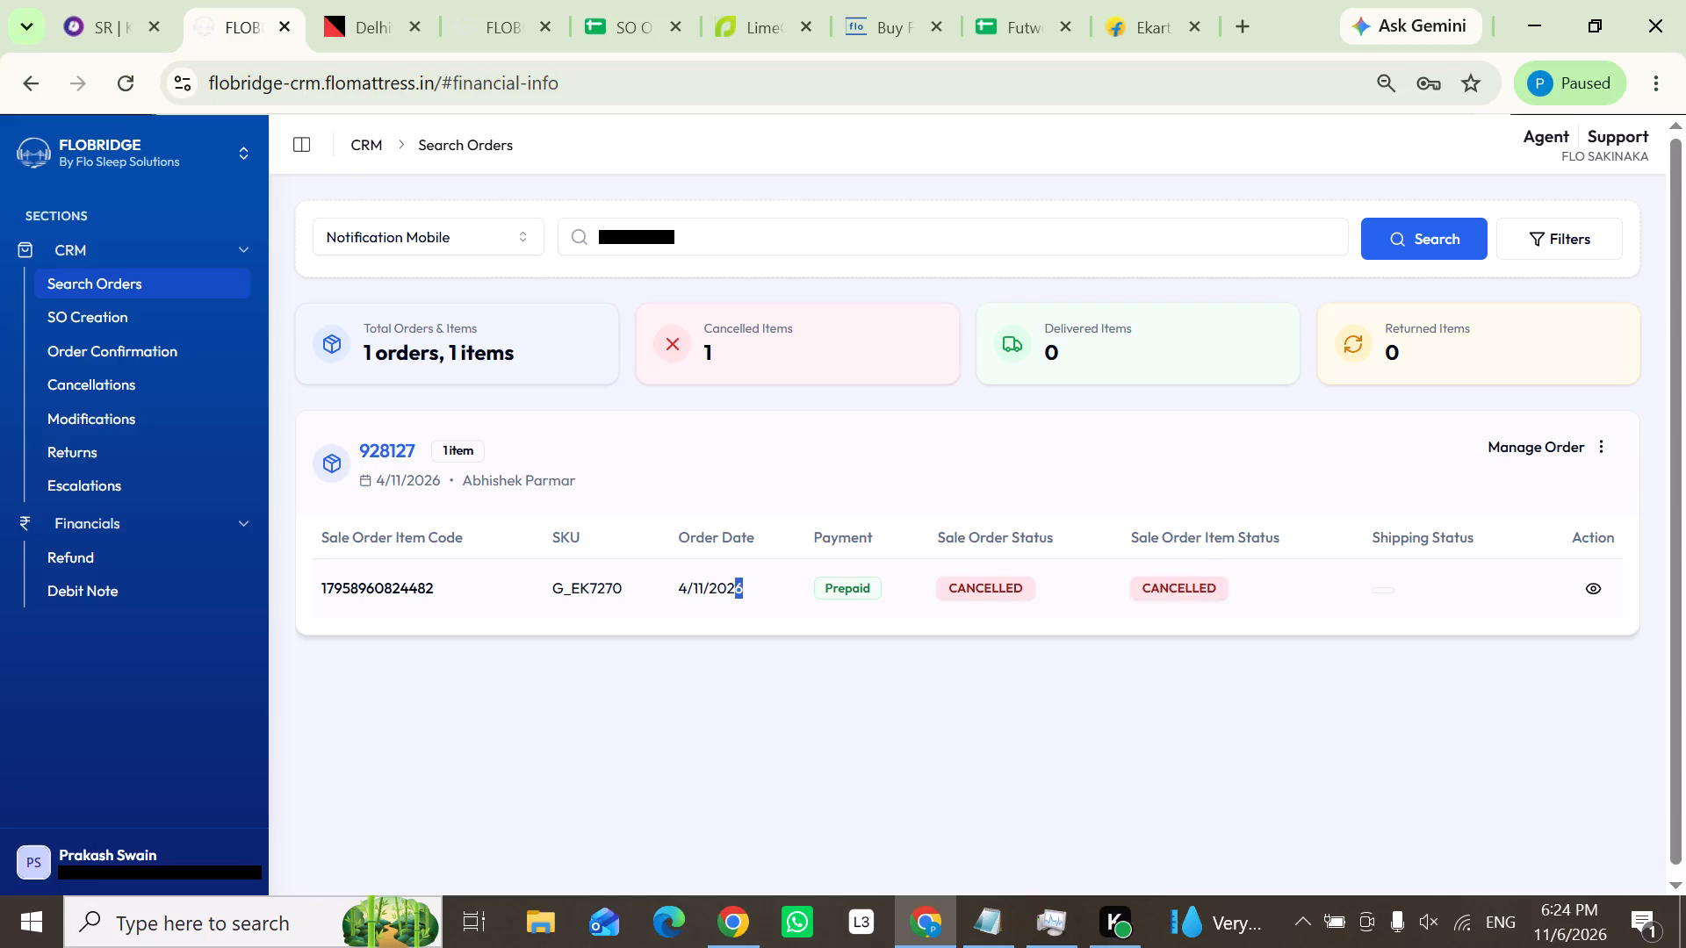
drag(732, 591, 689, 587)
drag(689, 587, 544, 589)
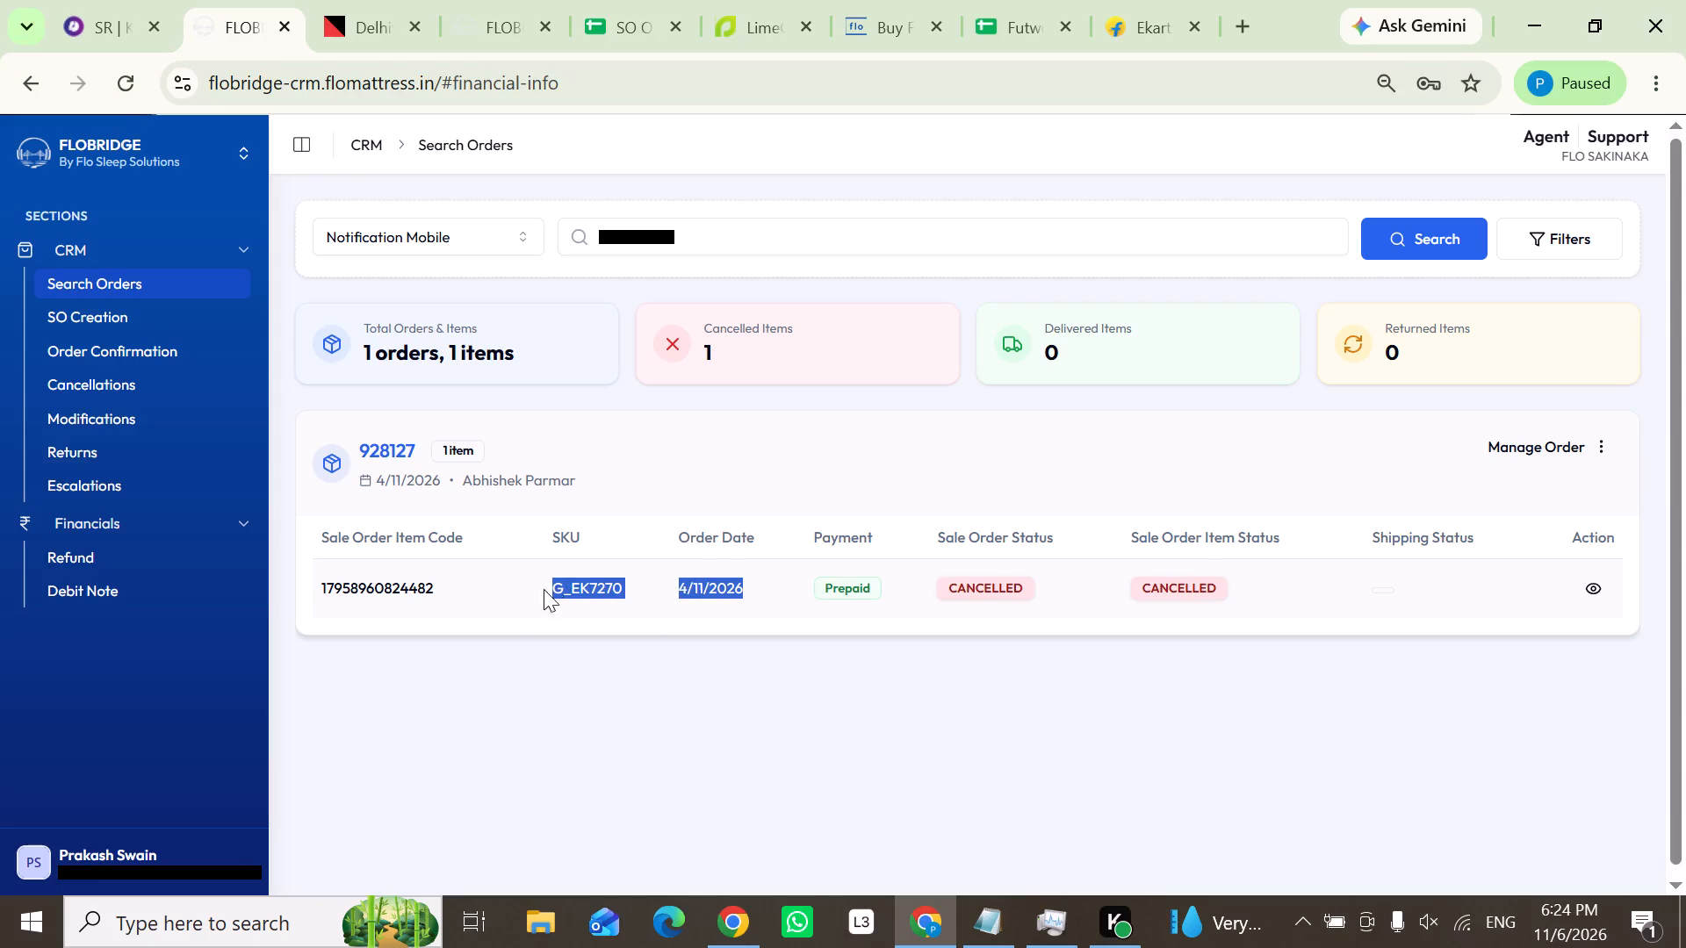
drag(544, 589, 545, 582)
click(478, 667)
click(1569, 585)
click(1591, 577)
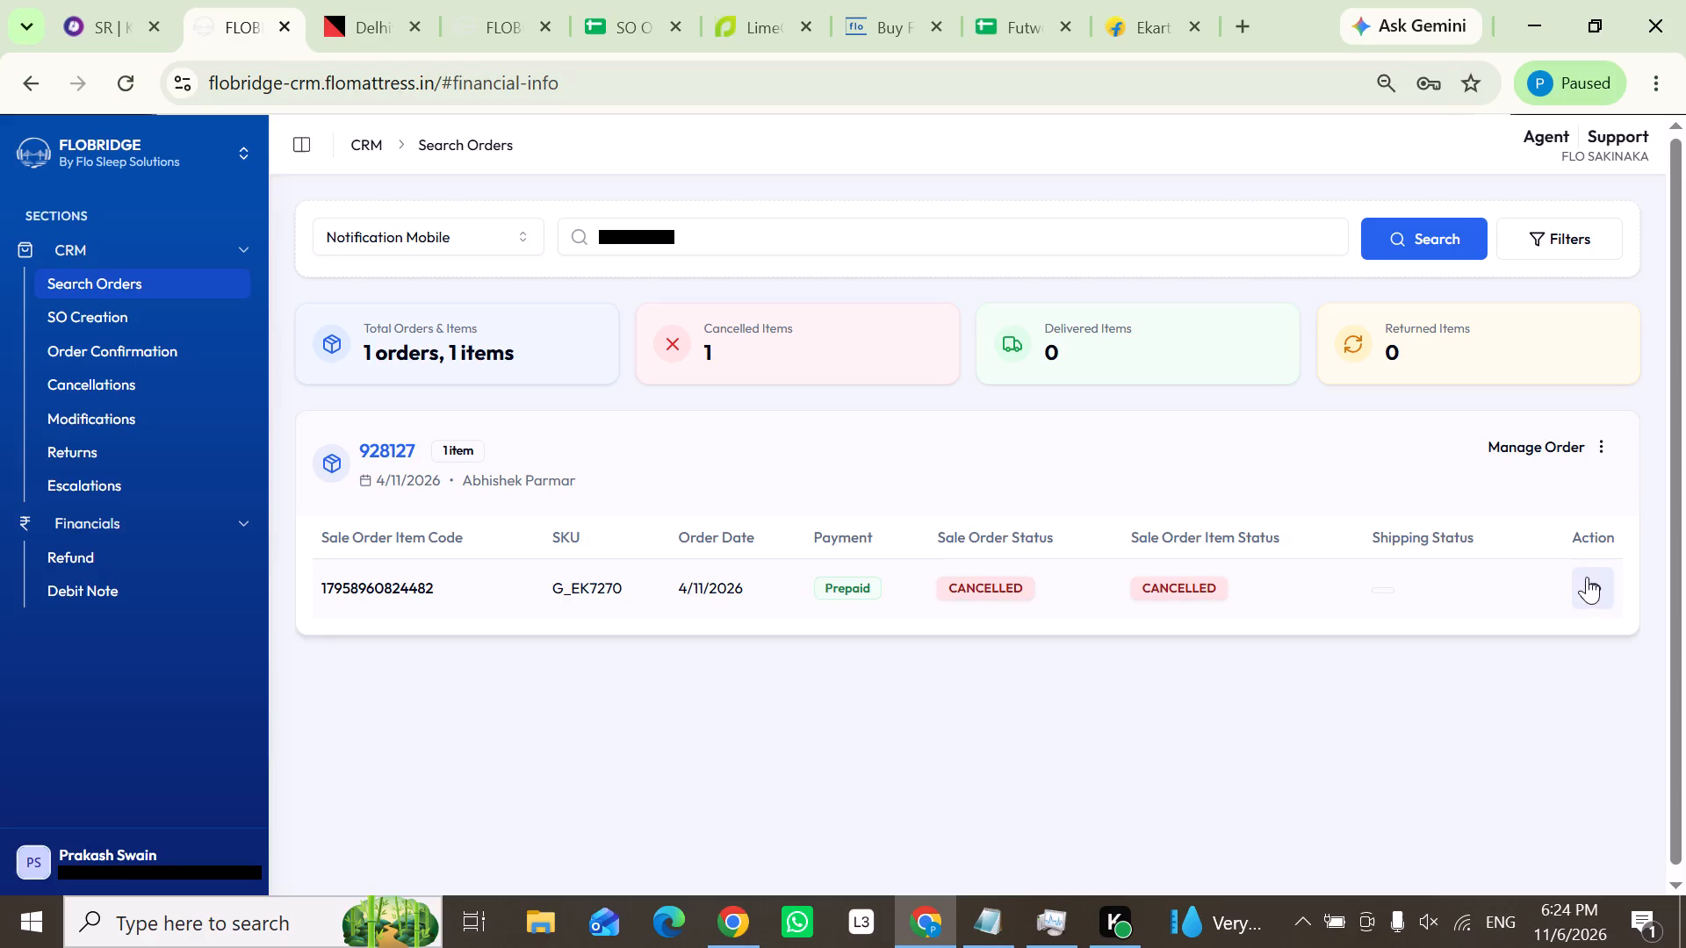
click(614, 465)
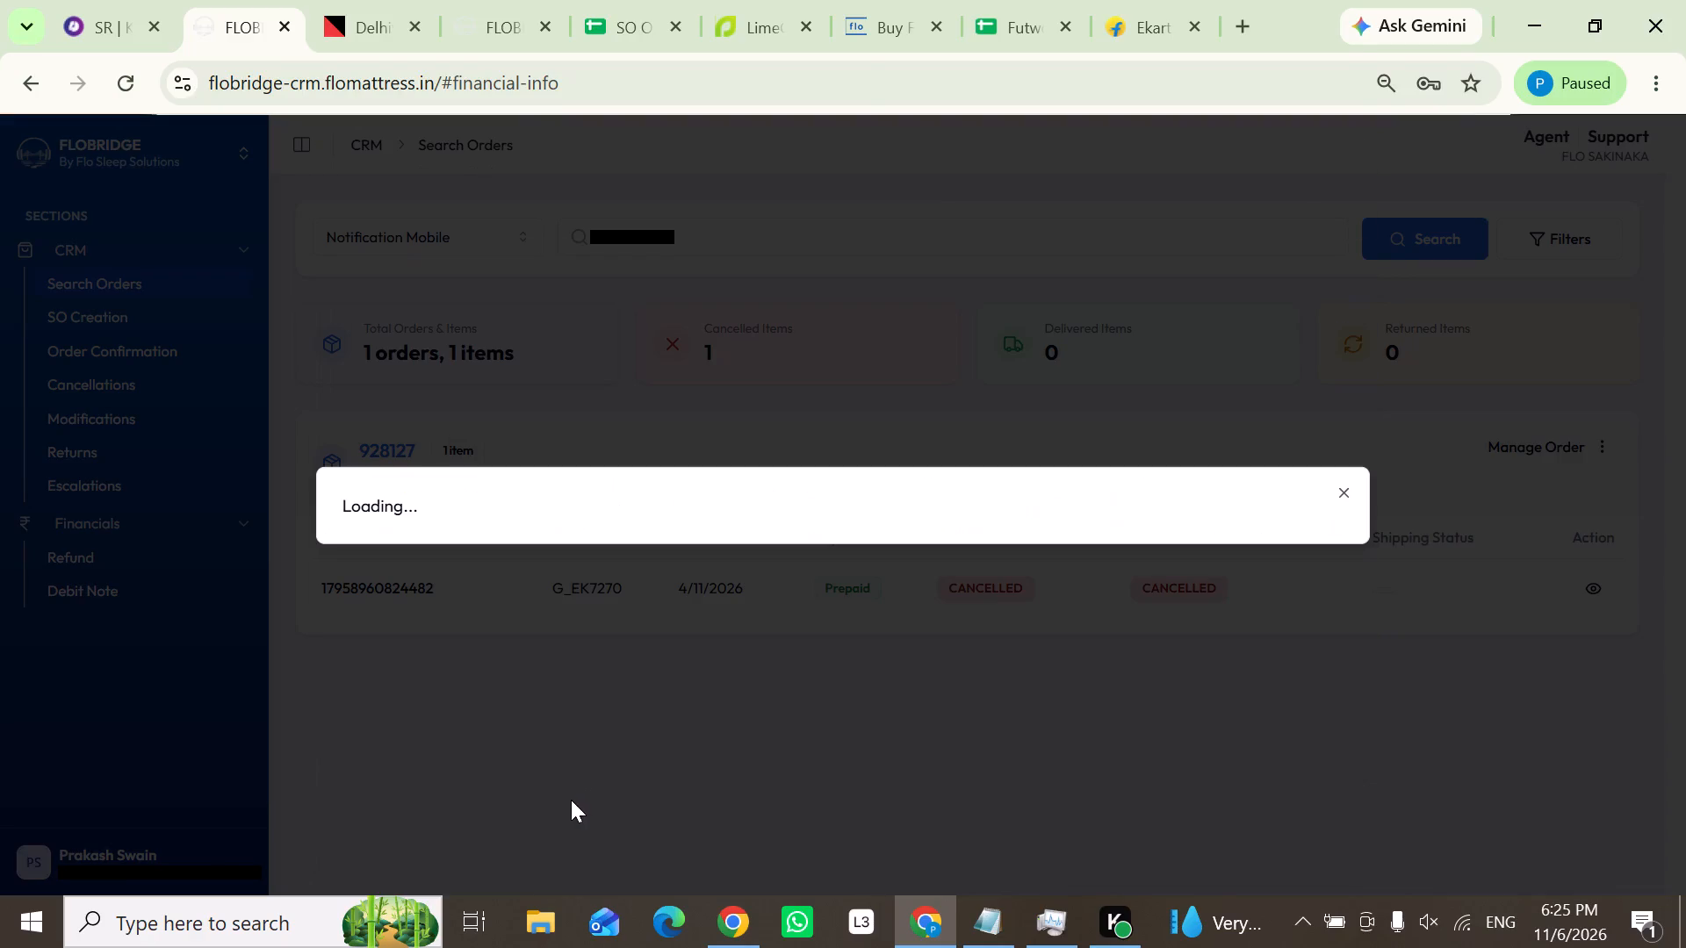
click(654, 858)
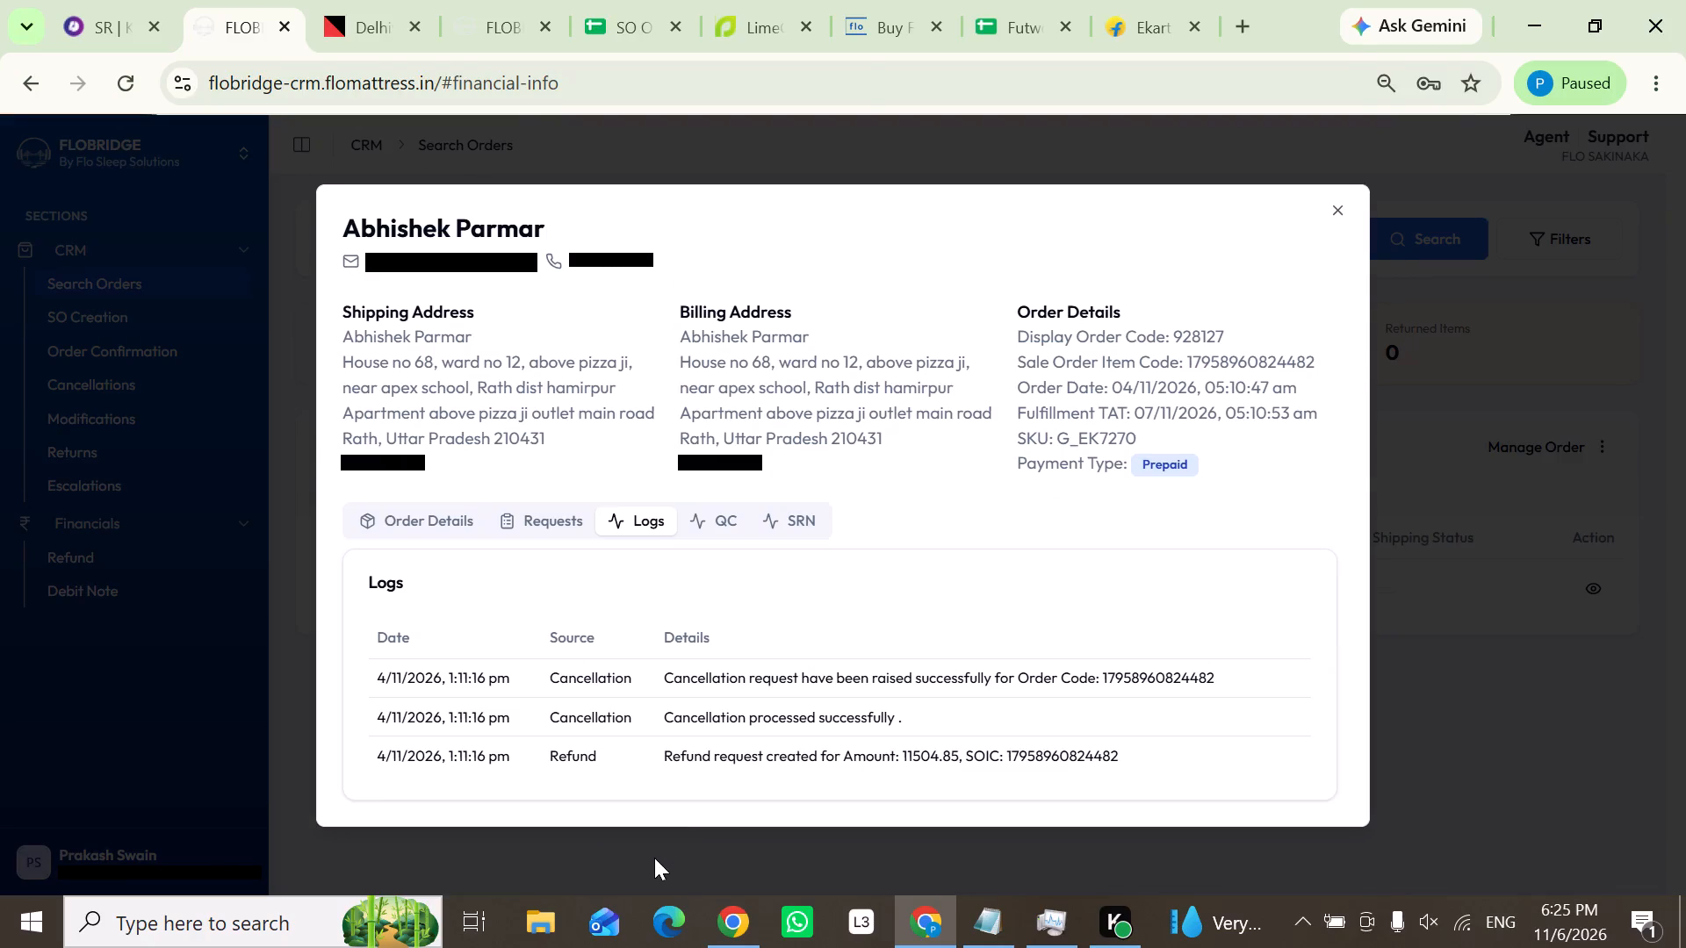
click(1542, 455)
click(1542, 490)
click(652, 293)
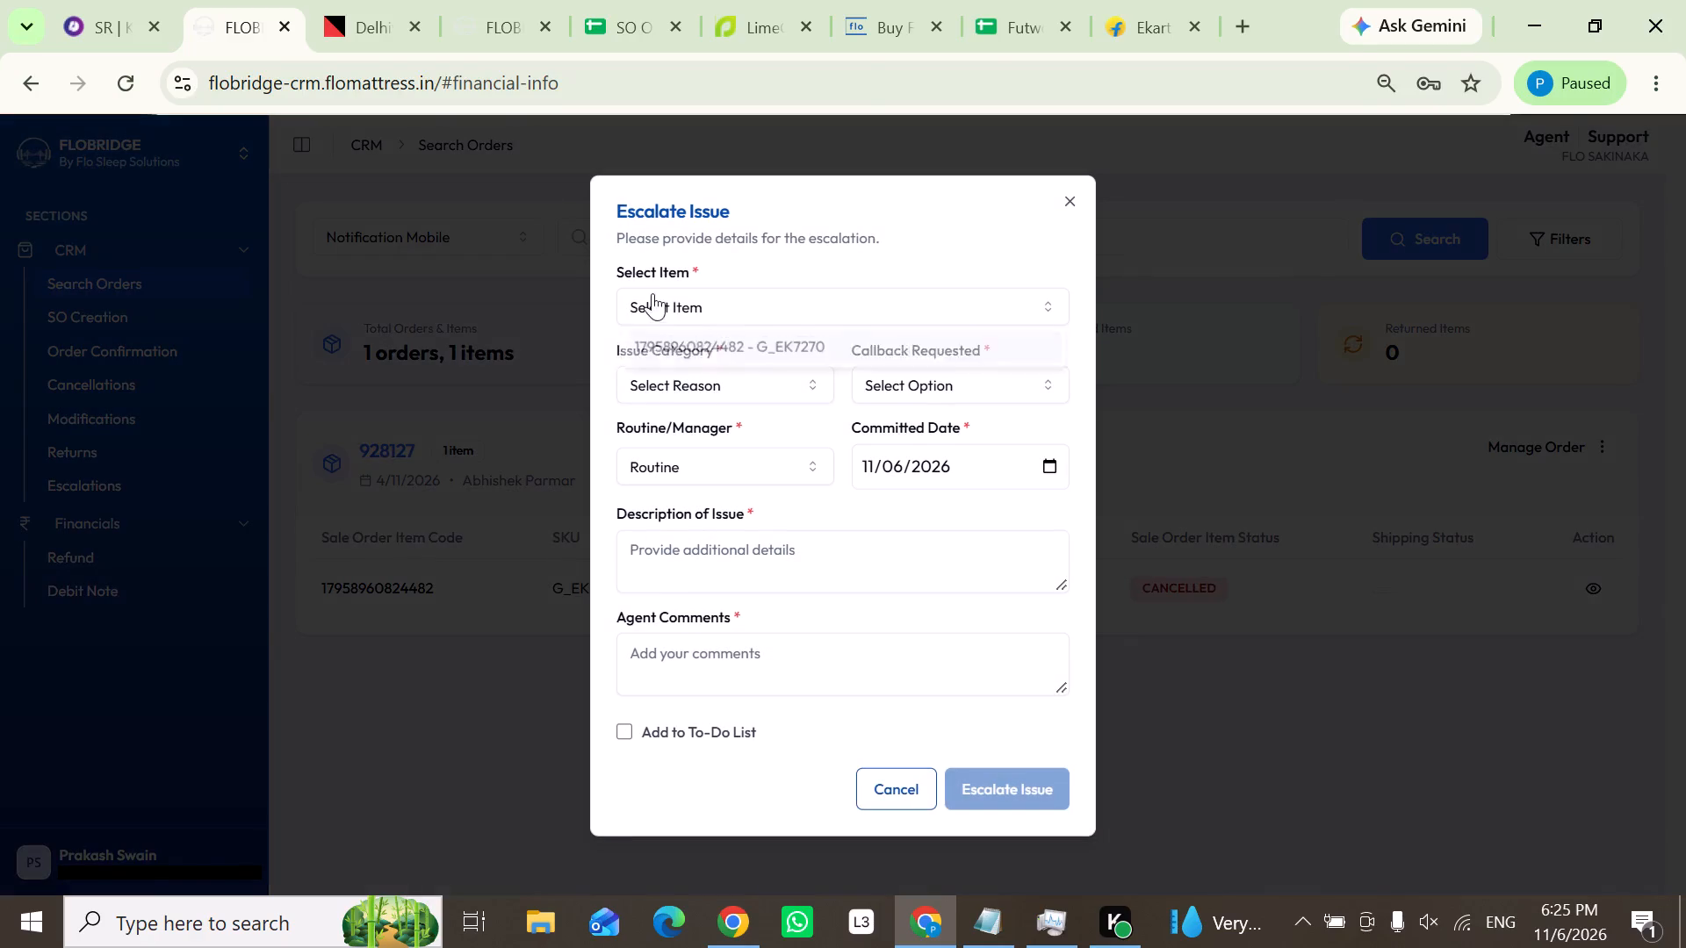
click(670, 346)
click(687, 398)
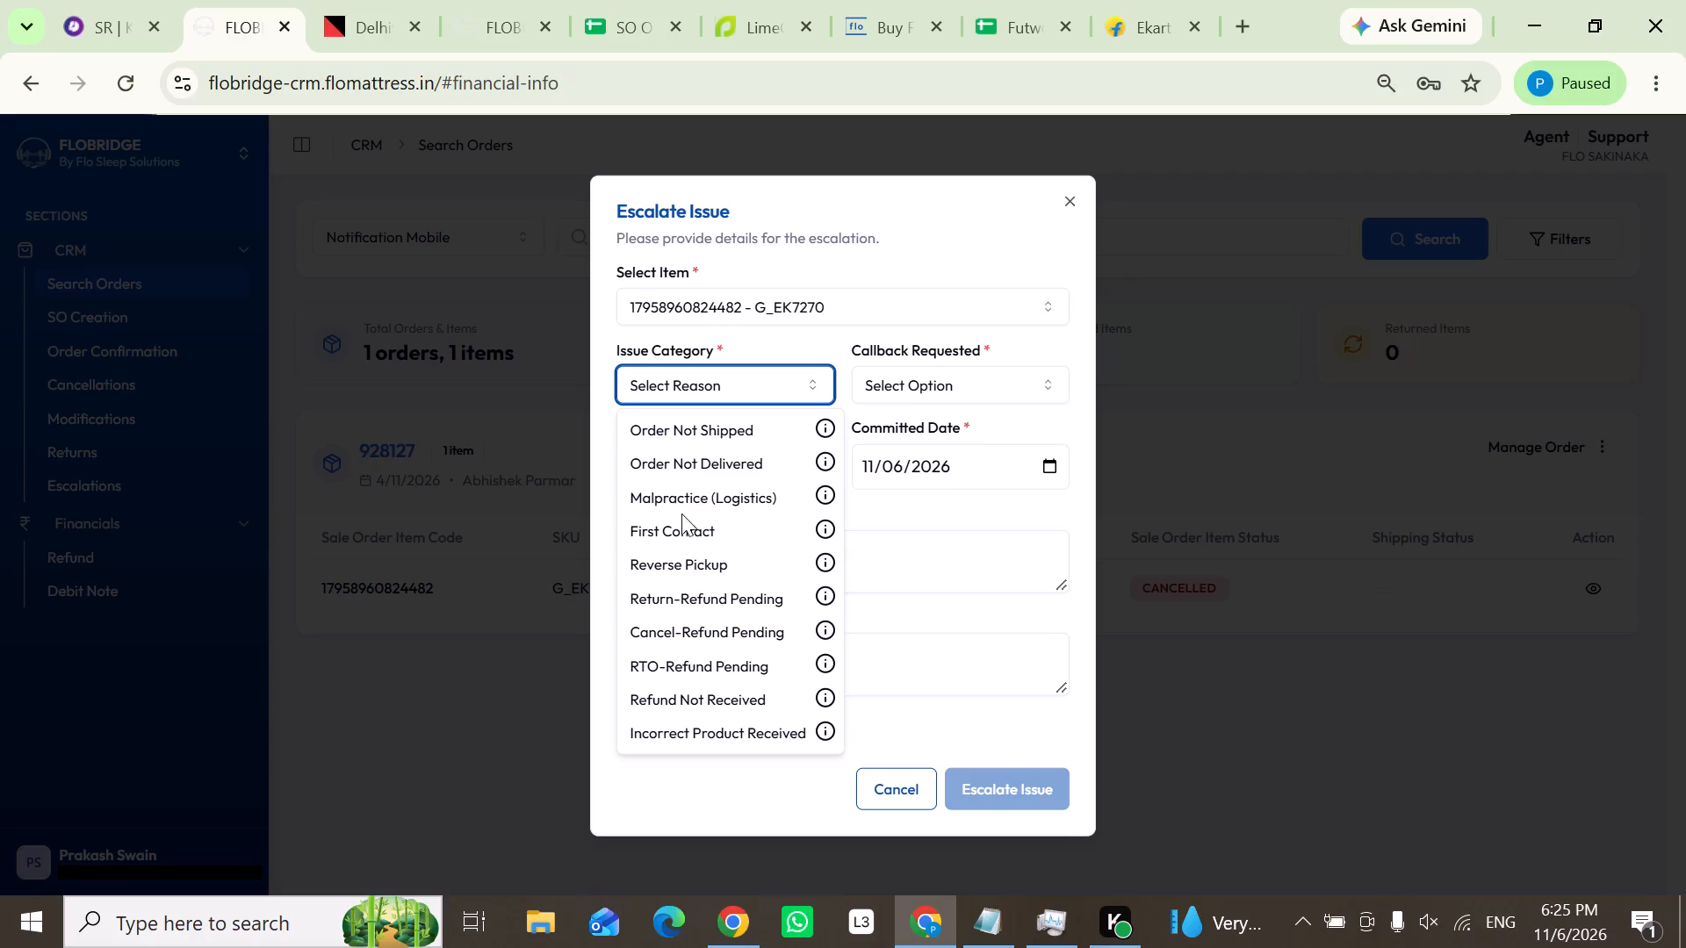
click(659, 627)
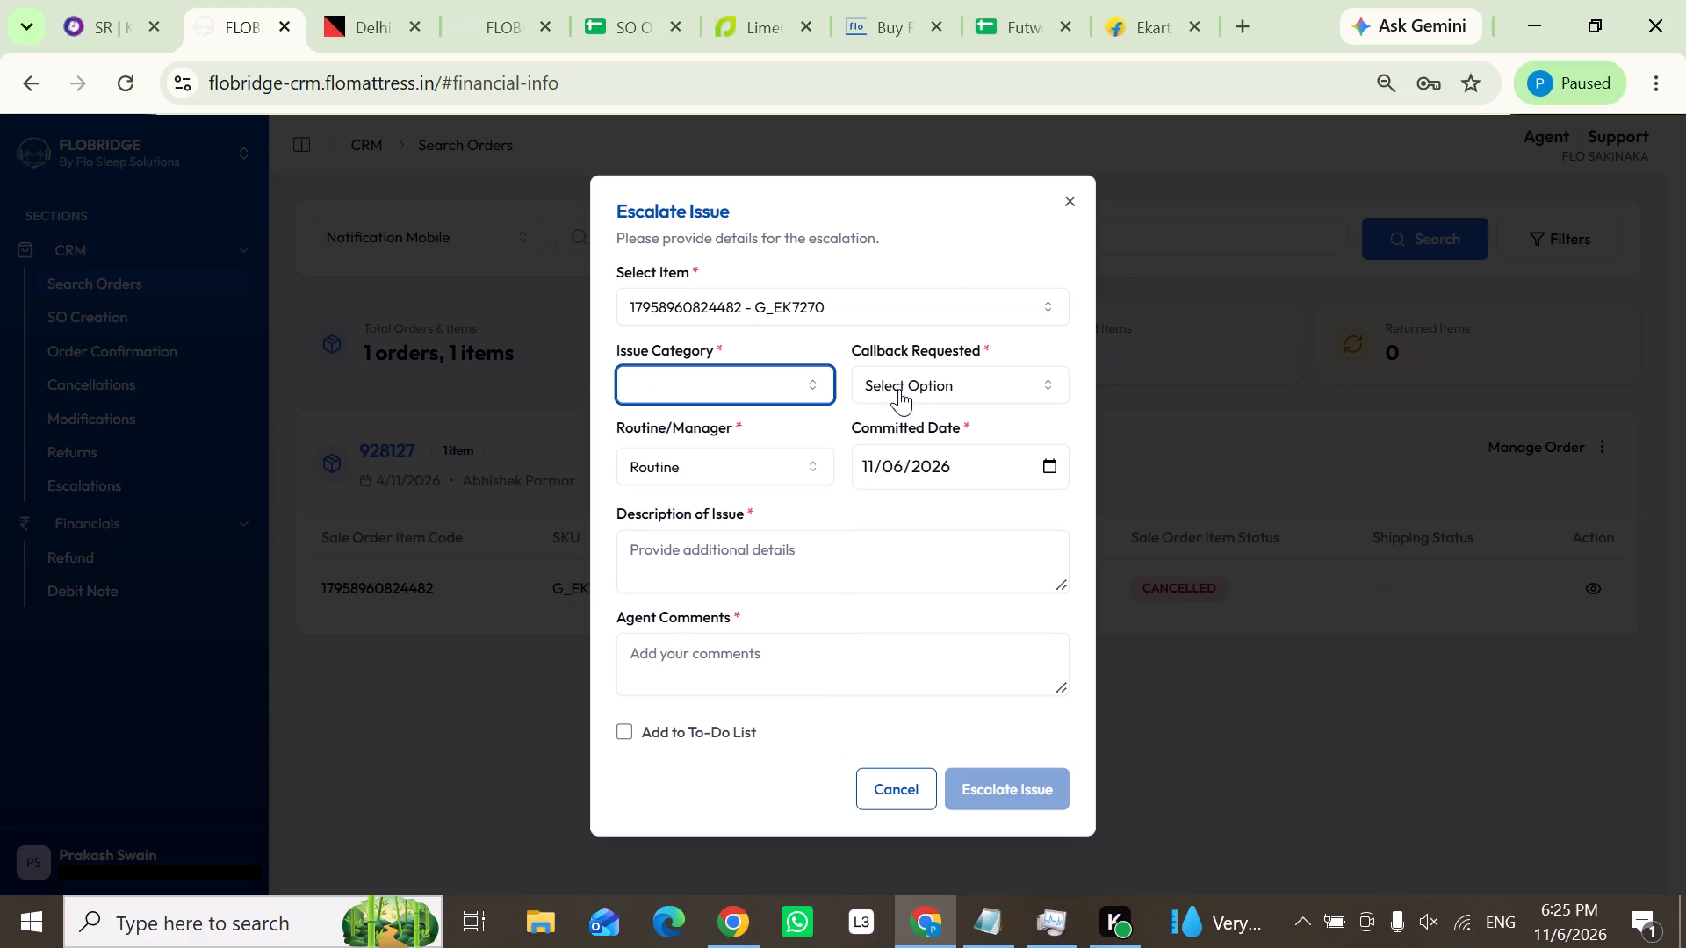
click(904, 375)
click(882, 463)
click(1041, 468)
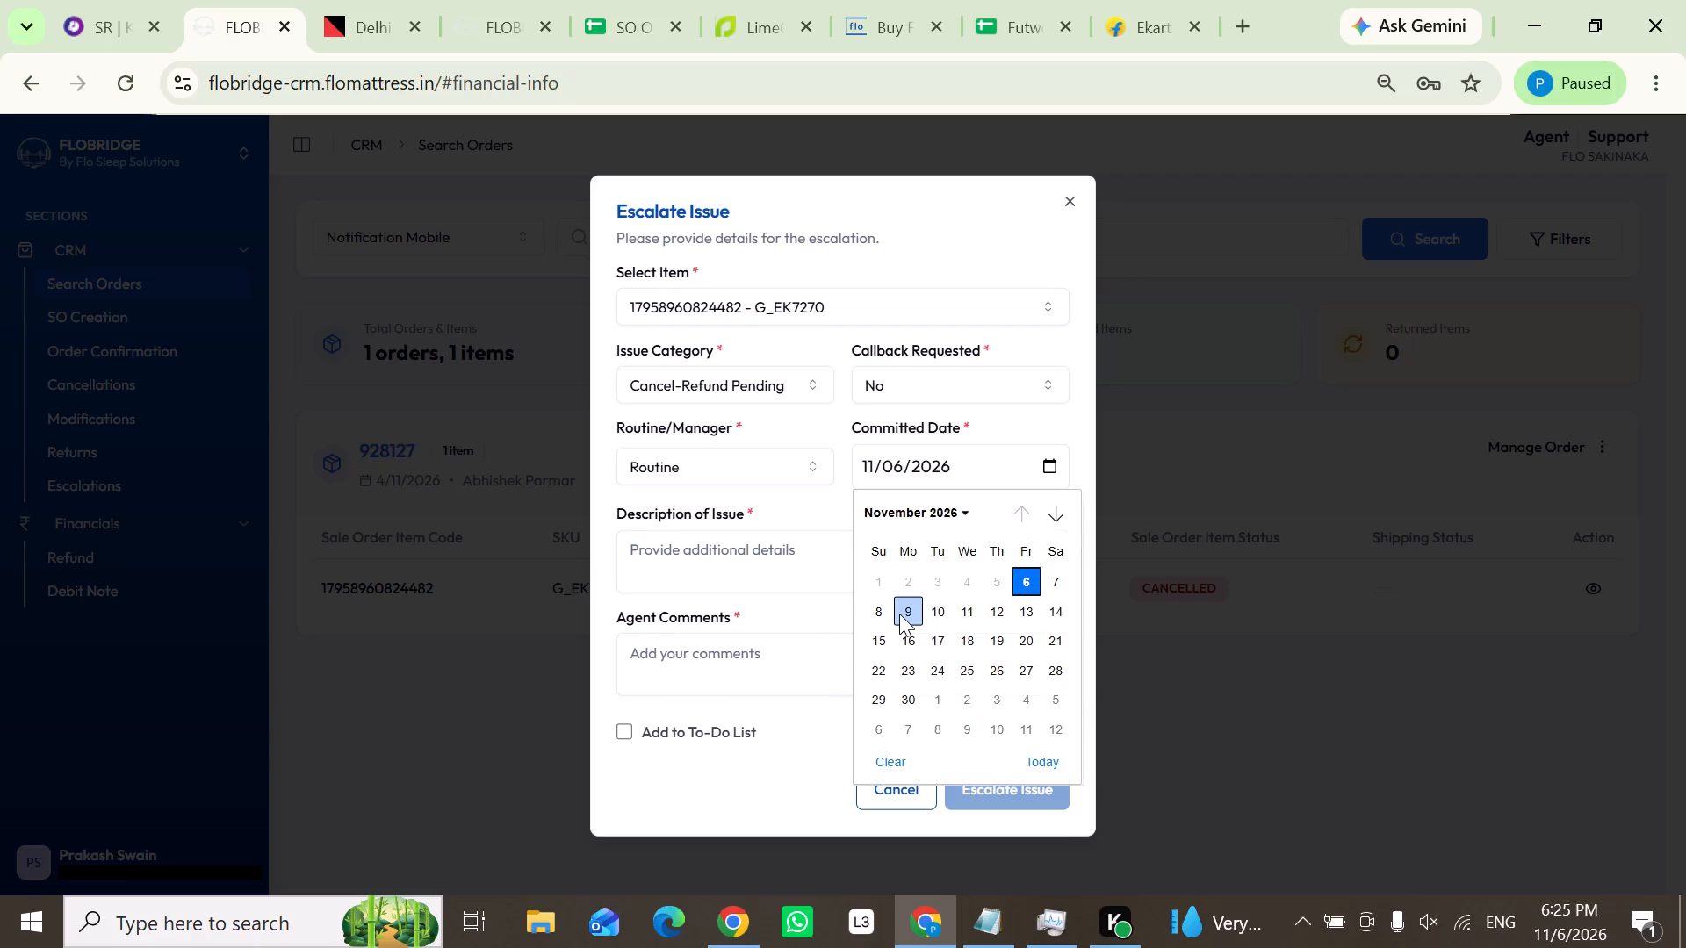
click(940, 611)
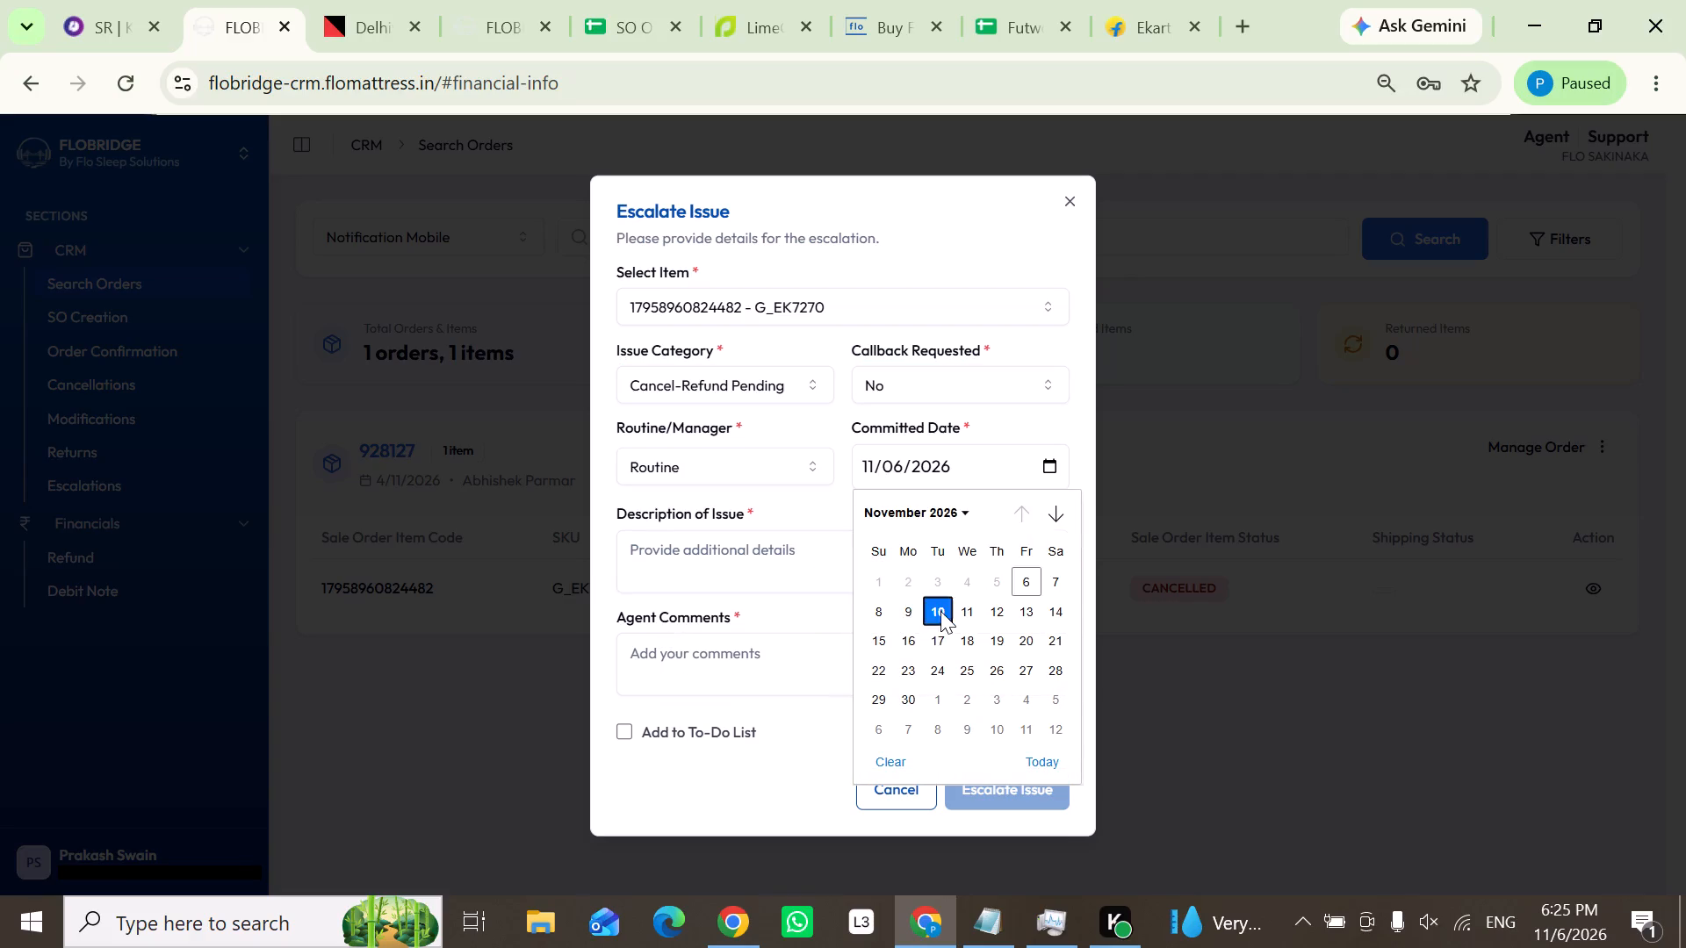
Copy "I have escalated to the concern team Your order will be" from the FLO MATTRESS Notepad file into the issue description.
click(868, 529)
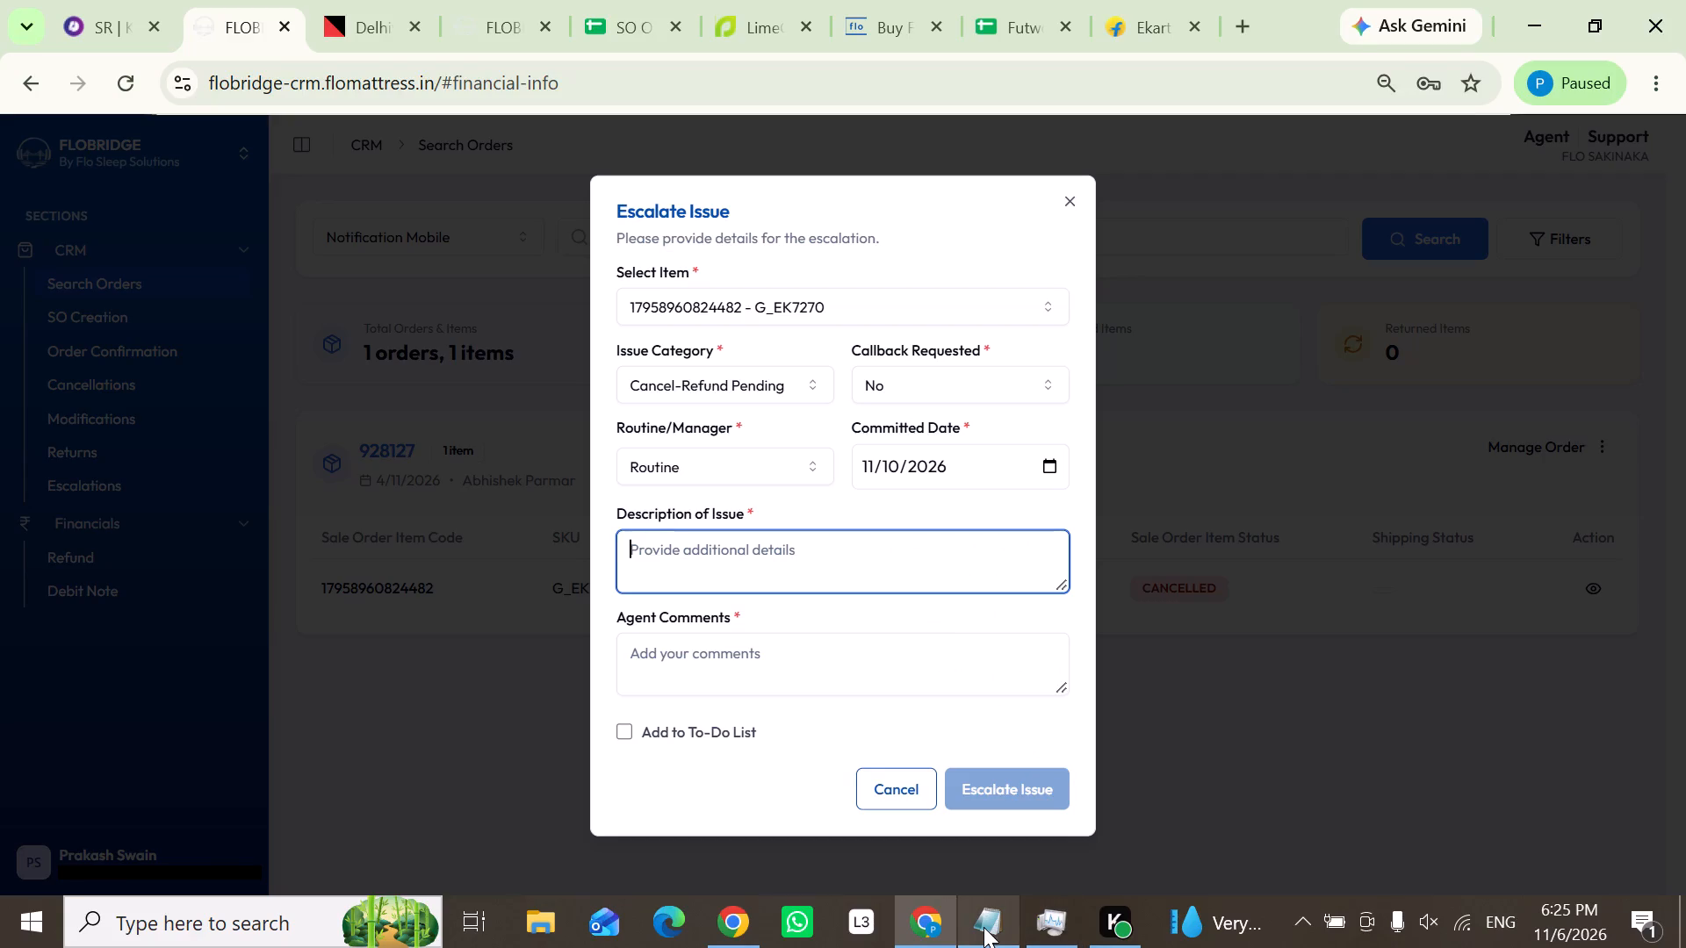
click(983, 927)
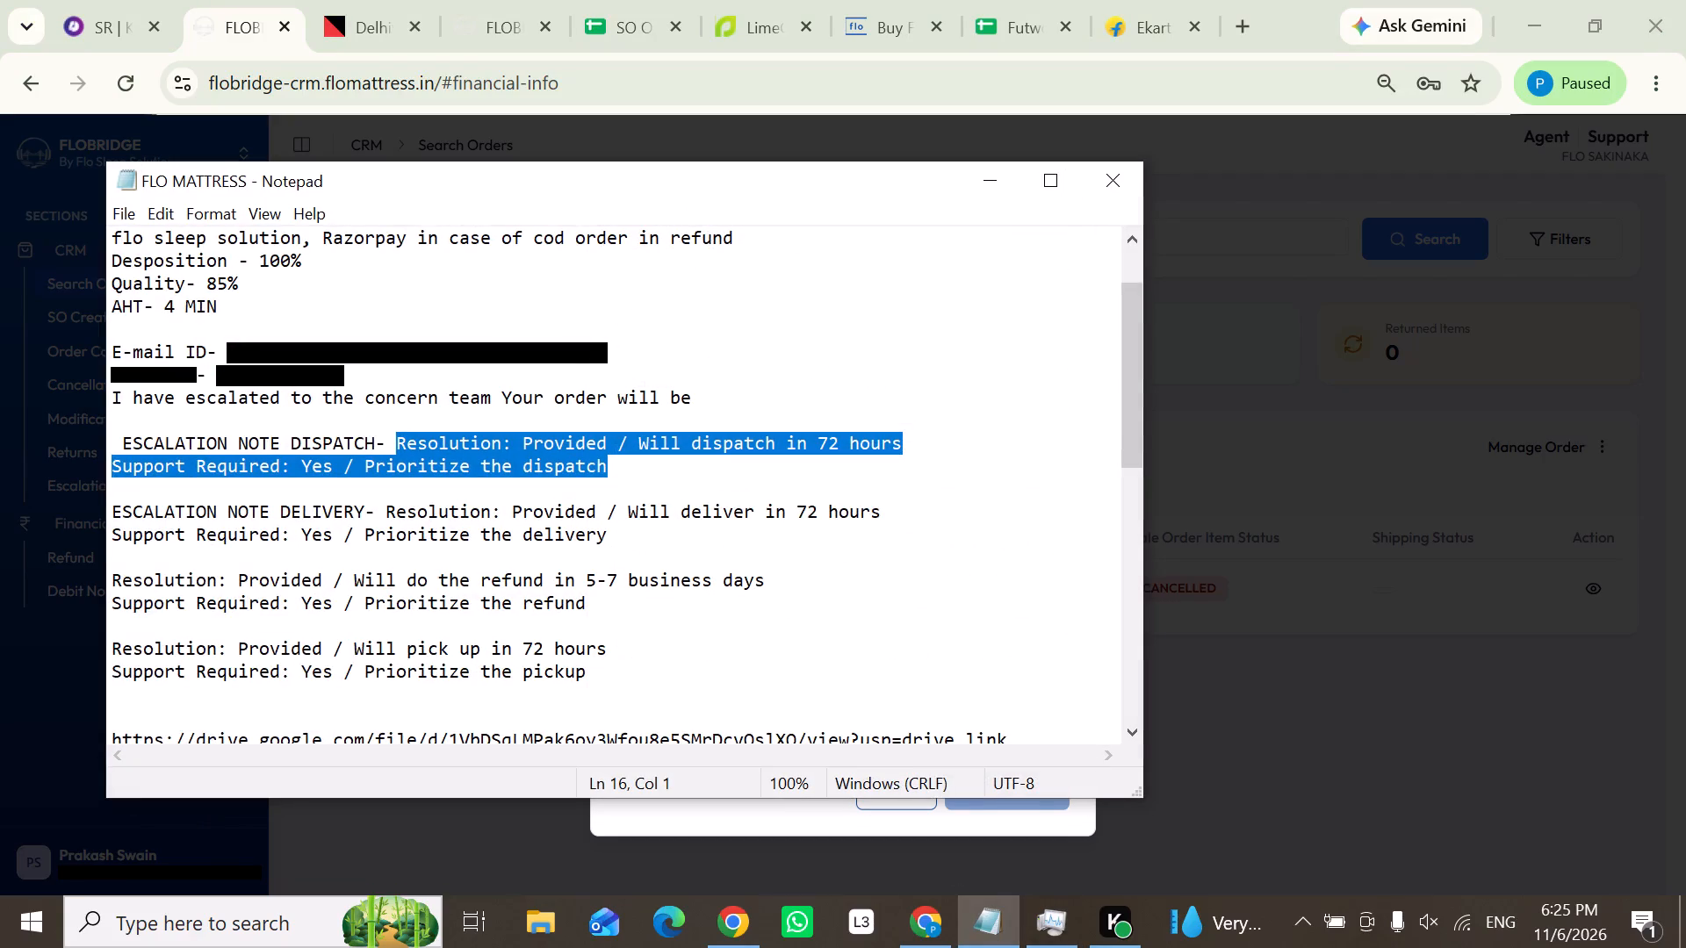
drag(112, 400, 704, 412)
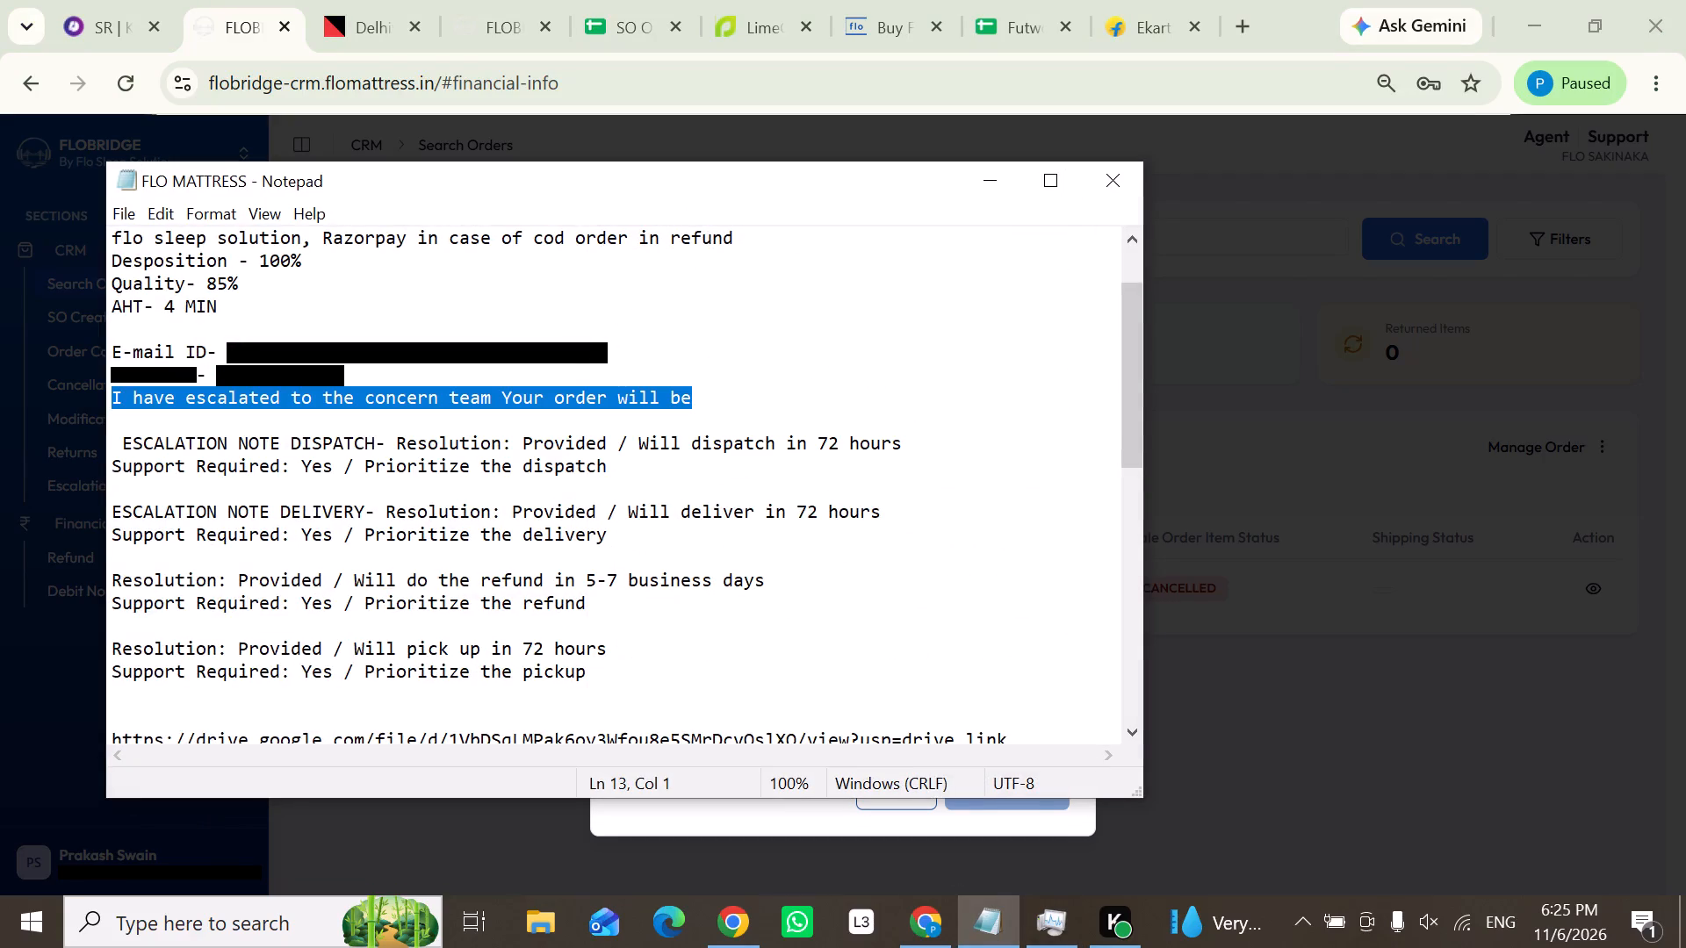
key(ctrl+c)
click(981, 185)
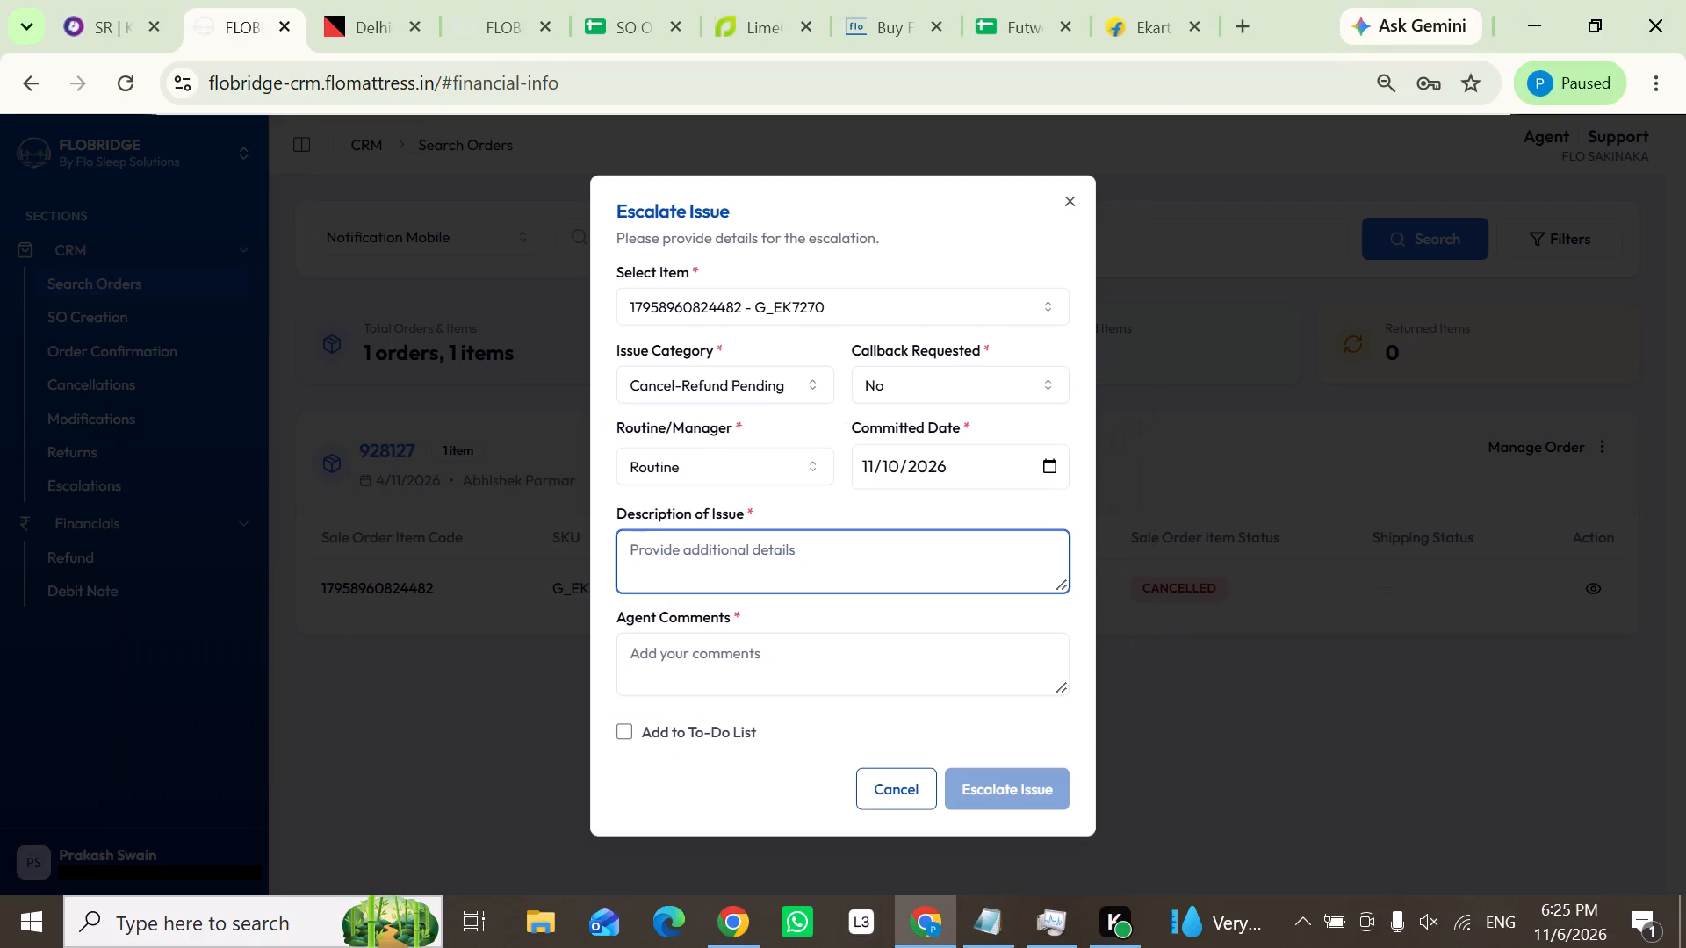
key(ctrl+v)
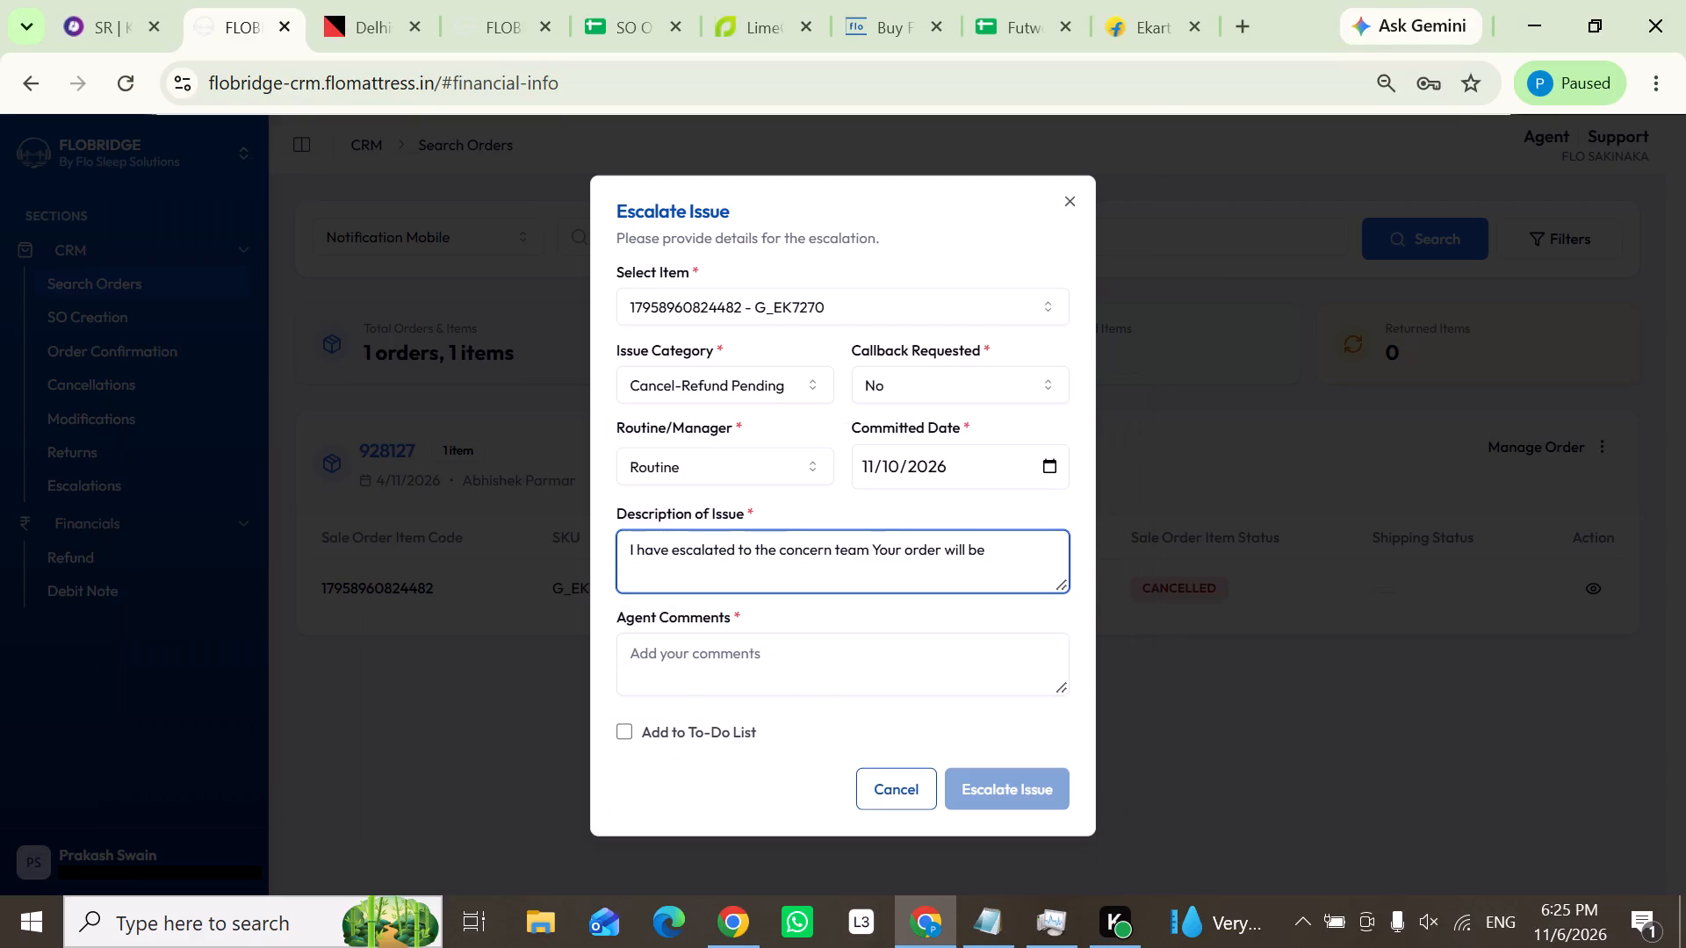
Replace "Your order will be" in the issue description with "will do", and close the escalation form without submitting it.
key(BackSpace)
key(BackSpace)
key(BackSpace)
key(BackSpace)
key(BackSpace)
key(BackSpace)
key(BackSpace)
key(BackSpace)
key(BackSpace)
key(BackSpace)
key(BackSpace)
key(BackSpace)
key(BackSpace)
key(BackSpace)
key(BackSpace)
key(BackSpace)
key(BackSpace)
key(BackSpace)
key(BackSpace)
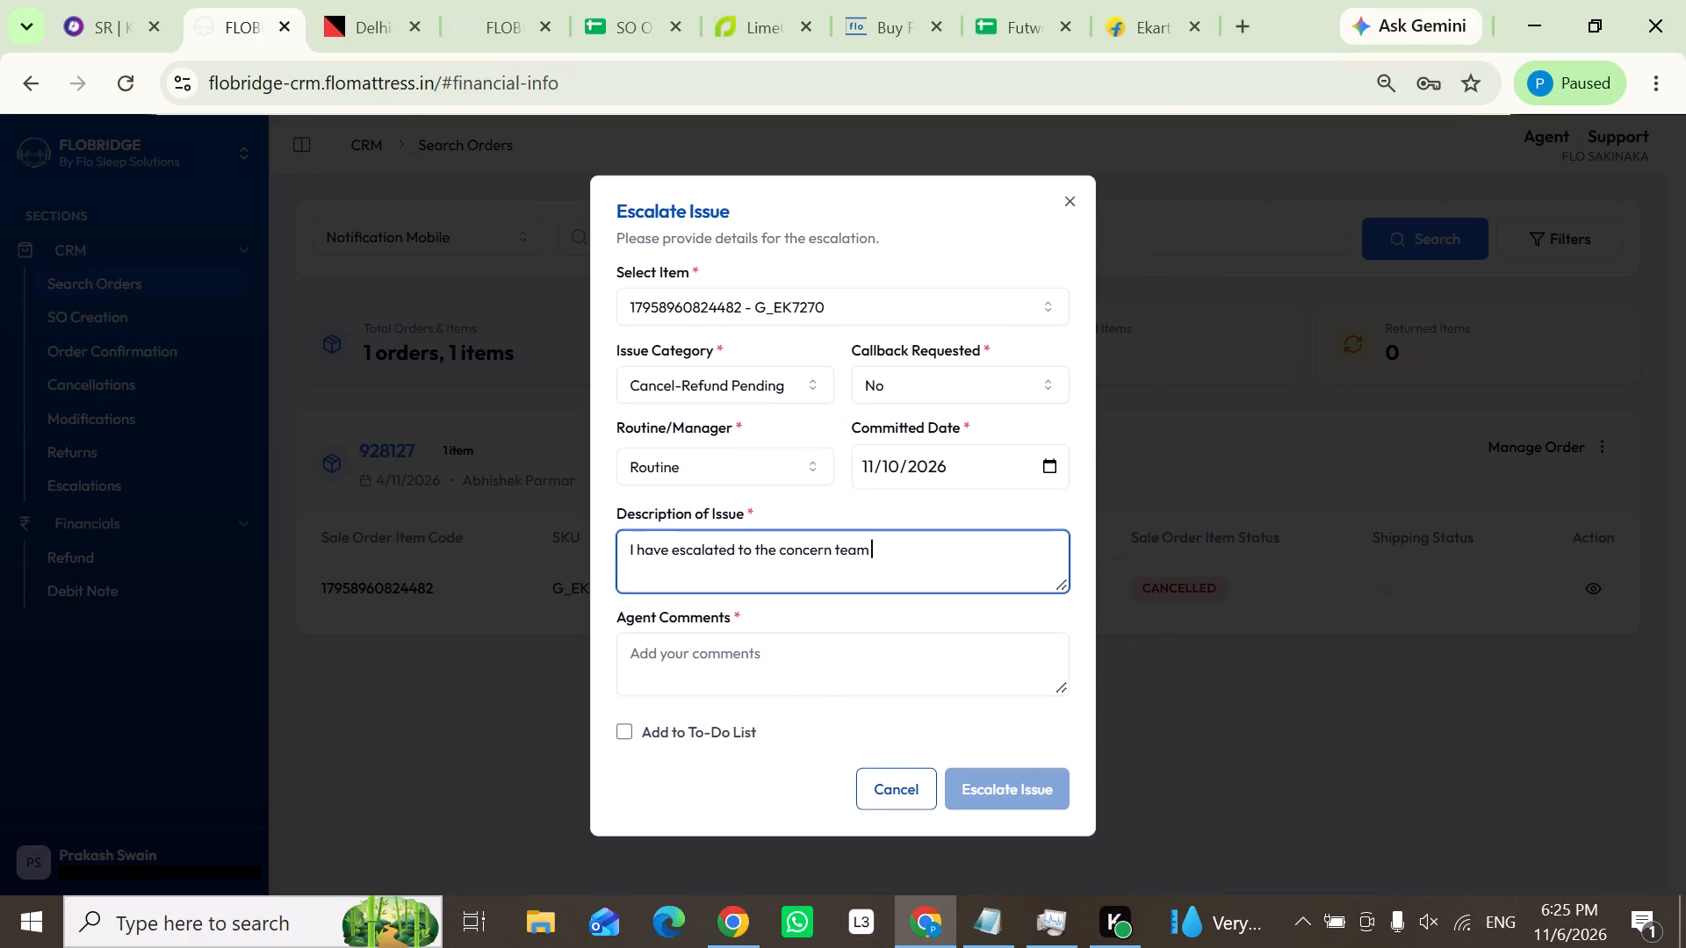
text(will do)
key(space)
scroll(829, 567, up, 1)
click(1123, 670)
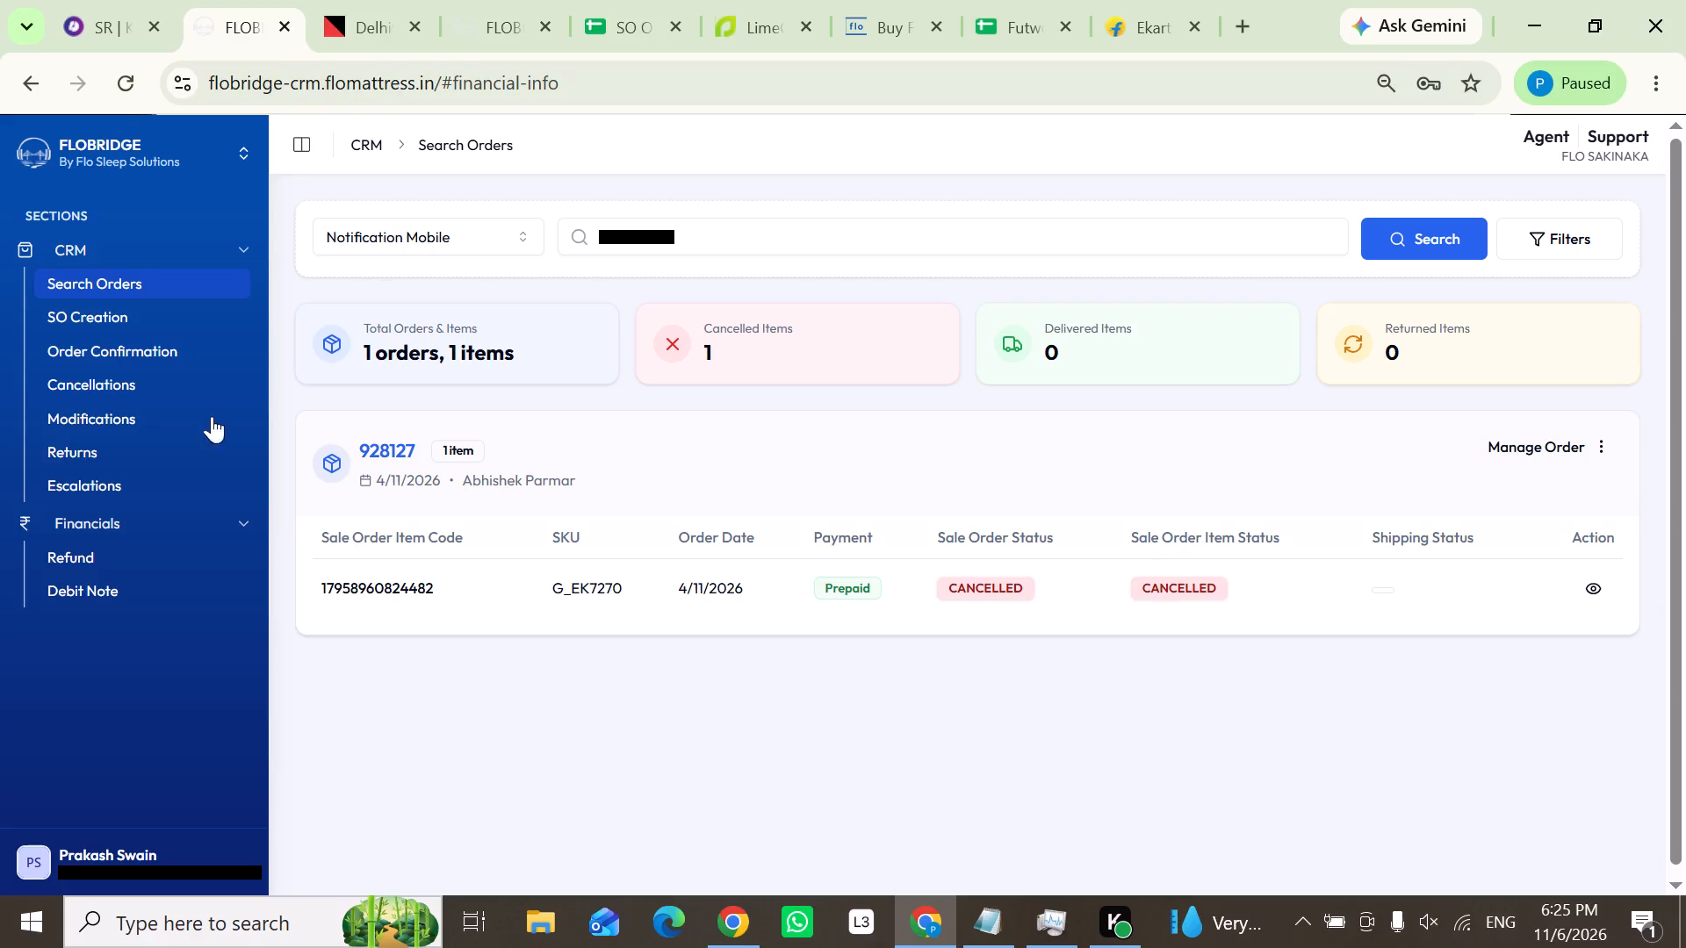
Copy the new caller's number from the ongoing call and search Search Orders by Notification Mobile, without the country prefix.
click(76, 5)
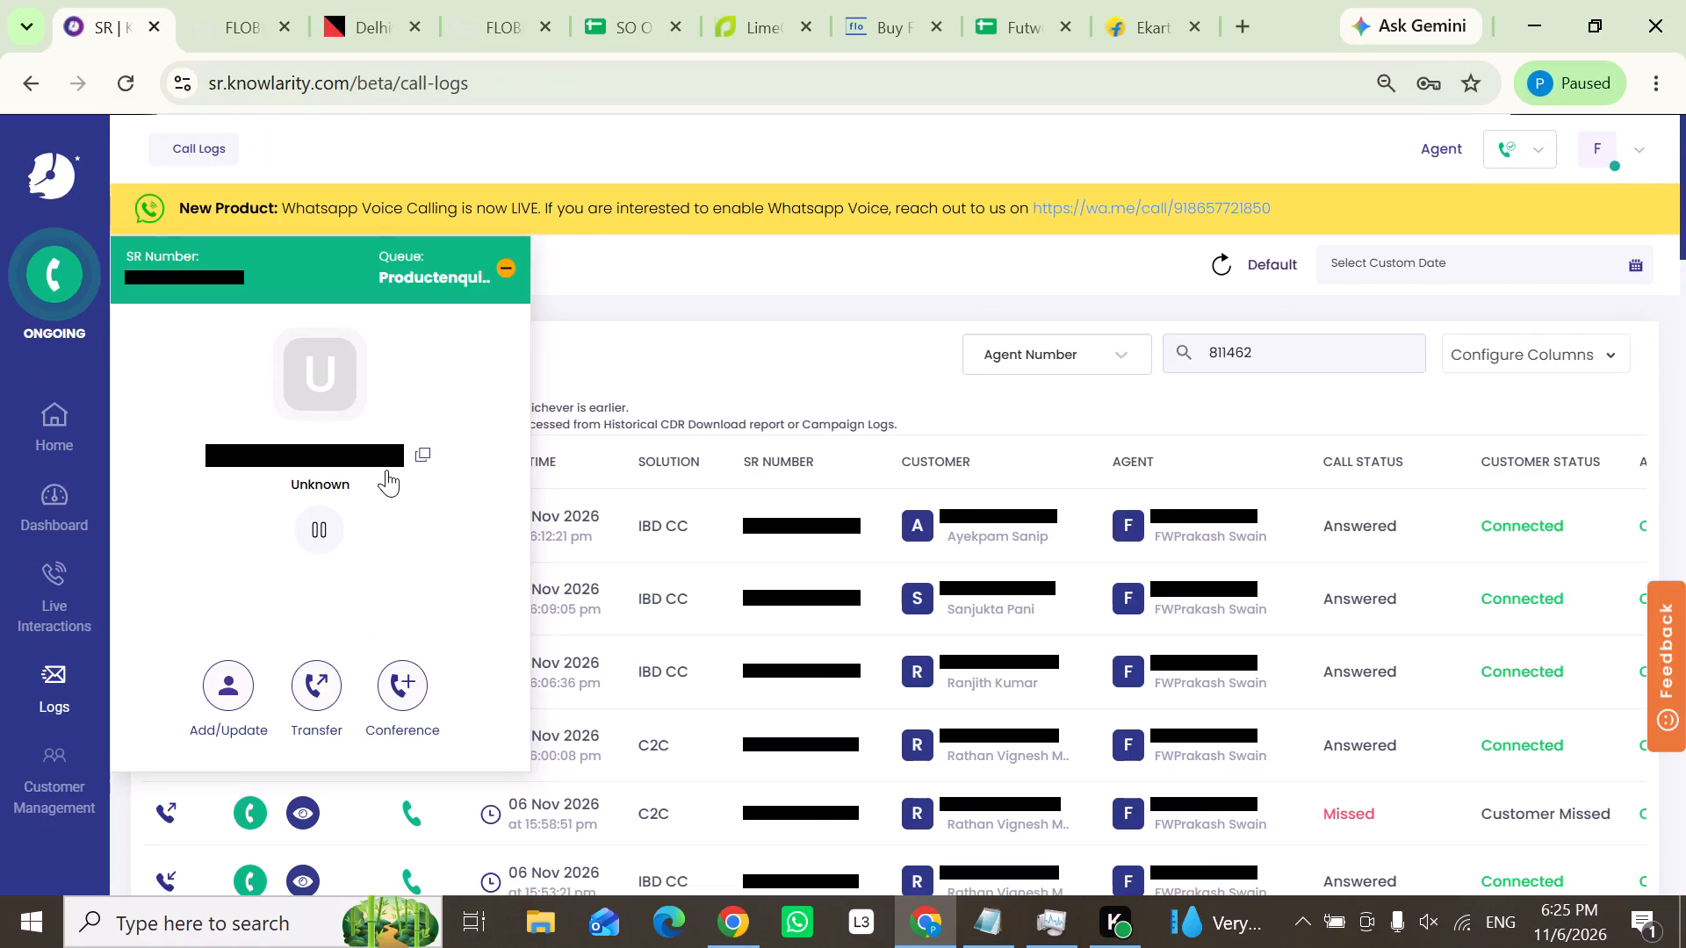
click(423, 464)
click(231, 0)
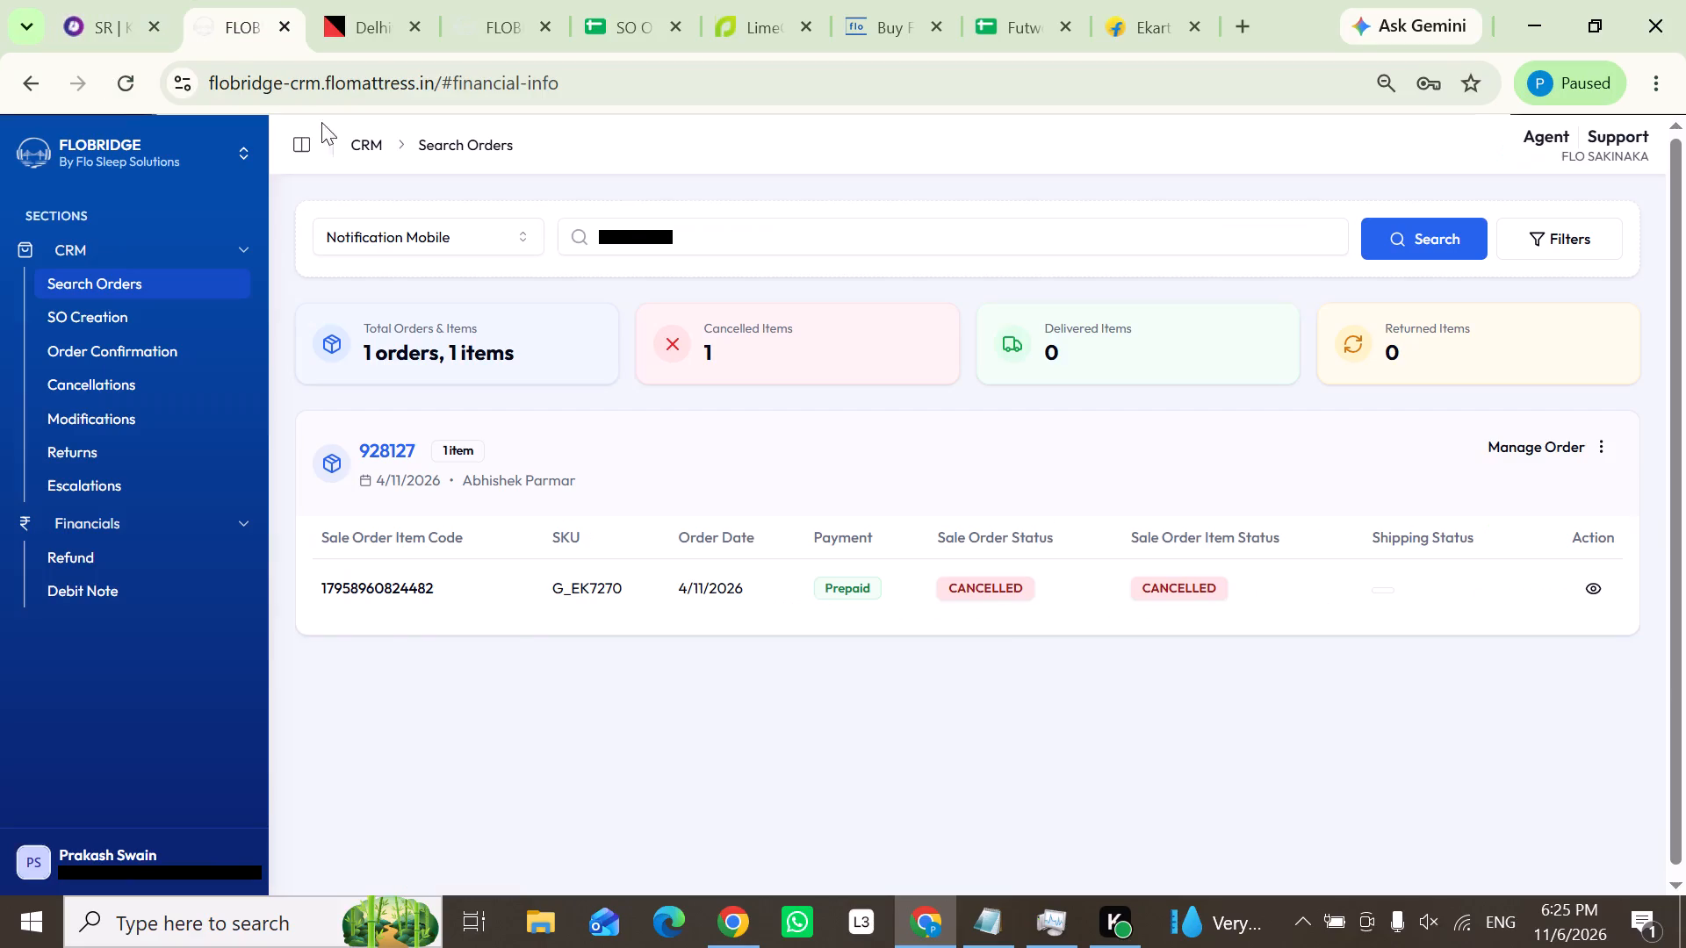
drag(689, 241, 453, 236)
key(ctrl+v)
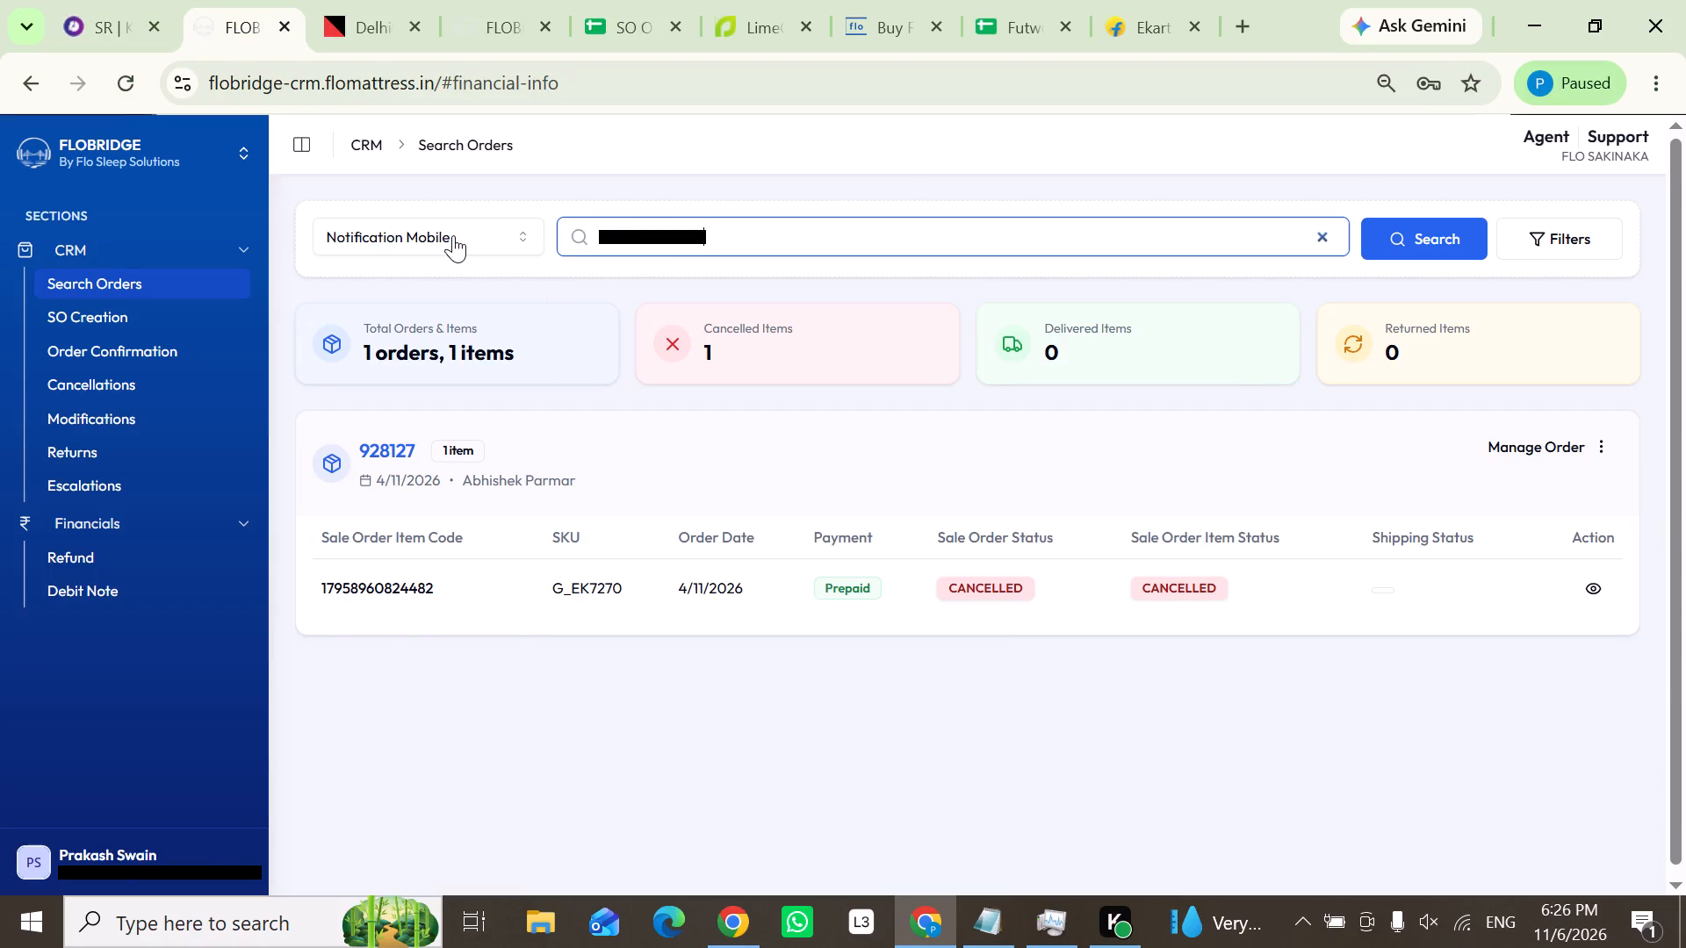
drag(621, 236, 556, 247)
key(BackSpace)
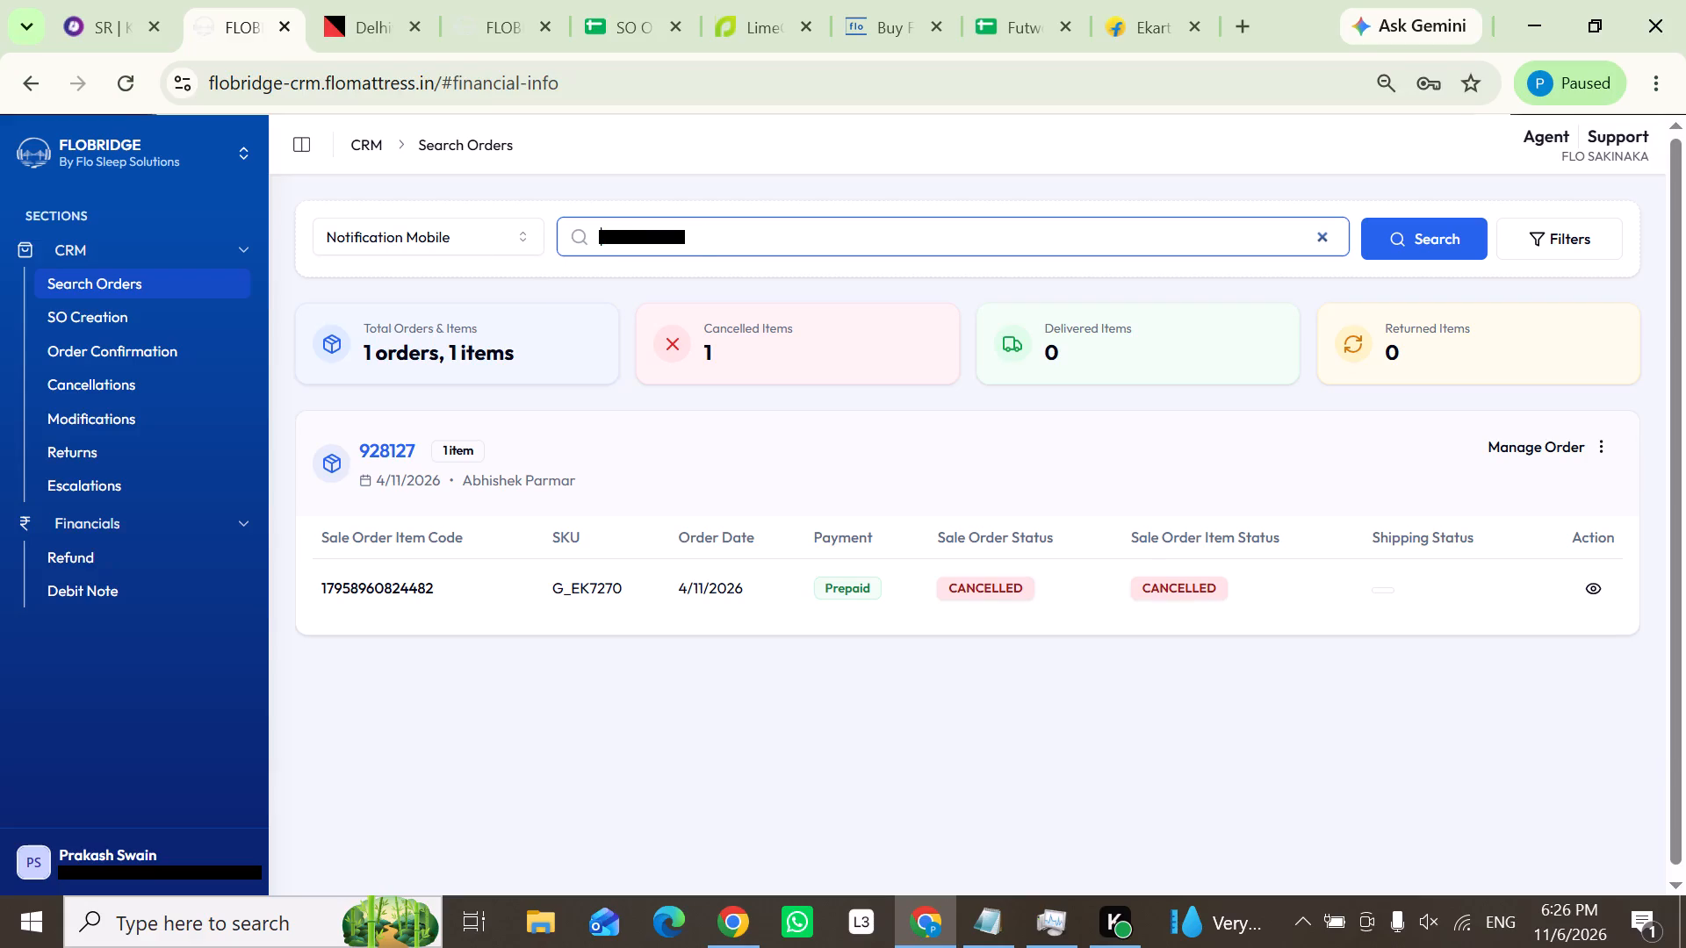
click(1416, 221)
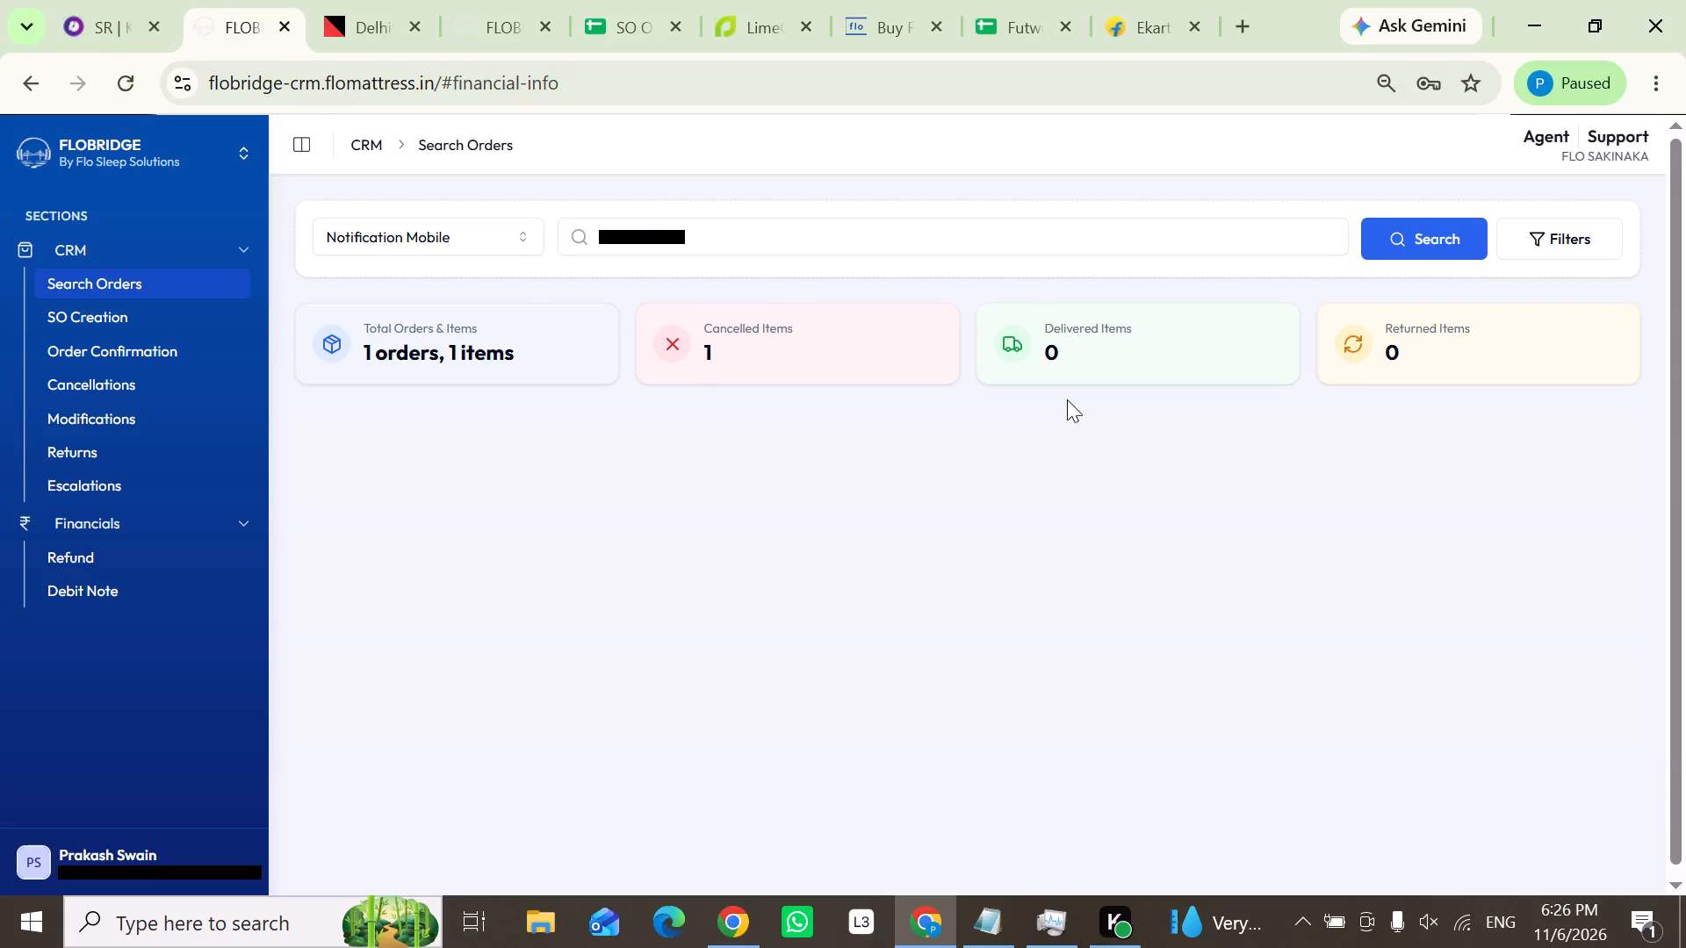
double_click(1441, 236)
click(135, 0)
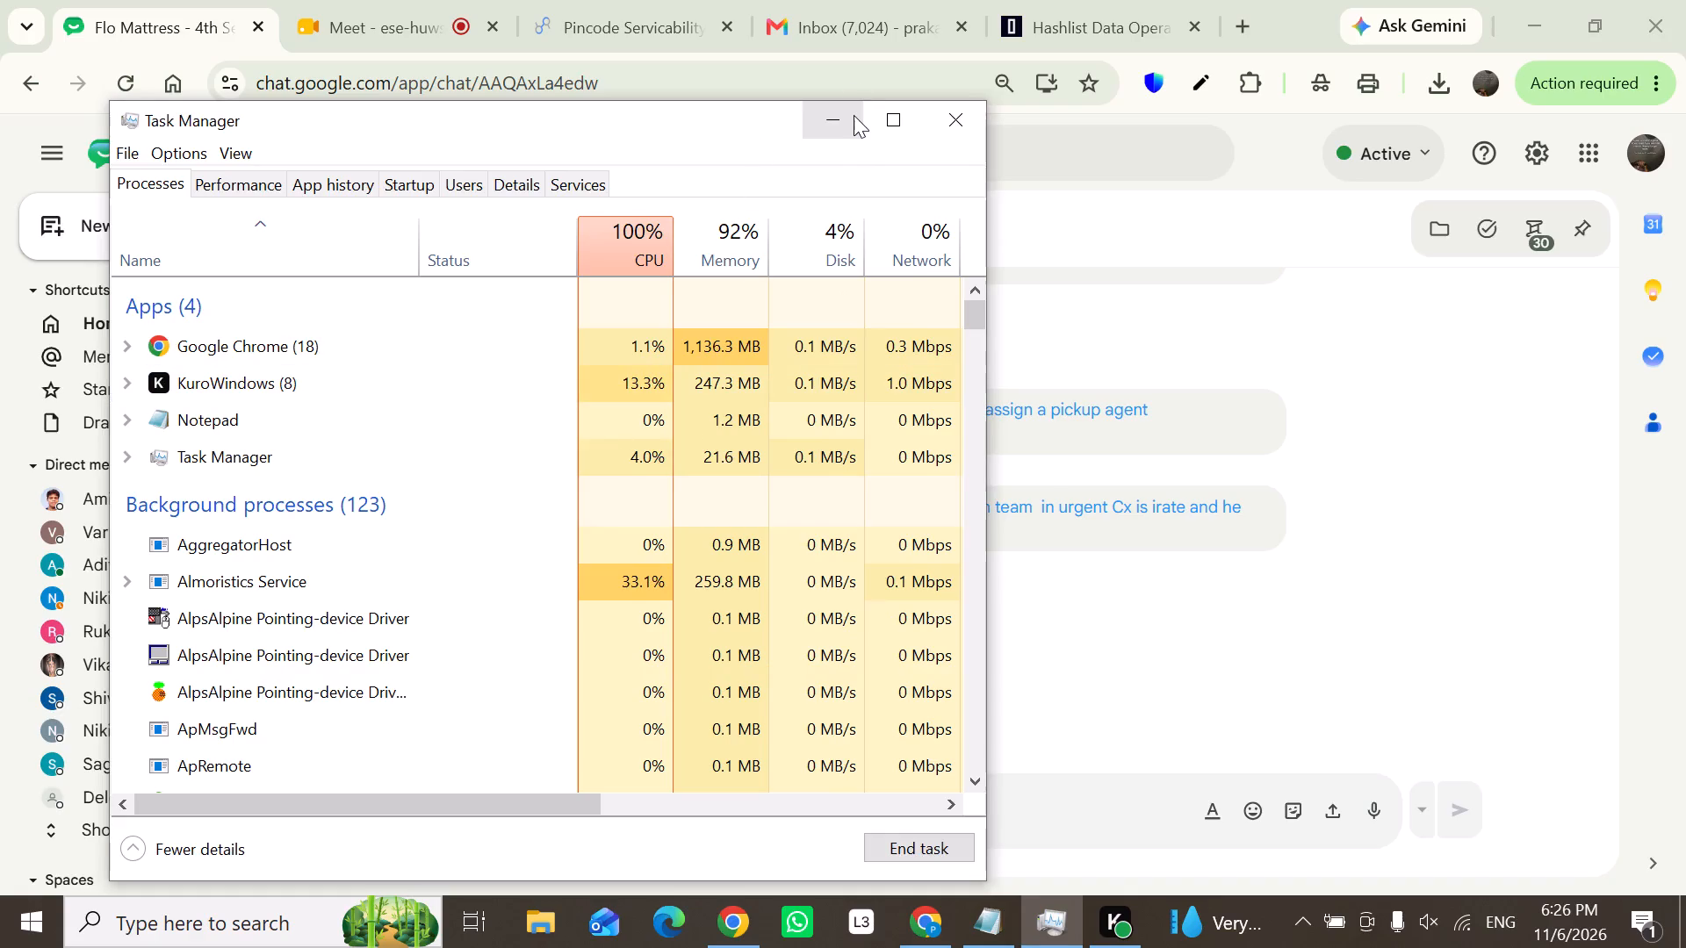
click(854, 115)
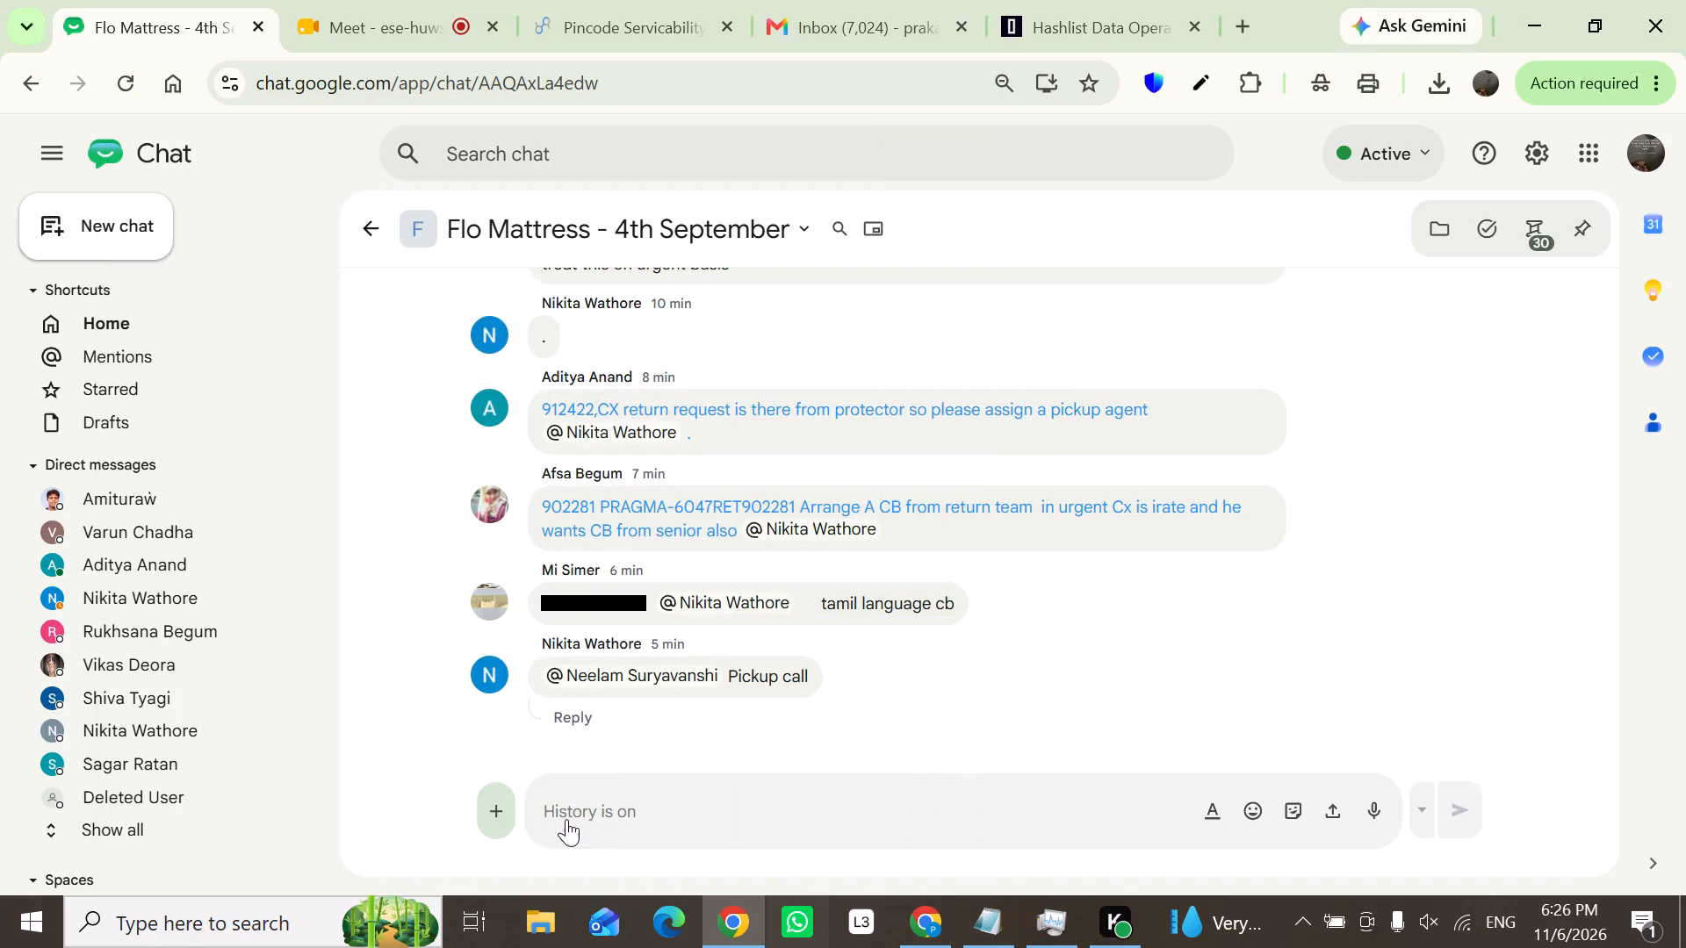
click(920, 925)
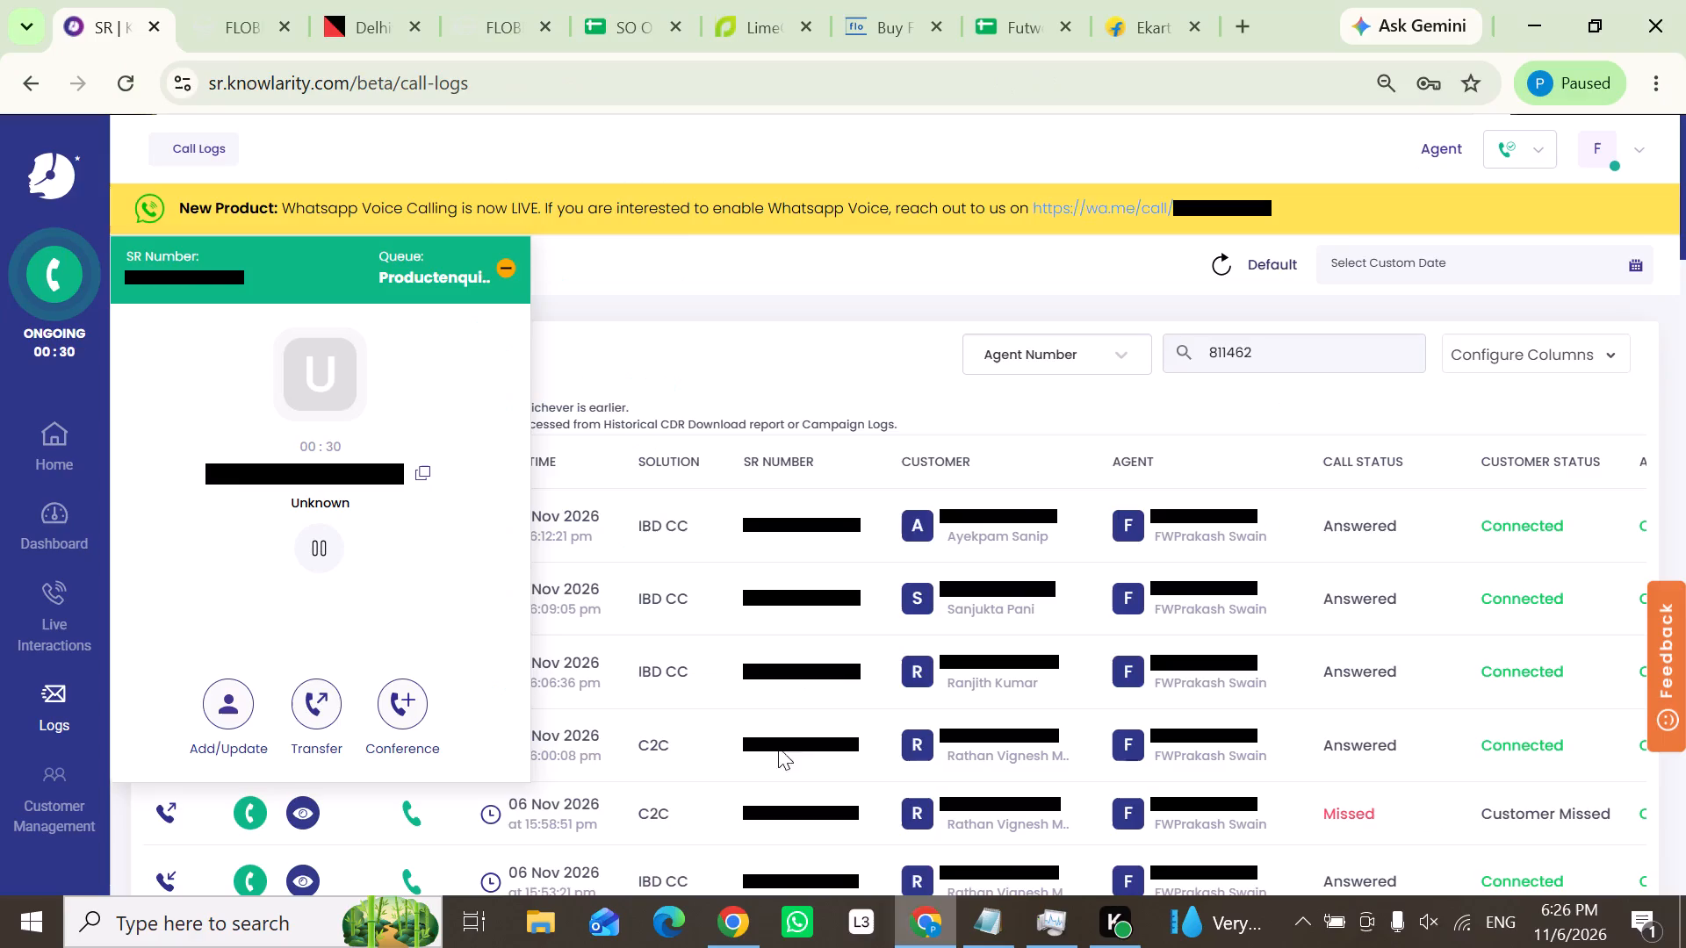
Choose a call disposition in the caller's customer record, enter the caller's first name and save the record.
click(226, 715)
scroll(306, 545, down, 1)
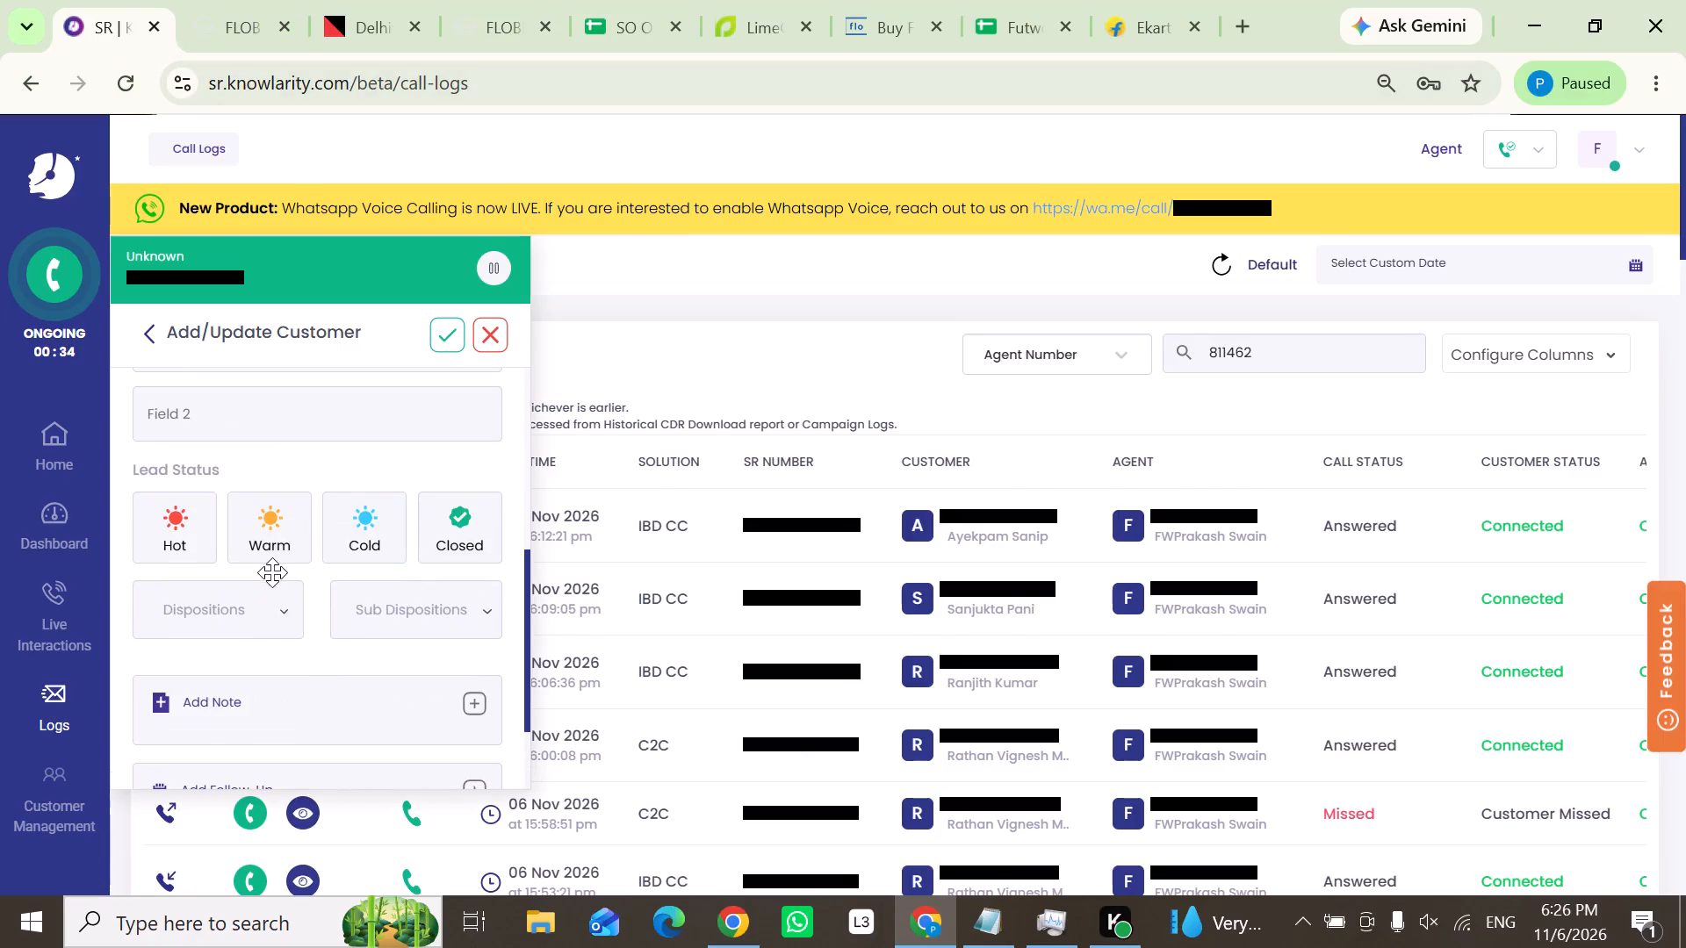
click(261, 610)
click(231, 739)
scroll(320, 554, up, 2)
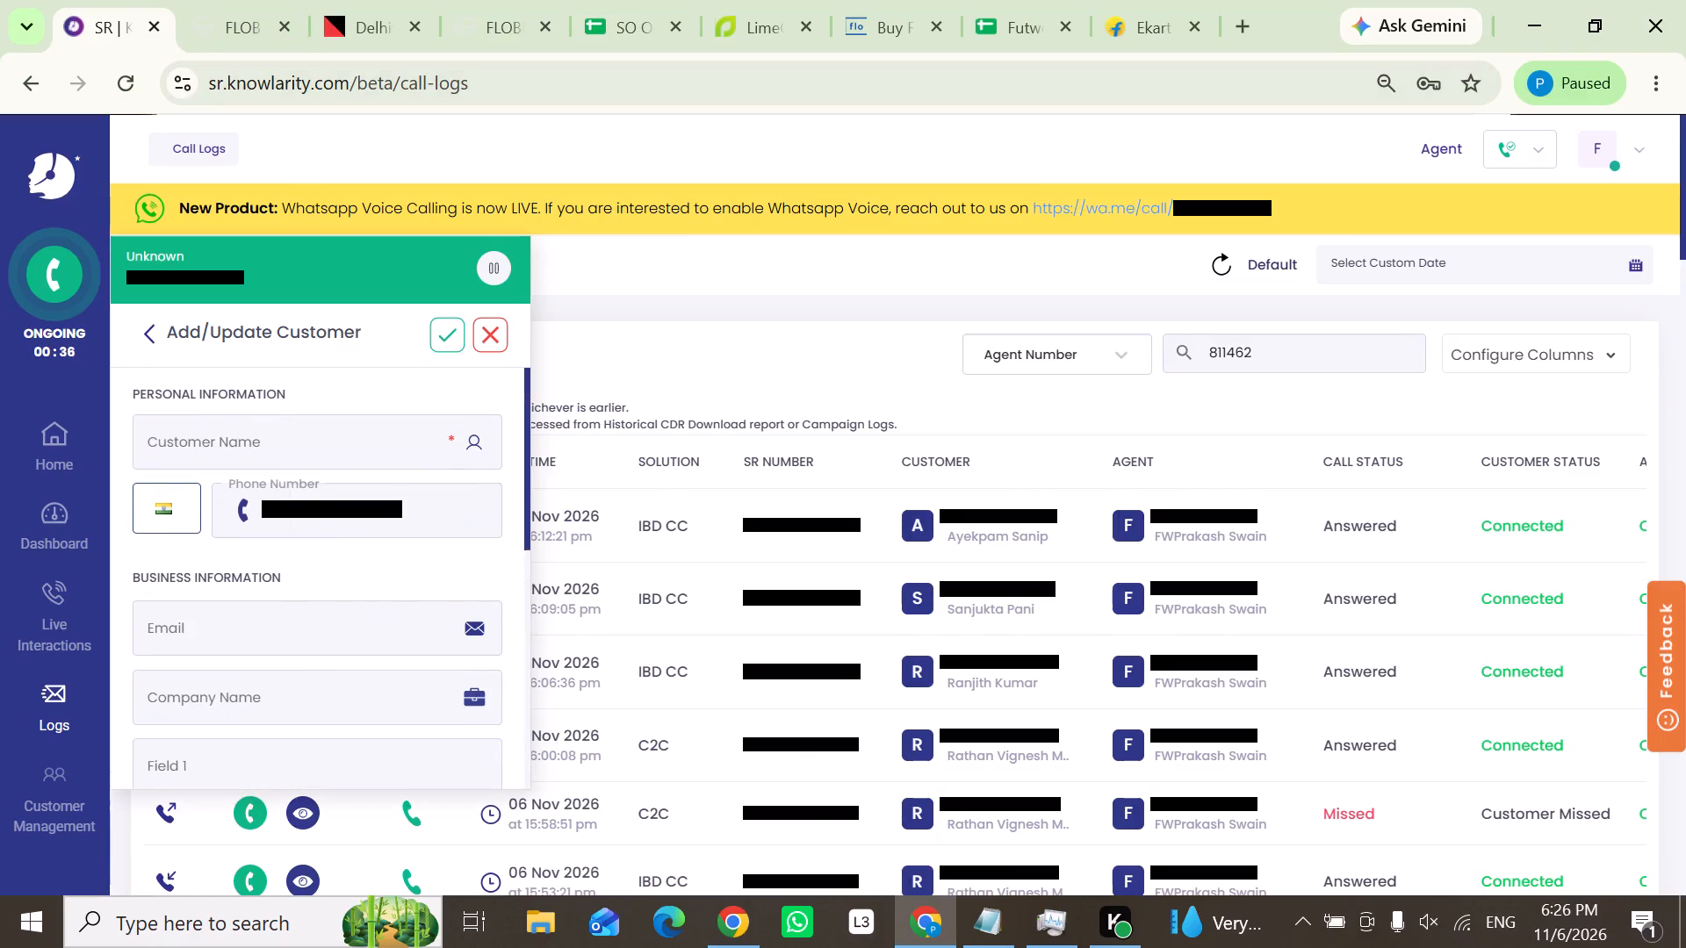
click(285, 423)
text(sunil)
key(space)
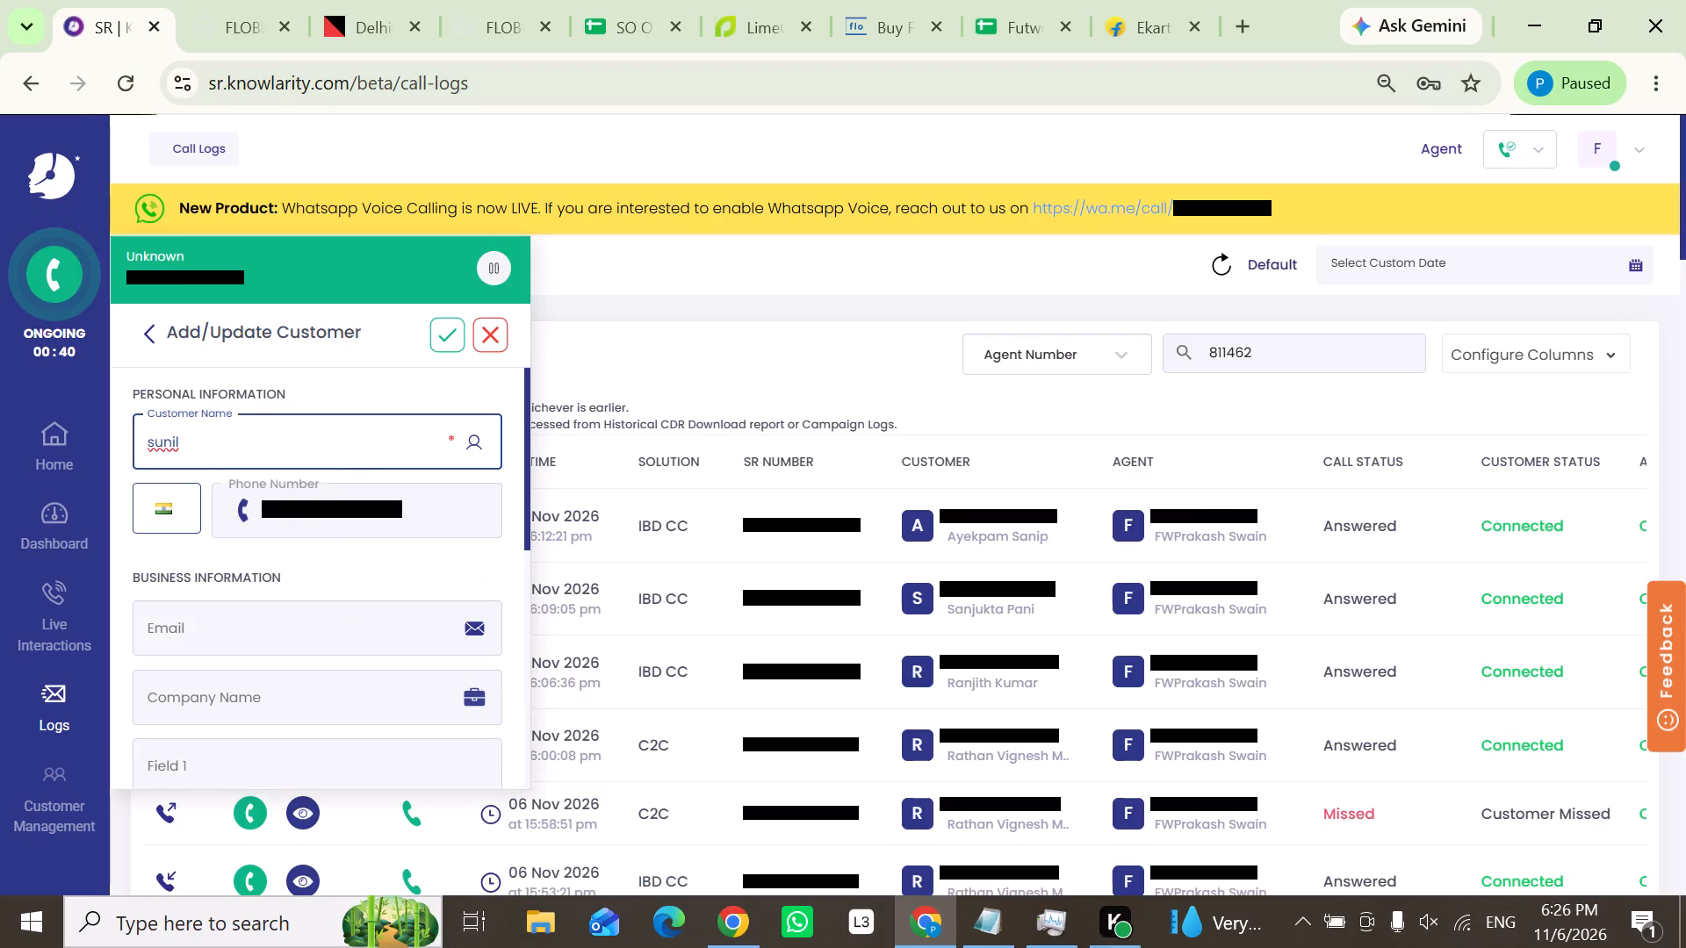
click(433, 332)
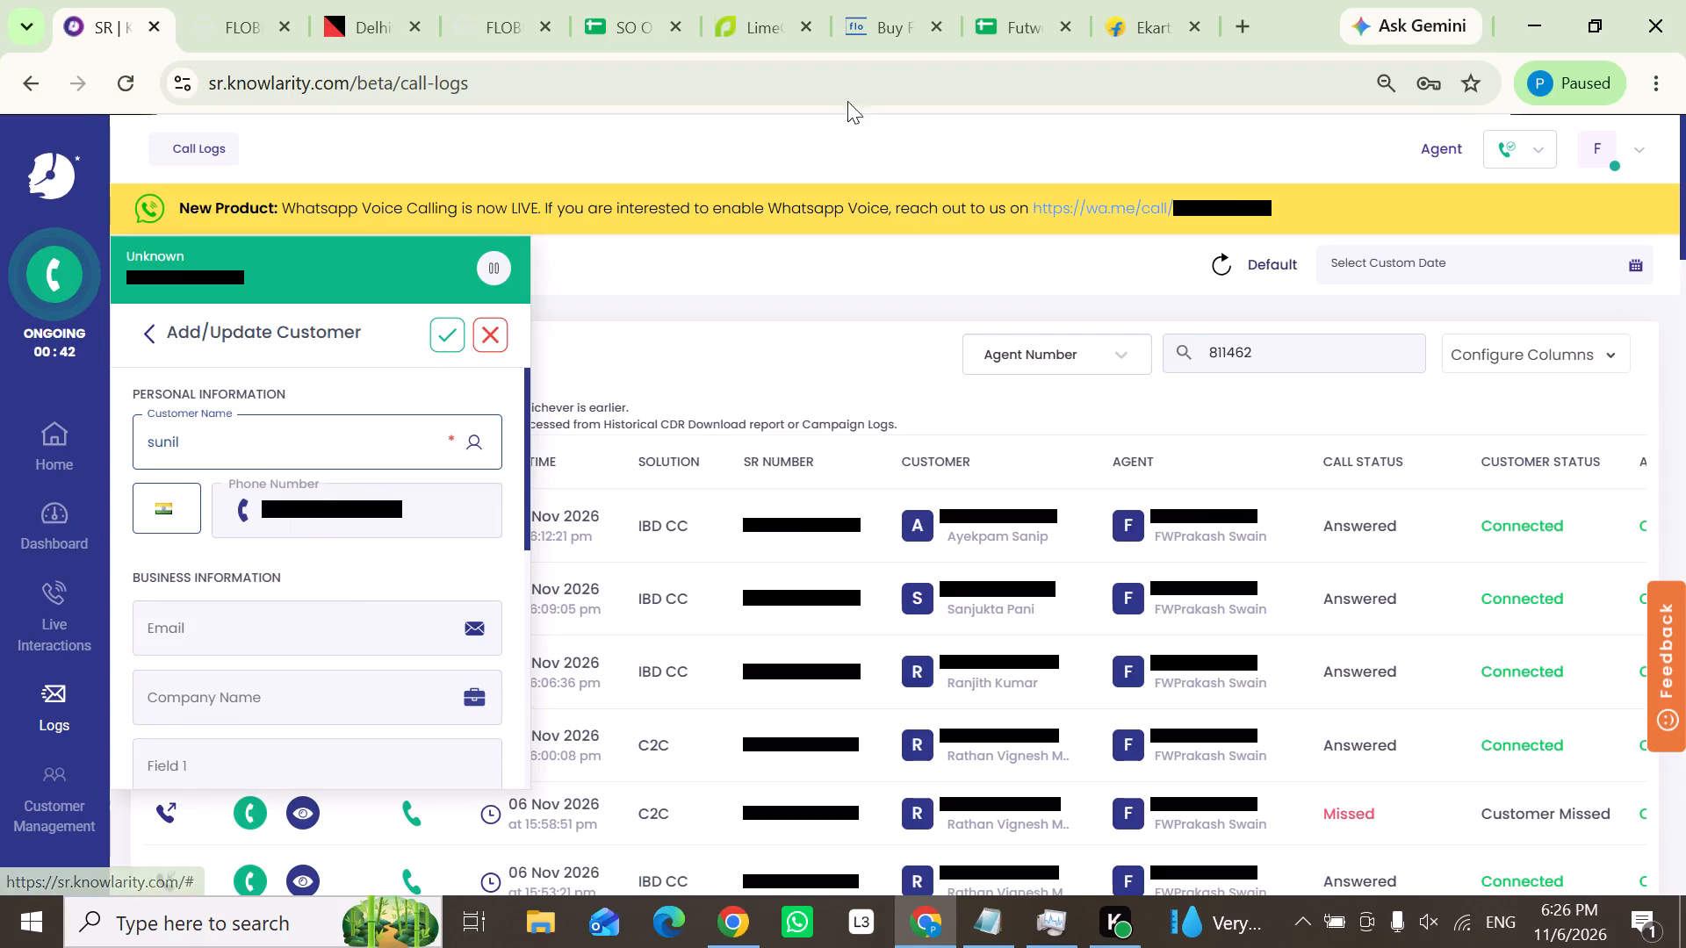
Open the Flo Mattress Ortho product page on the Flo website, closing the Ekart browser tab along the way.
click(879, 32)
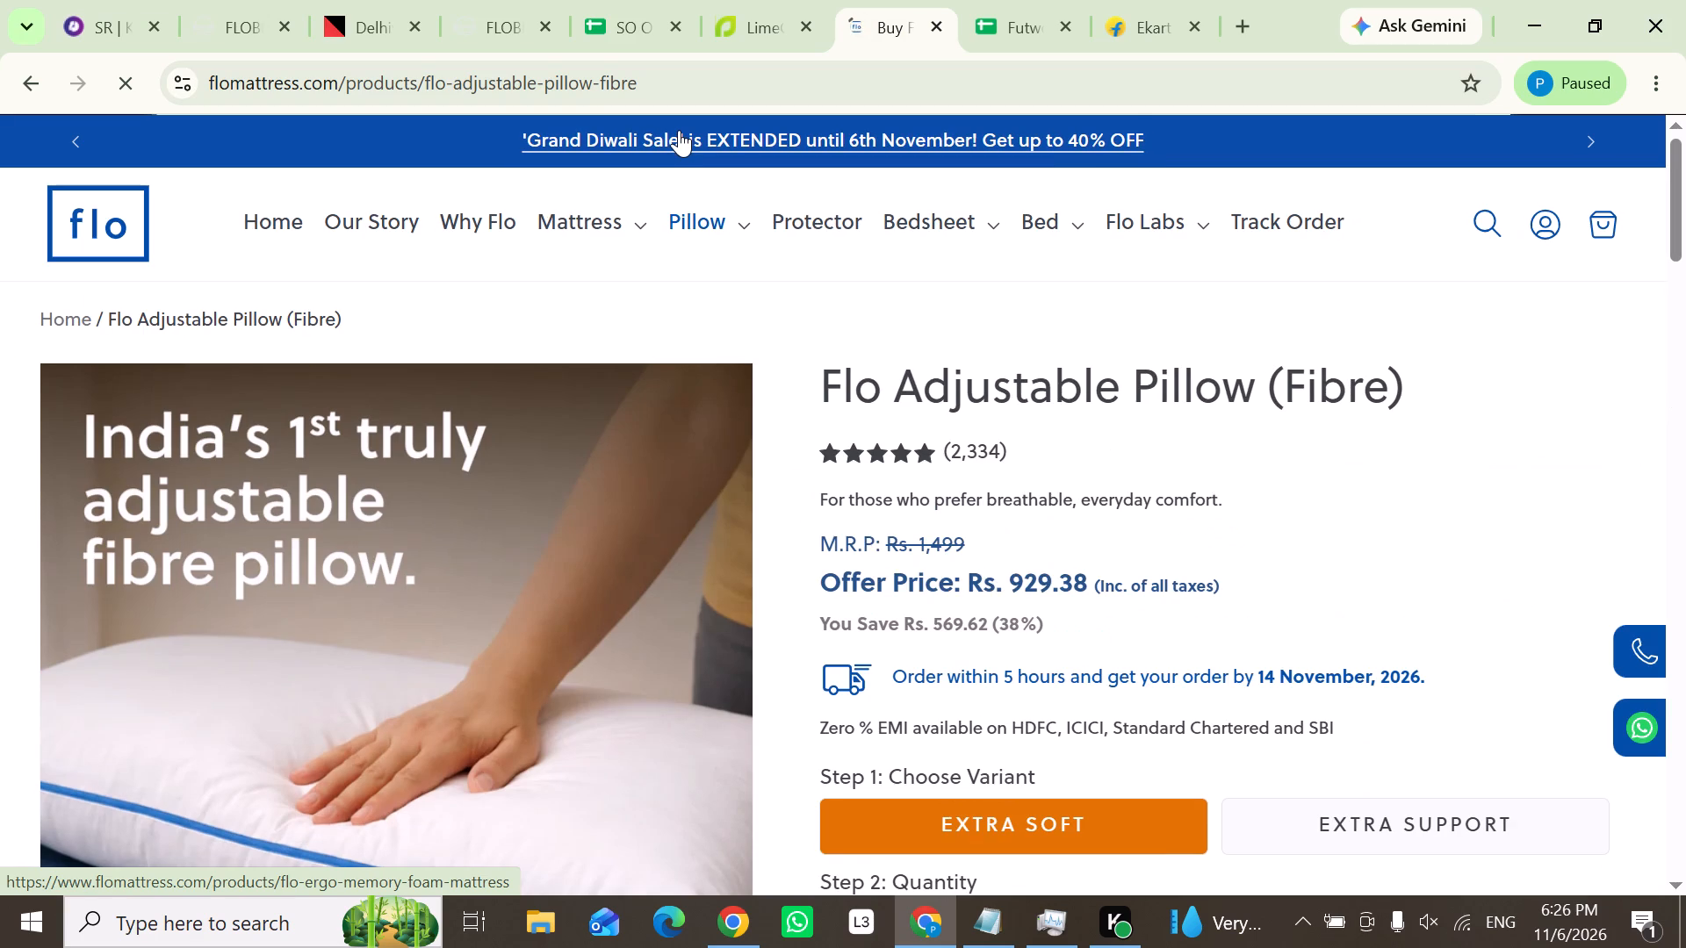
click(561, 223)
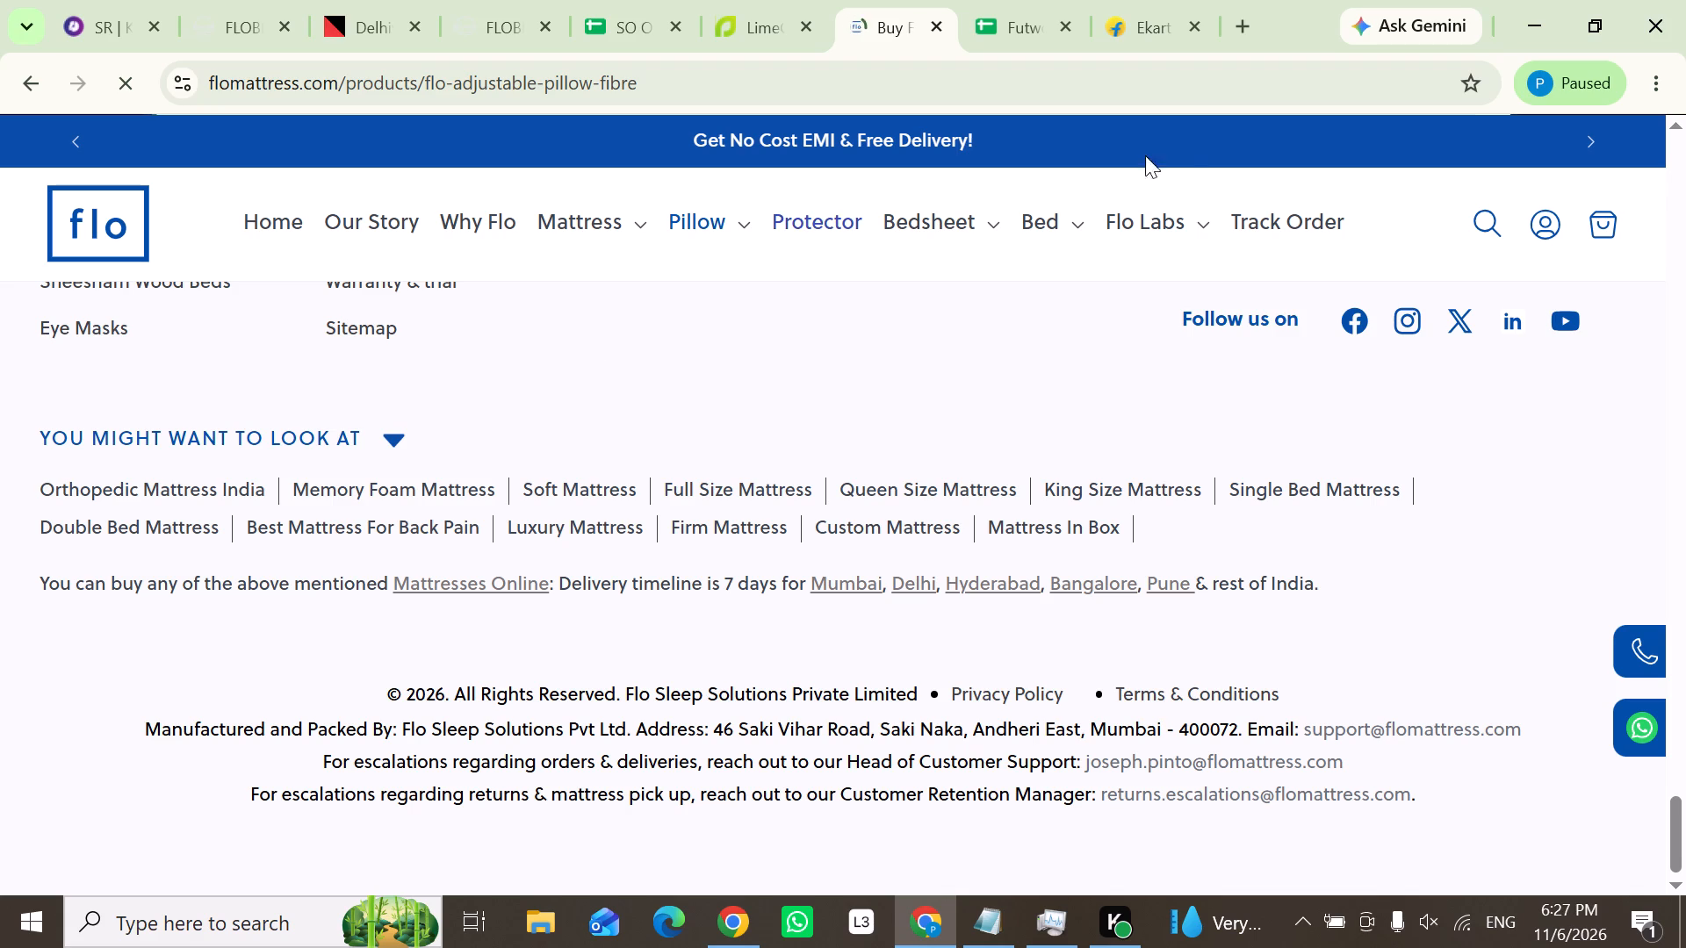
click(1201, 23)
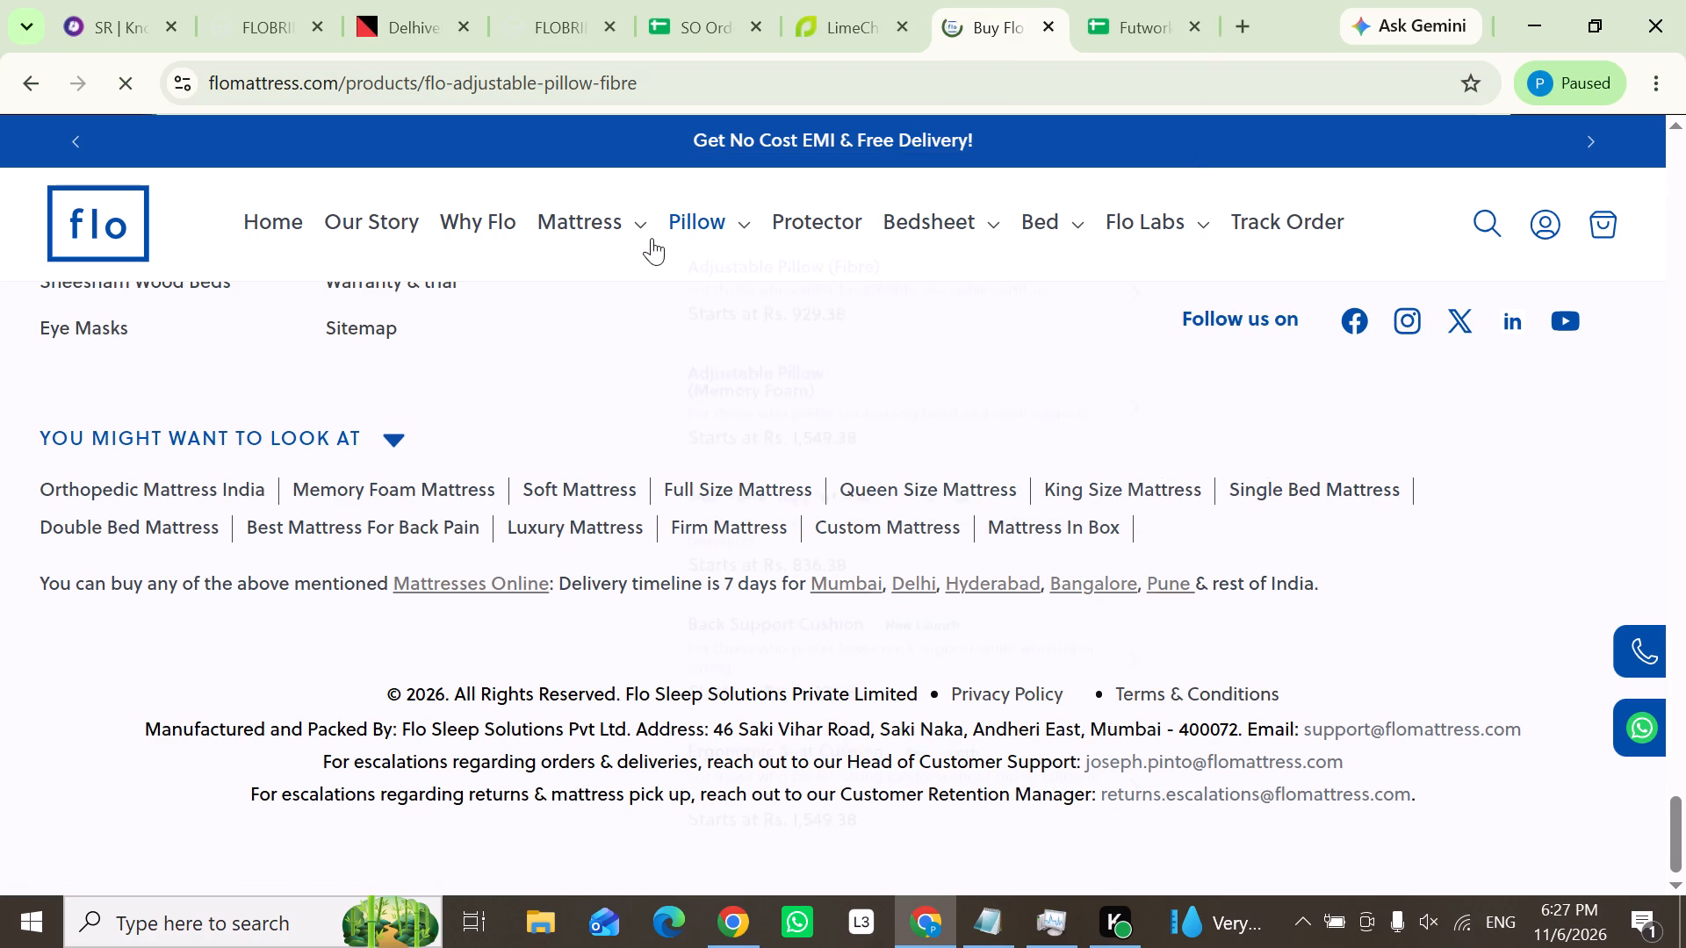
click(691, 412)
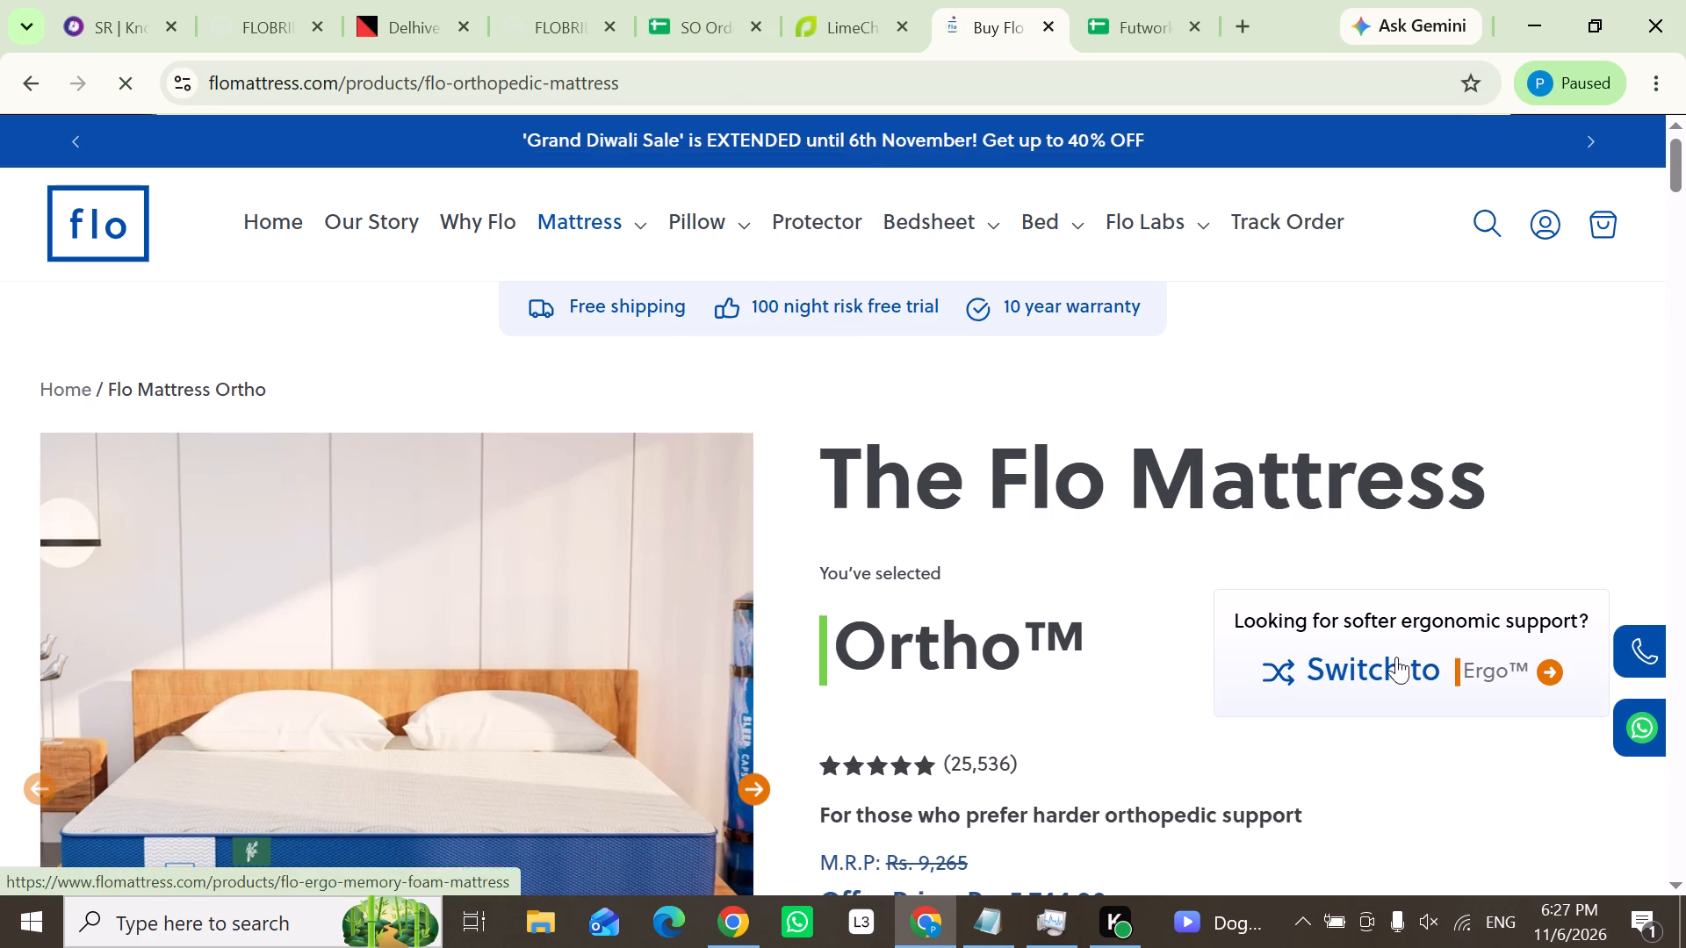
Select the King size and Grey cover for the Ortho mattress and check its offer price and delivery date.
scroll(1390, 579, down, 1)
scroll(1063, 753, down, 1)
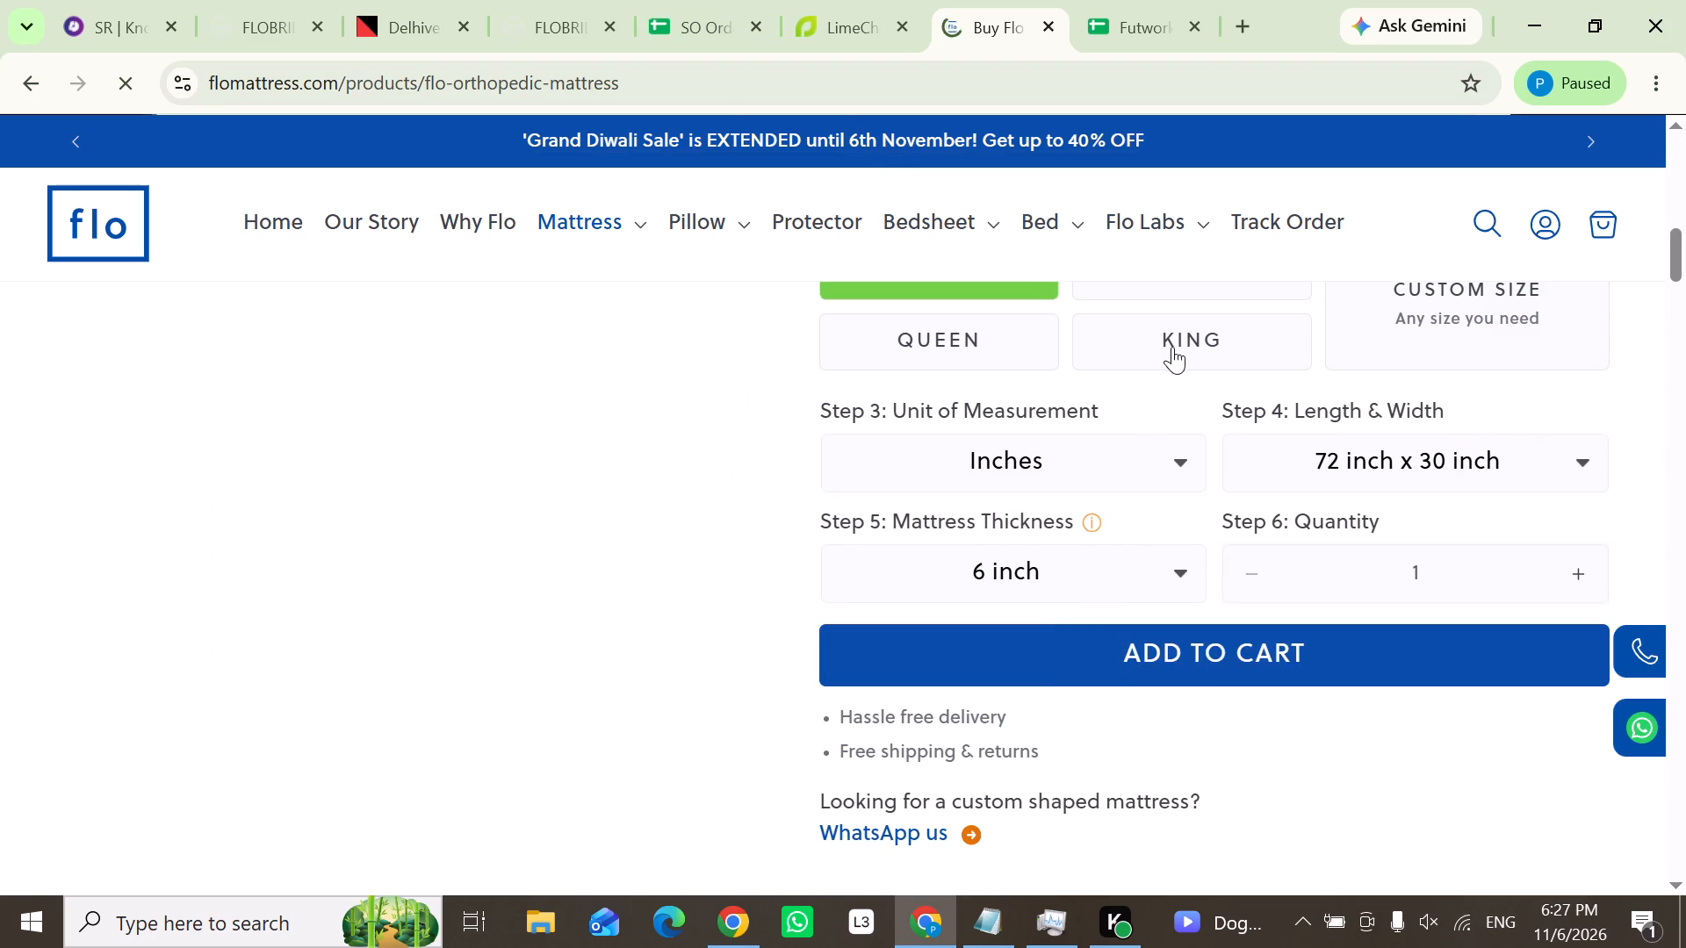
click(1173, 346)
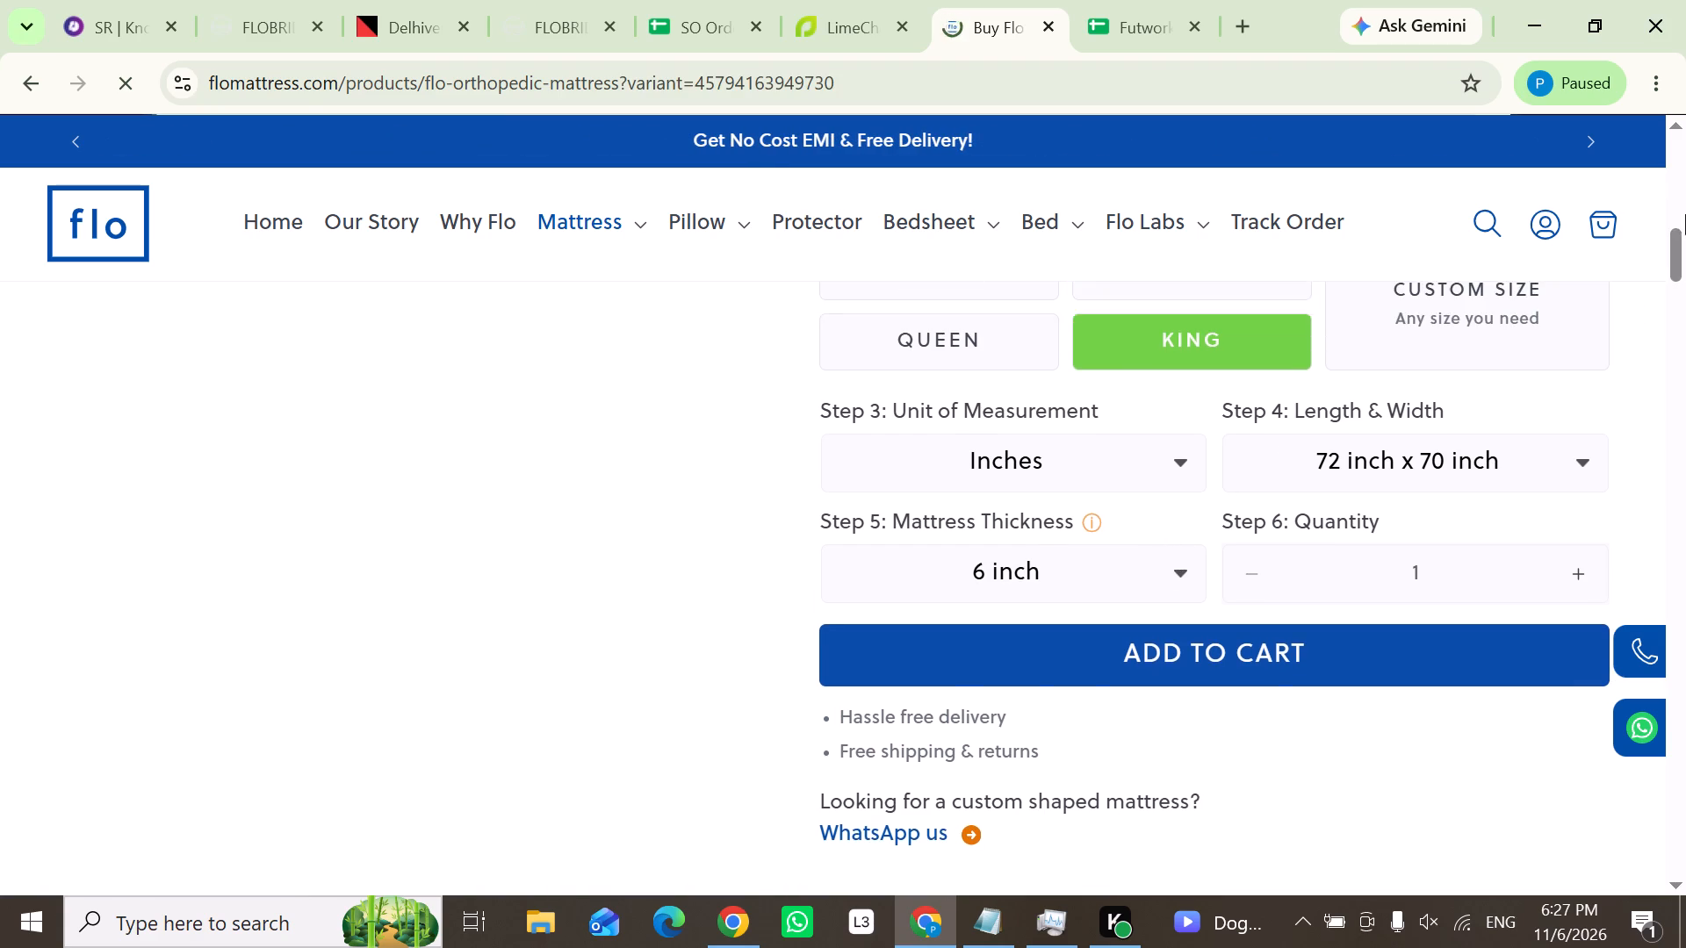
drag(1685, 215, 1679, 189)
click(1673, 194)
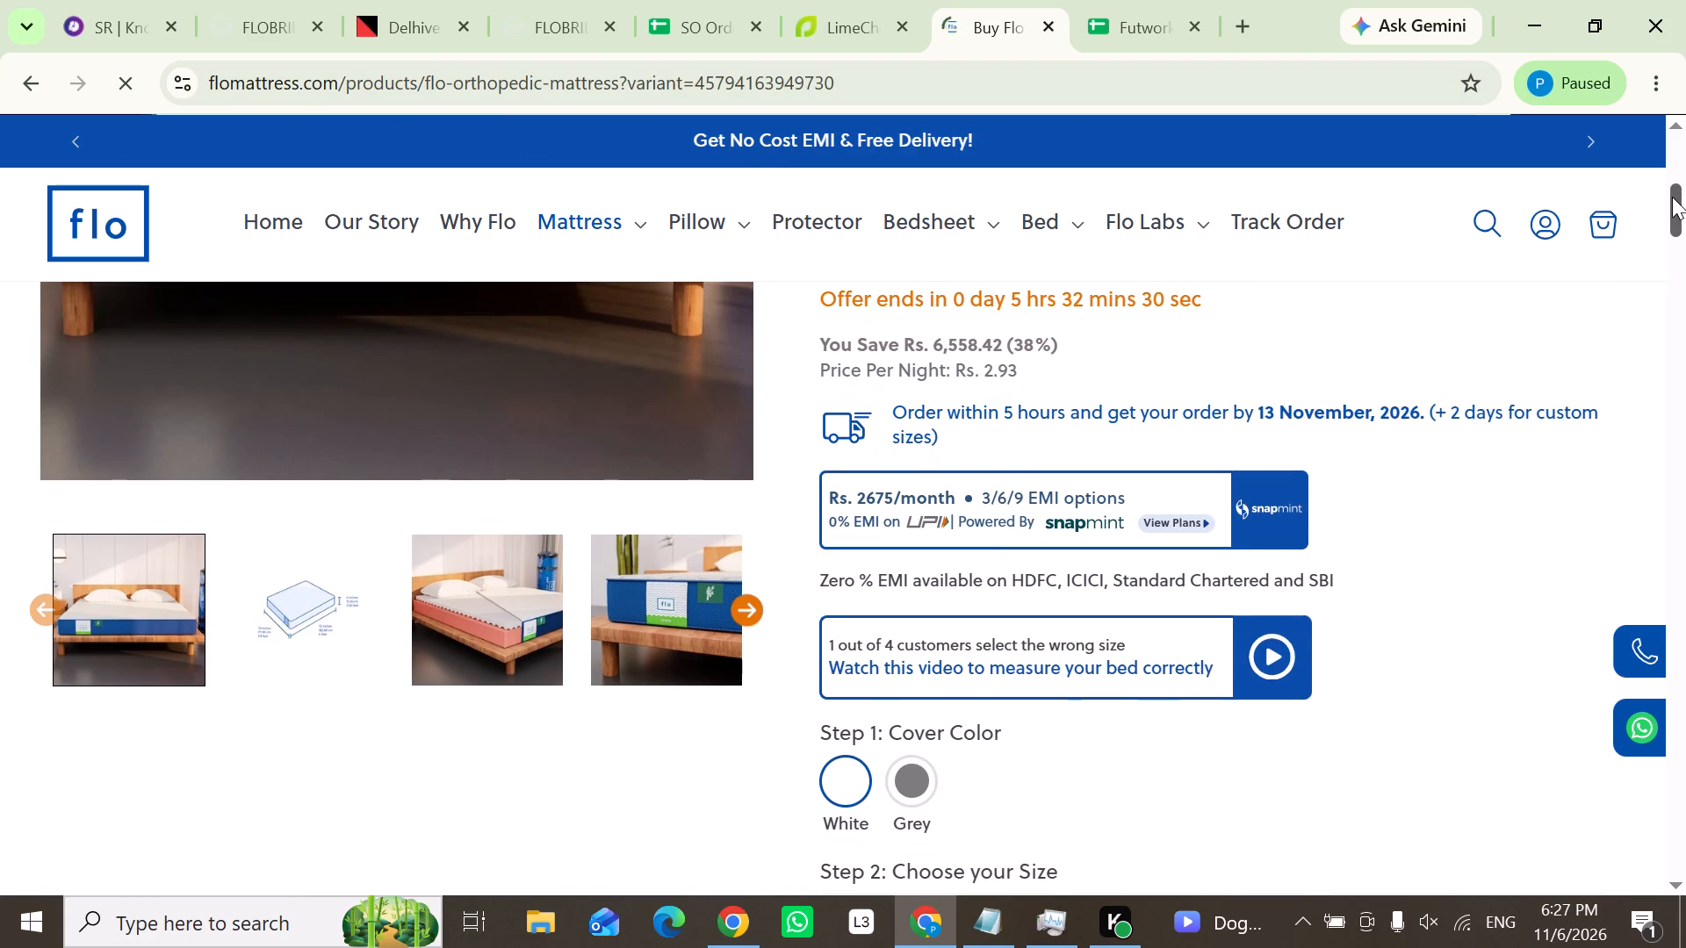
click(923, 786)
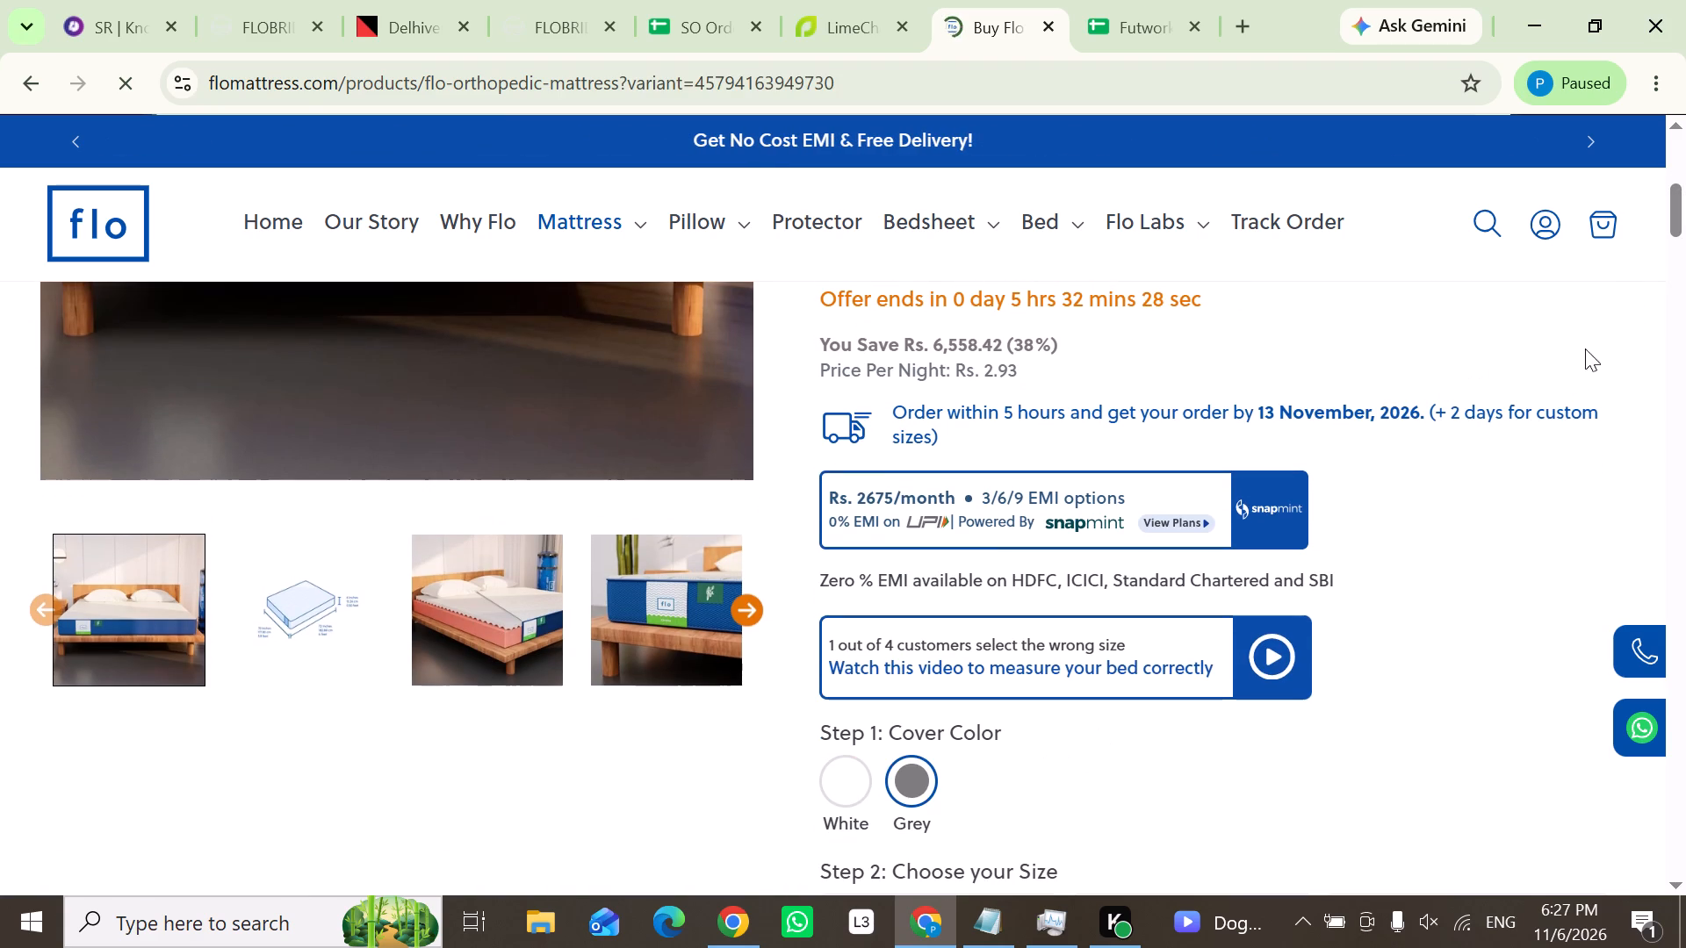
drag(1676, 219, 1675, 205)
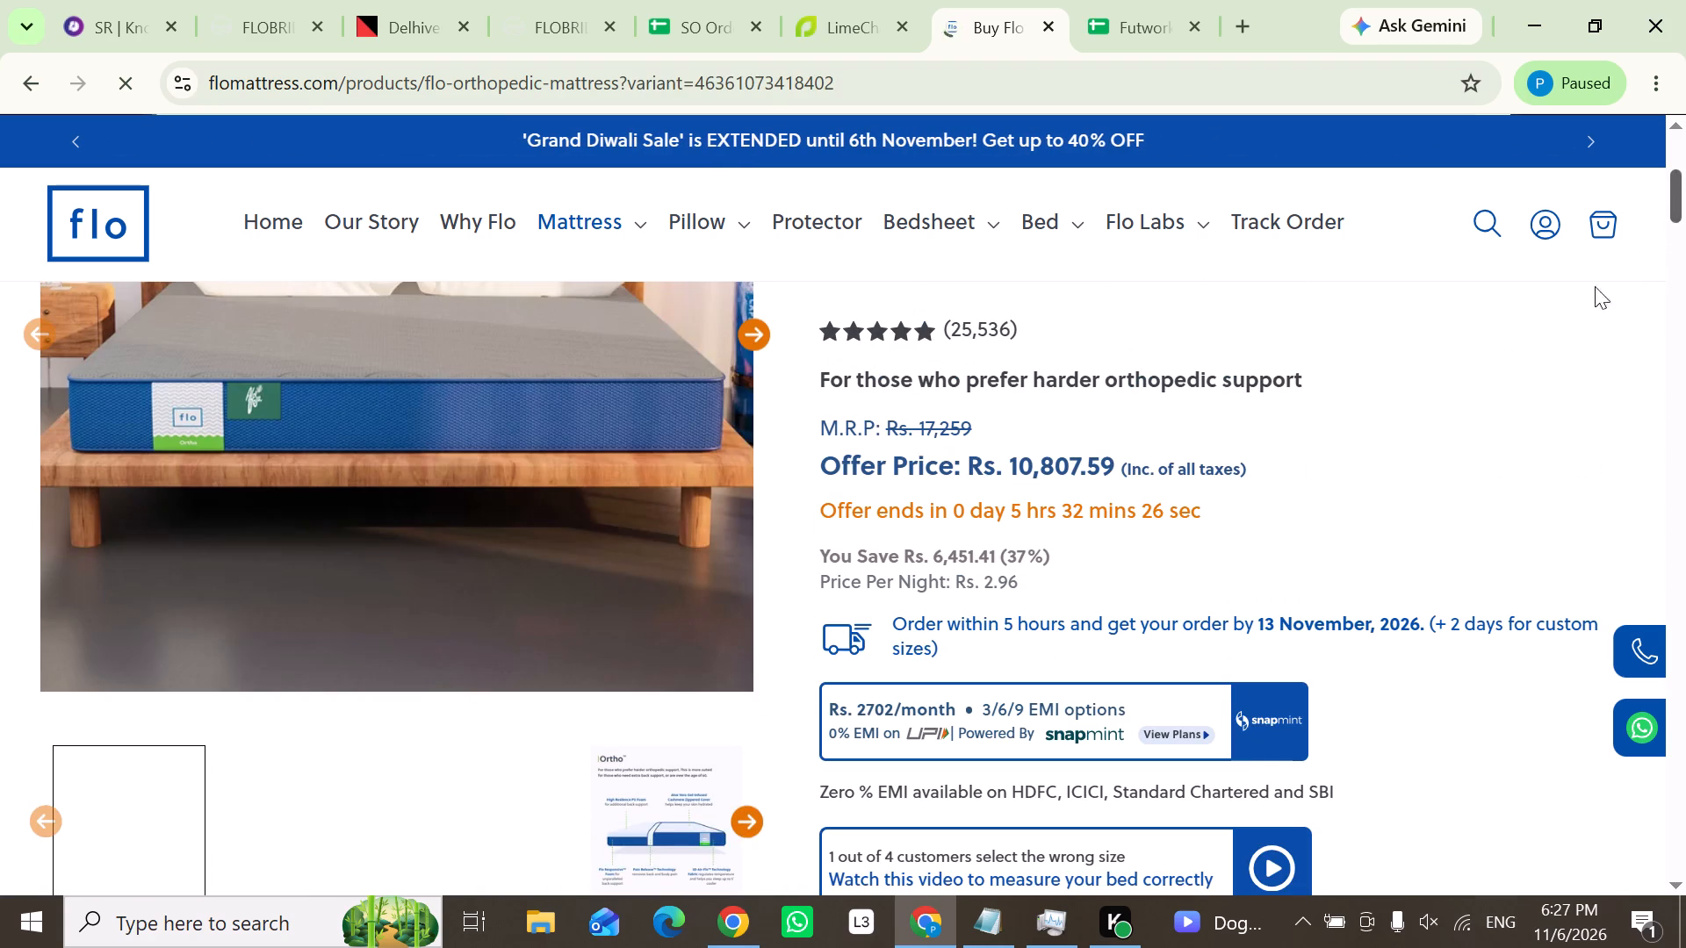
Close the Delhivery browser tab, glance at the FLOBRIDGE order search and return to the ongoing call.
click(468, 18)
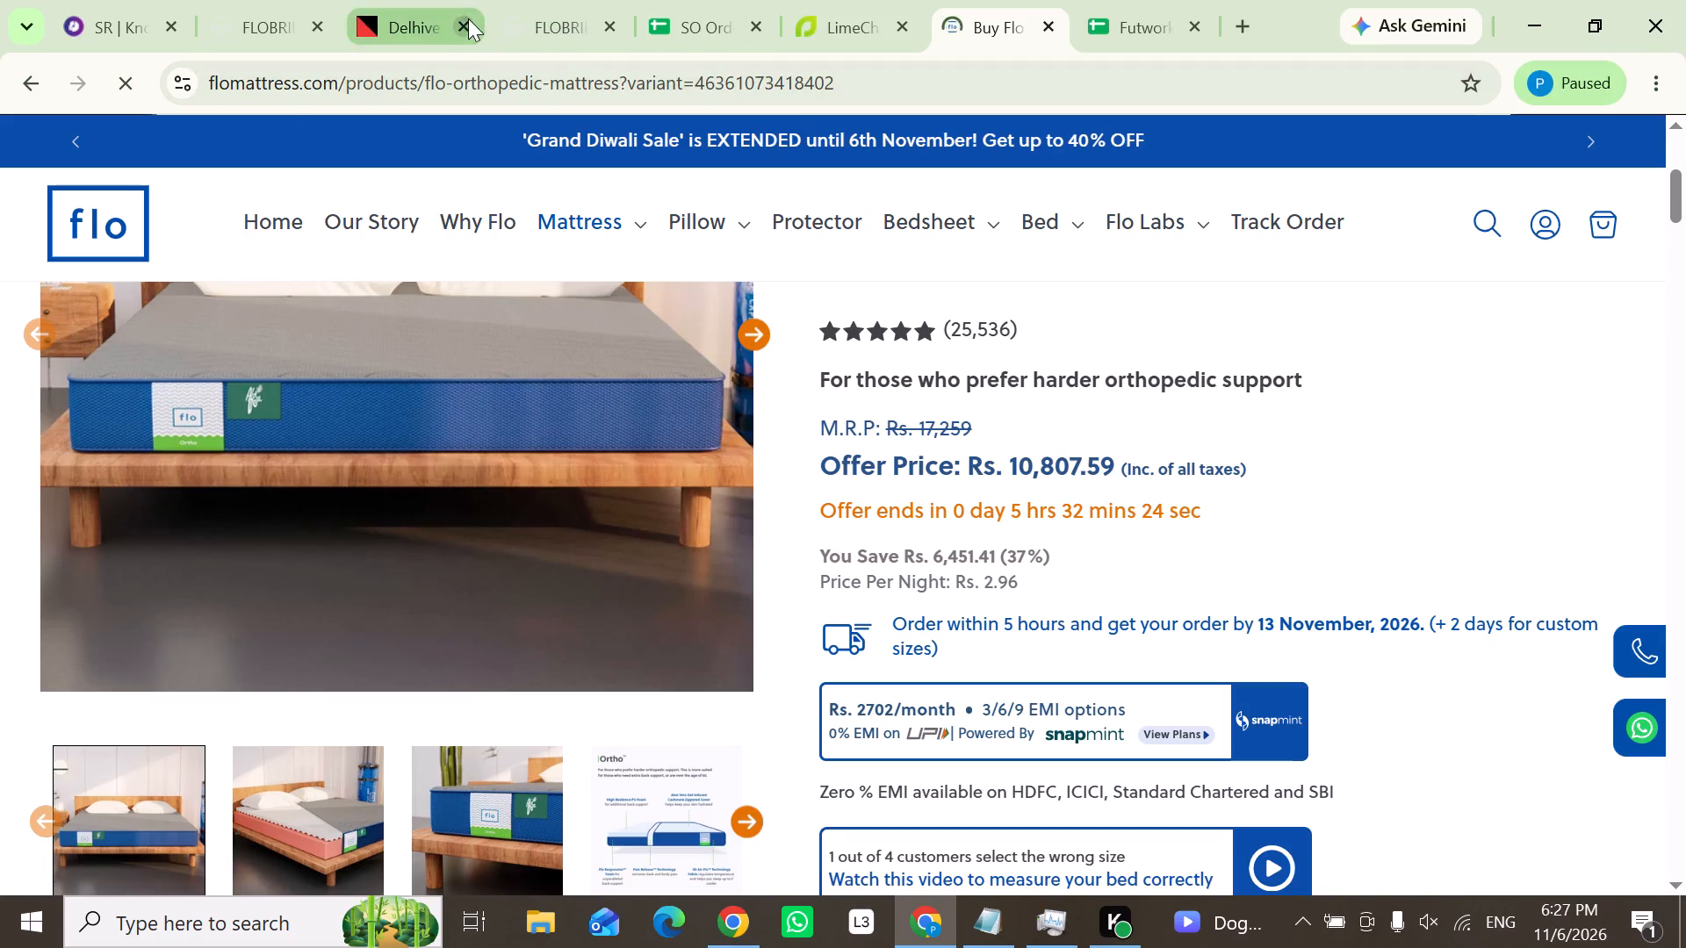
click(265, 10)
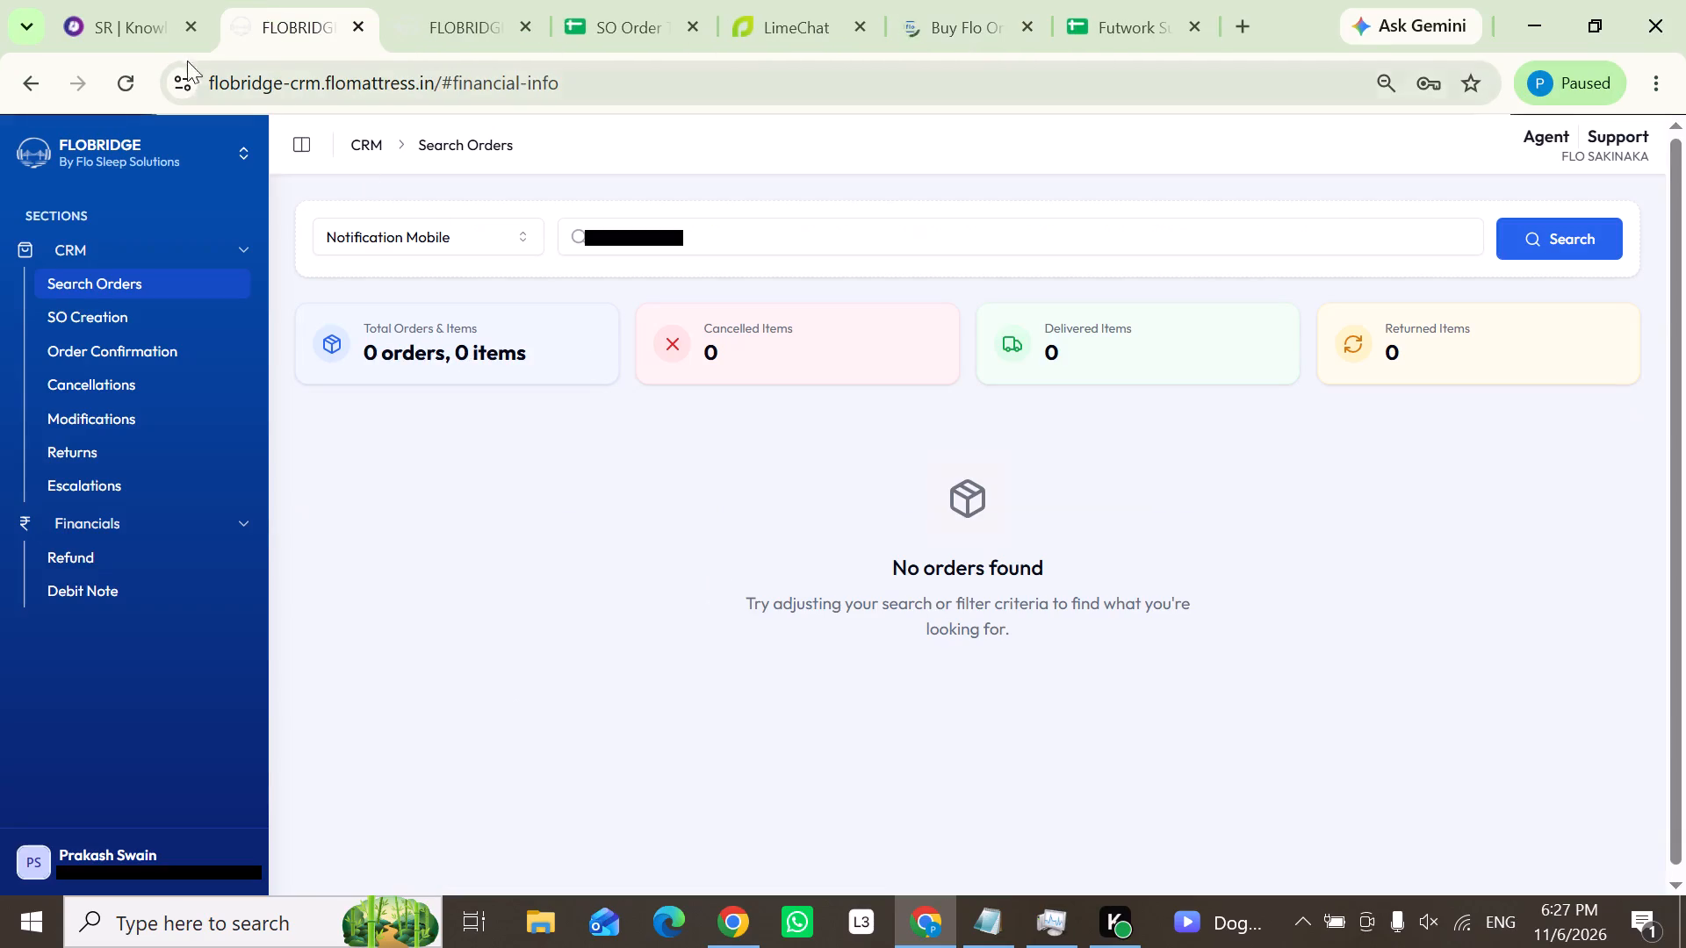
click(148, 25)
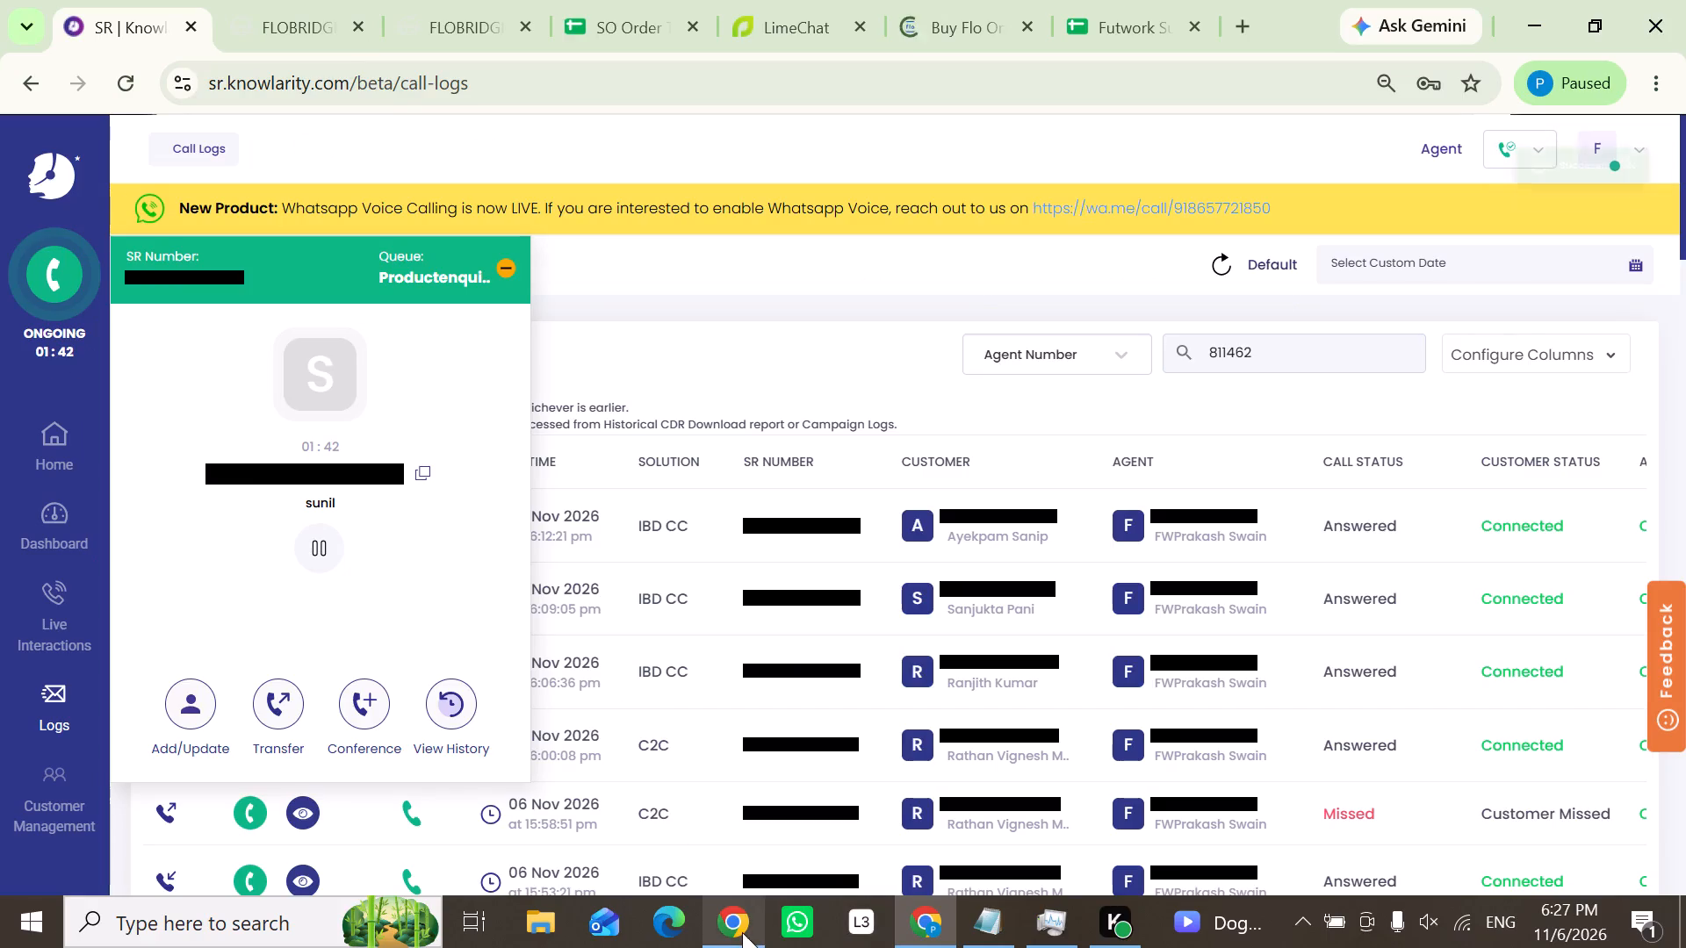
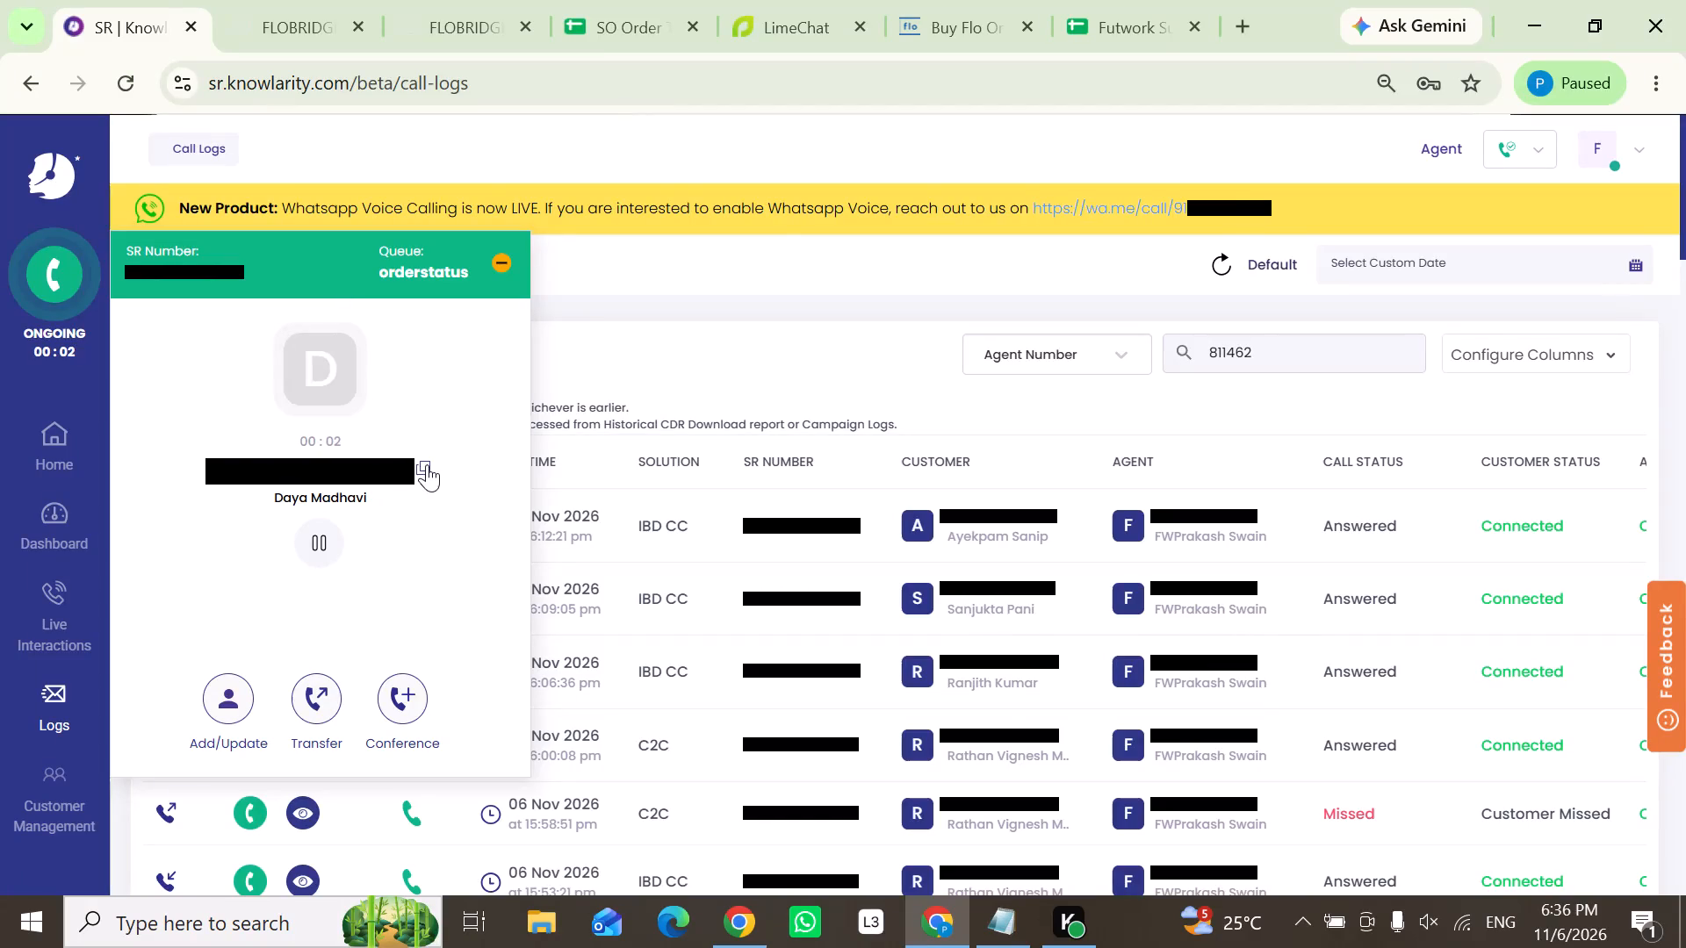
Copy the caller's phone number and search FLOBRIDGE orders by Notification Mobile, removing the country code from the number.
click(426, 464)
click(321, 0)
click(271, 265)
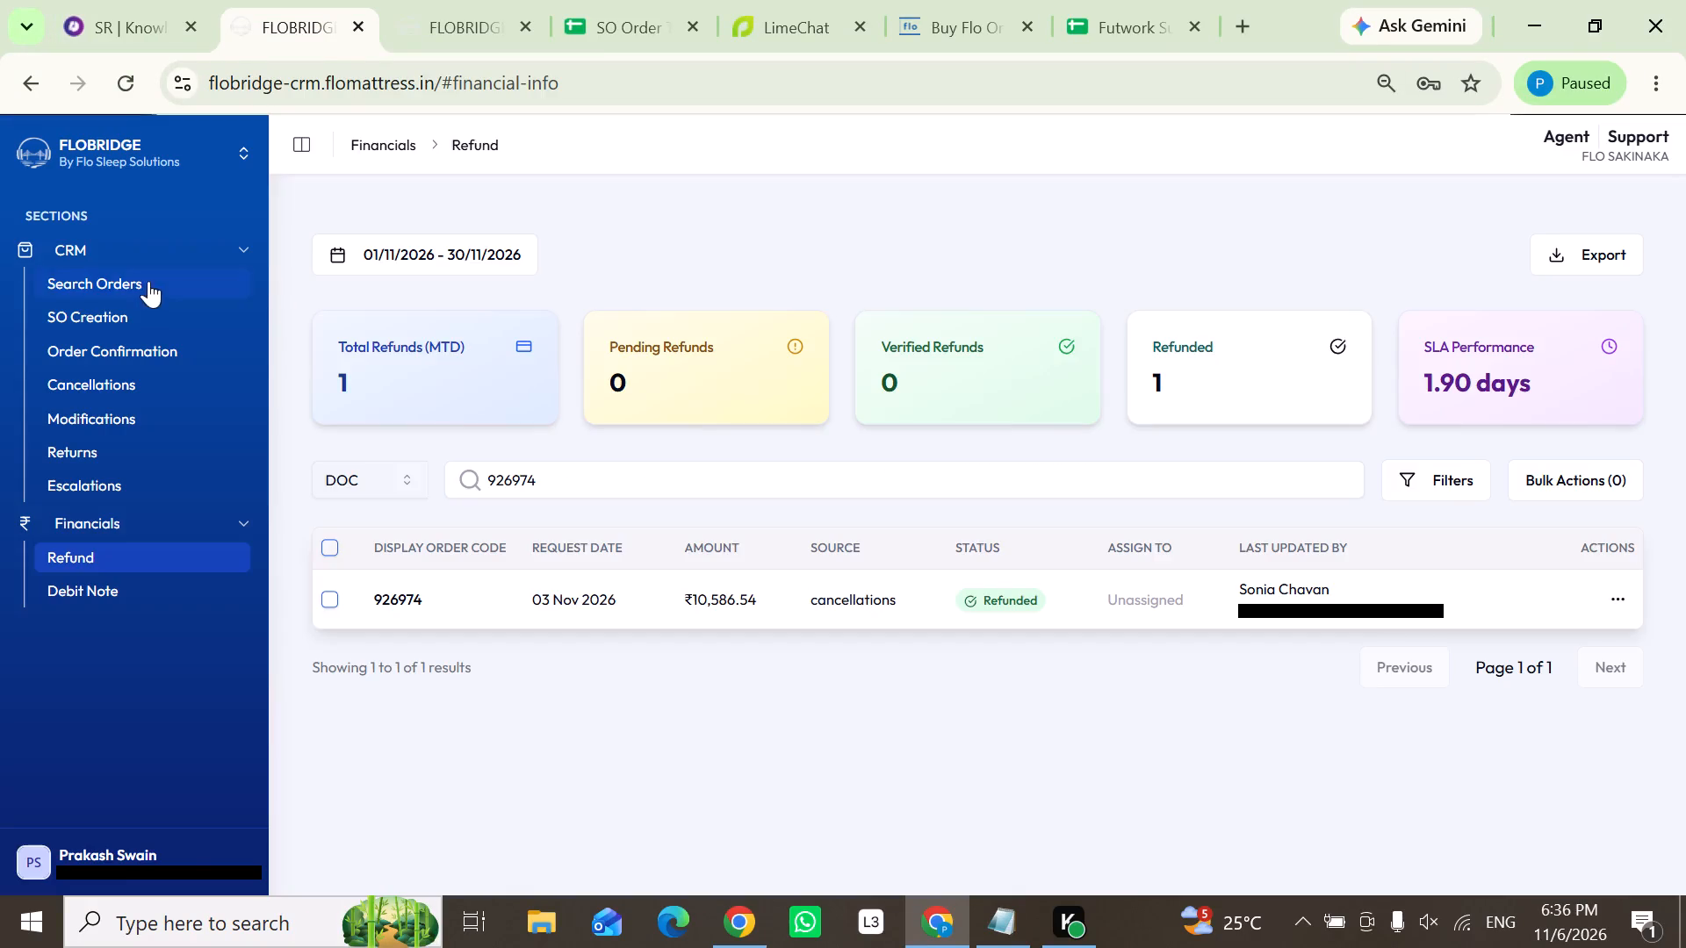
click(148, 281)
click(529, 240)
click(484, 318)
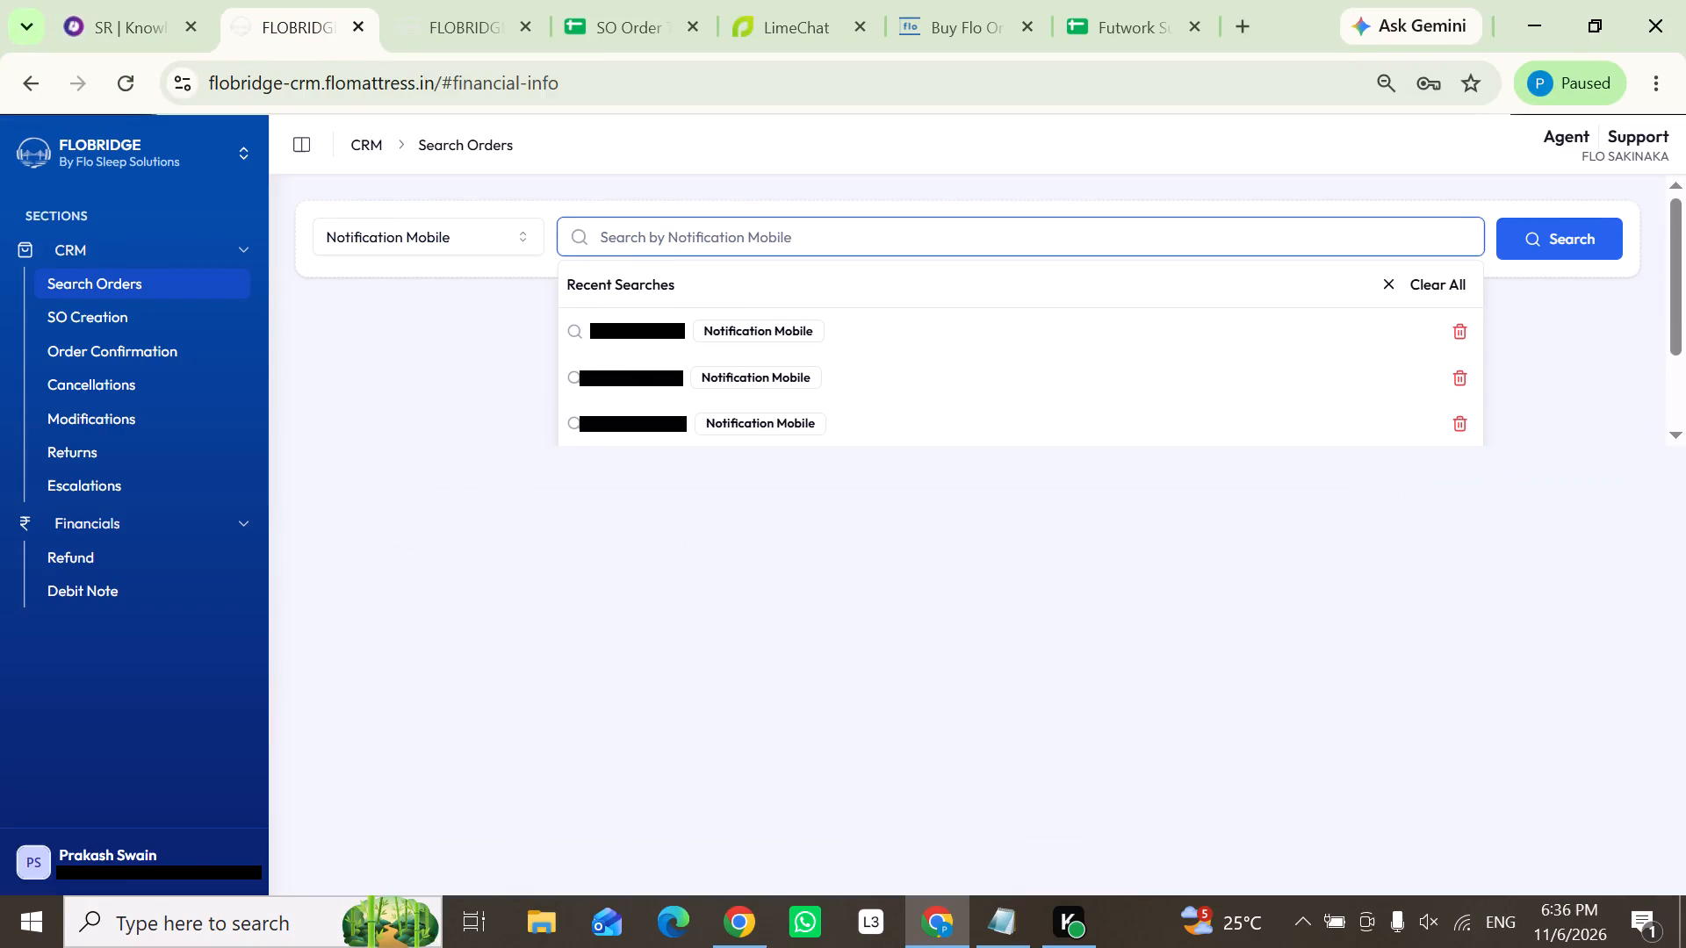
key(ctrl+v)
drag(618, 240, 606, 233)
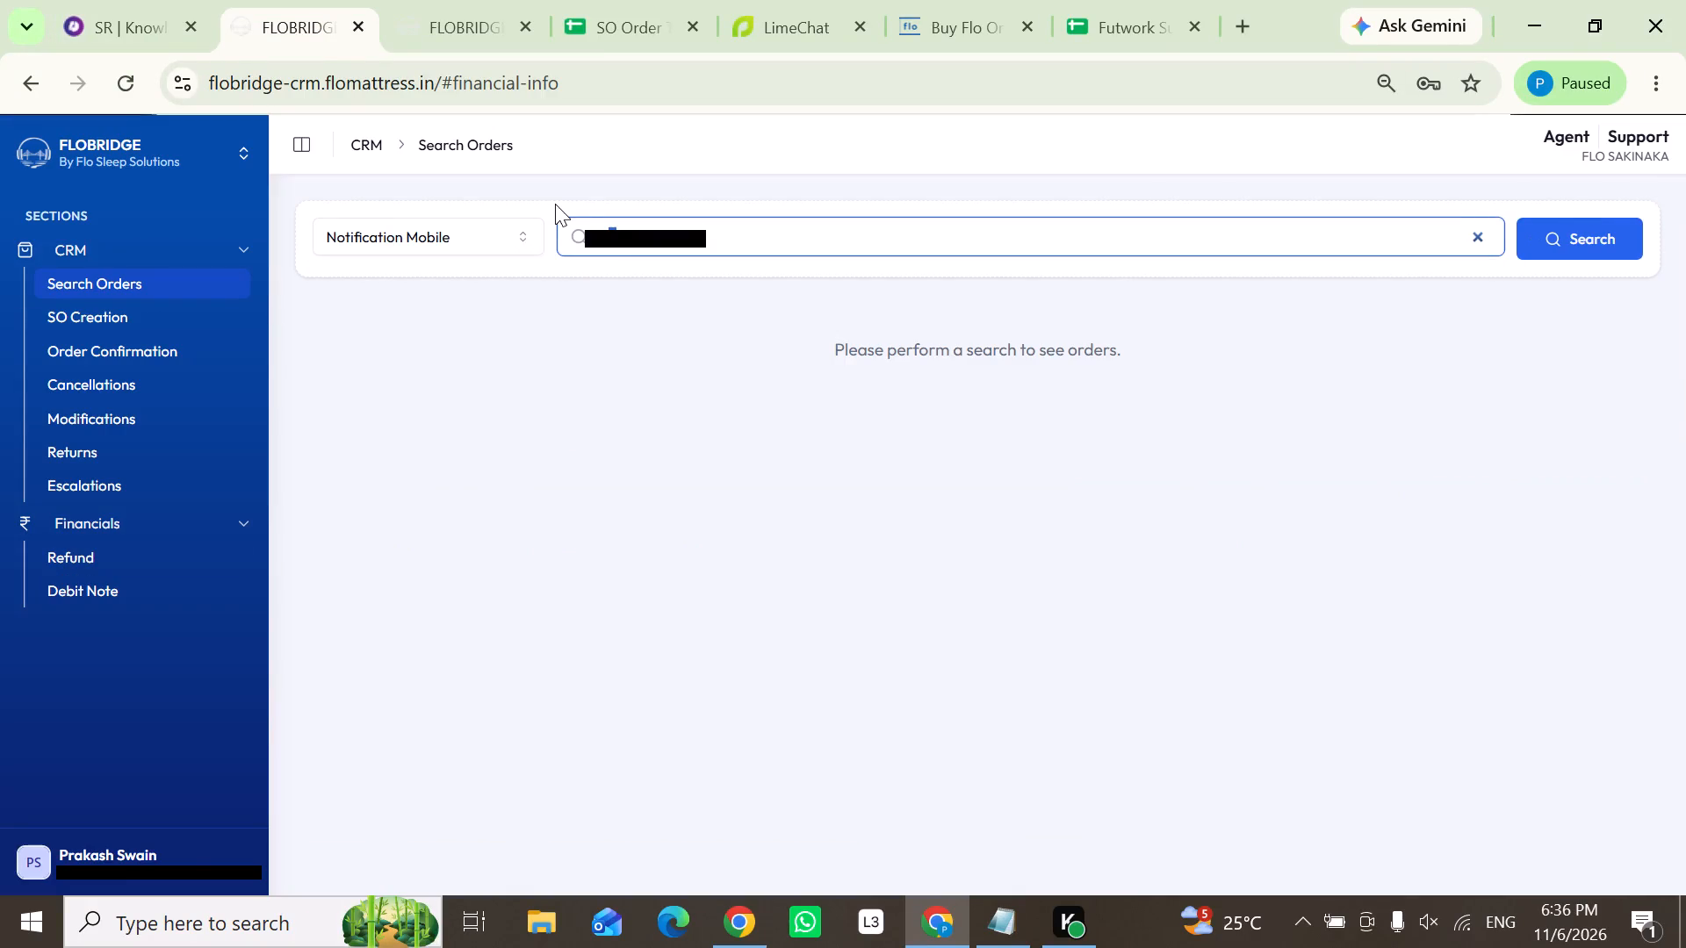
key(BackSpace)
key(BackSpace)
key(Right)
key(BackSpace)
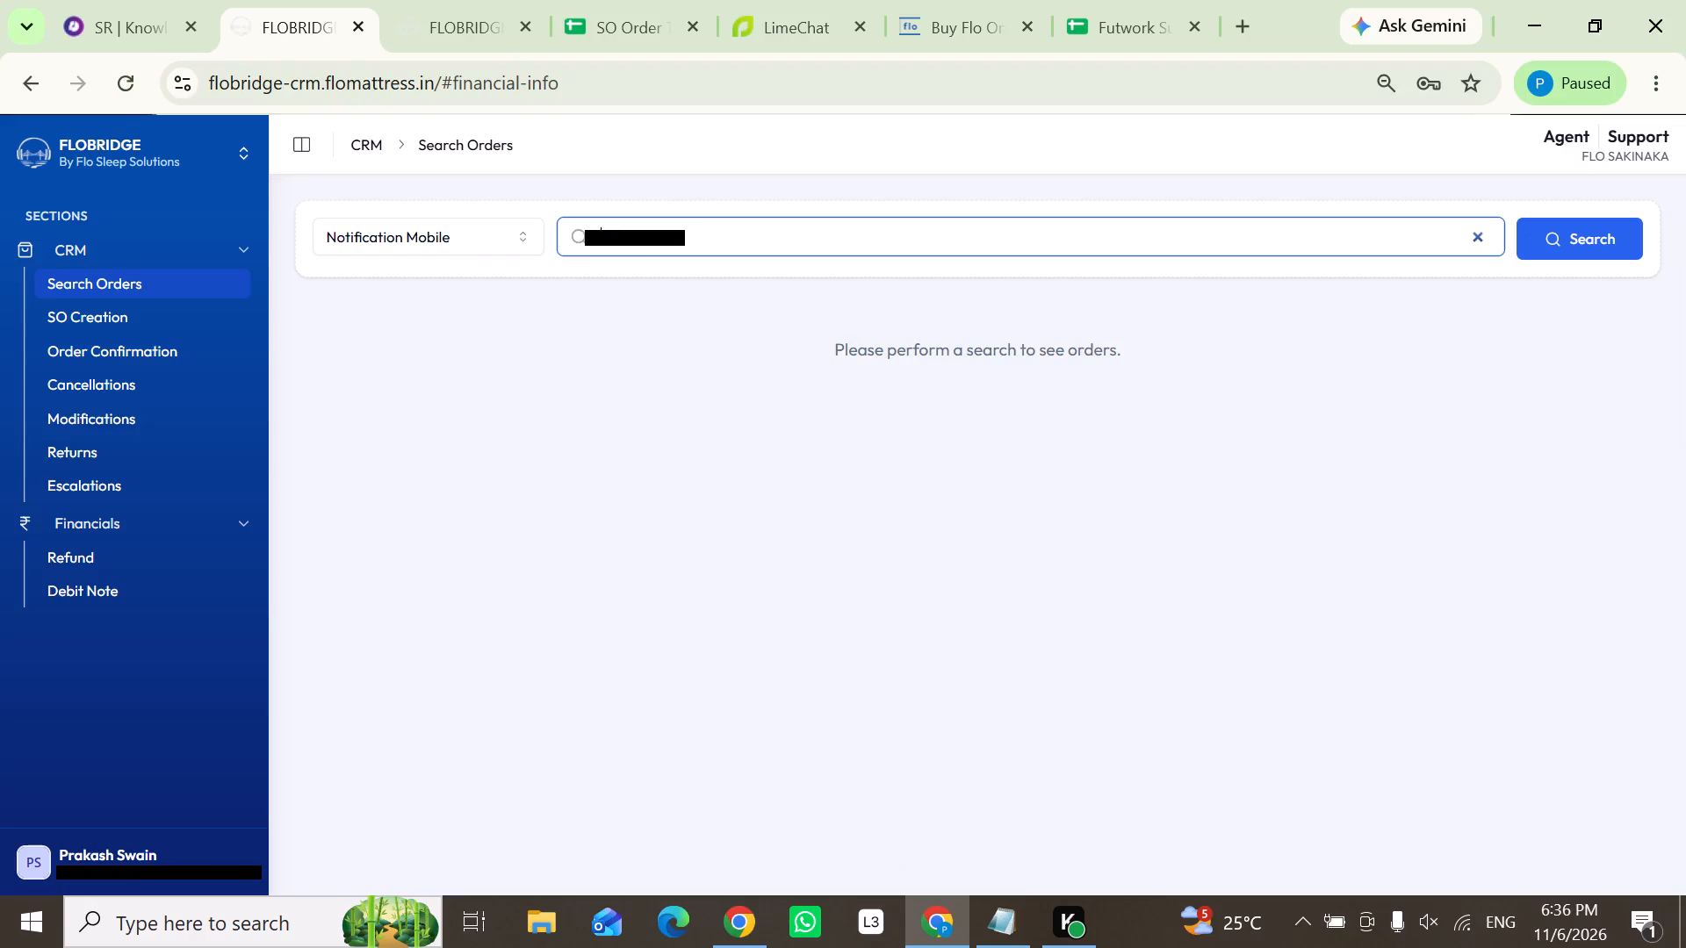
click(1610, 261)
click(1596, 255)
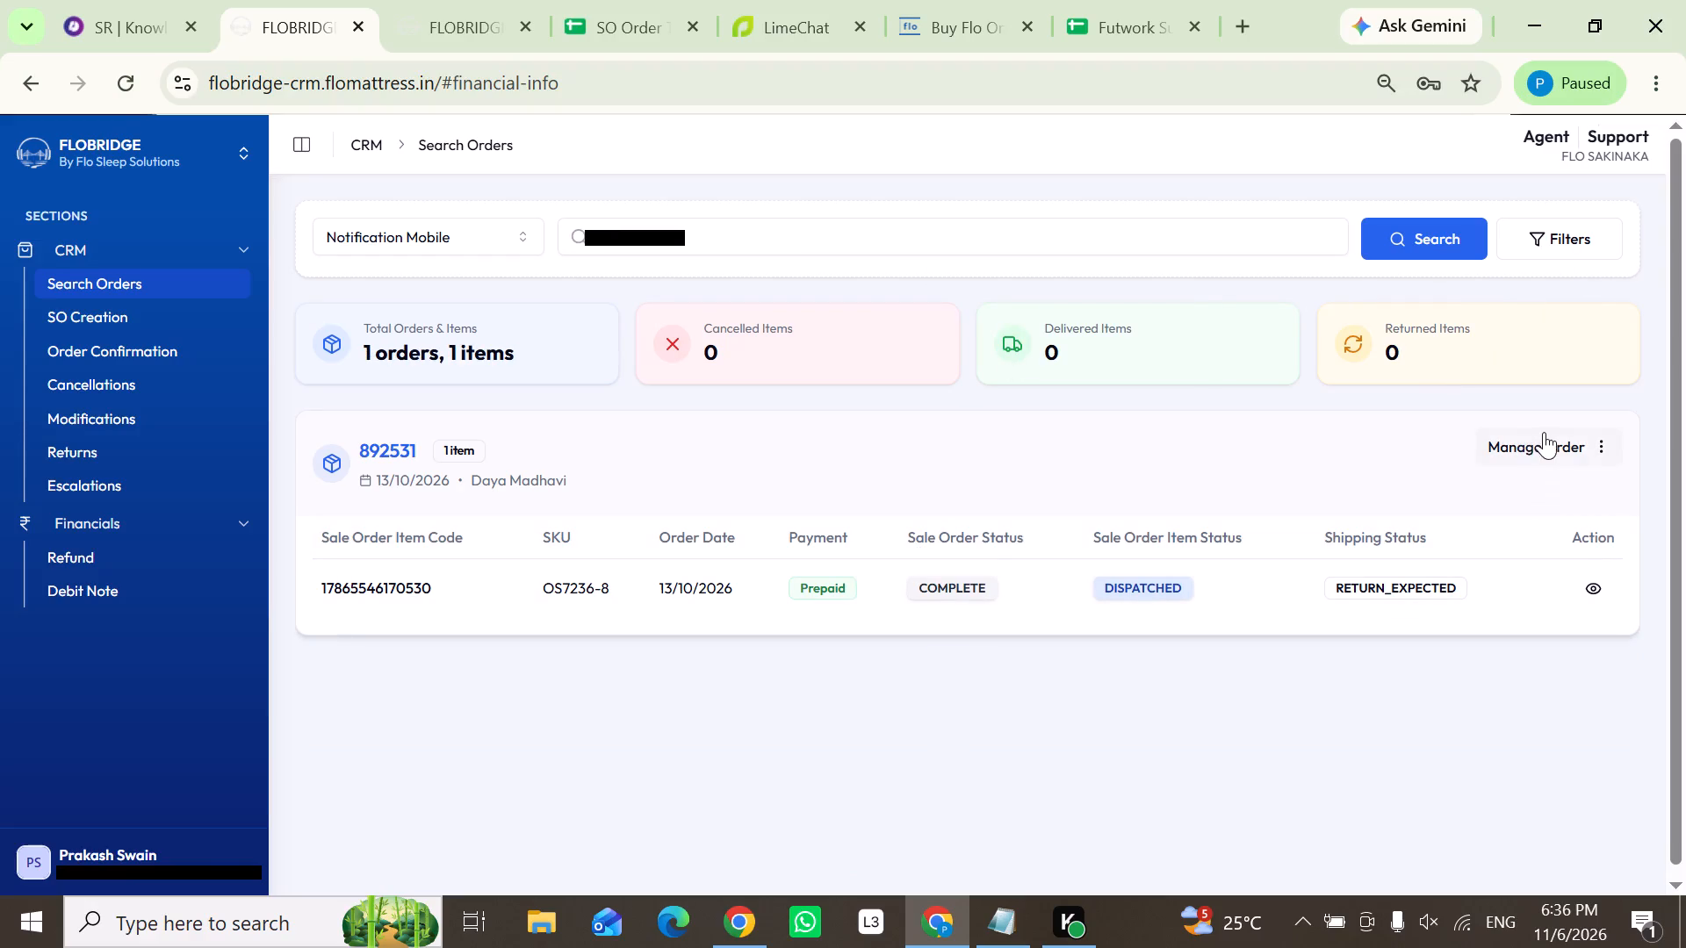
click(1567, 440)
click(1507, 640)
click(1025, 497)
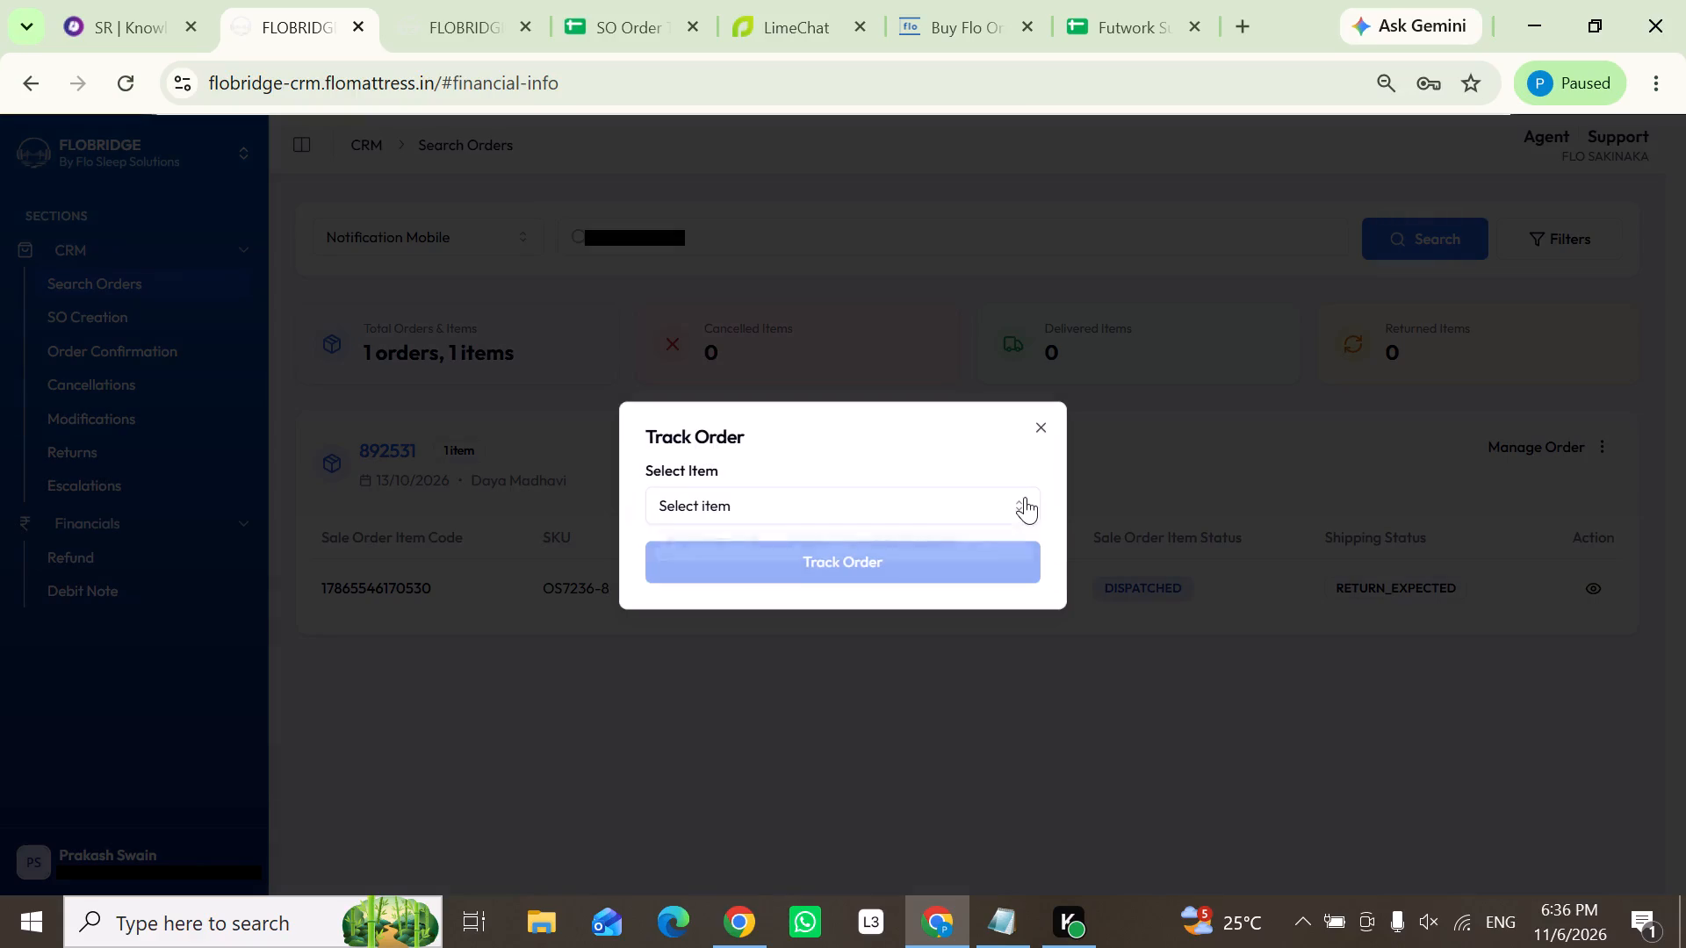
click(900, 542)
click(885, 552)
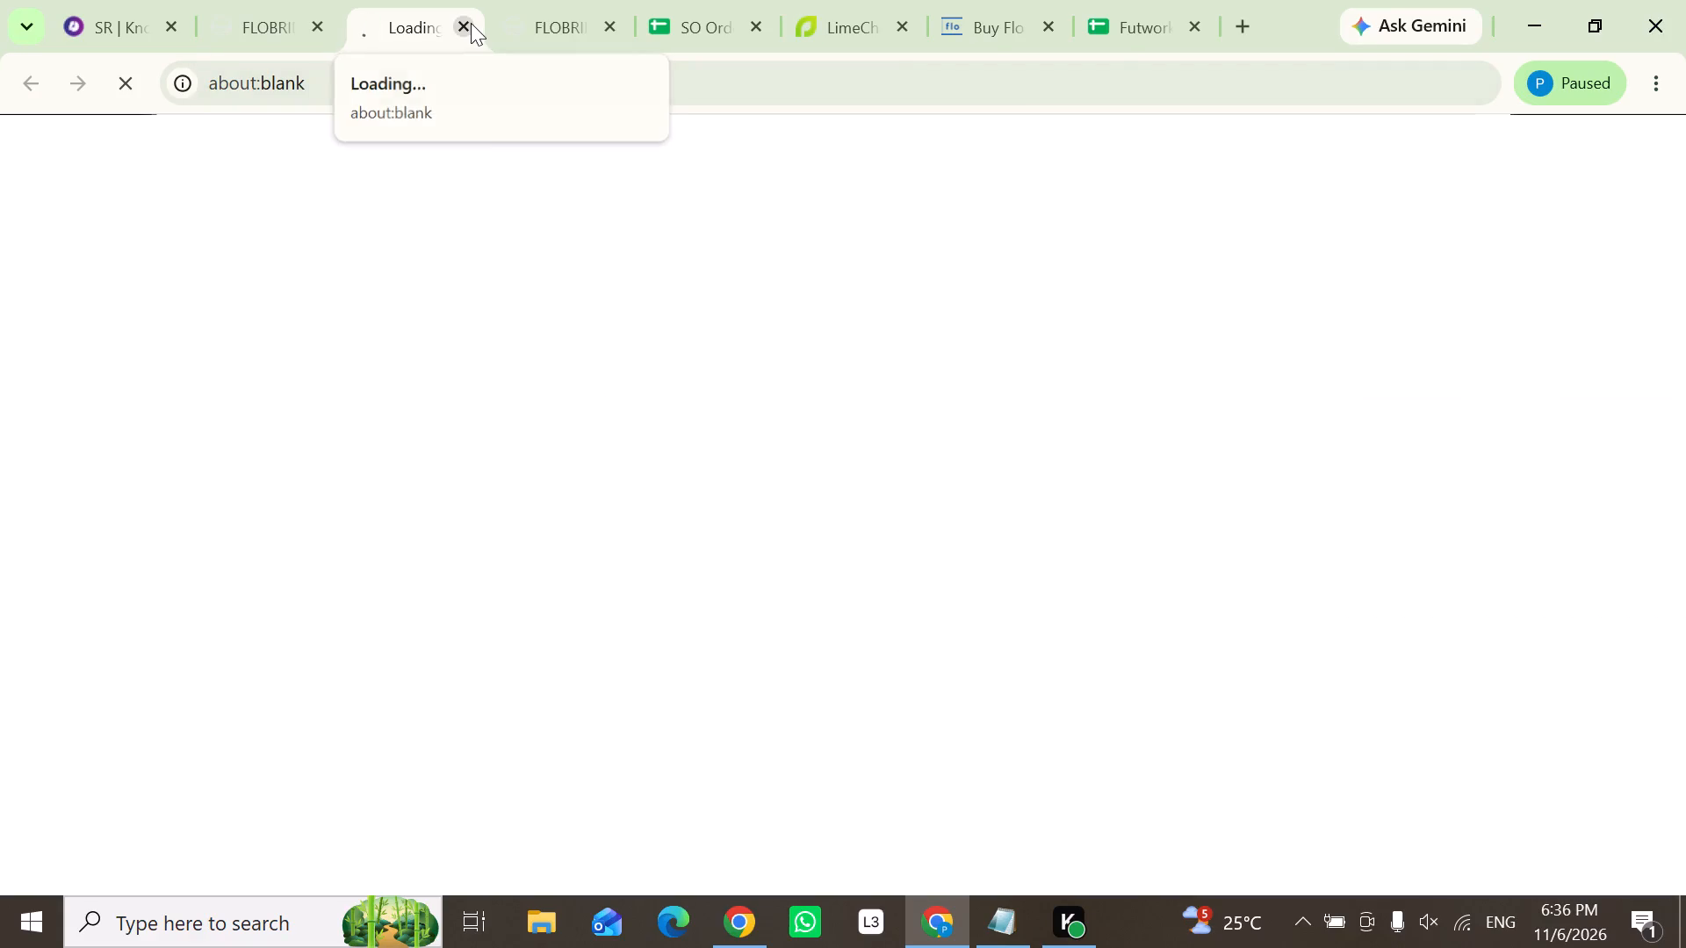
click(263, 30)
click(361, 514)
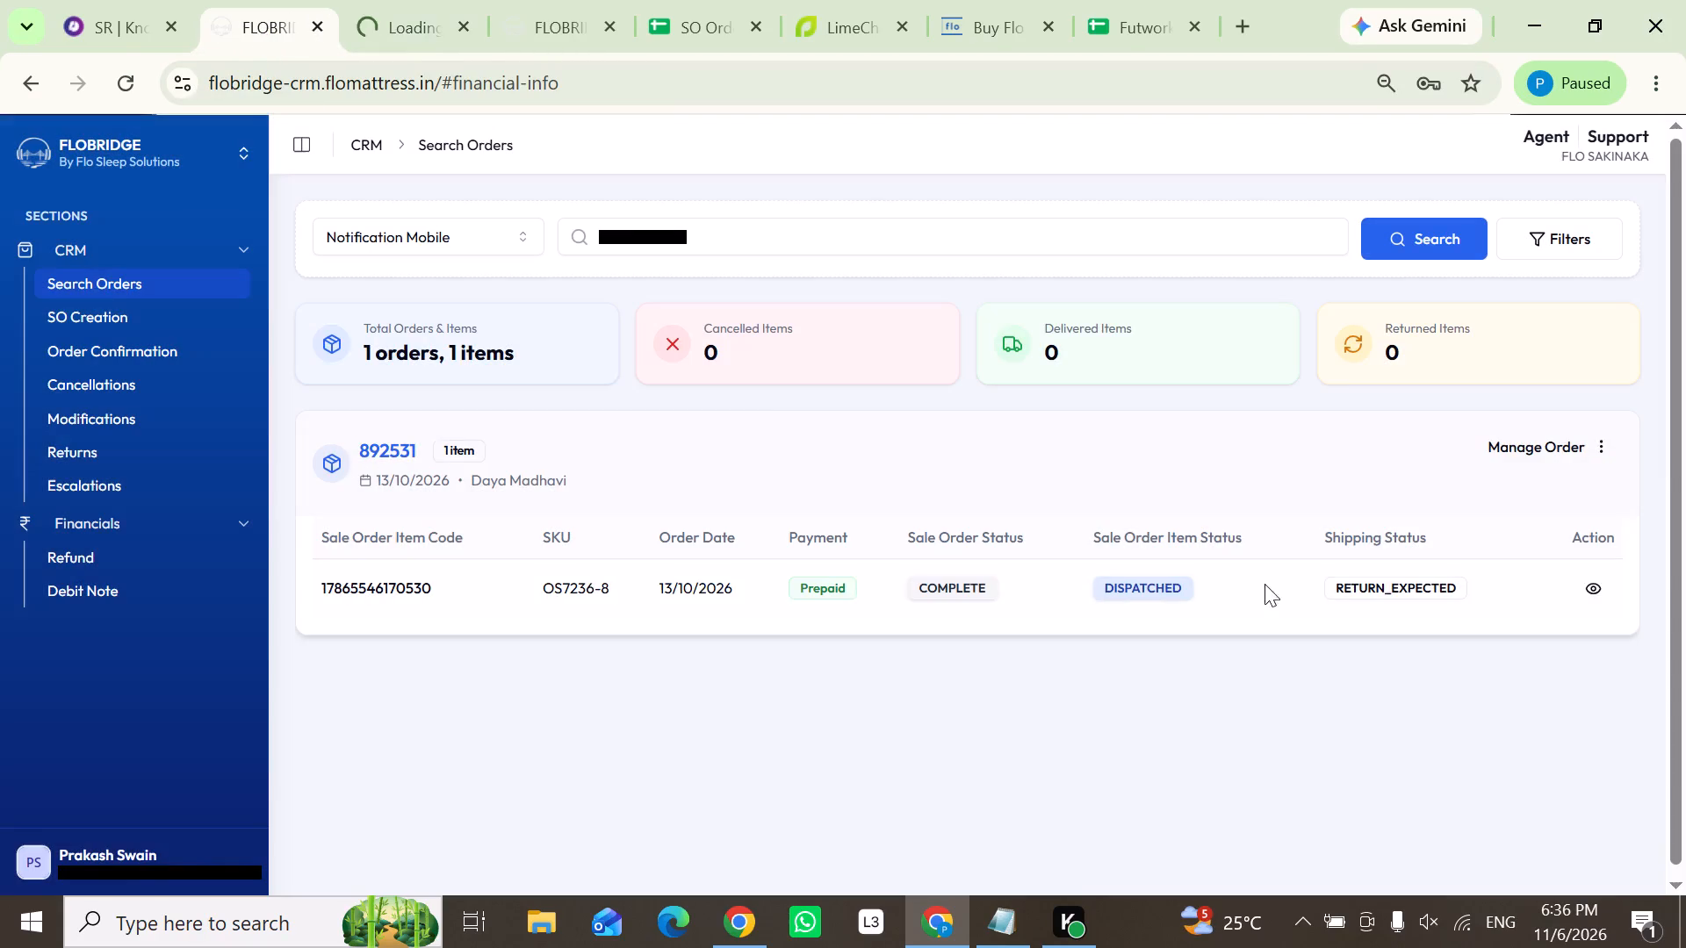
click(1599, 586)
click(645, 492)
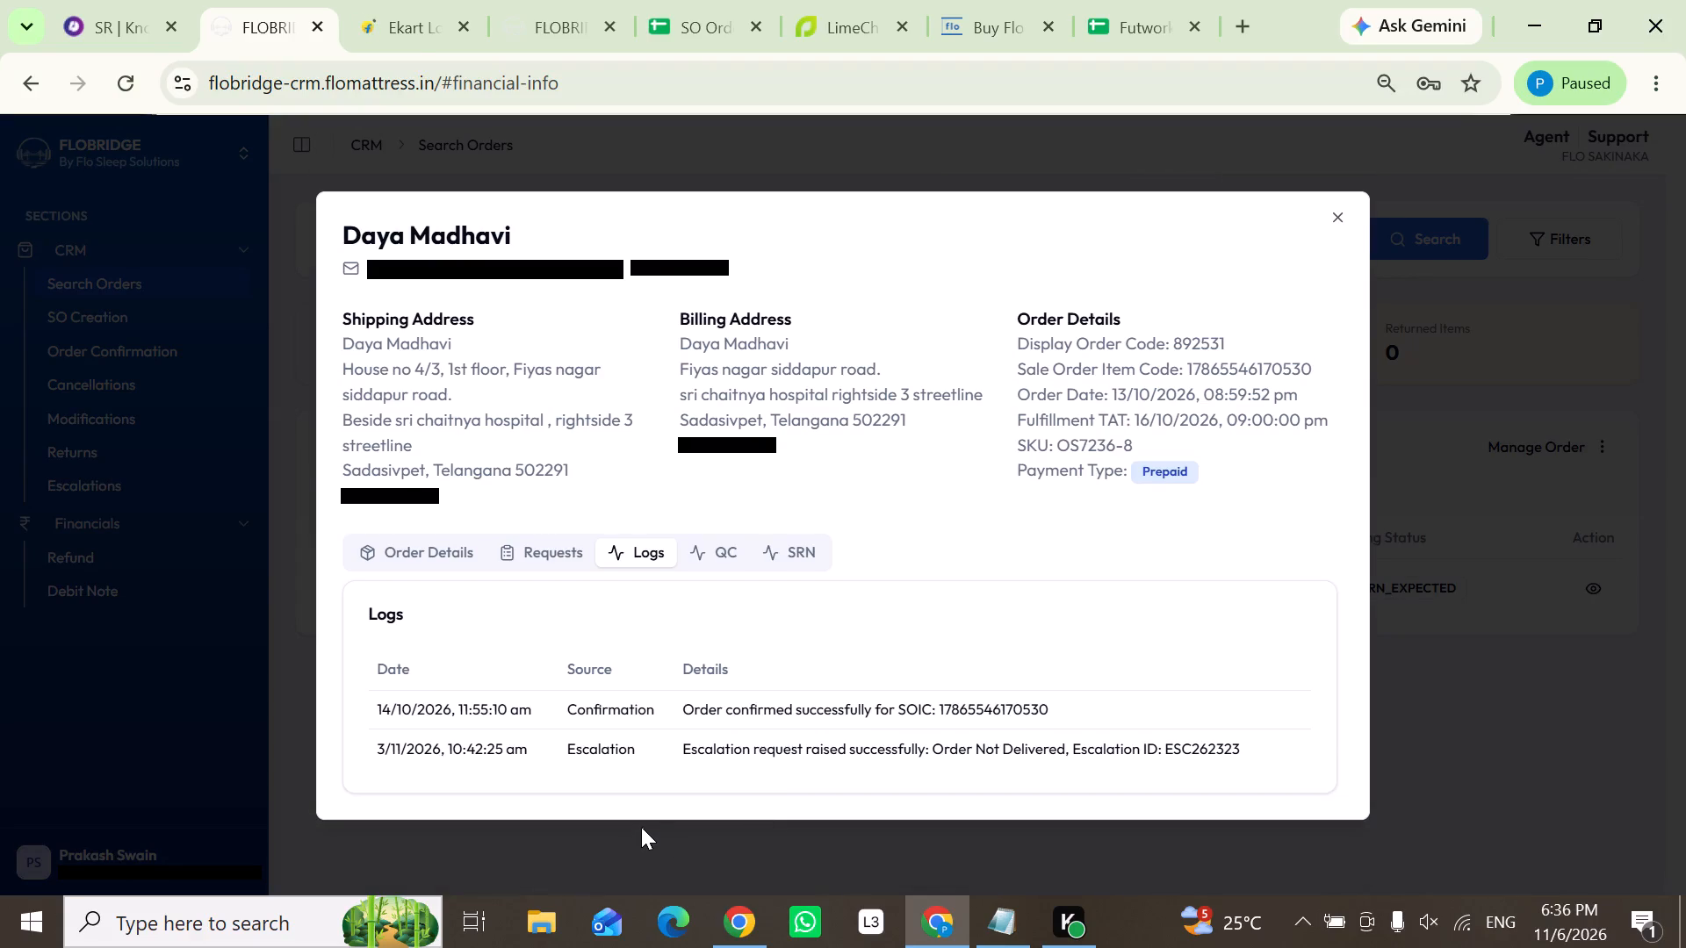
click(646, 837)
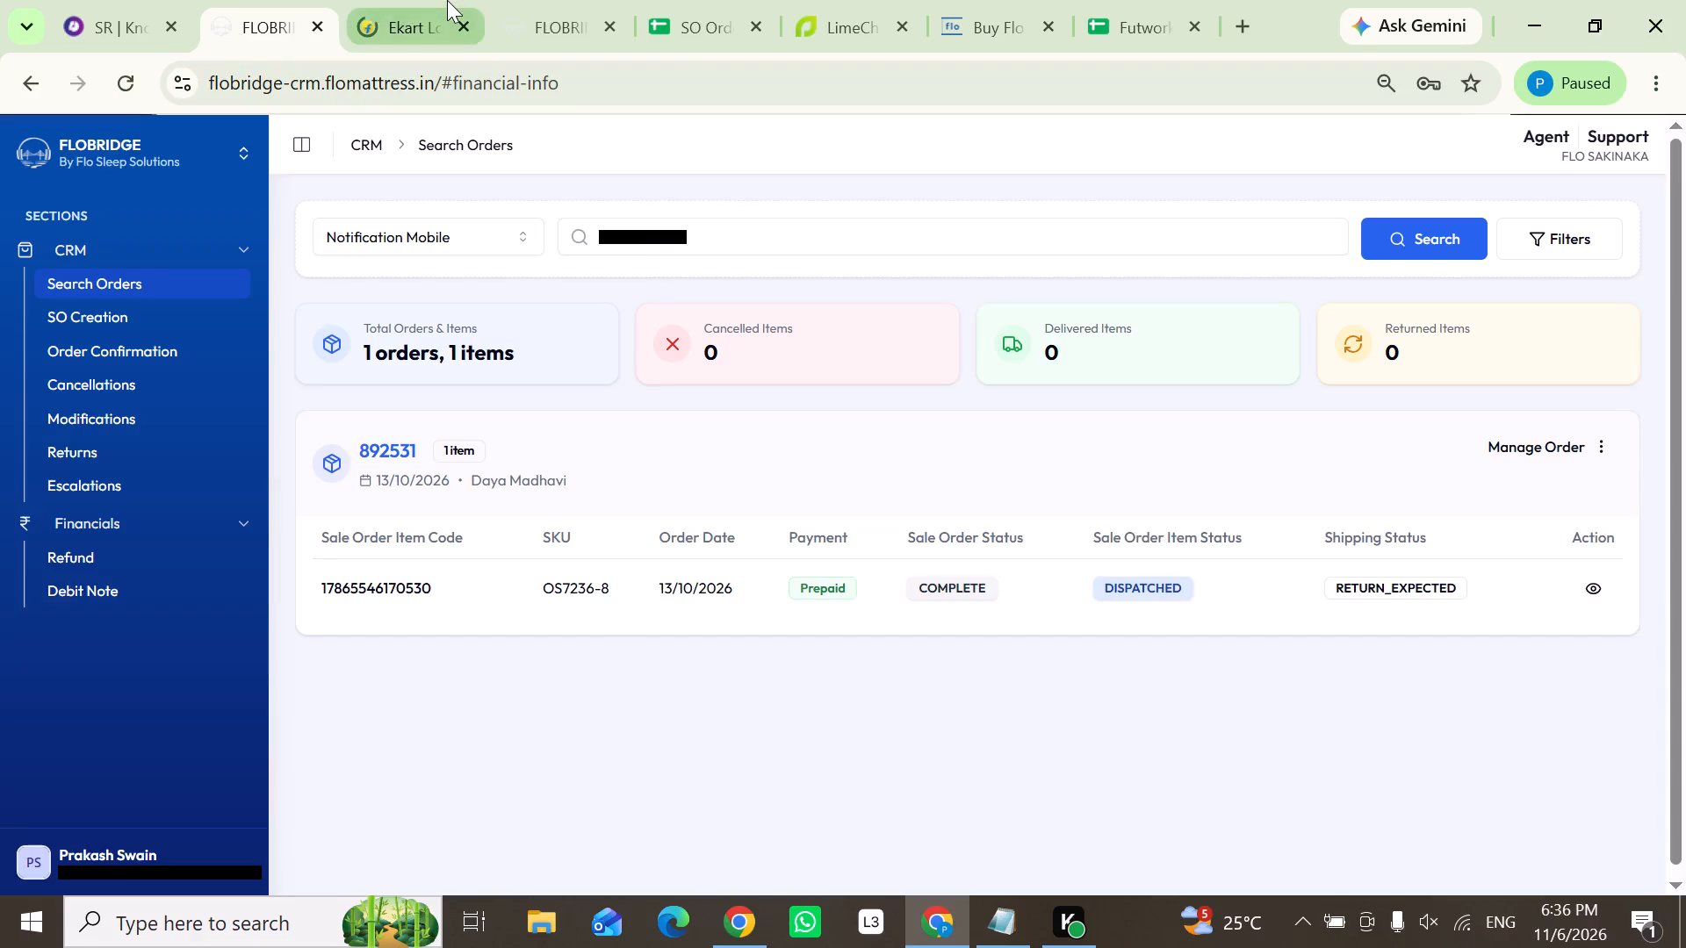
Switch to the Ekart tracking page and examine the shipment's dated status history.
click(447, 0)
scroll(881, 473, down, 3)
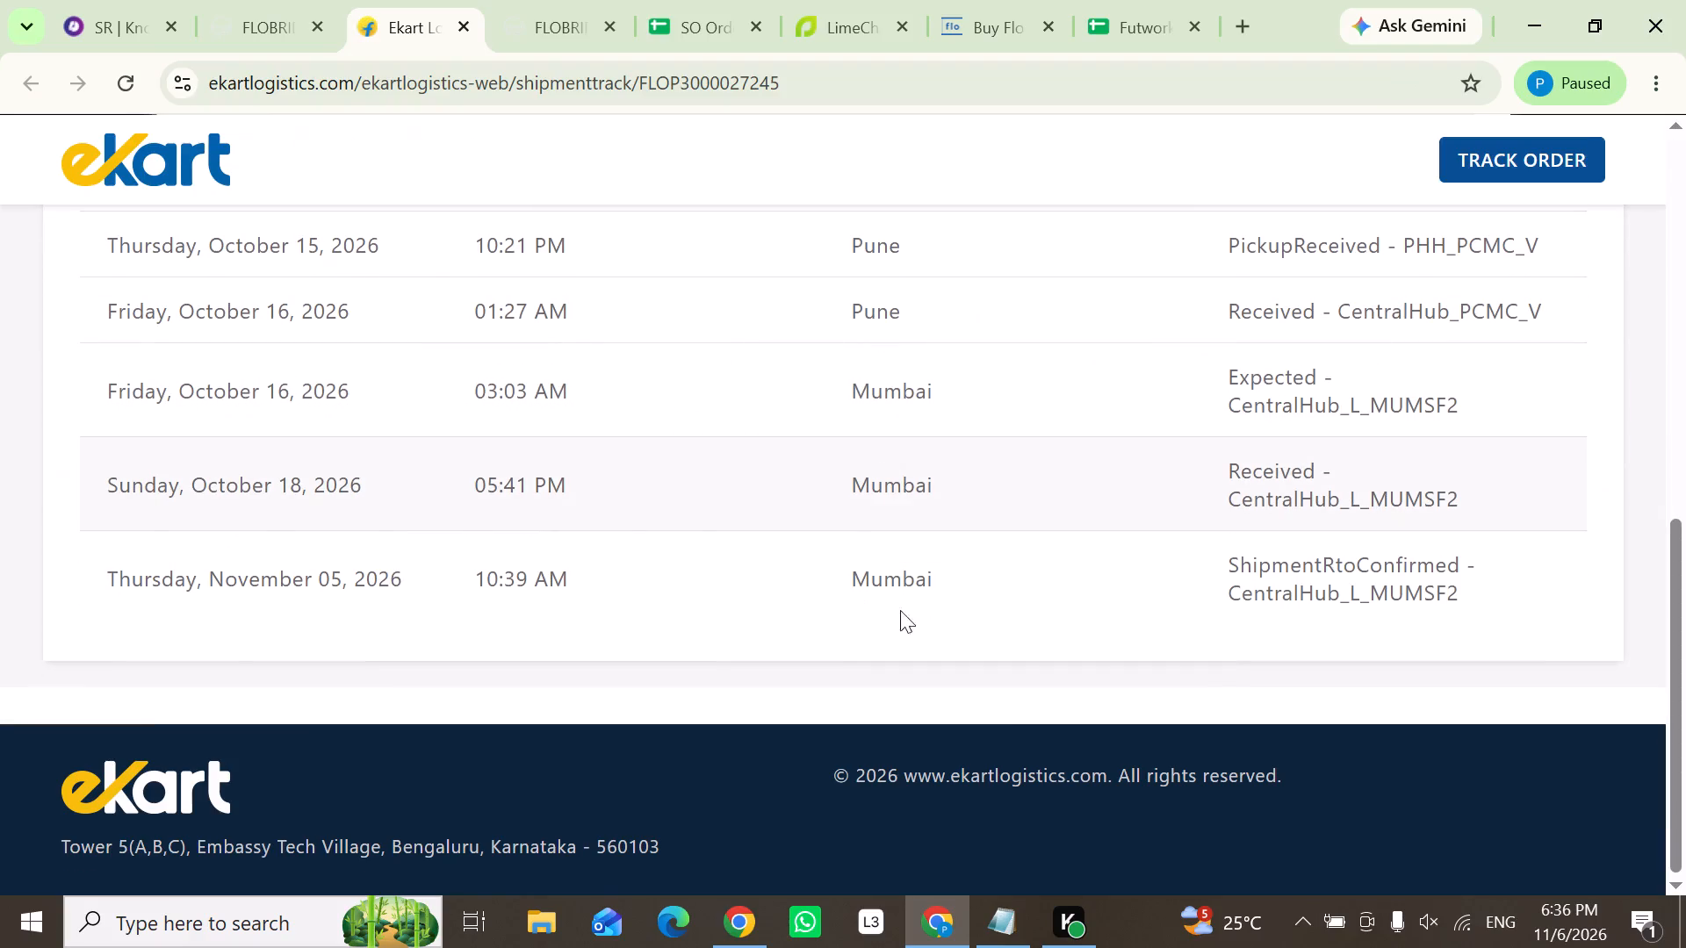
drag(1685, 685, 1682, 625)
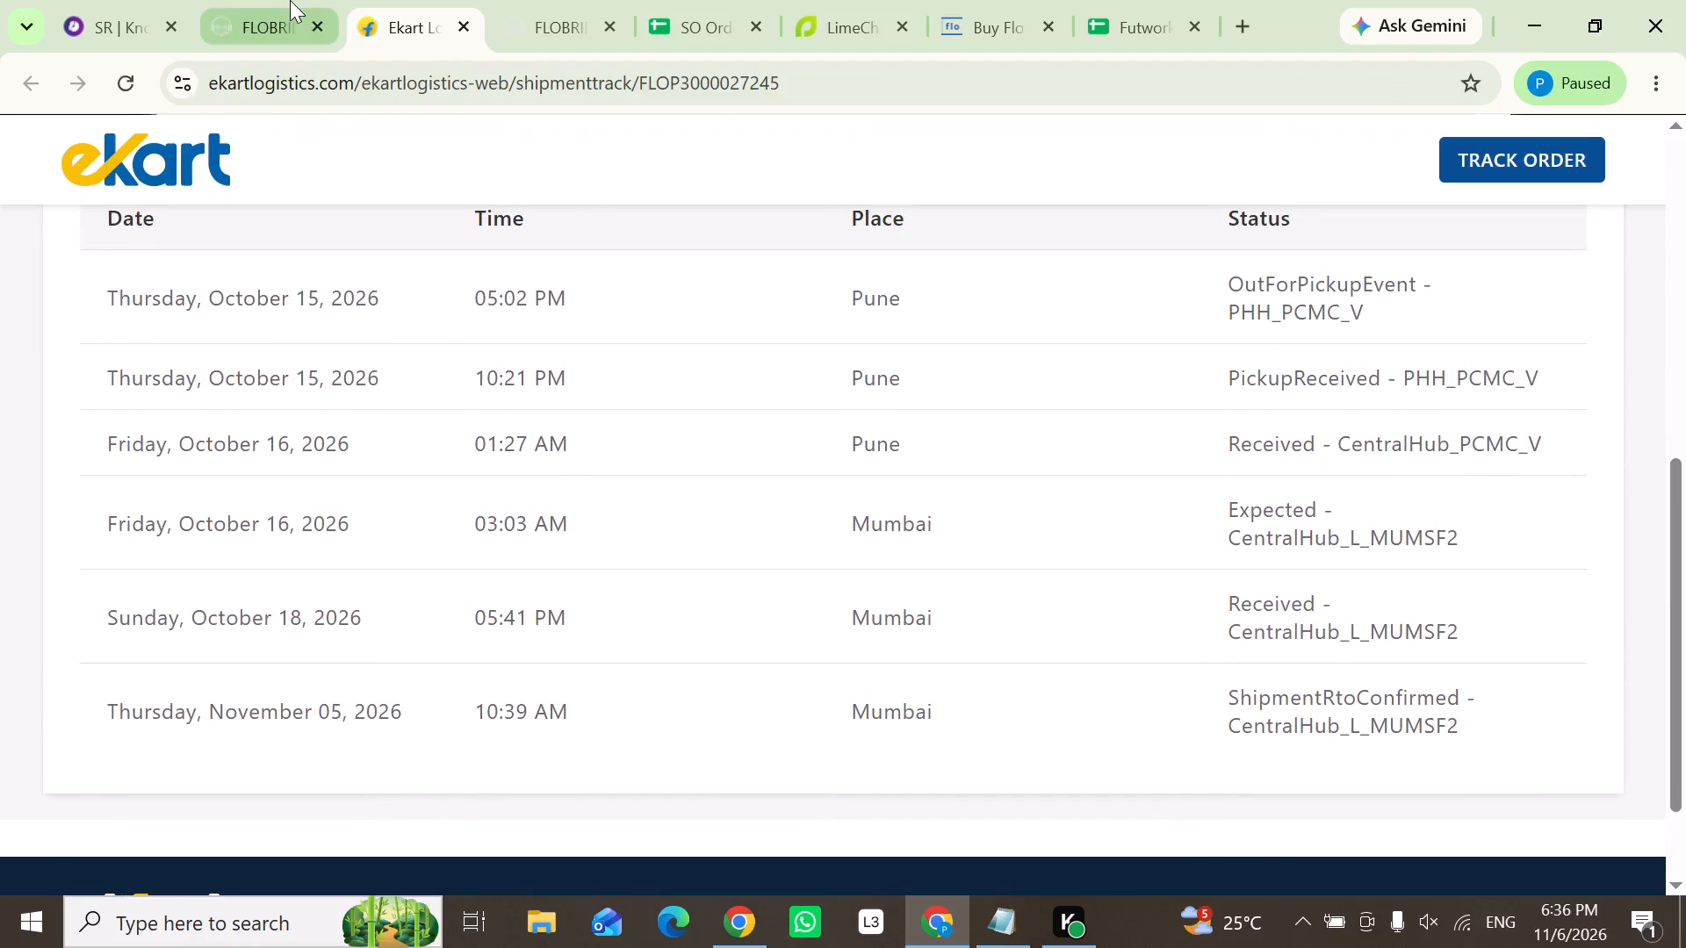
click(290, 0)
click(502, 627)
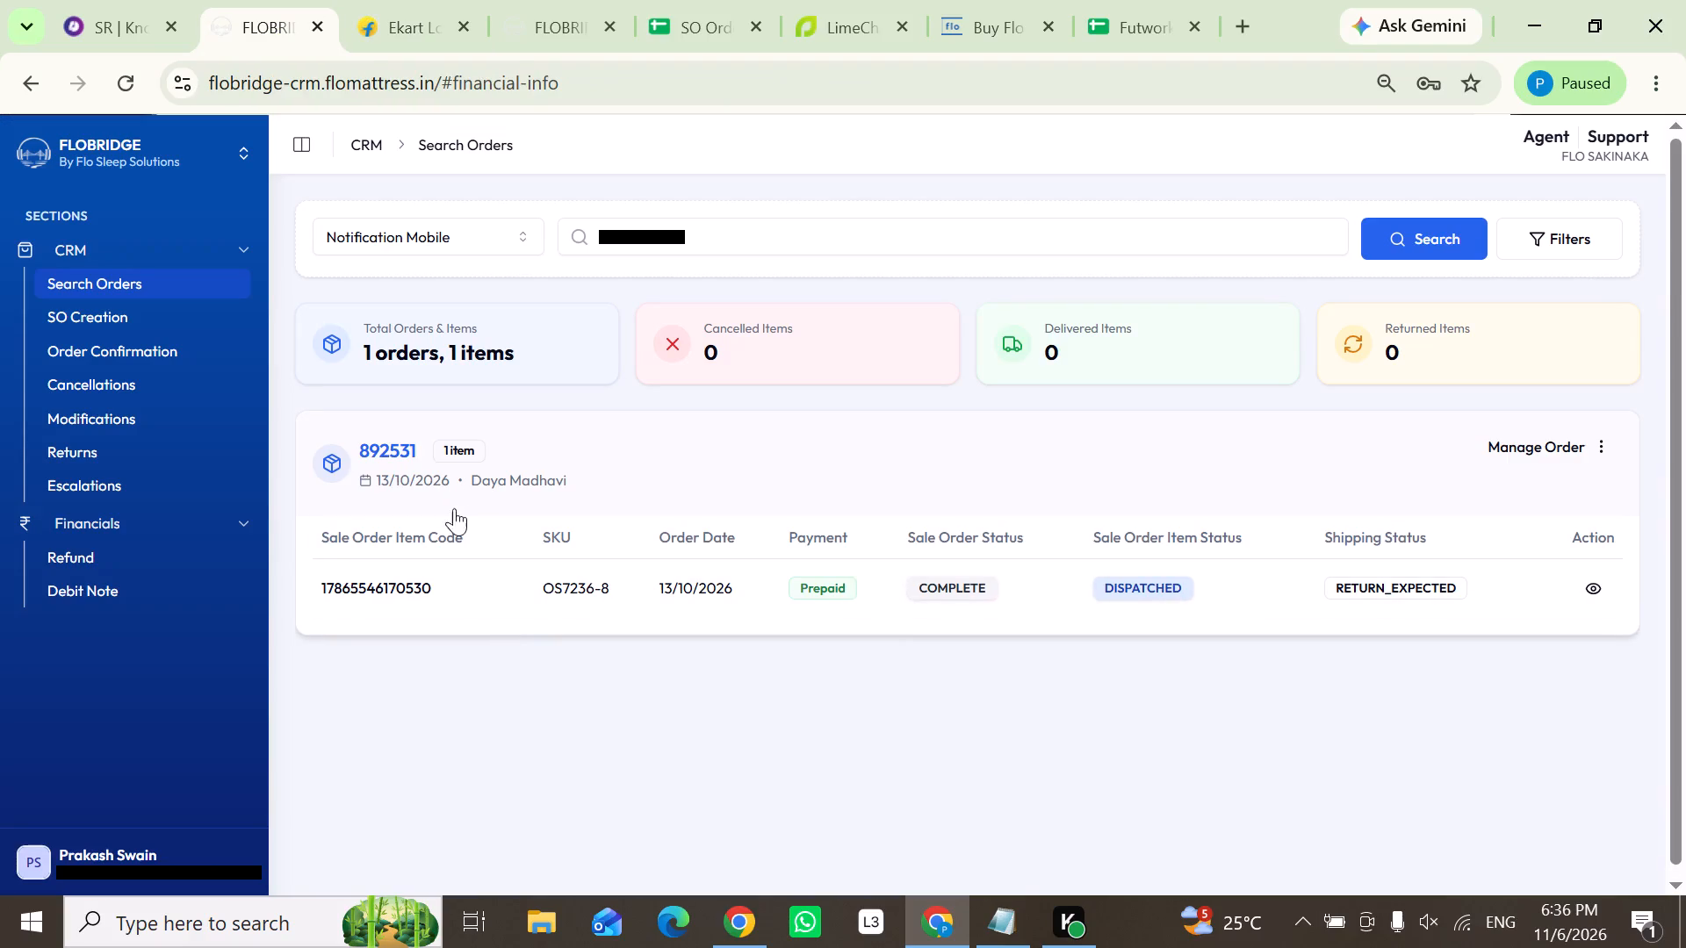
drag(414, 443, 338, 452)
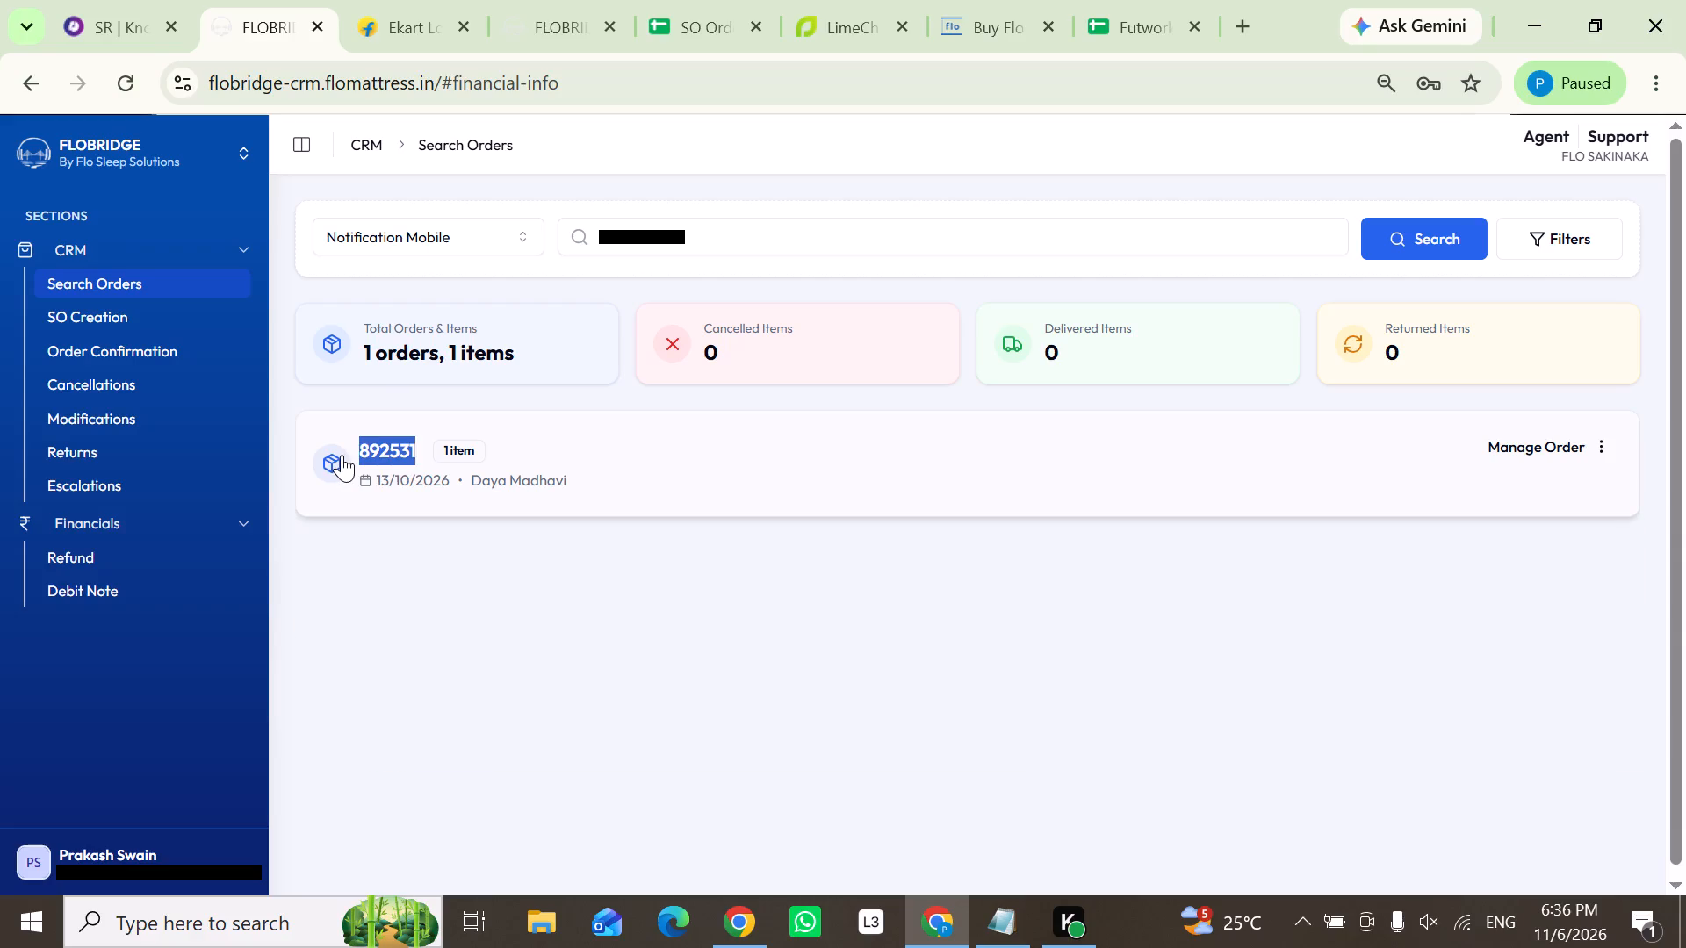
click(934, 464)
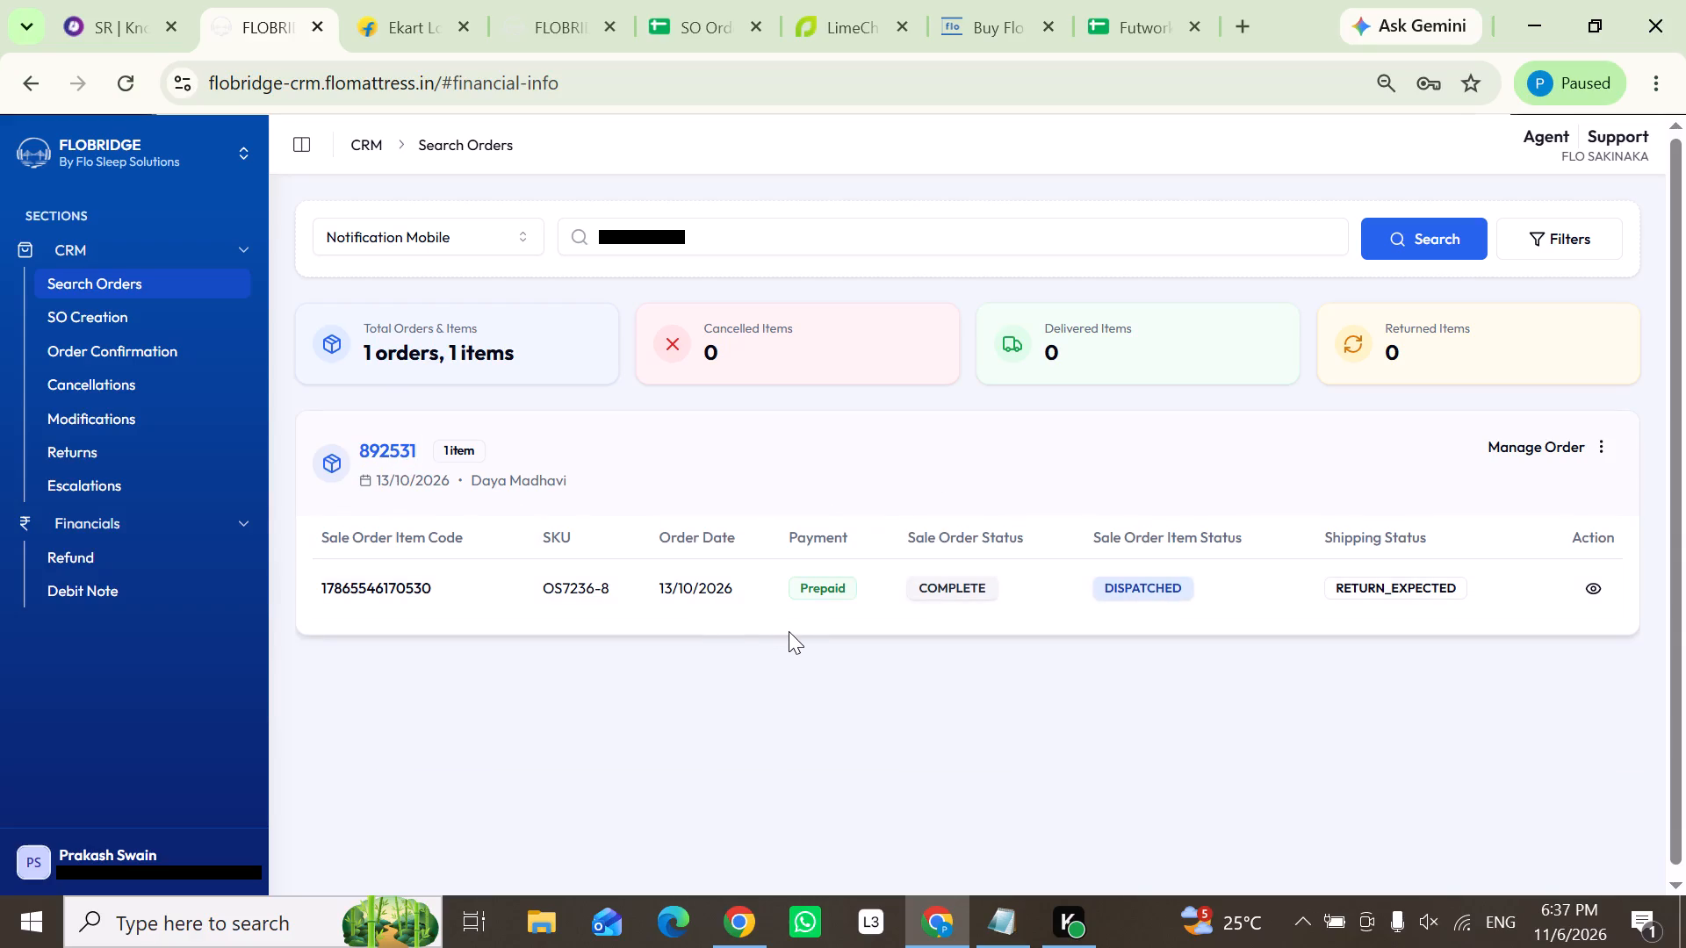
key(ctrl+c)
Switch to Knowlarity, open the customer update for the ongoing call and set the disposition to Delivery Status.
click(124, 0)
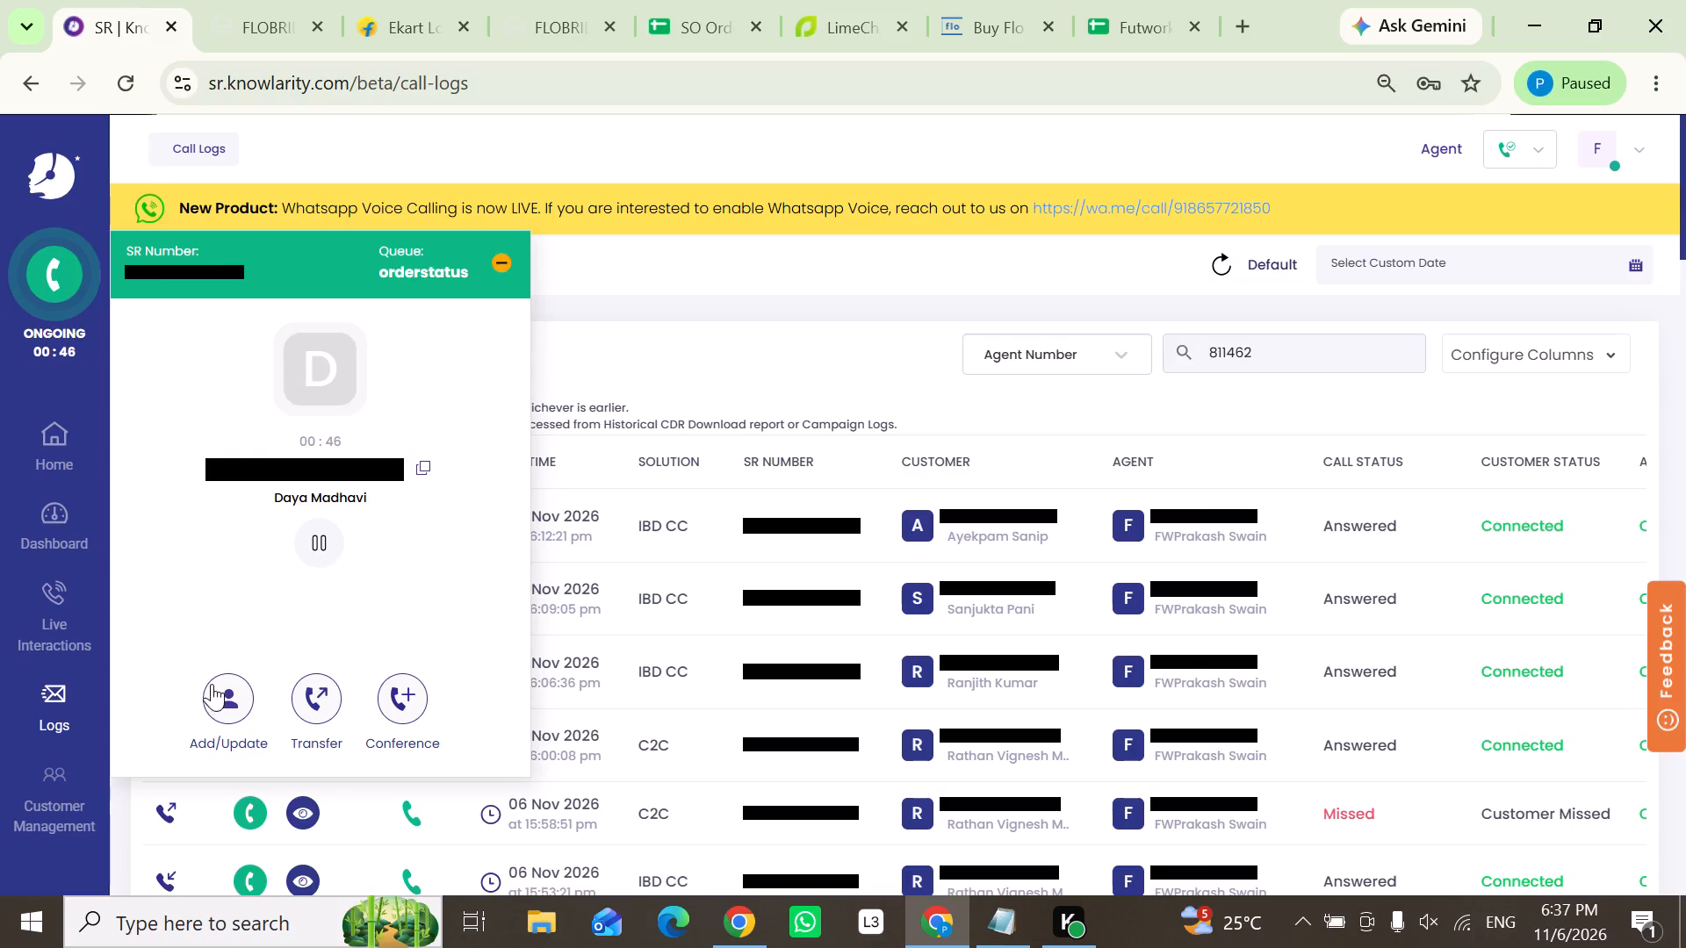
click(212, 684)
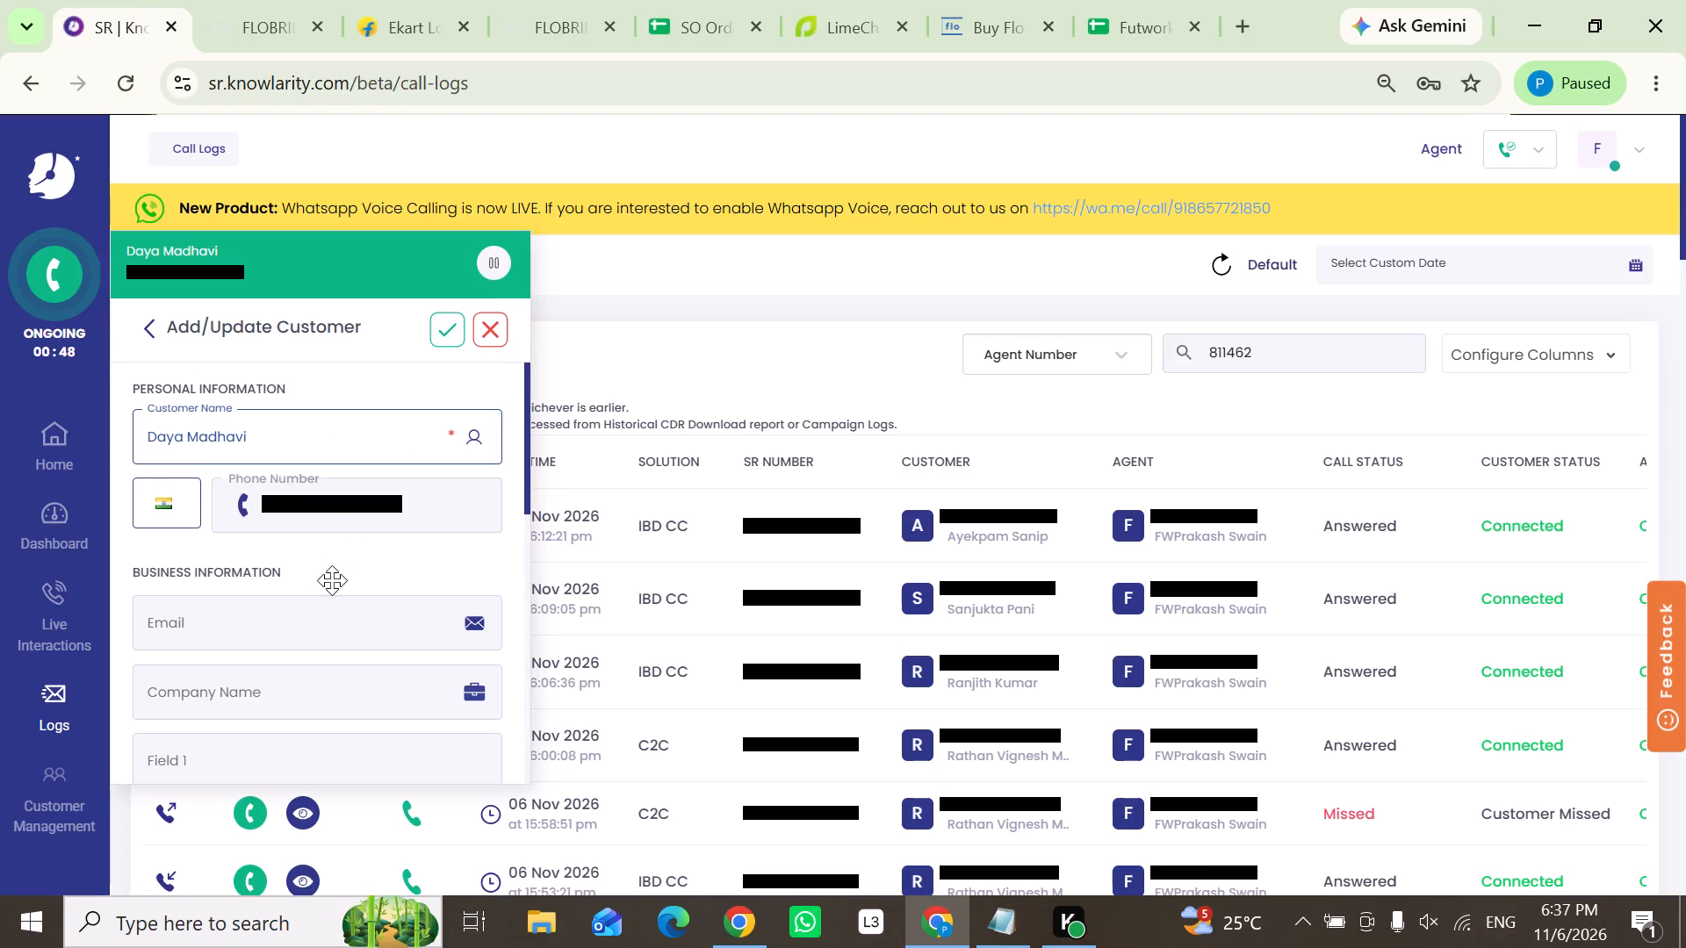
scroll(320, 591, down, 1)
click(270, 603)
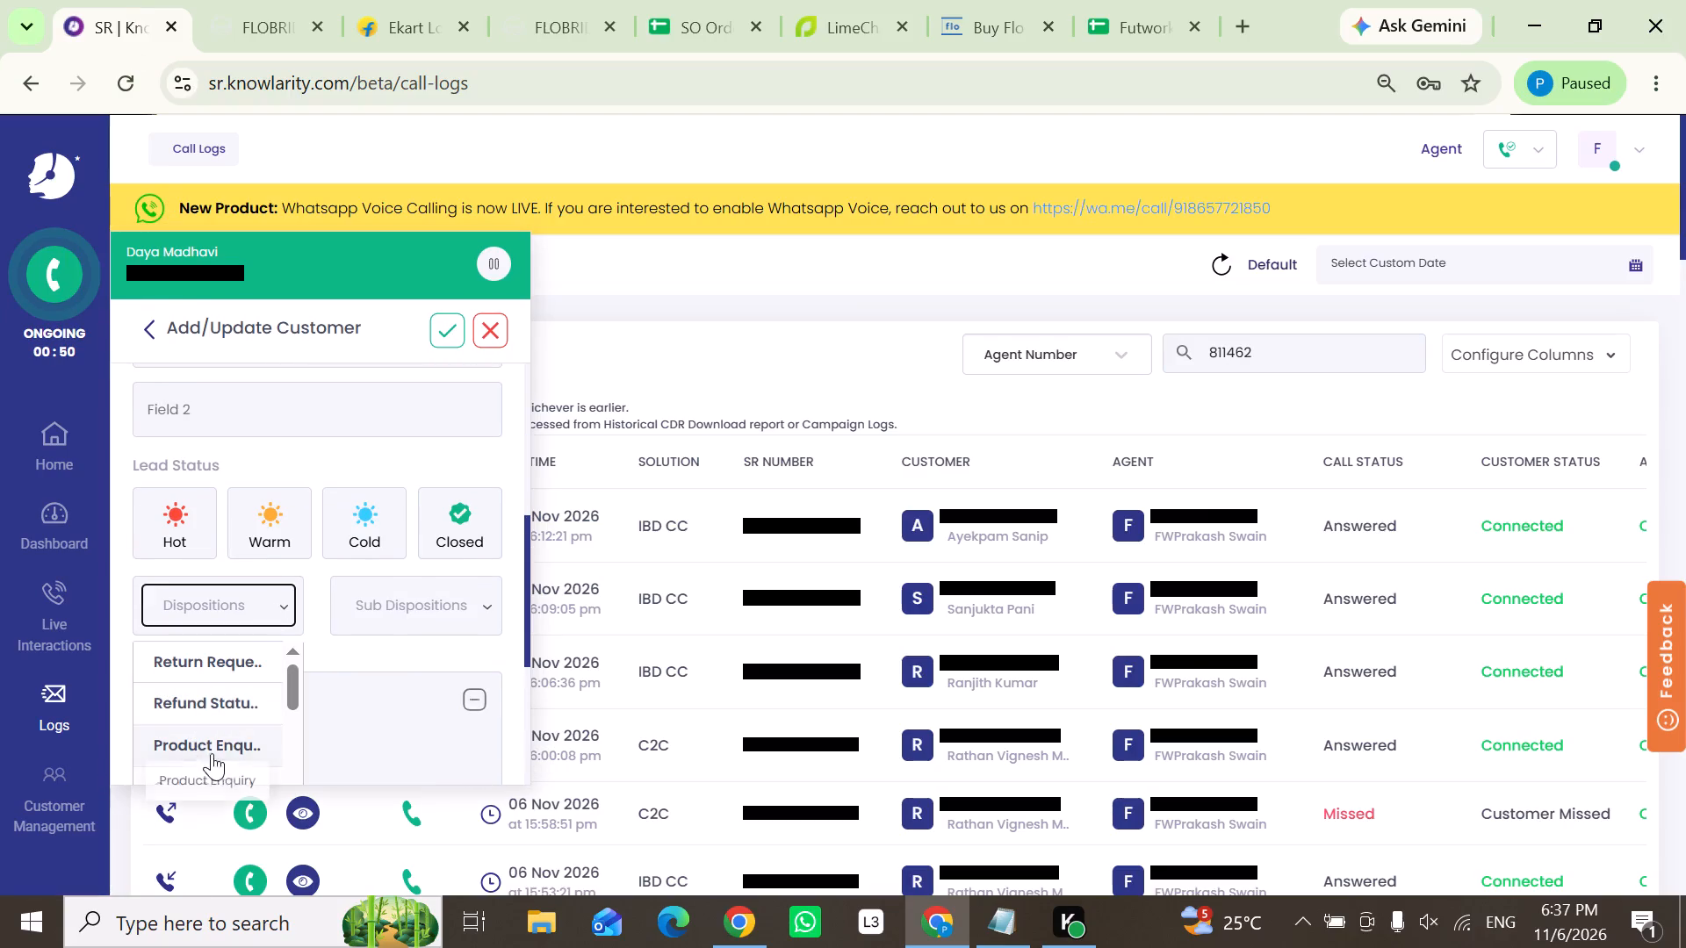
click(257, 660)
click(254, 612)
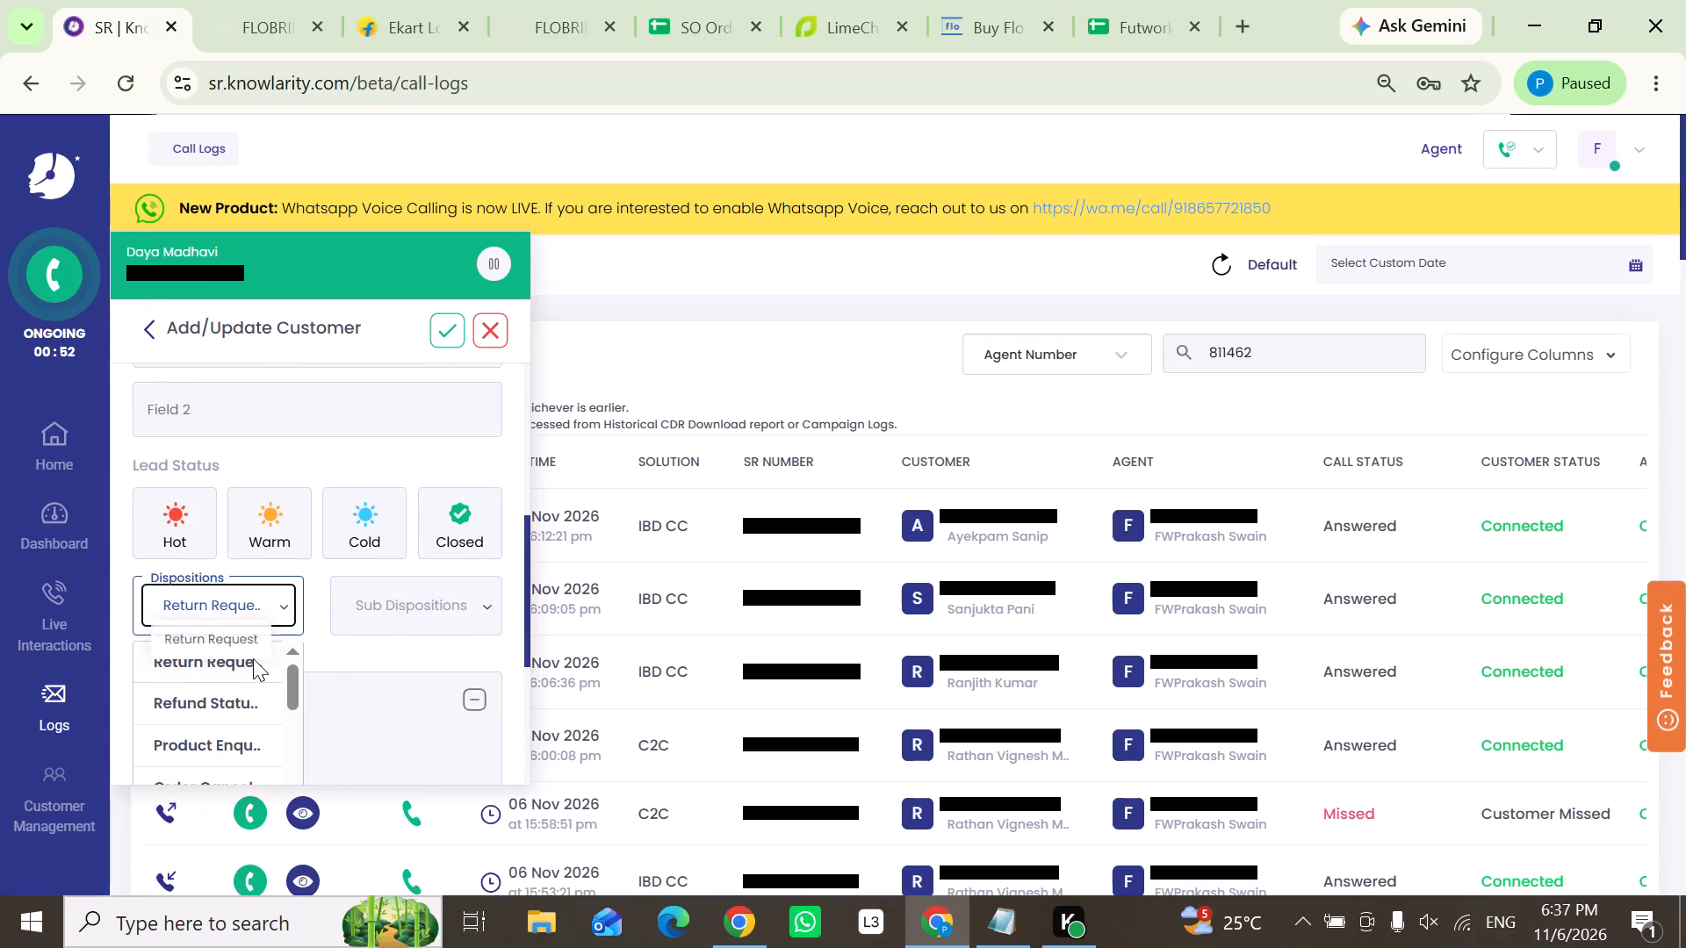
drag(291, 690, 292, 694)
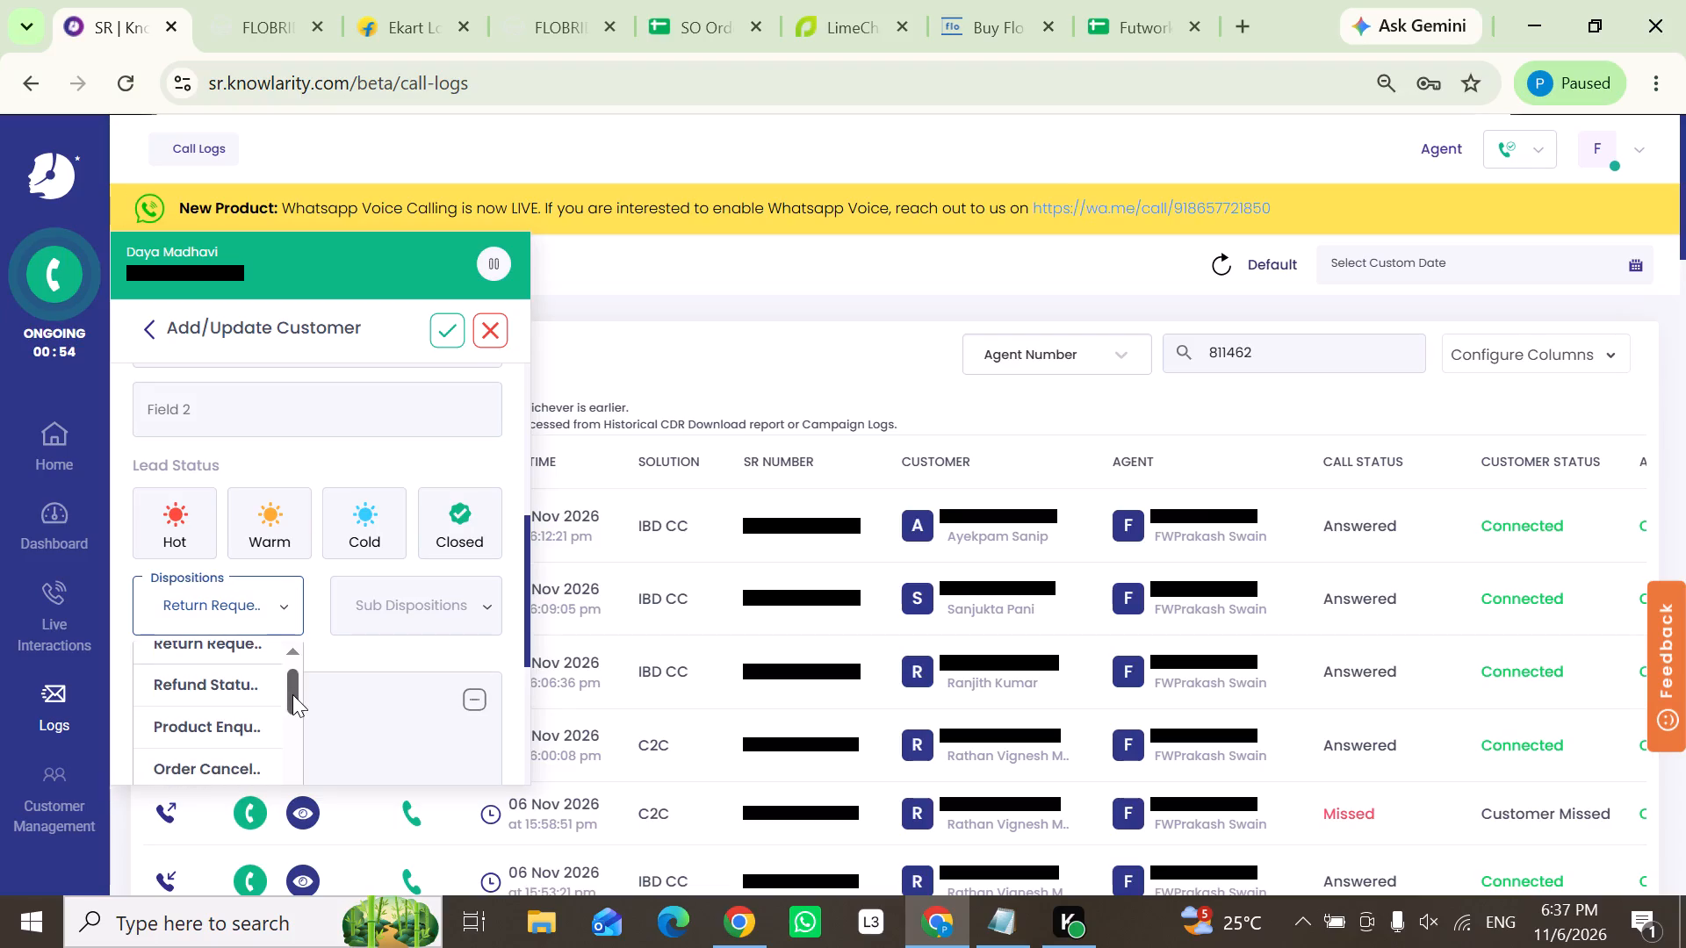
drag(292, 694, 289, 715)
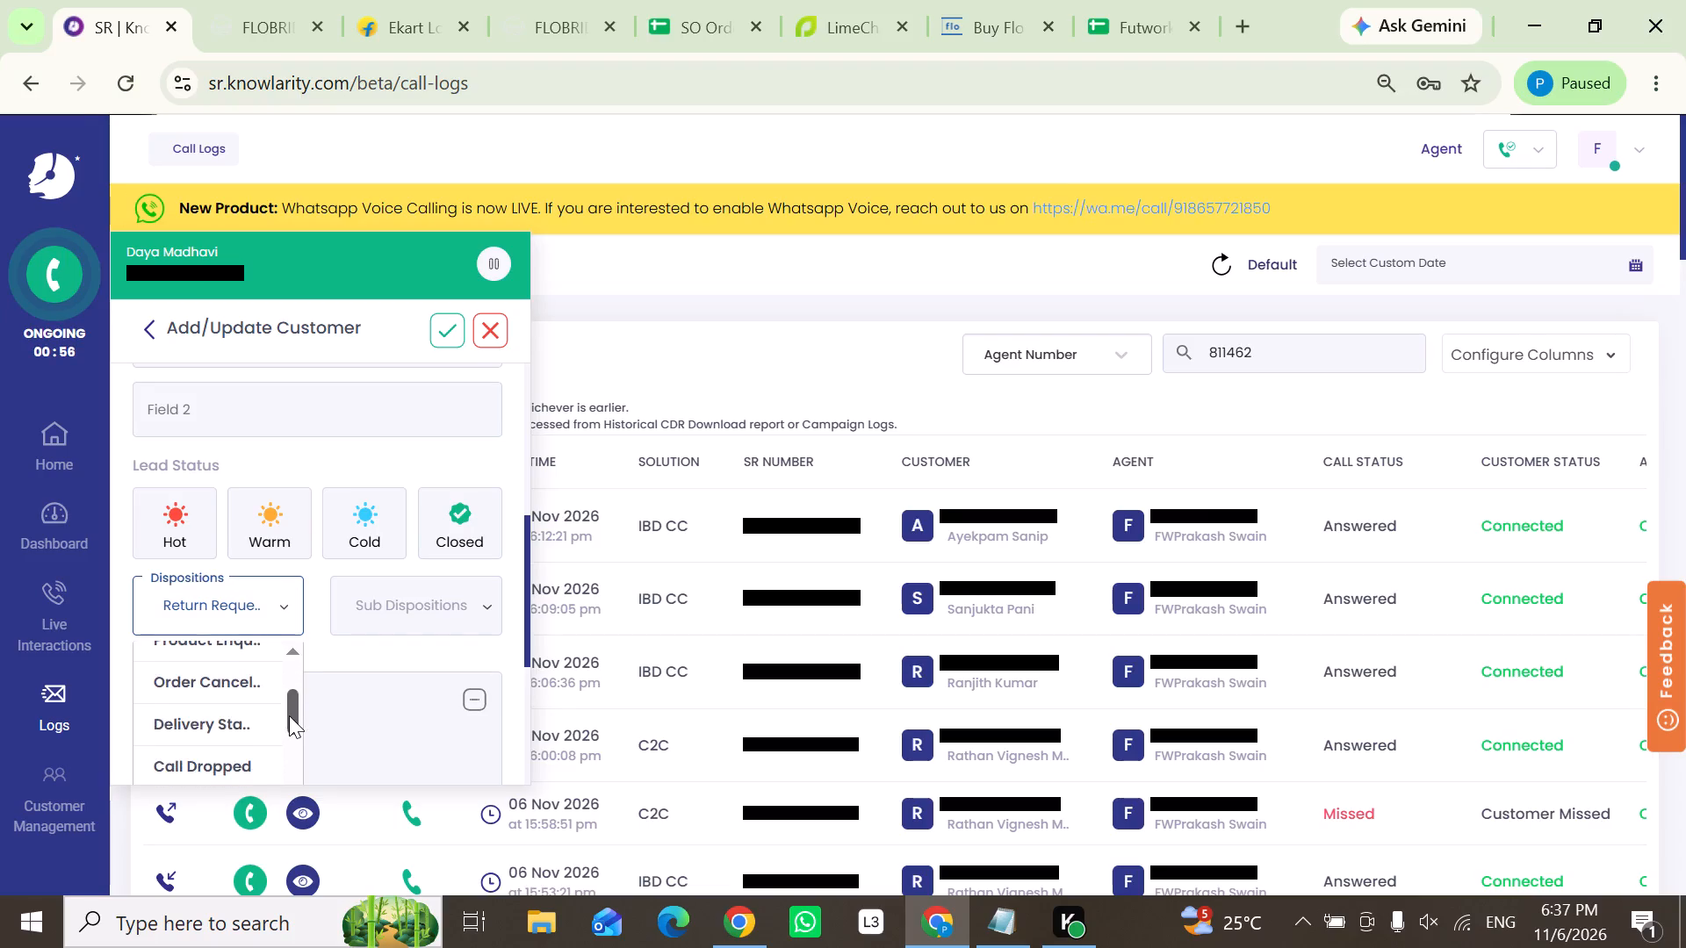
drag(289, 715, 288, 716)
click(227, 715)
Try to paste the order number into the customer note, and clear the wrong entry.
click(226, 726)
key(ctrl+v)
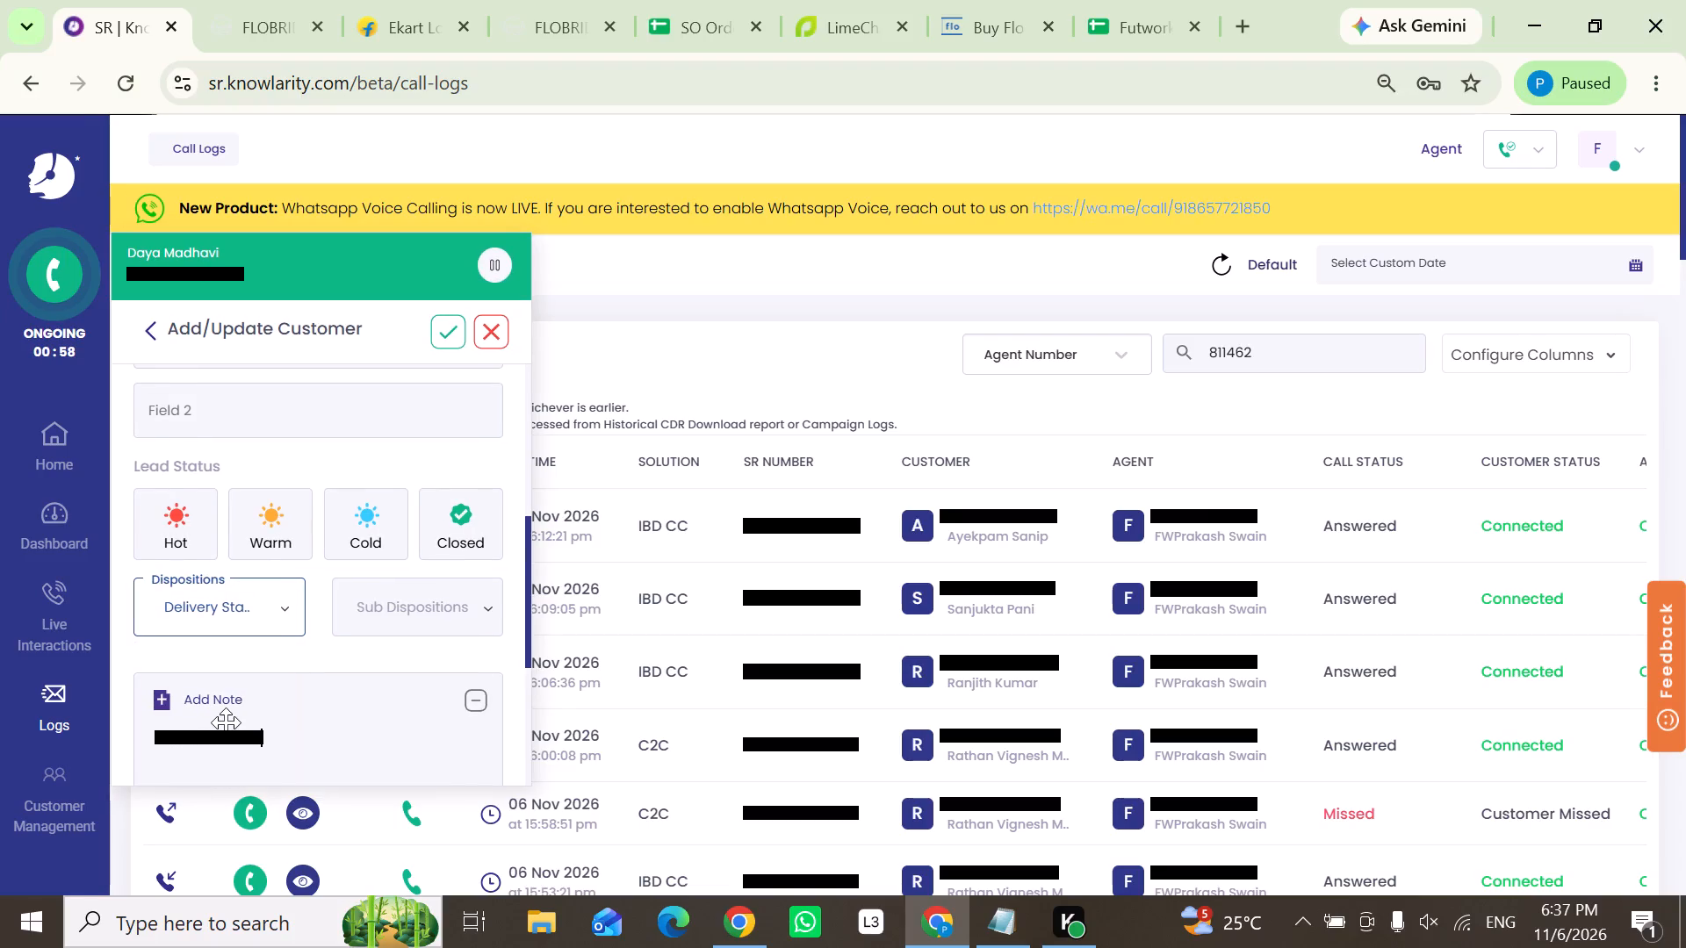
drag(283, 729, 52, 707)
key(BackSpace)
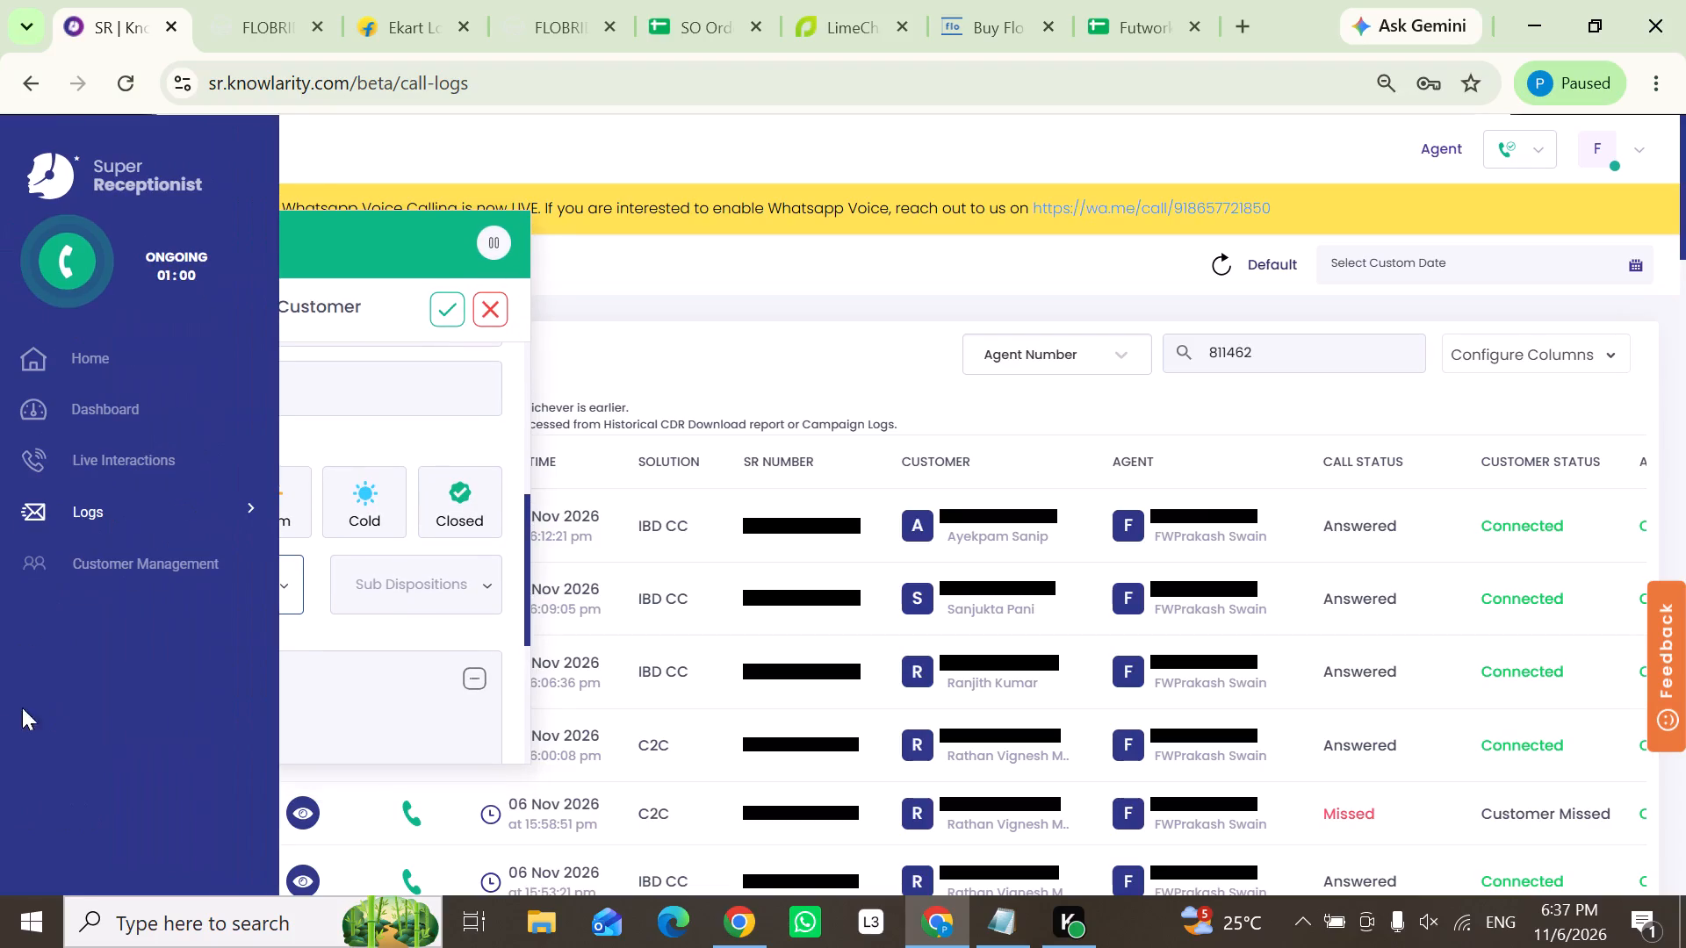
click(247, 0)
drag(423, 431, 316, 437)
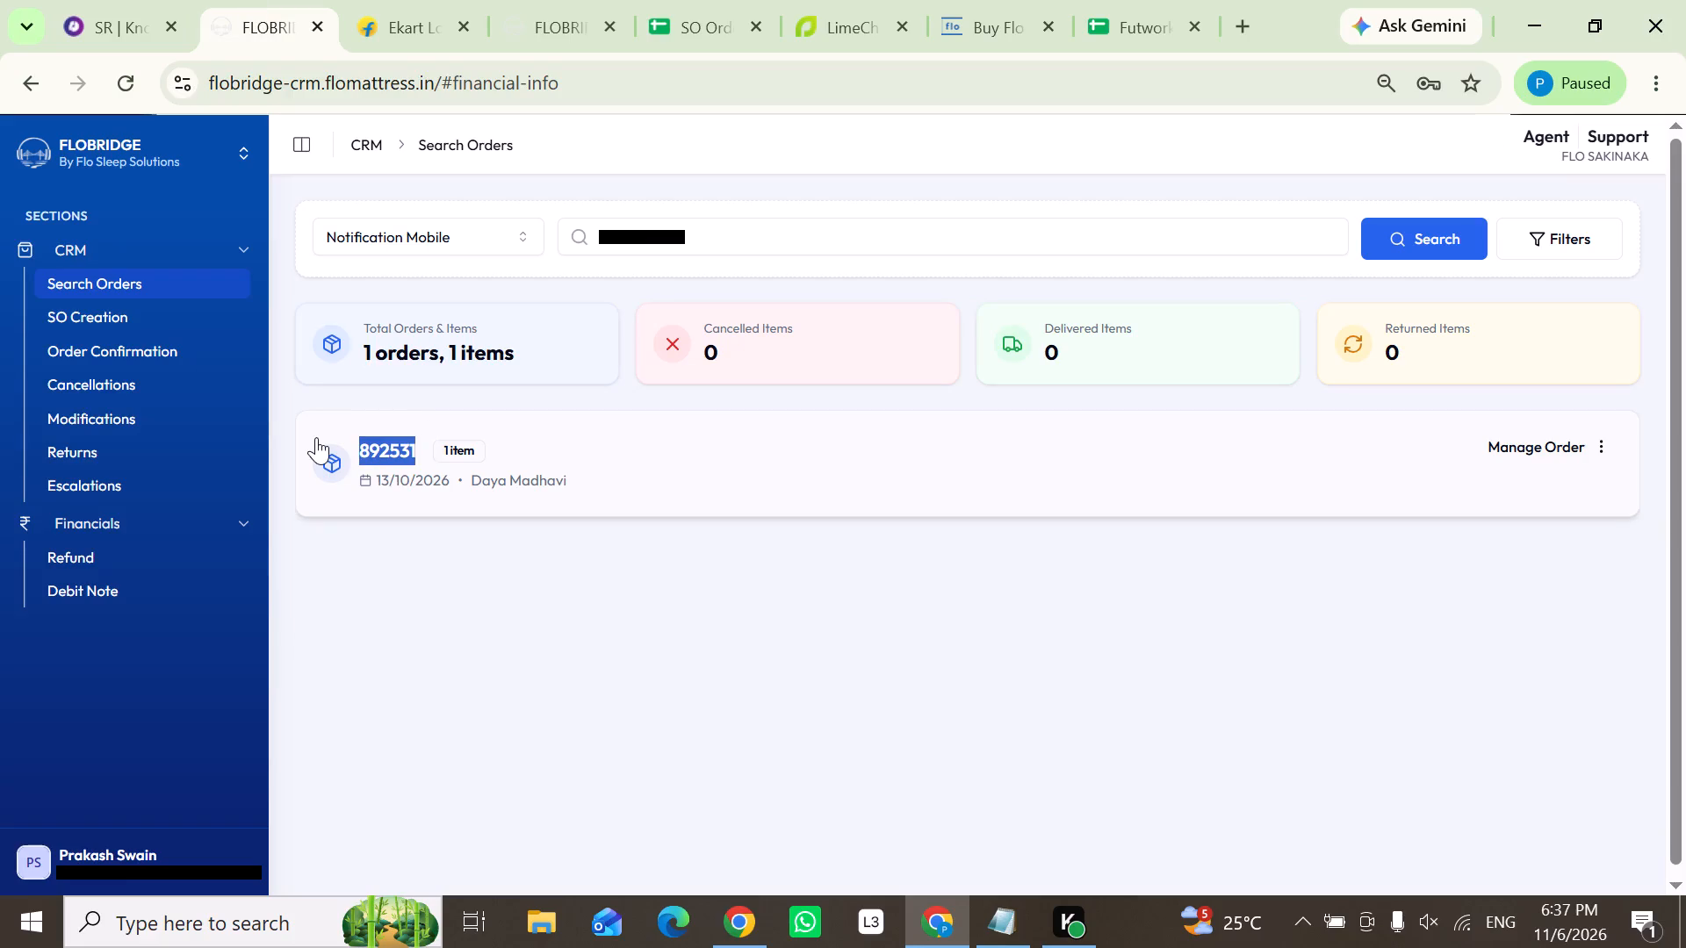
key(ctrl+c)
click(85, 0)
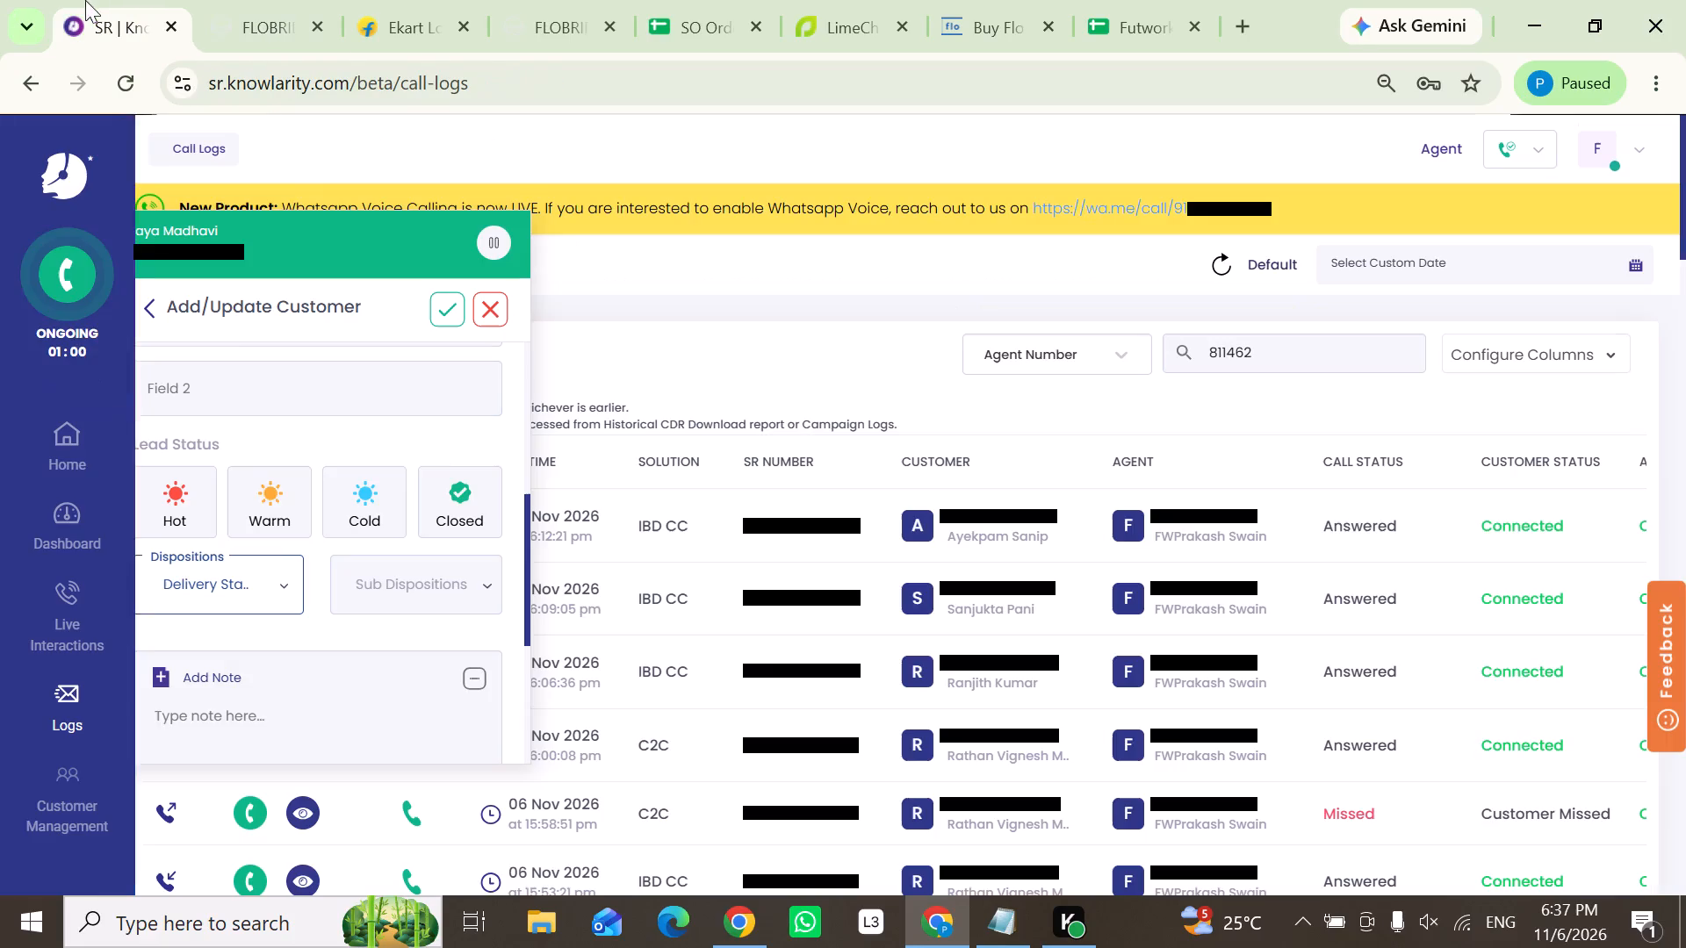
key(ctrl+v)
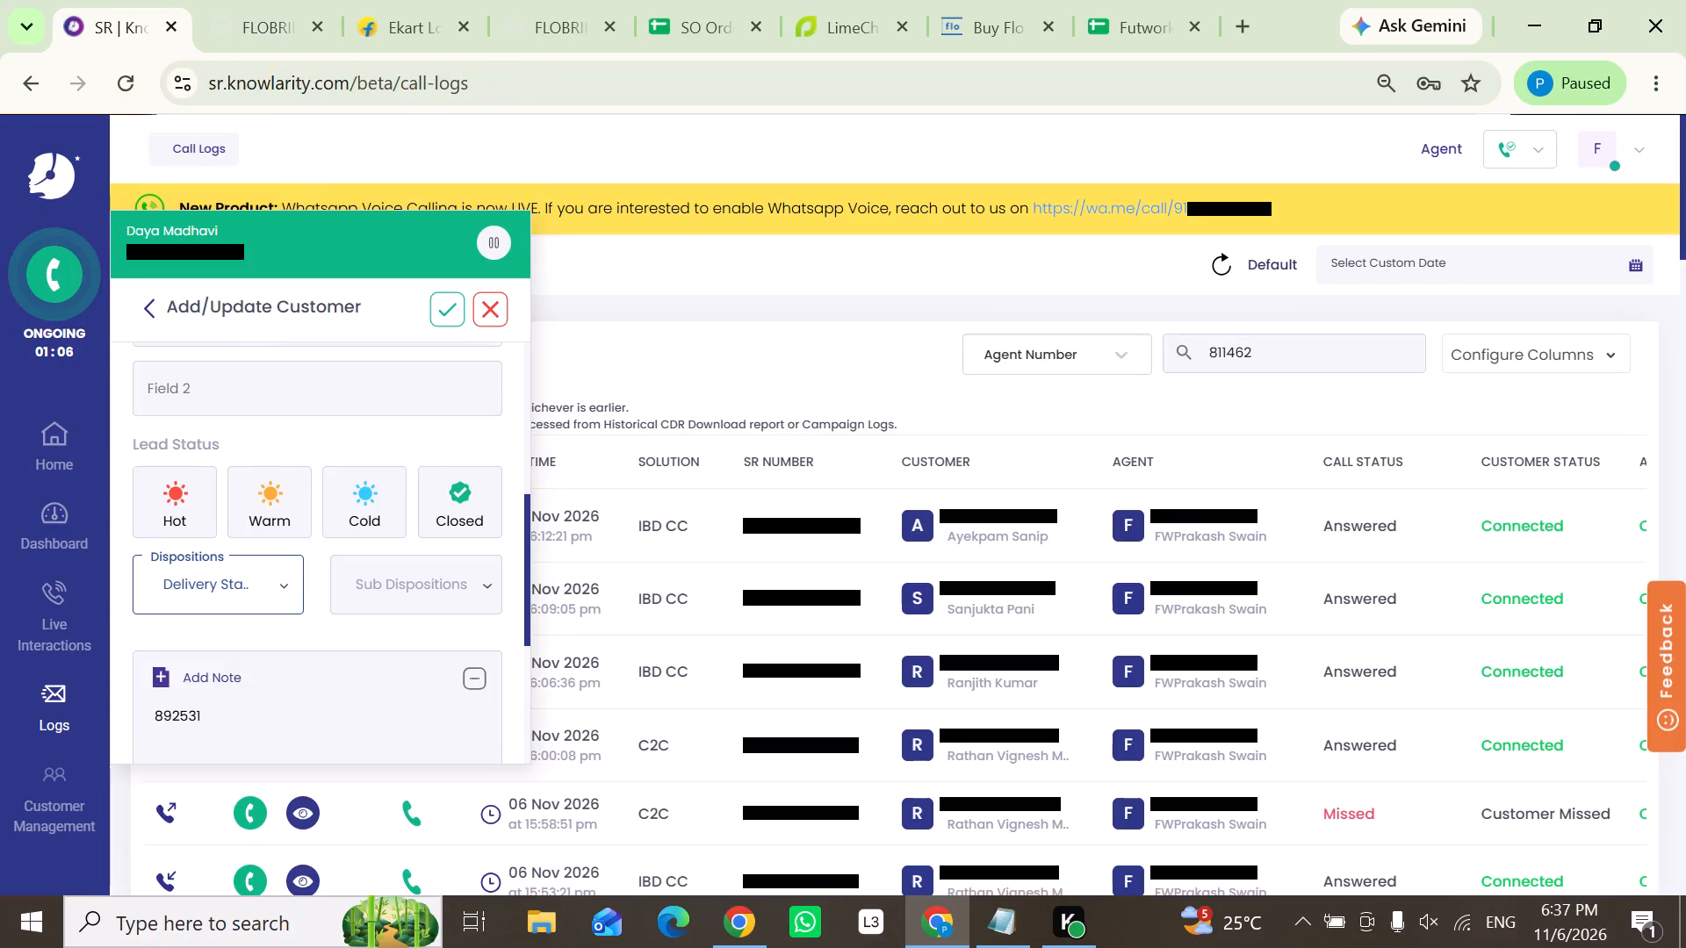
click(452, 314)
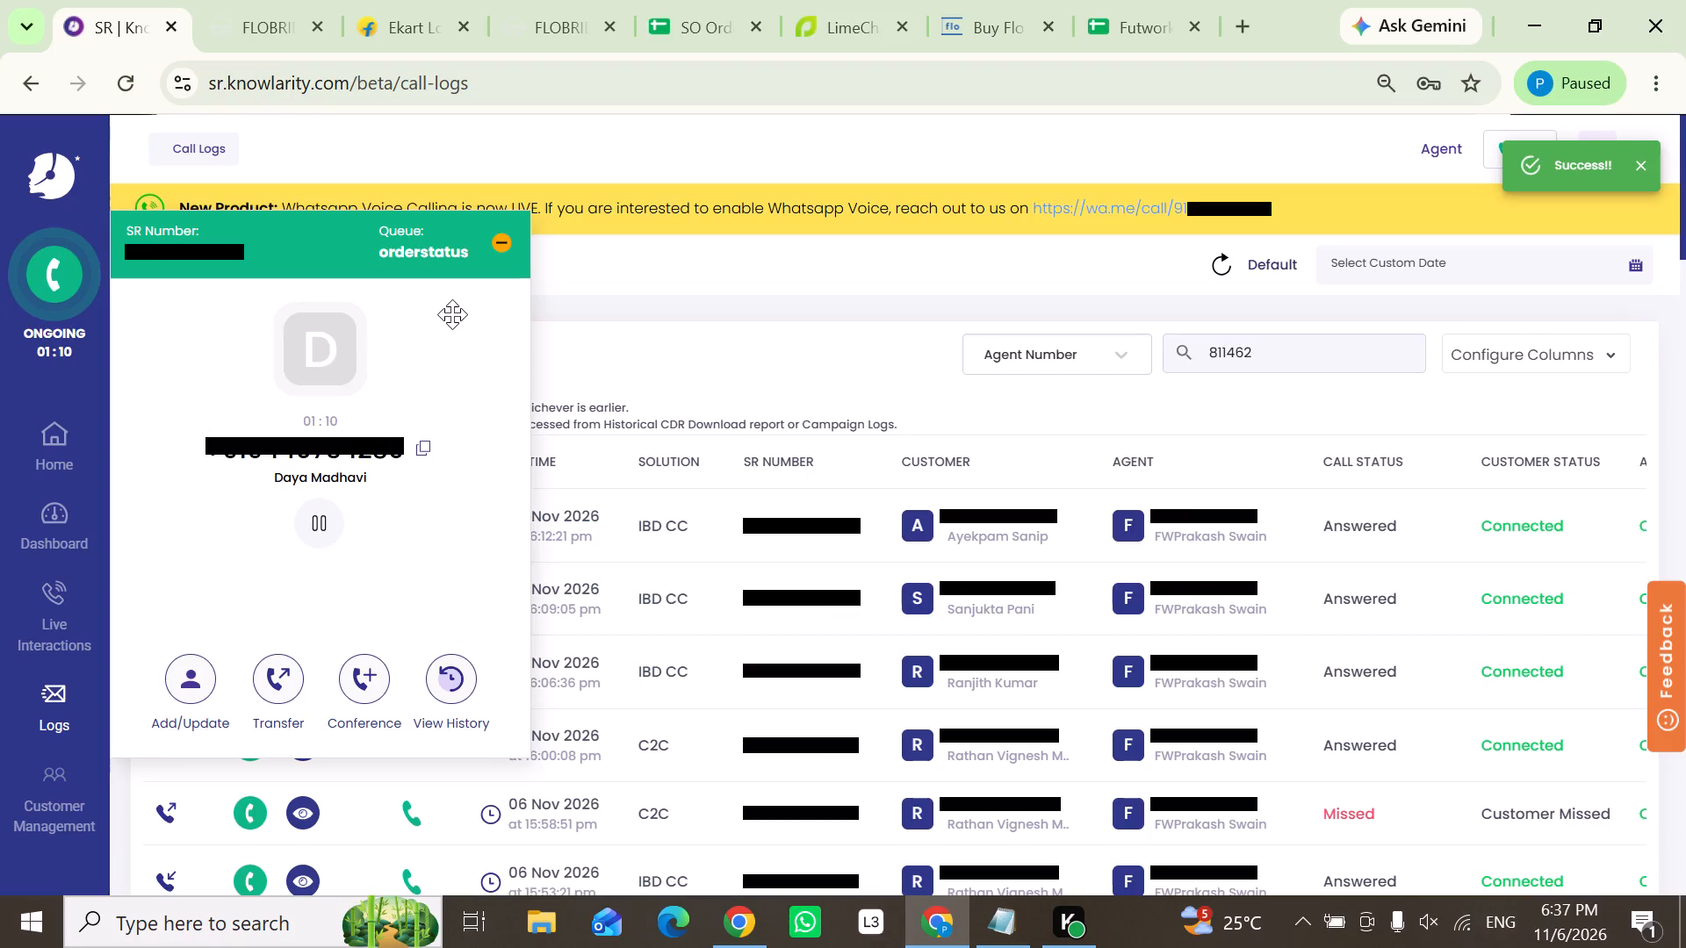
Refresh the call logs, minimise the ongoing call window and examine the dispositions and notes of the earlier calls.
click(1273, 267)
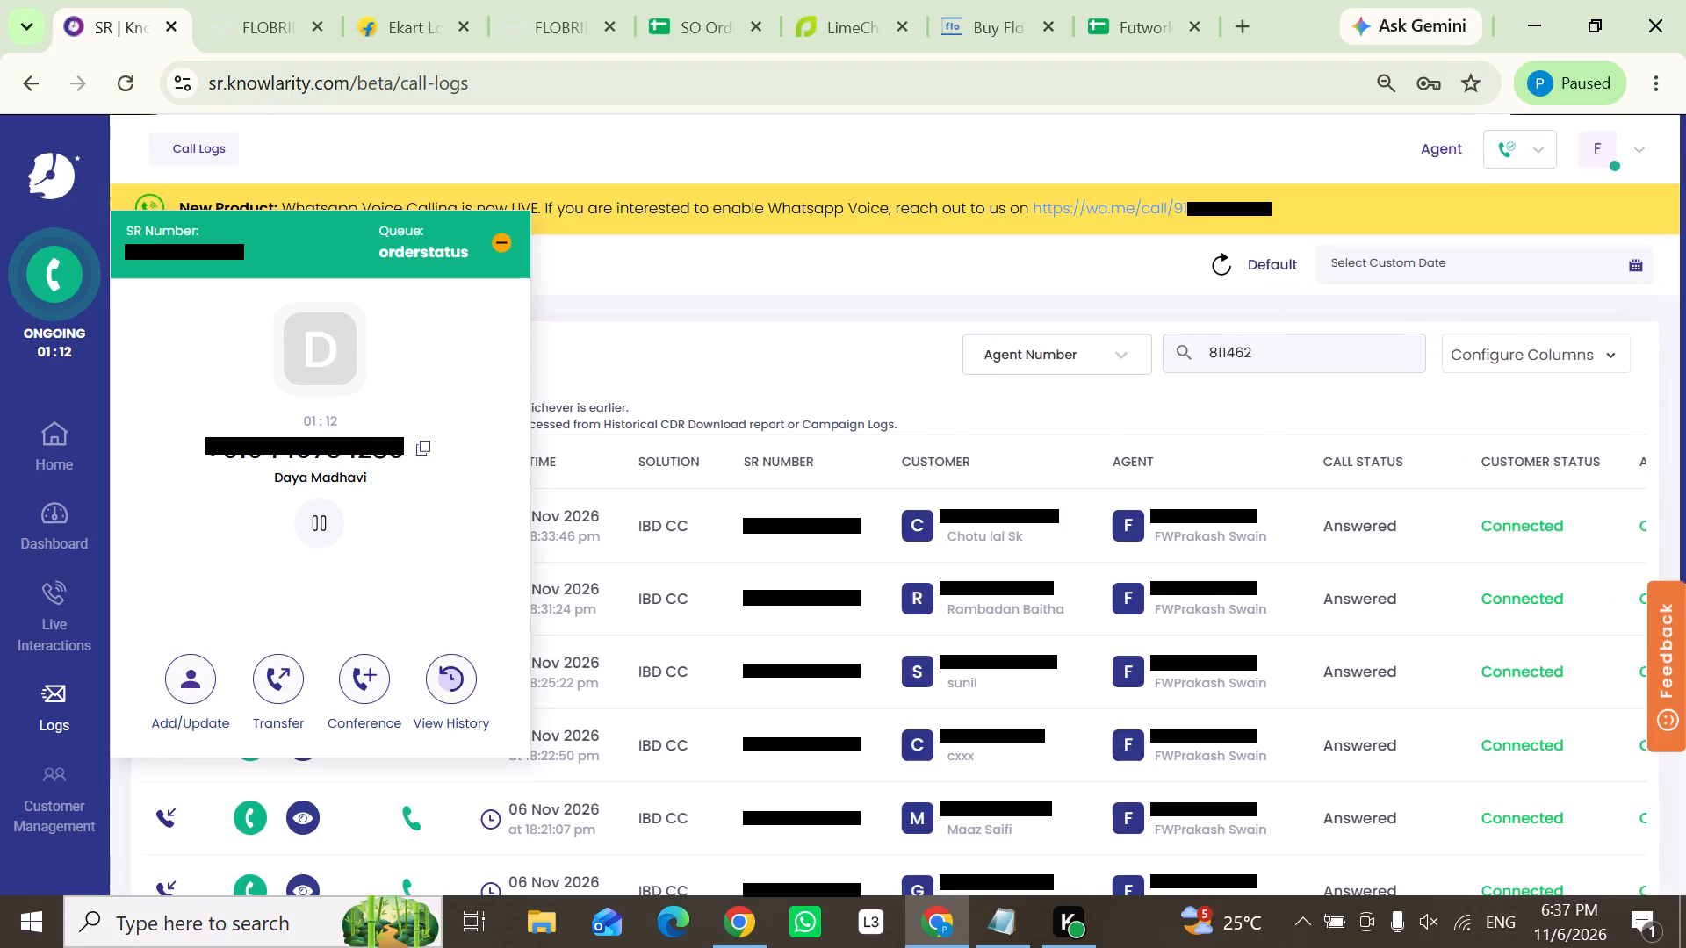
scroll(1178, 508, down, 2)
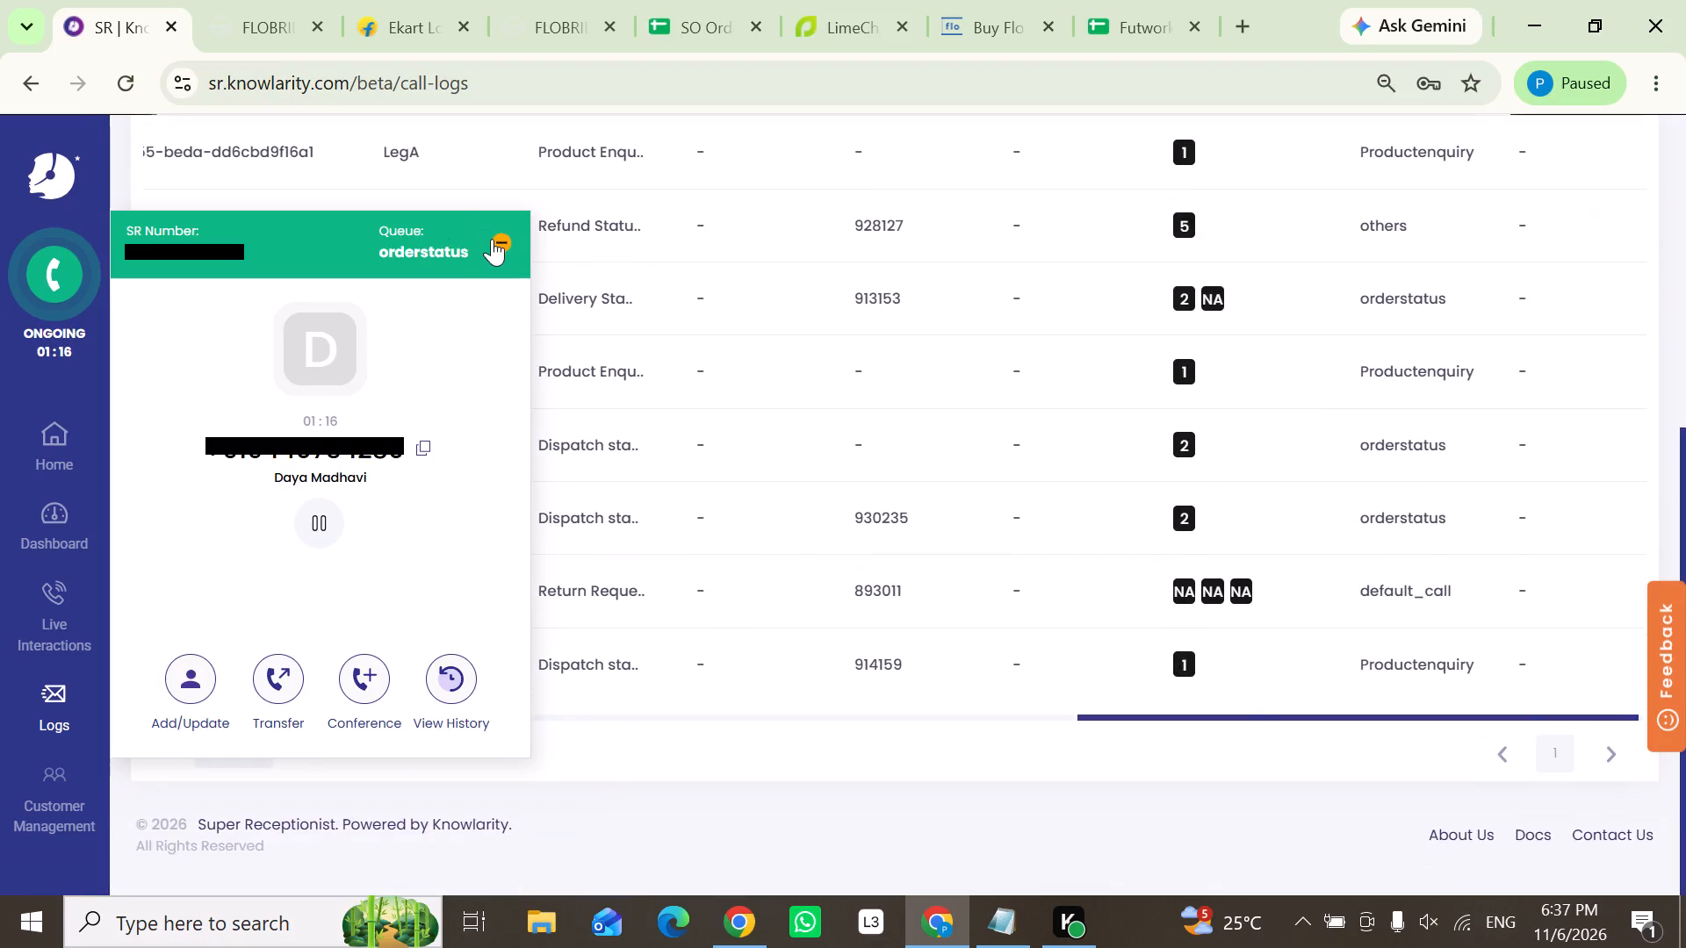
click(492, 243)
click(245, 750)
click(234, 844)
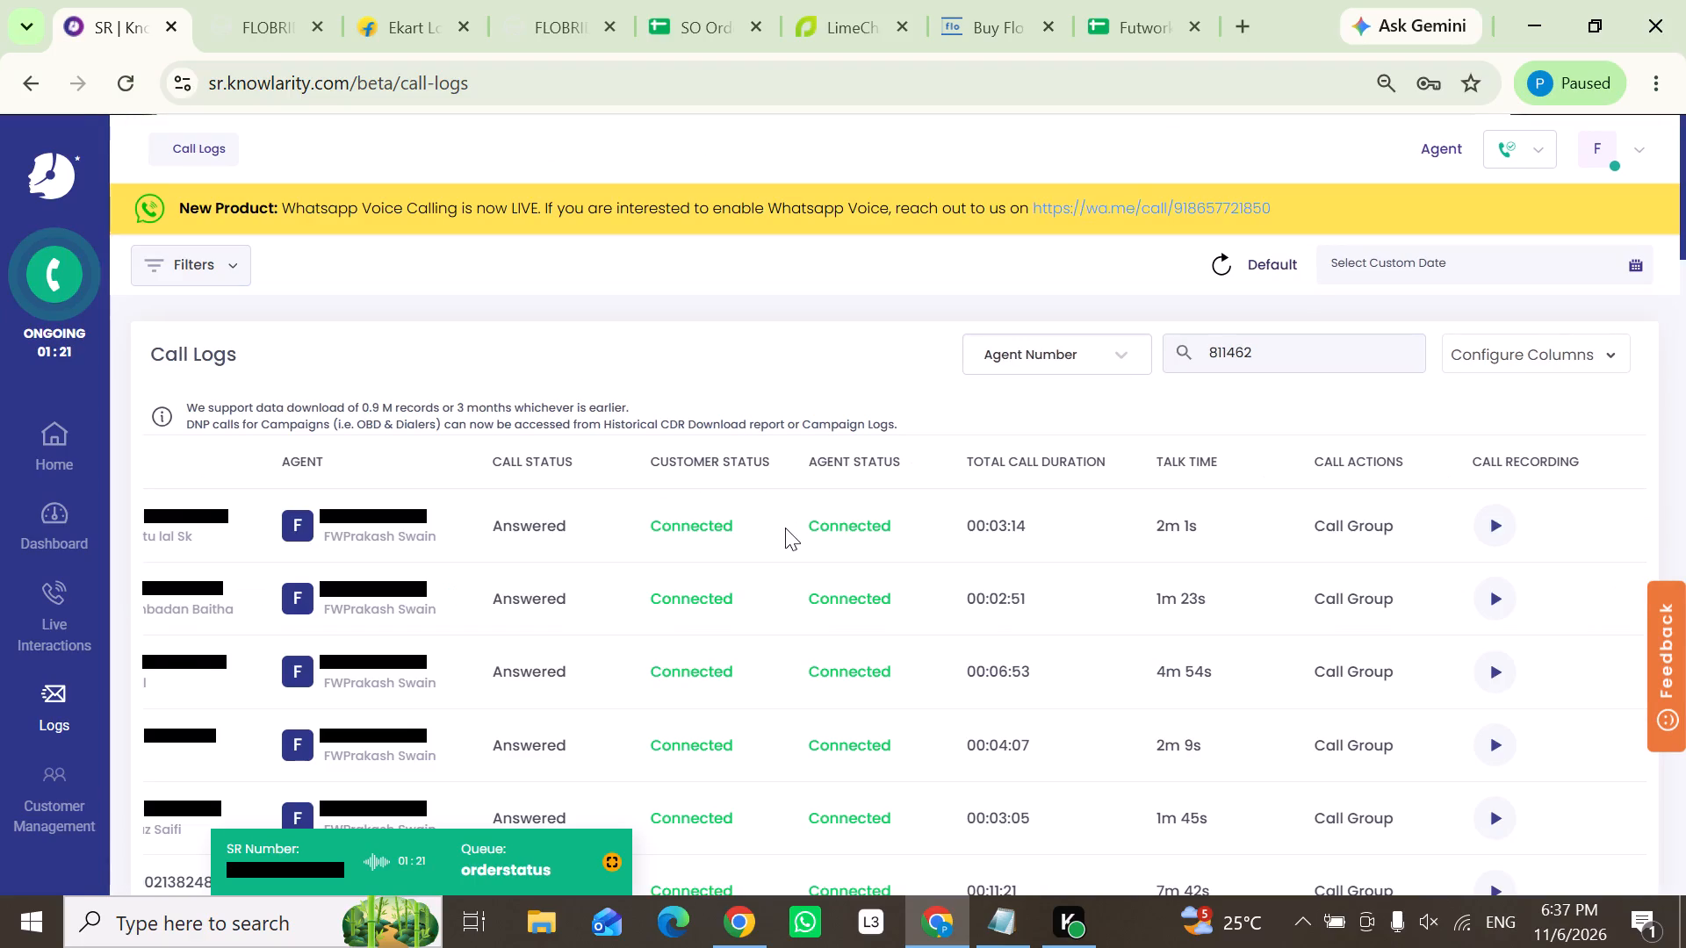
scroll(785, 528, down, 4)
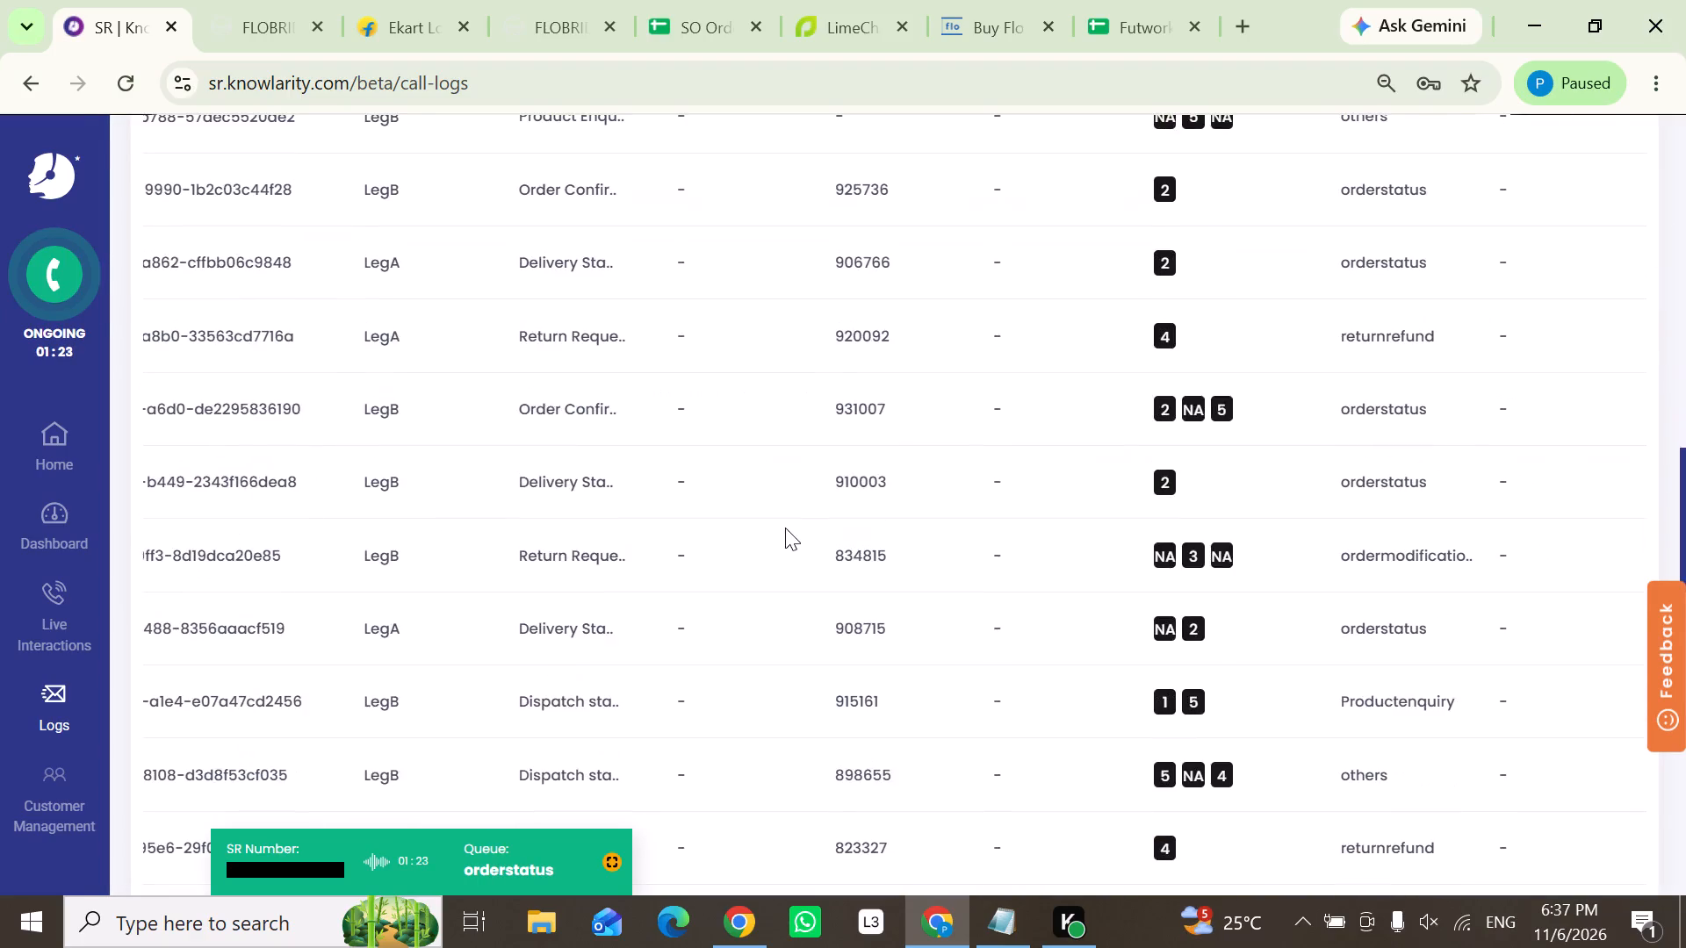
scroll(785, 528, down, 3)
scroll(785, 528, up, 10)
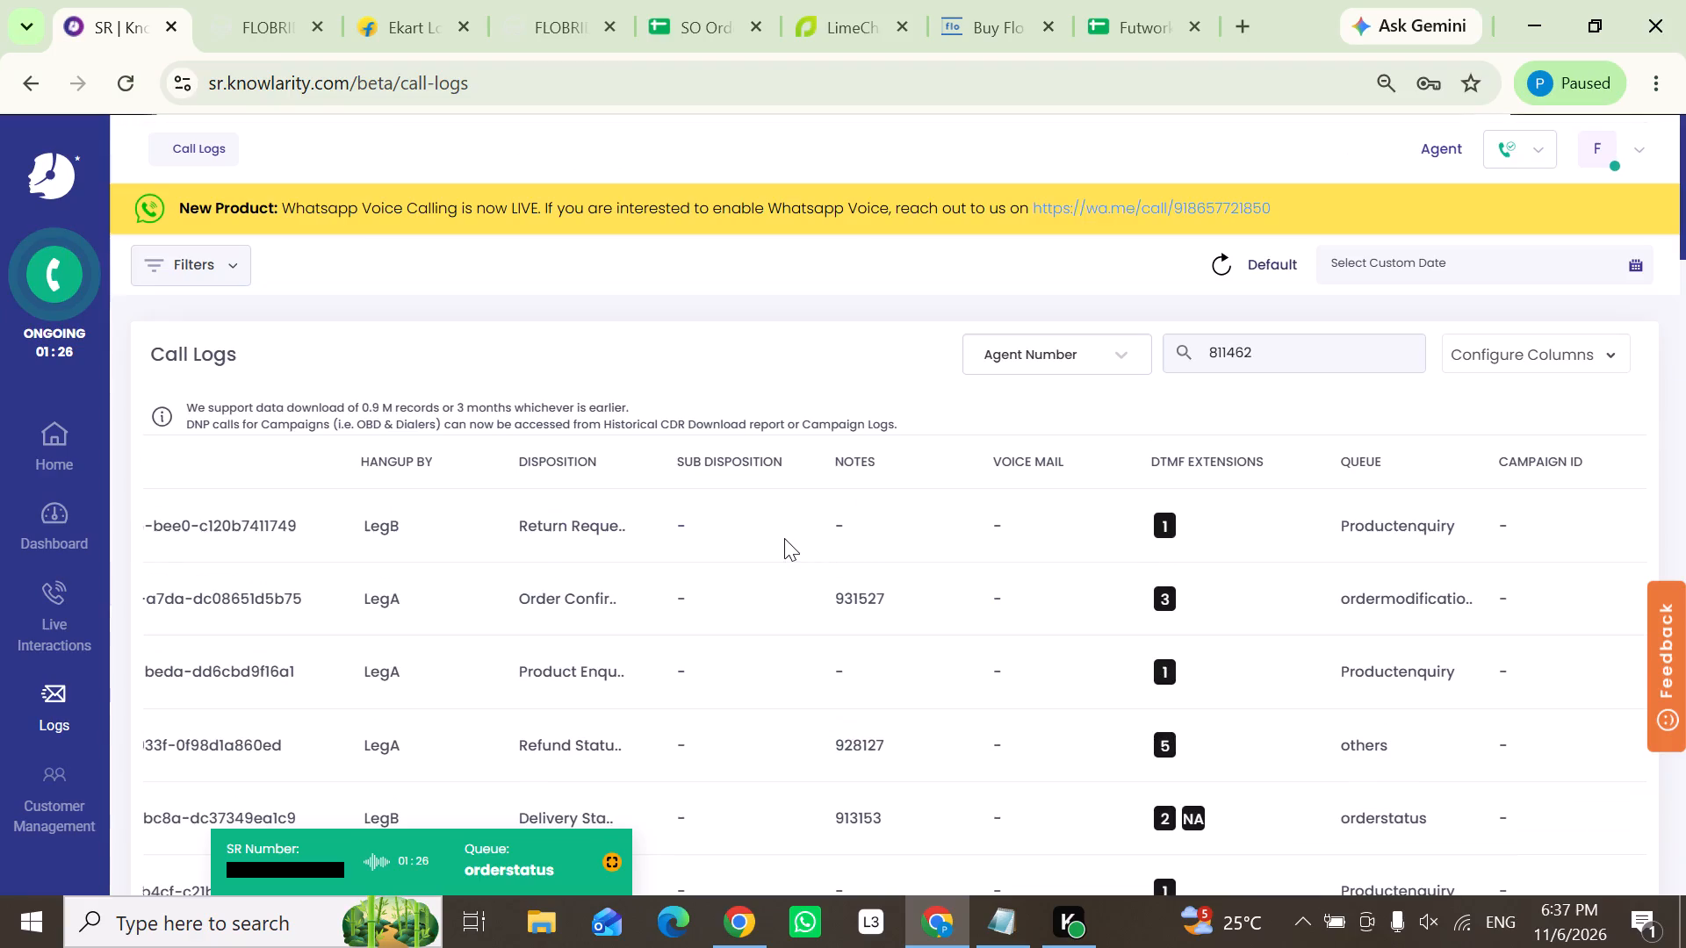
scroll(784, 538, up, 5)
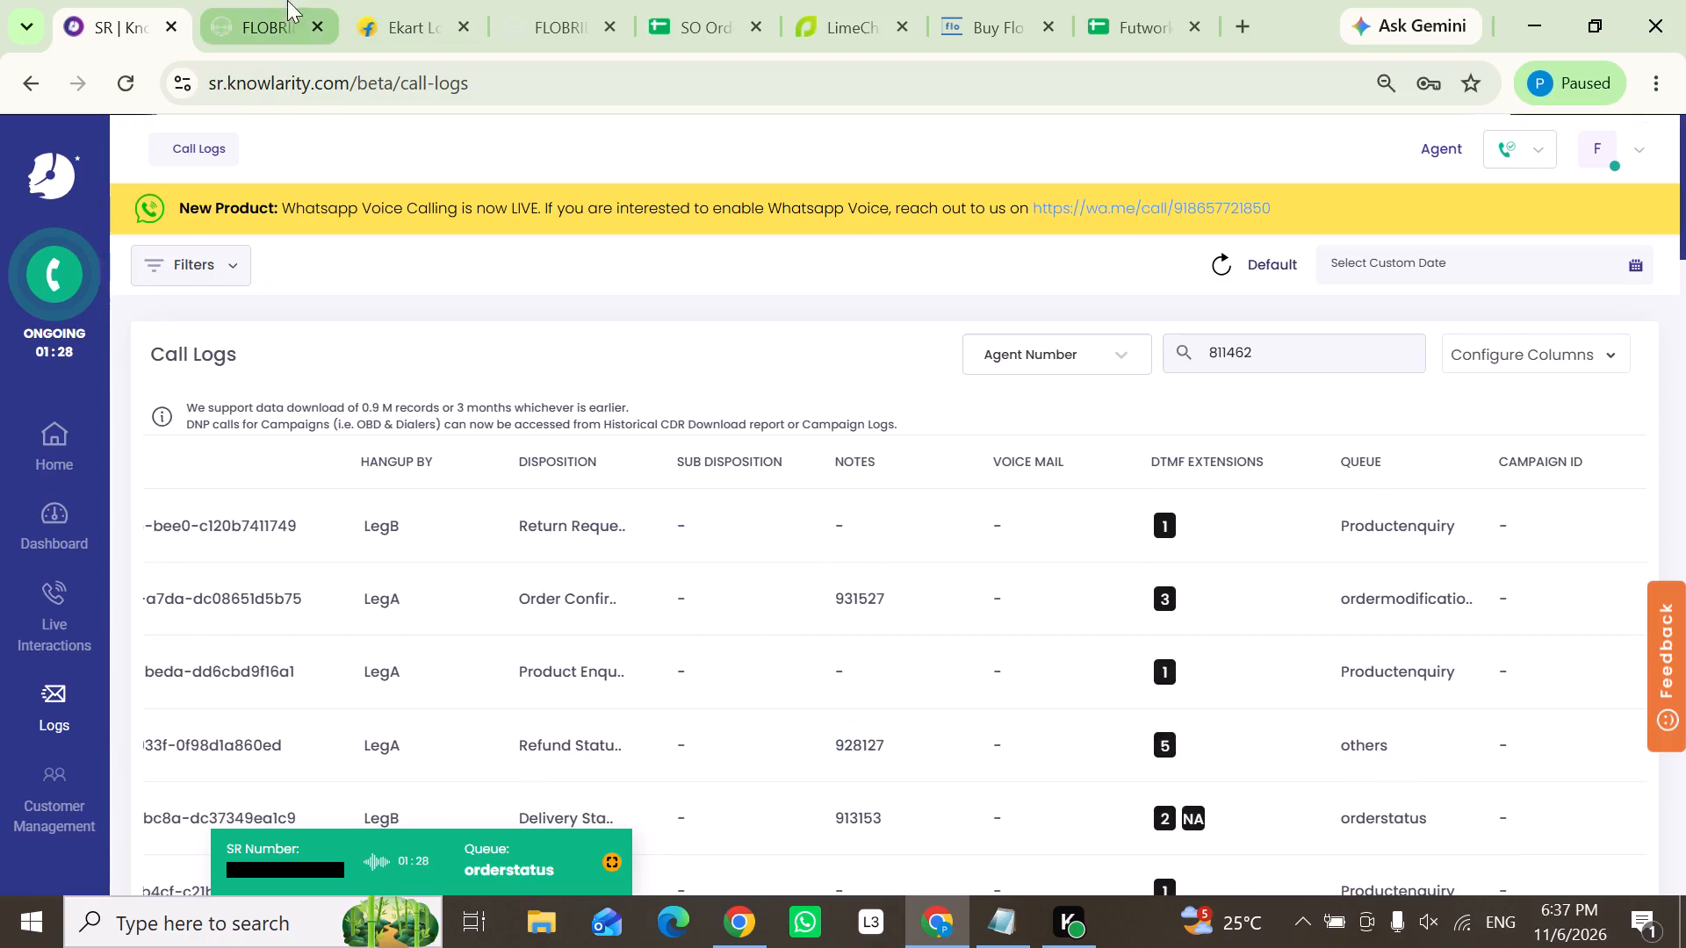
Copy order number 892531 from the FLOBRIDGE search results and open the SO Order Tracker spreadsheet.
click(241, 0)
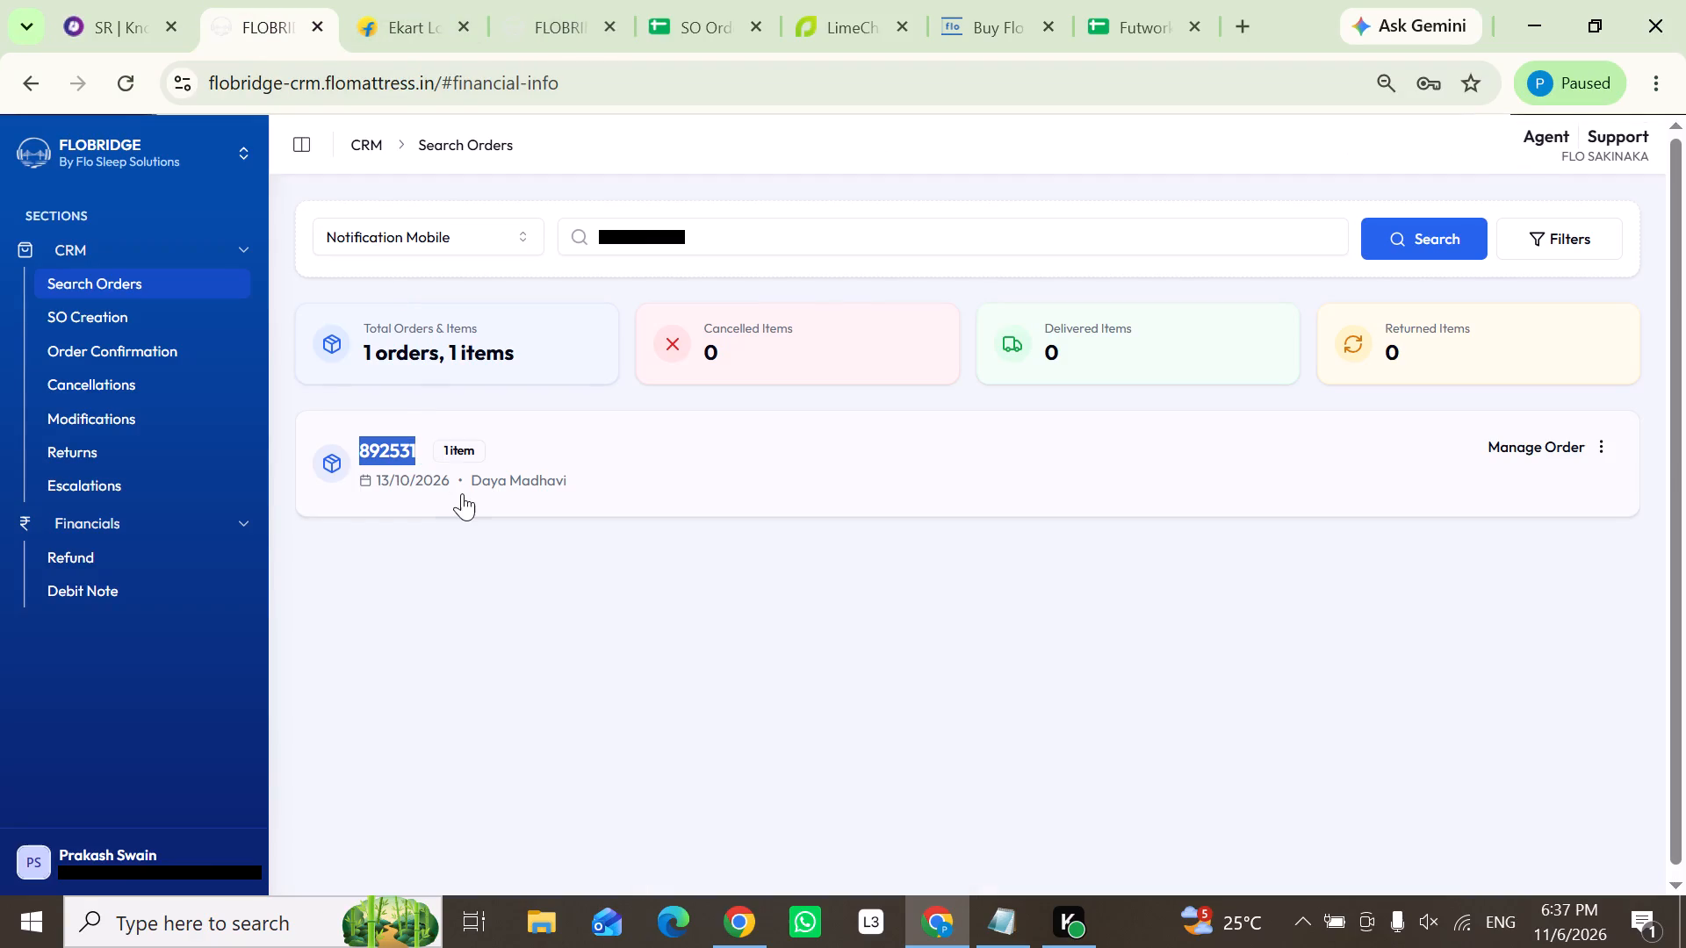
key(ctrl+c)
click(714, 0)
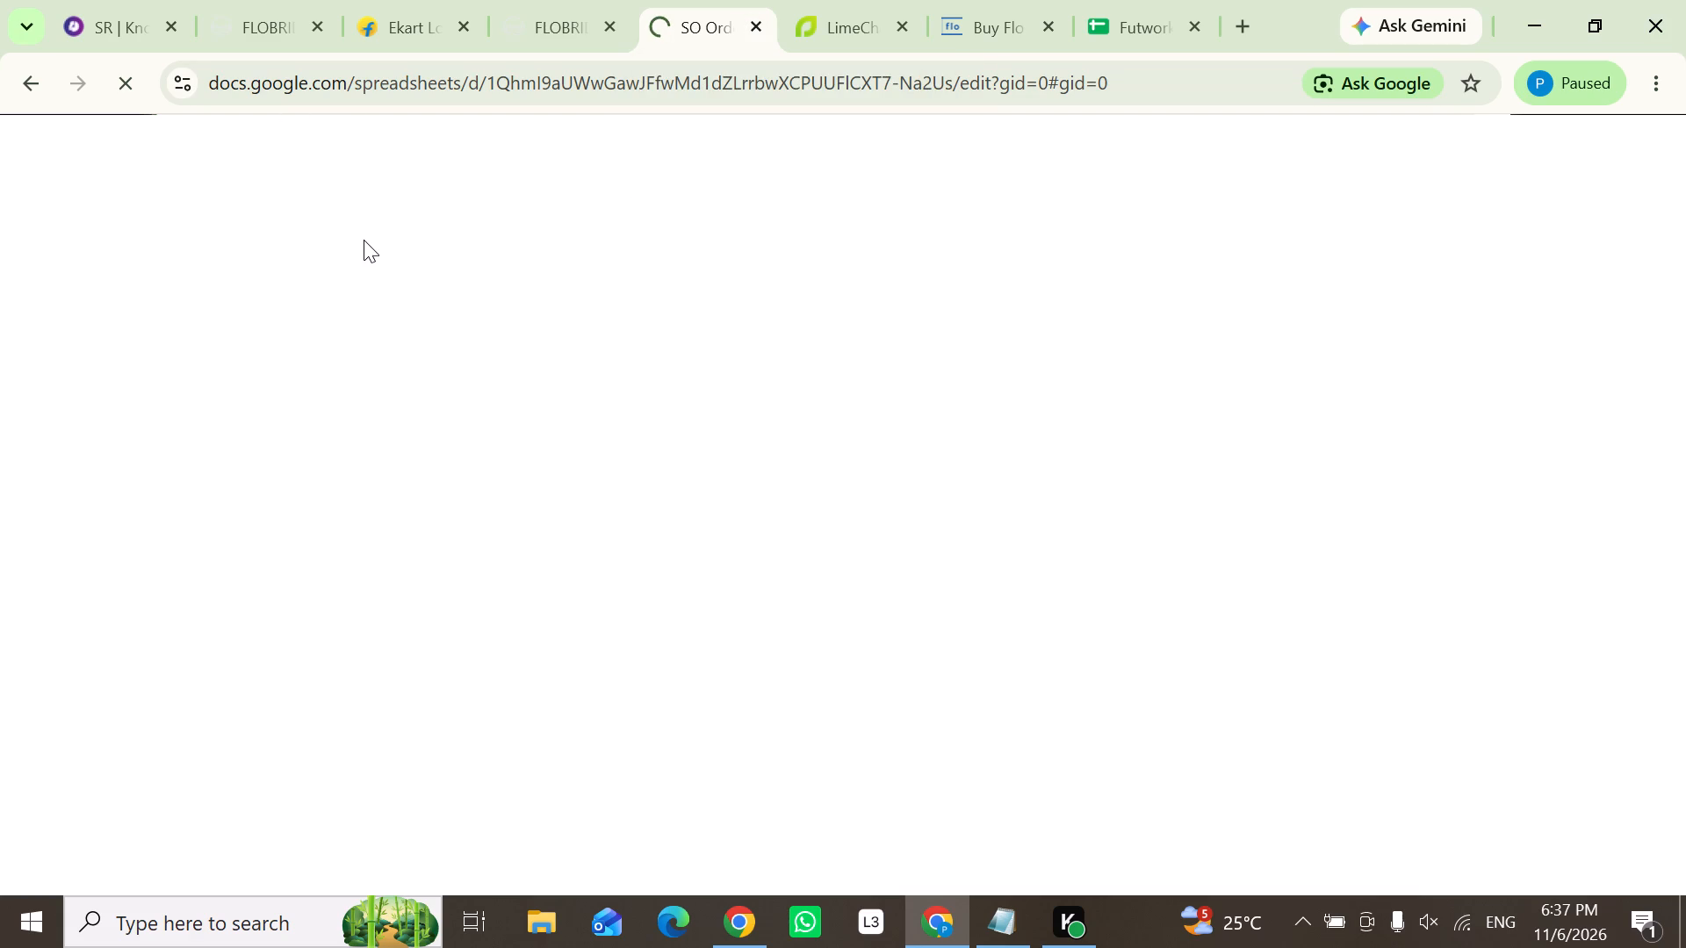
click(407, 33)
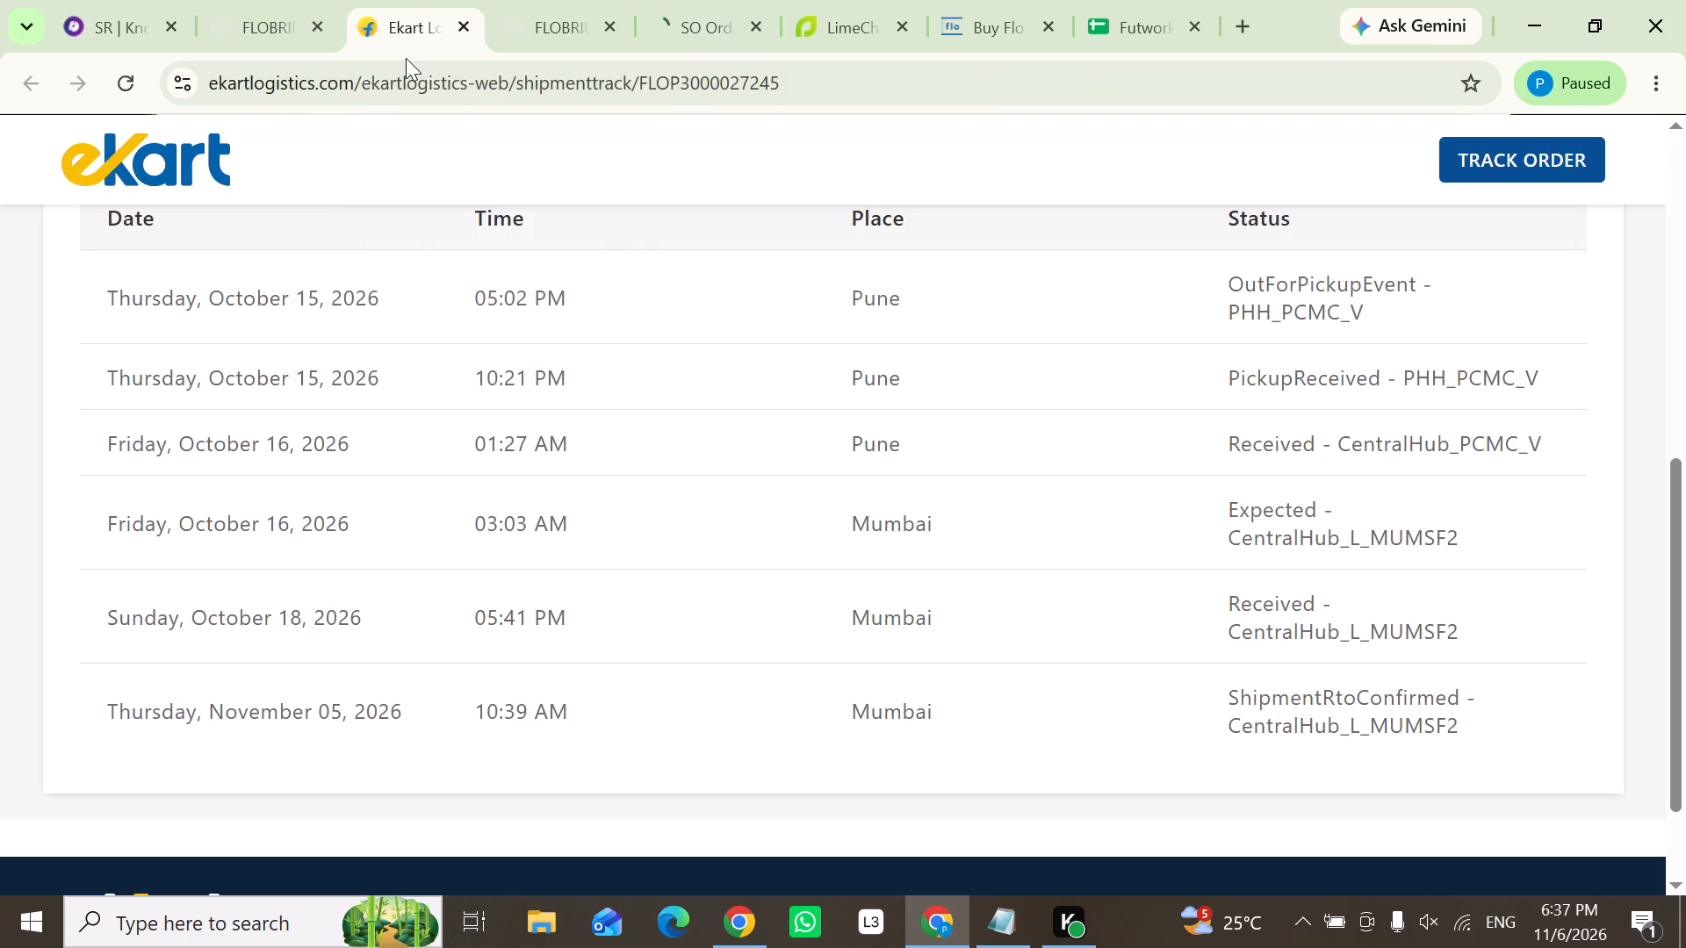
drag(1685, 687, 1685, 709)
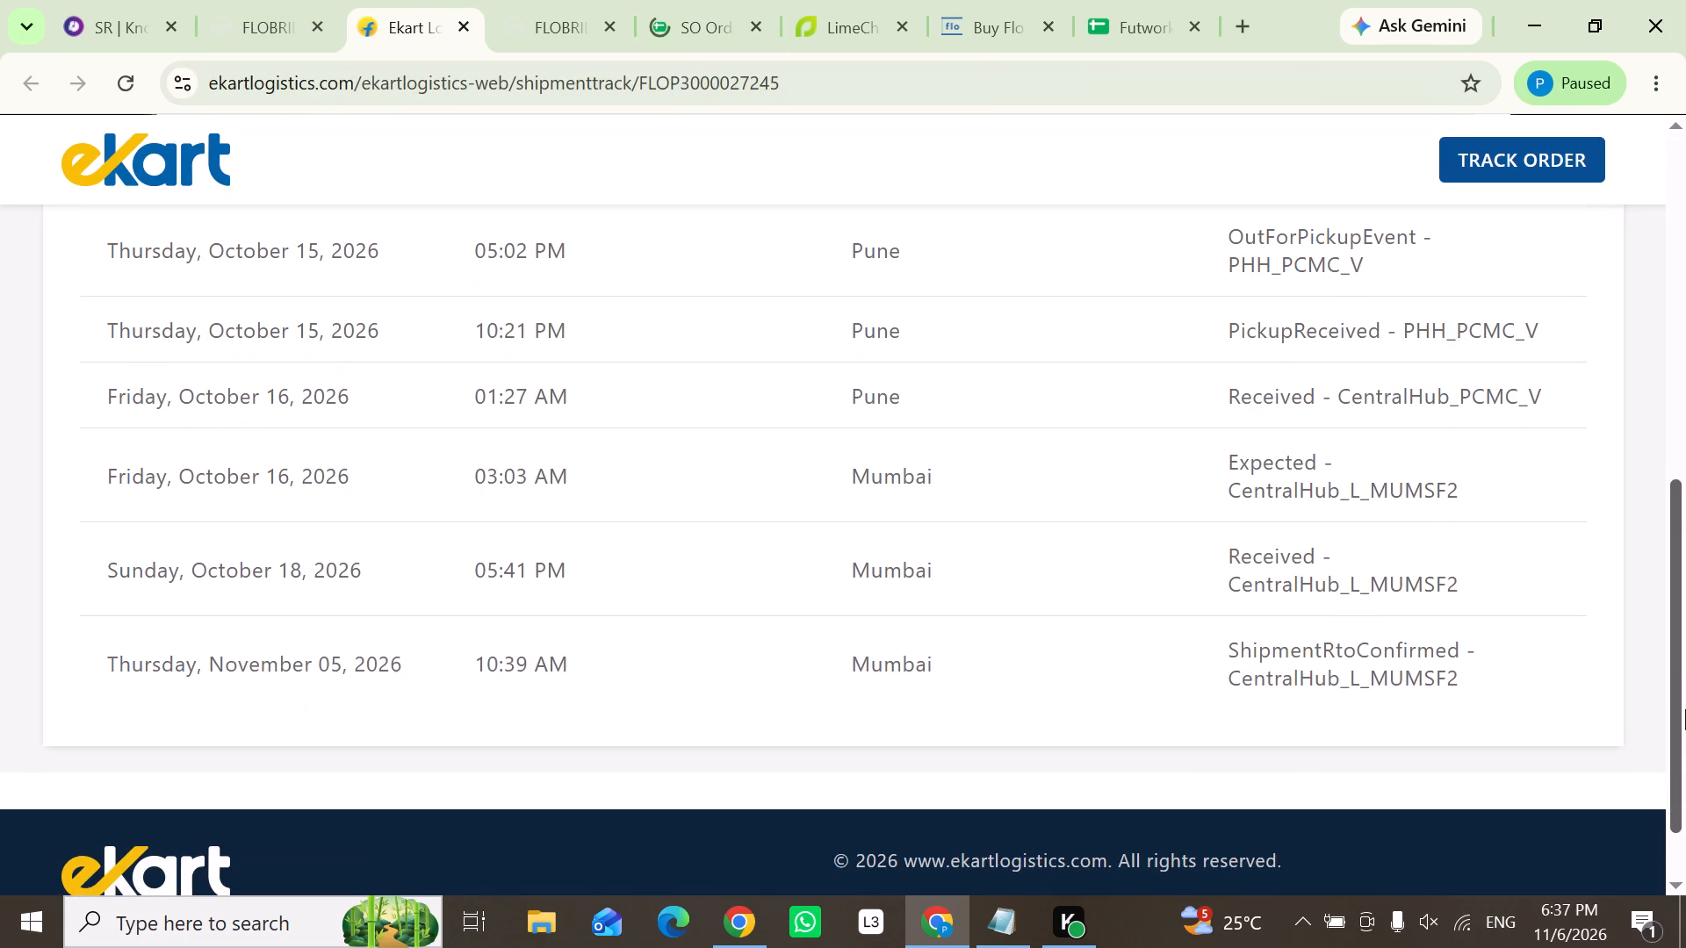
drag(1685, 709, 1669, 689)
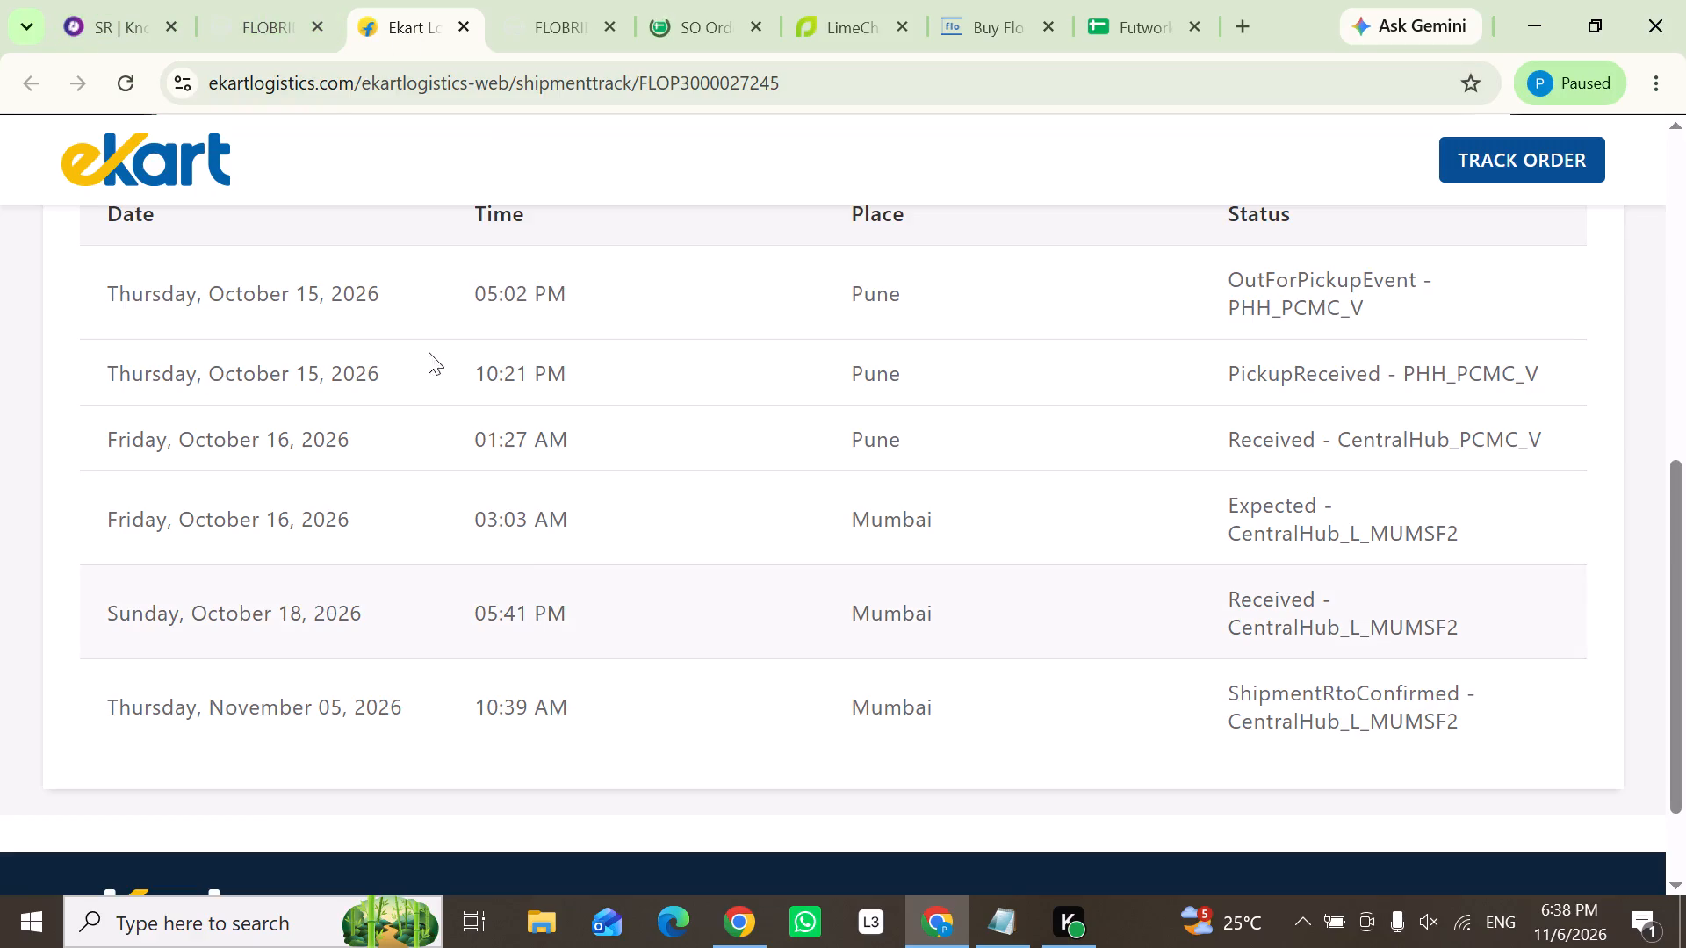
click(299, 5)
click(711, 491)
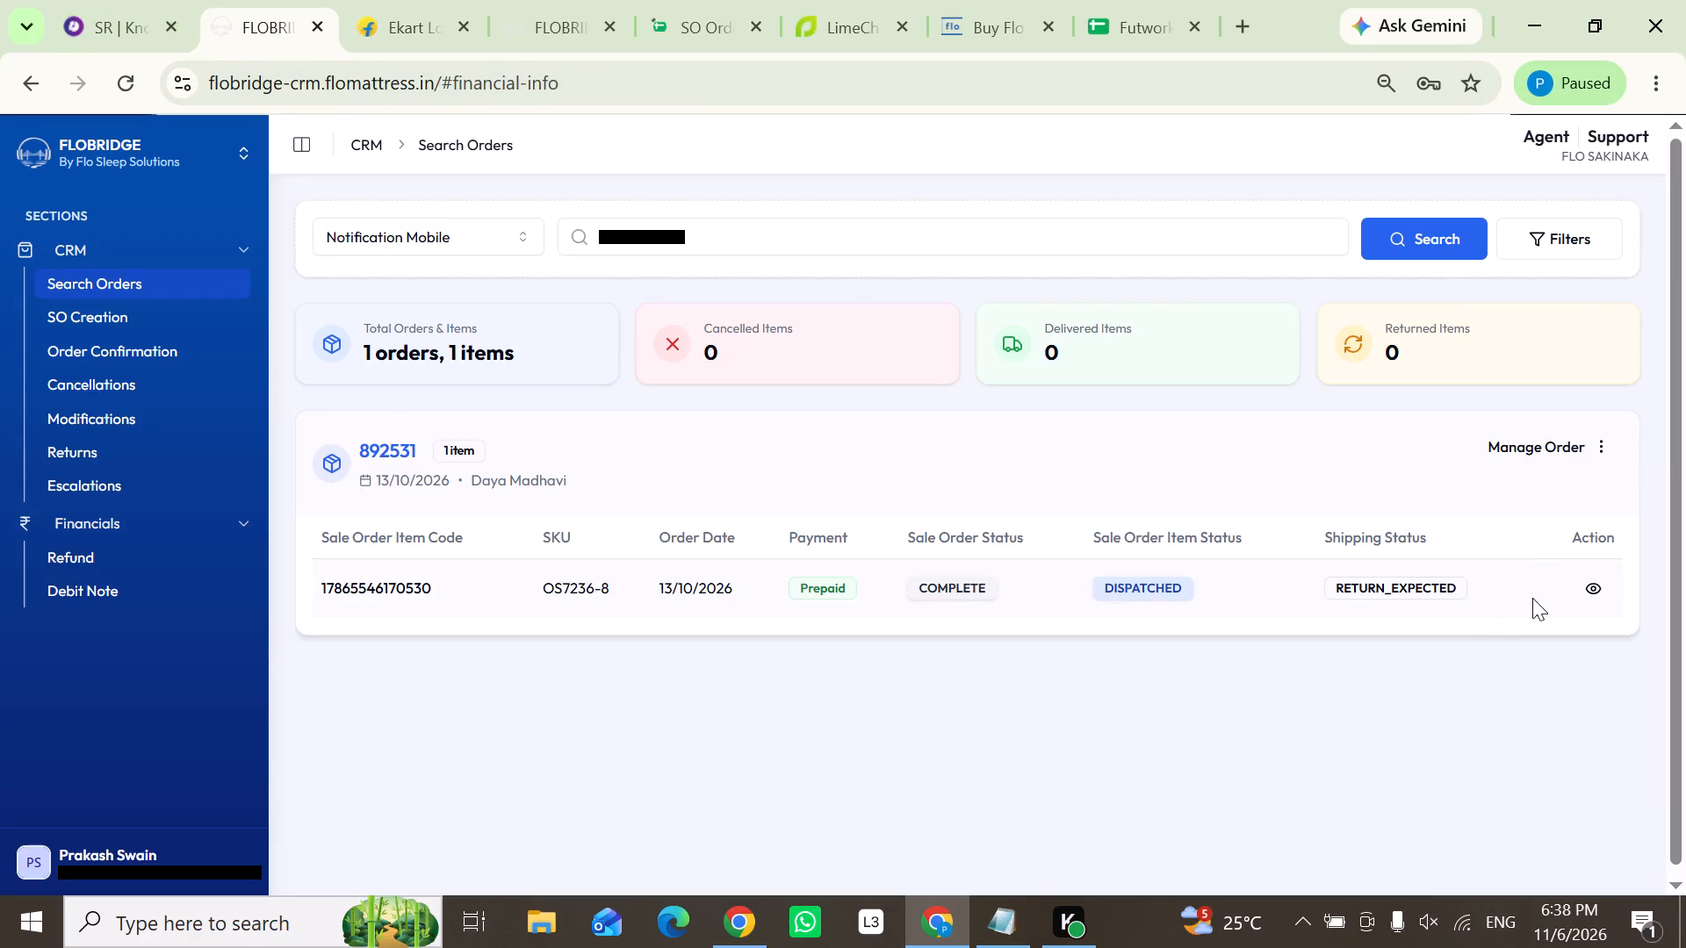
click(1568, 596)
click(1597, 595)
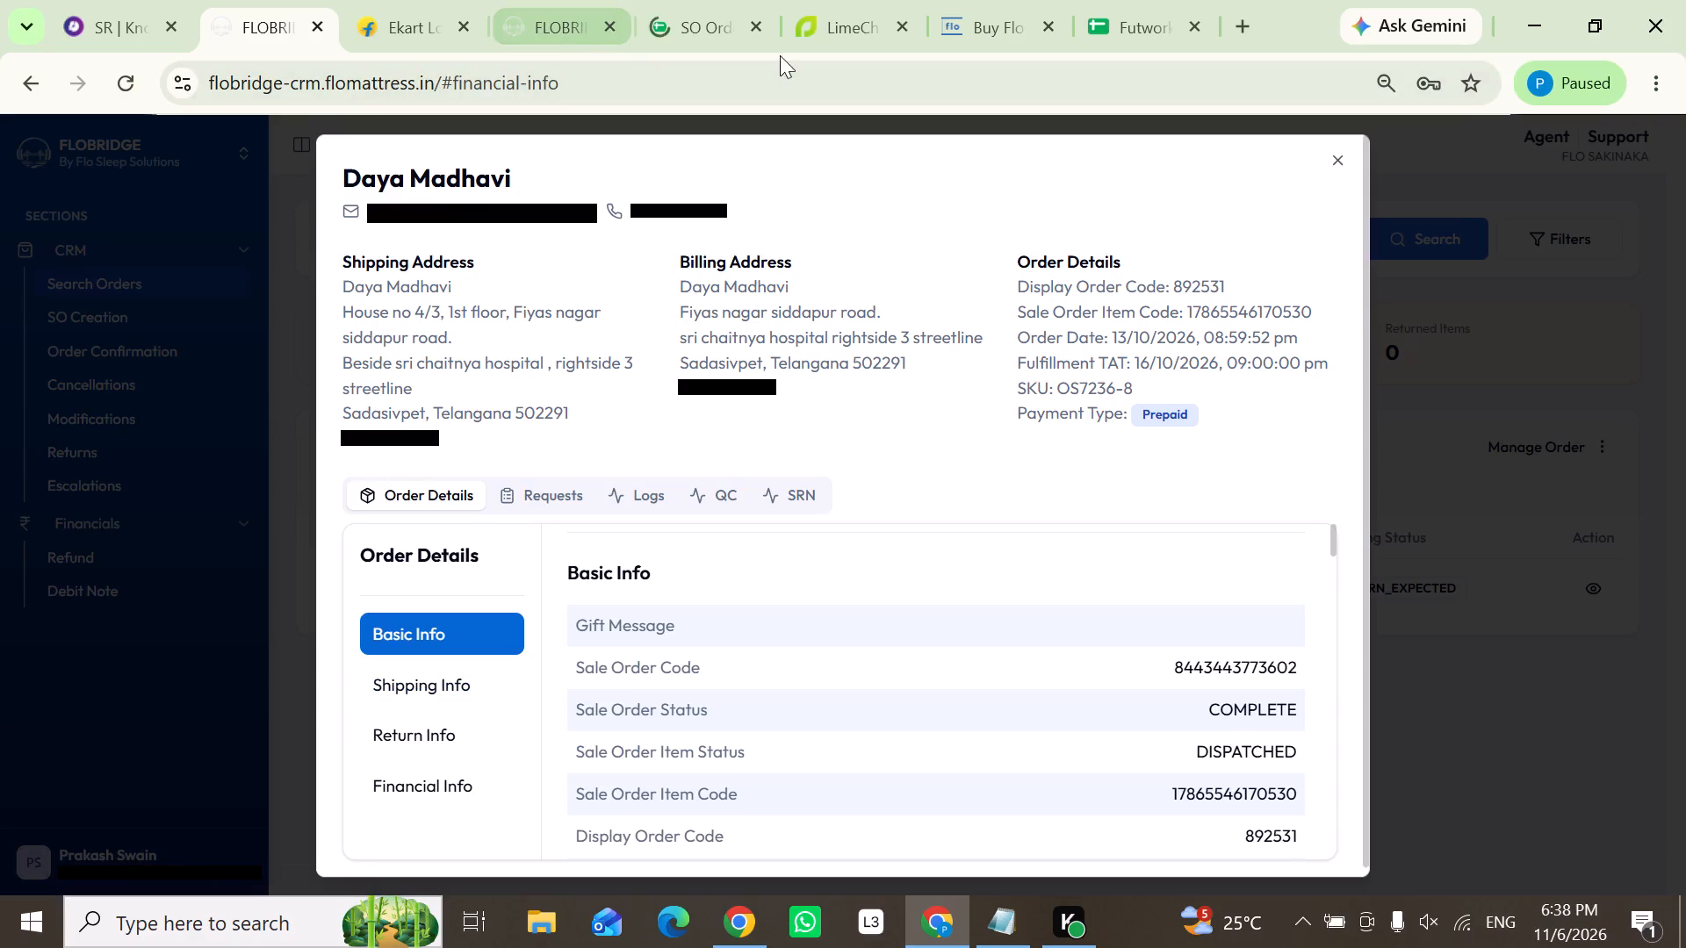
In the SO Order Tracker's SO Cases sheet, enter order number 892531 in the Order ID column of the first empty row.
click(728, 11)
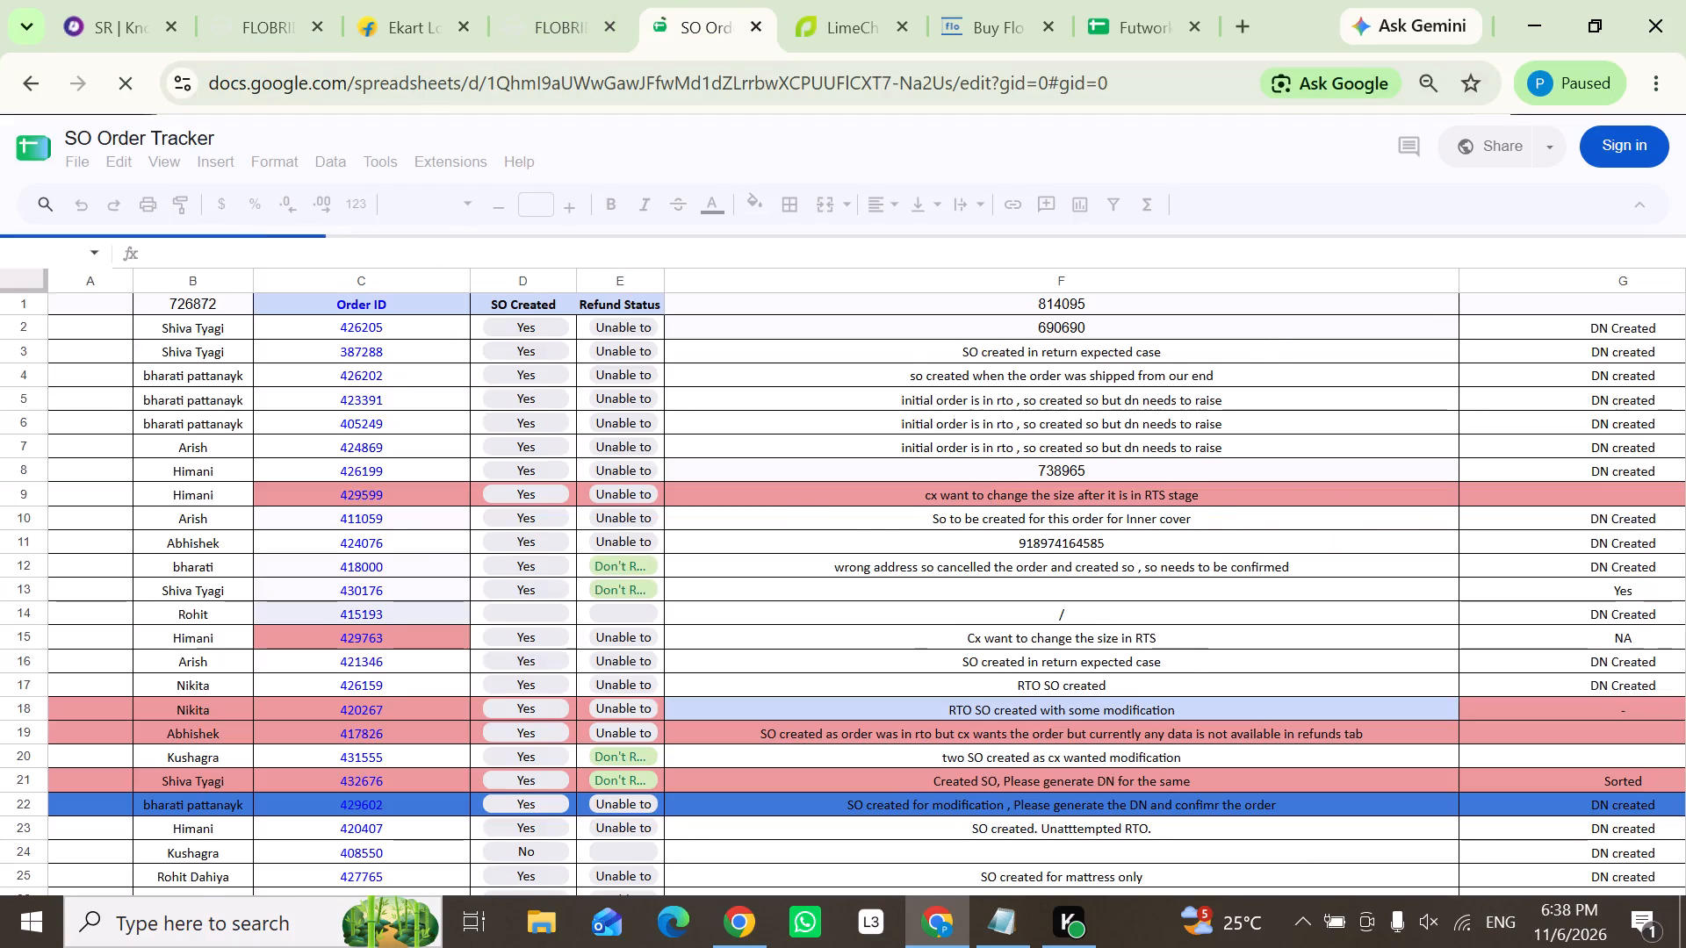
scroll(1195, 543, down, 9)
scroll(1133, 509, down, 5)
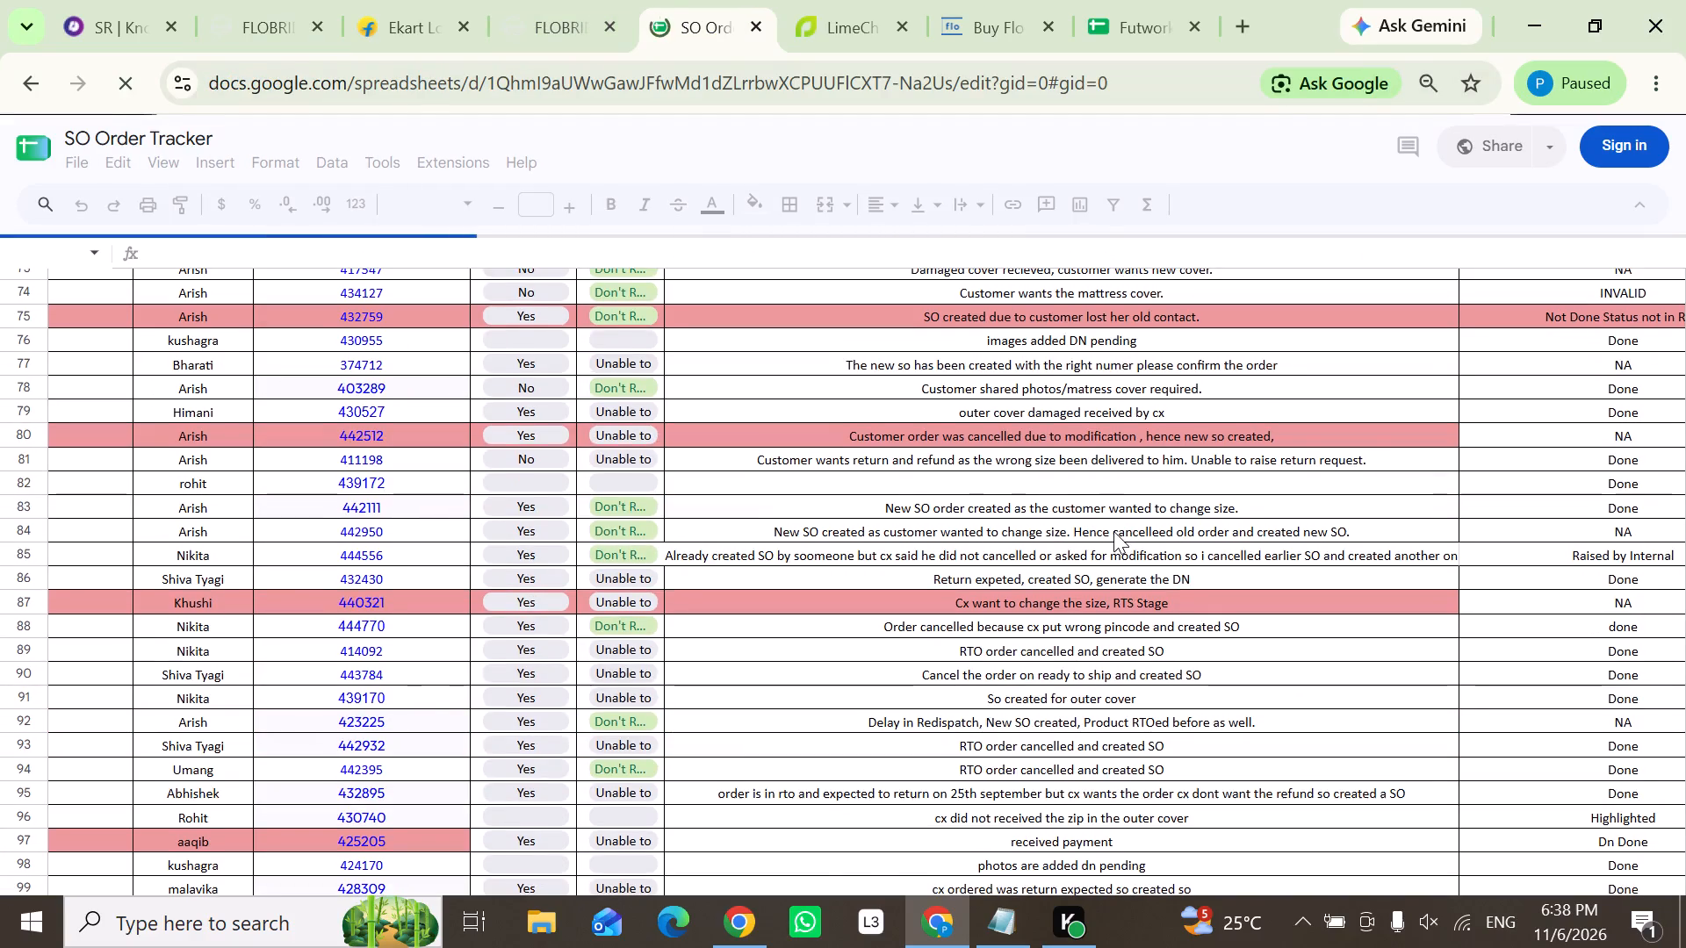
scroll(1081, 546, down, 4)
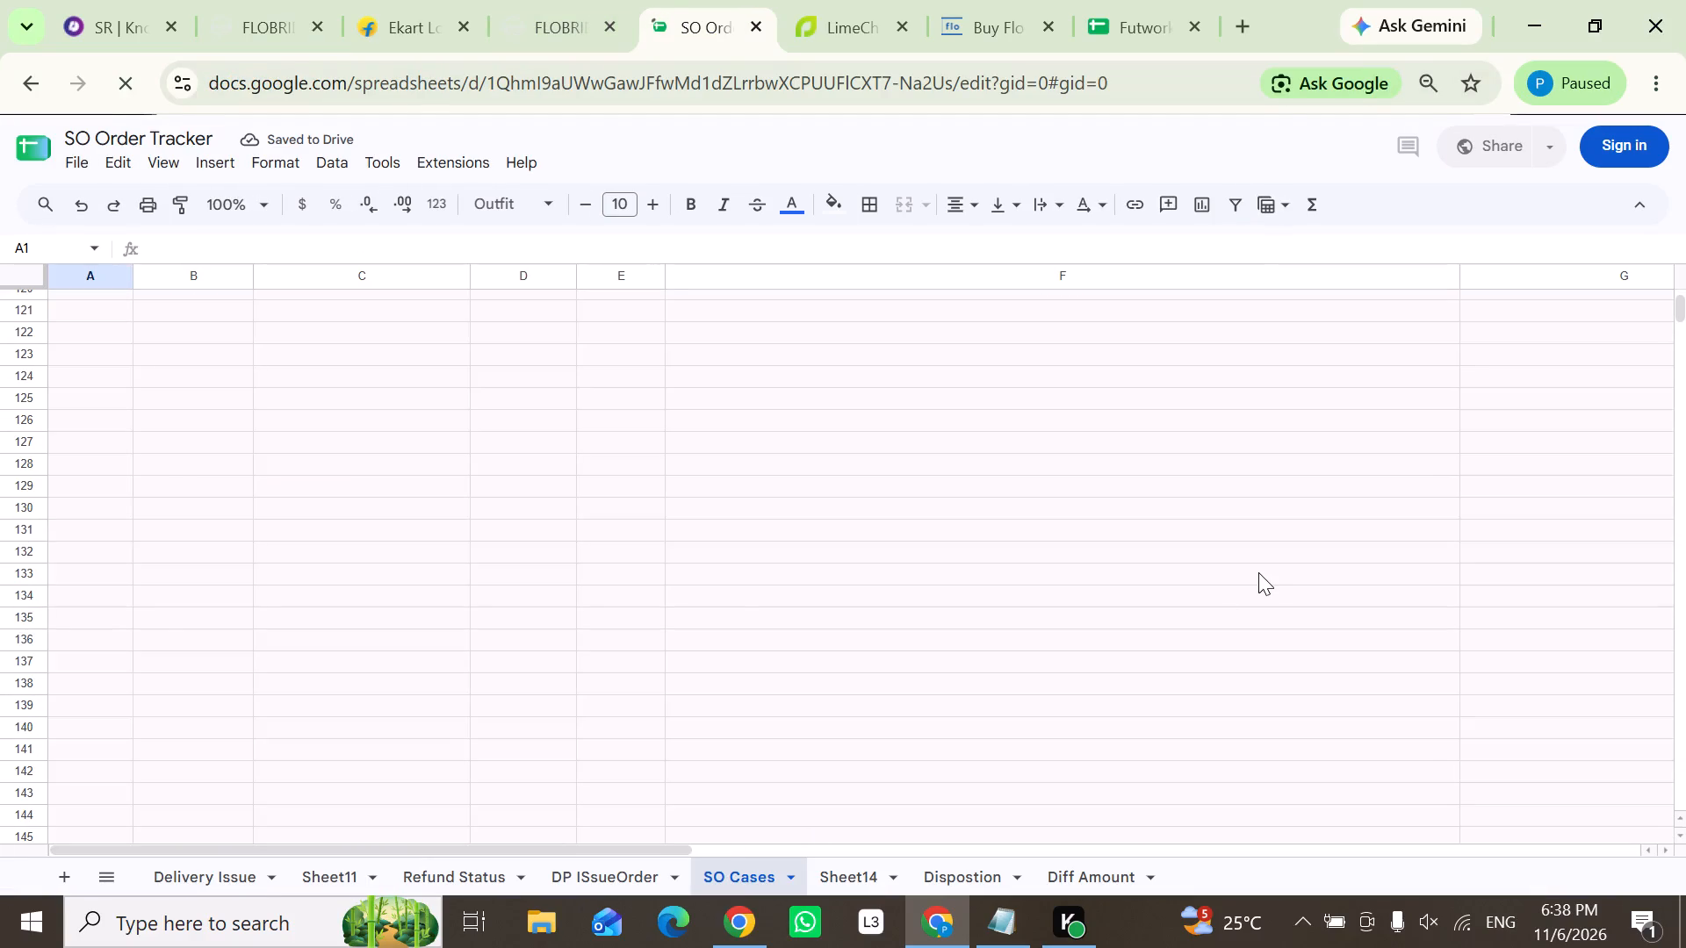
scroll(1258, 576, down, 9)
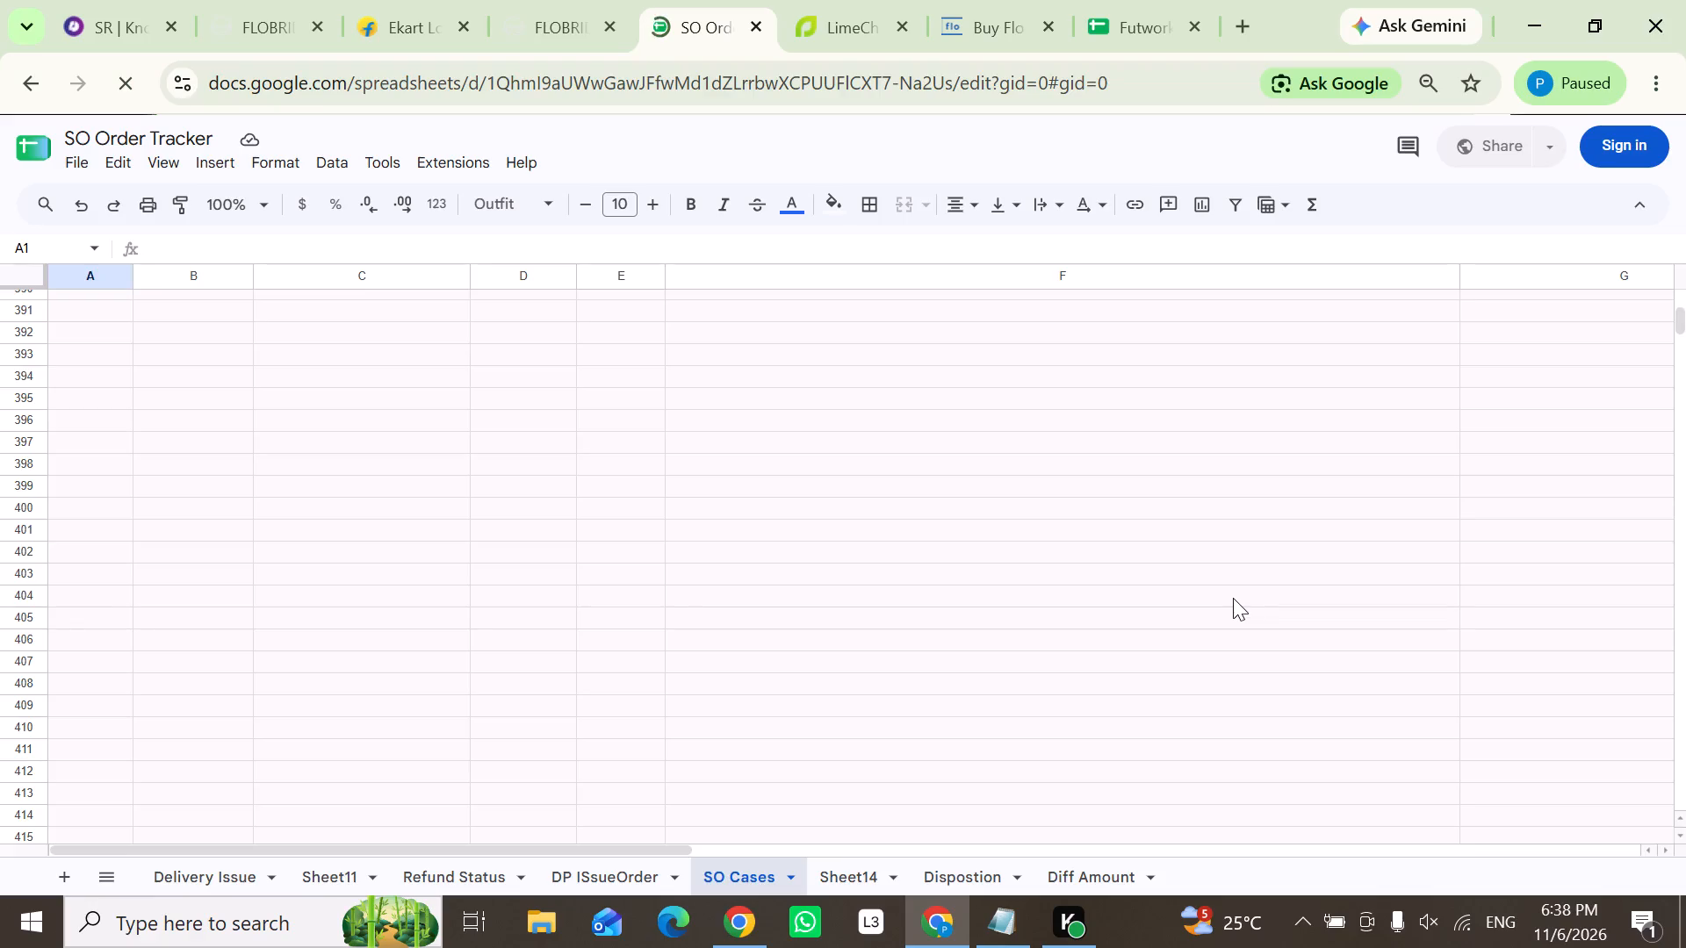
drag(1680, 321, 1679, 323)
drag(1679, 323, 1684, 557)
click(1685, 616)
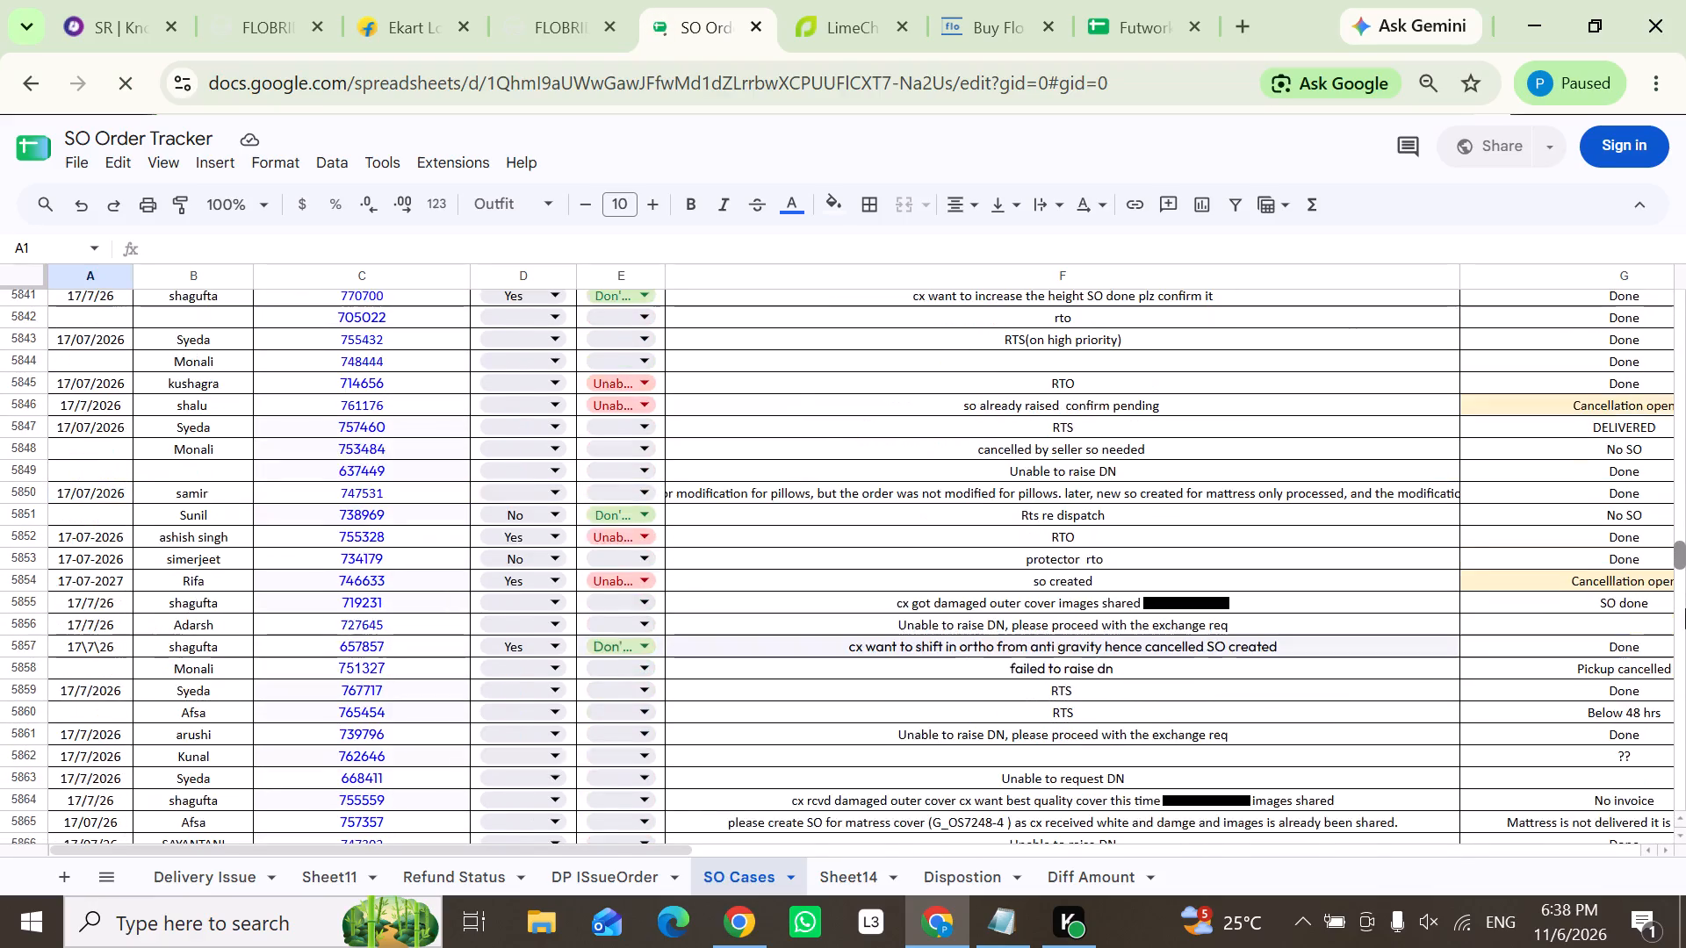
click(1683, 636)
drag(1683, 559, 1684, 565)
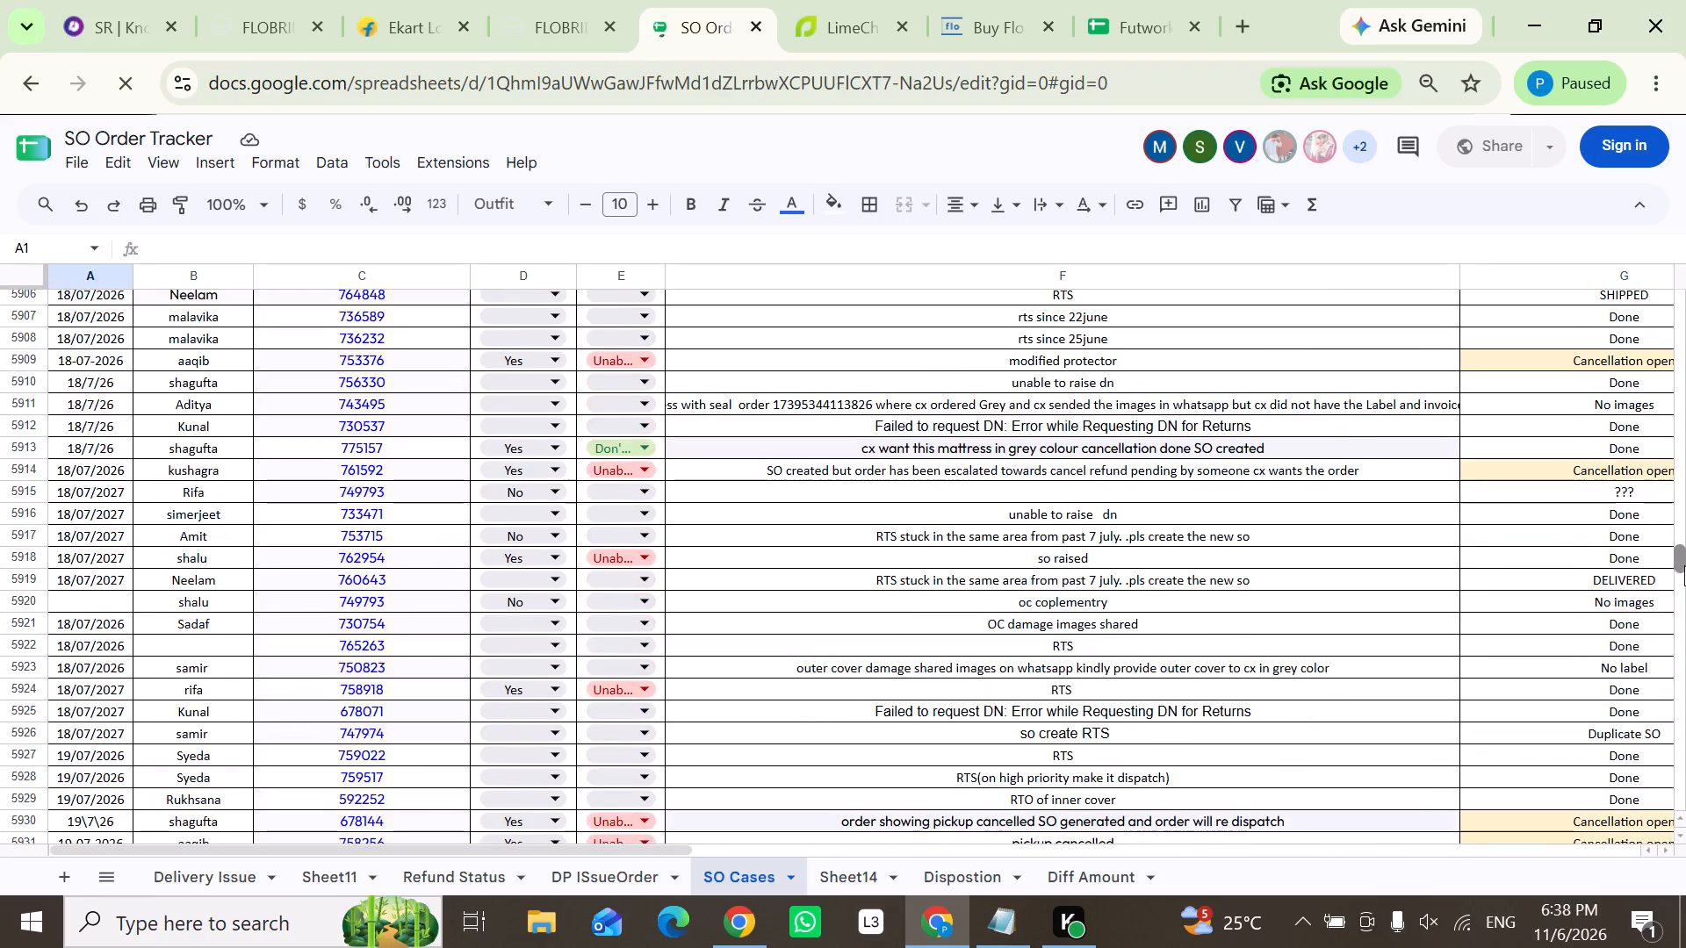
drag(1684, 565, 1685, 806)
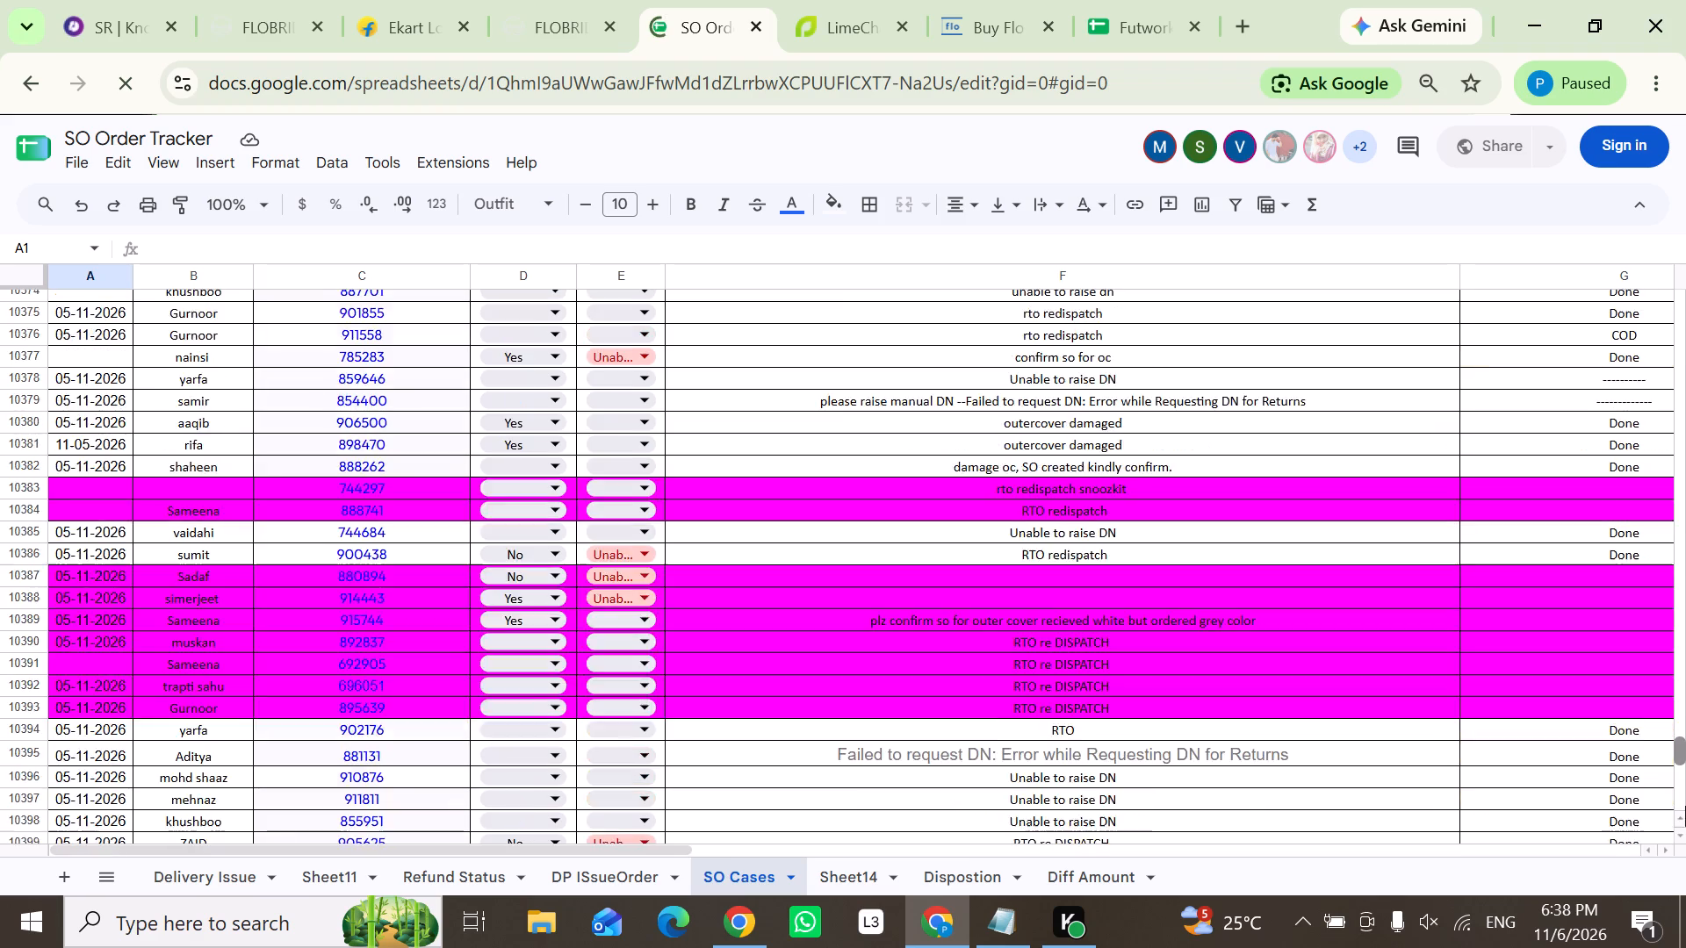
drag(1685, 806, 1681, 819)
click(989, 593)
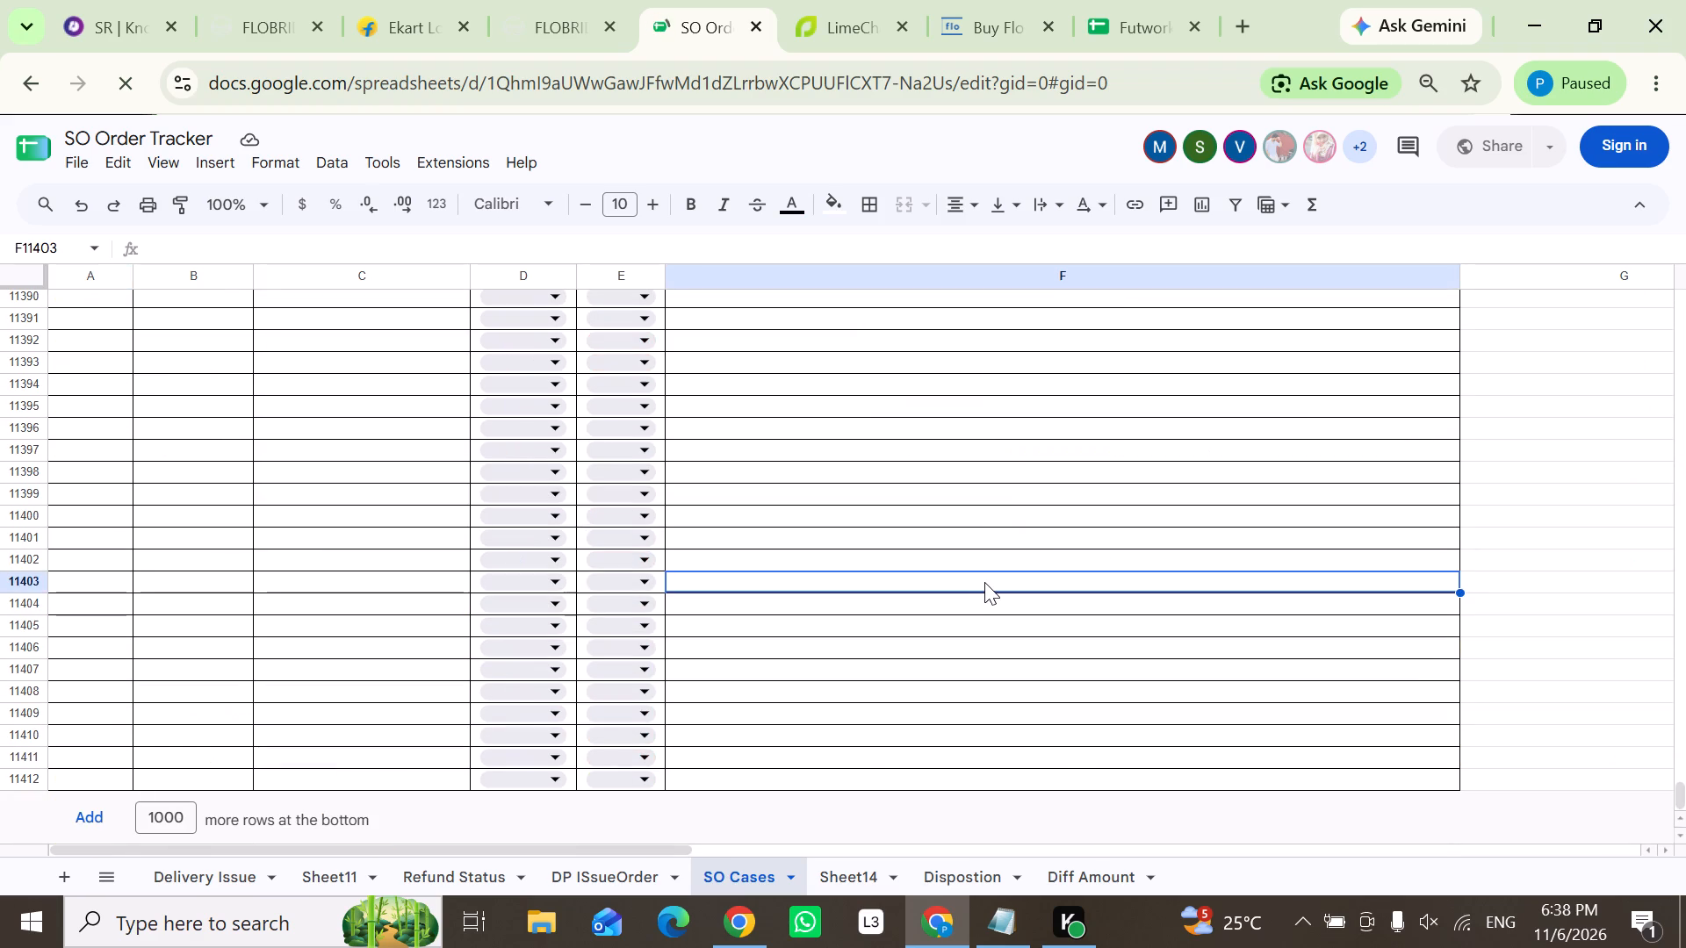
key(ctrl+Up)
click(431, 325)
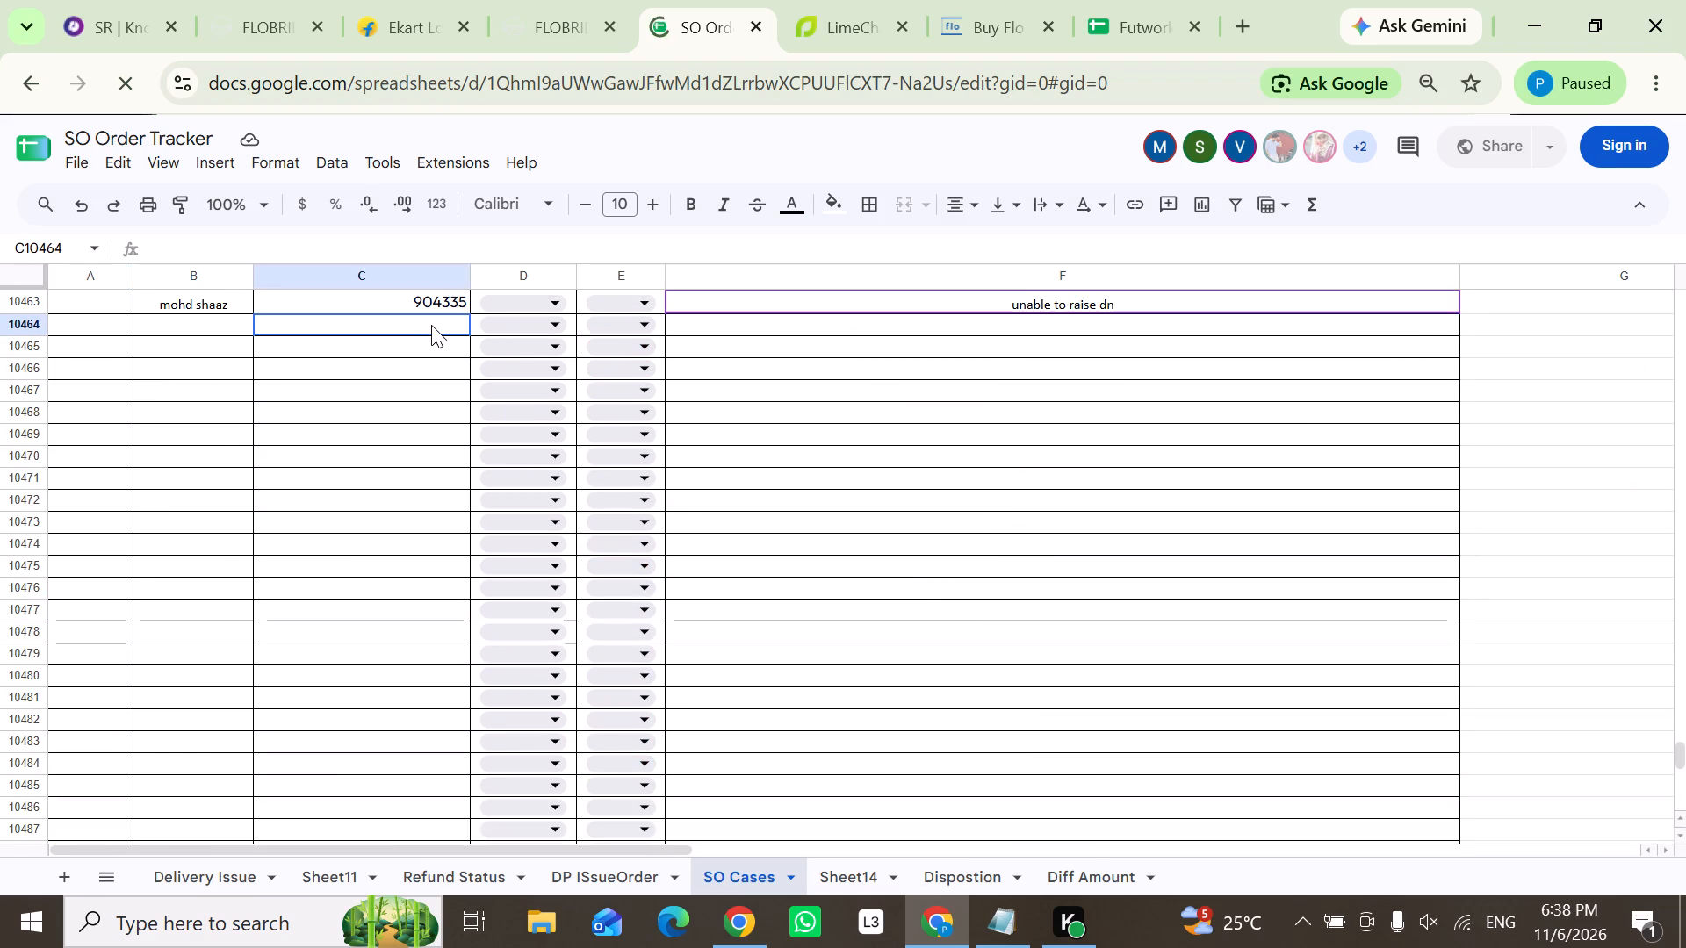
key(ctrl+v)
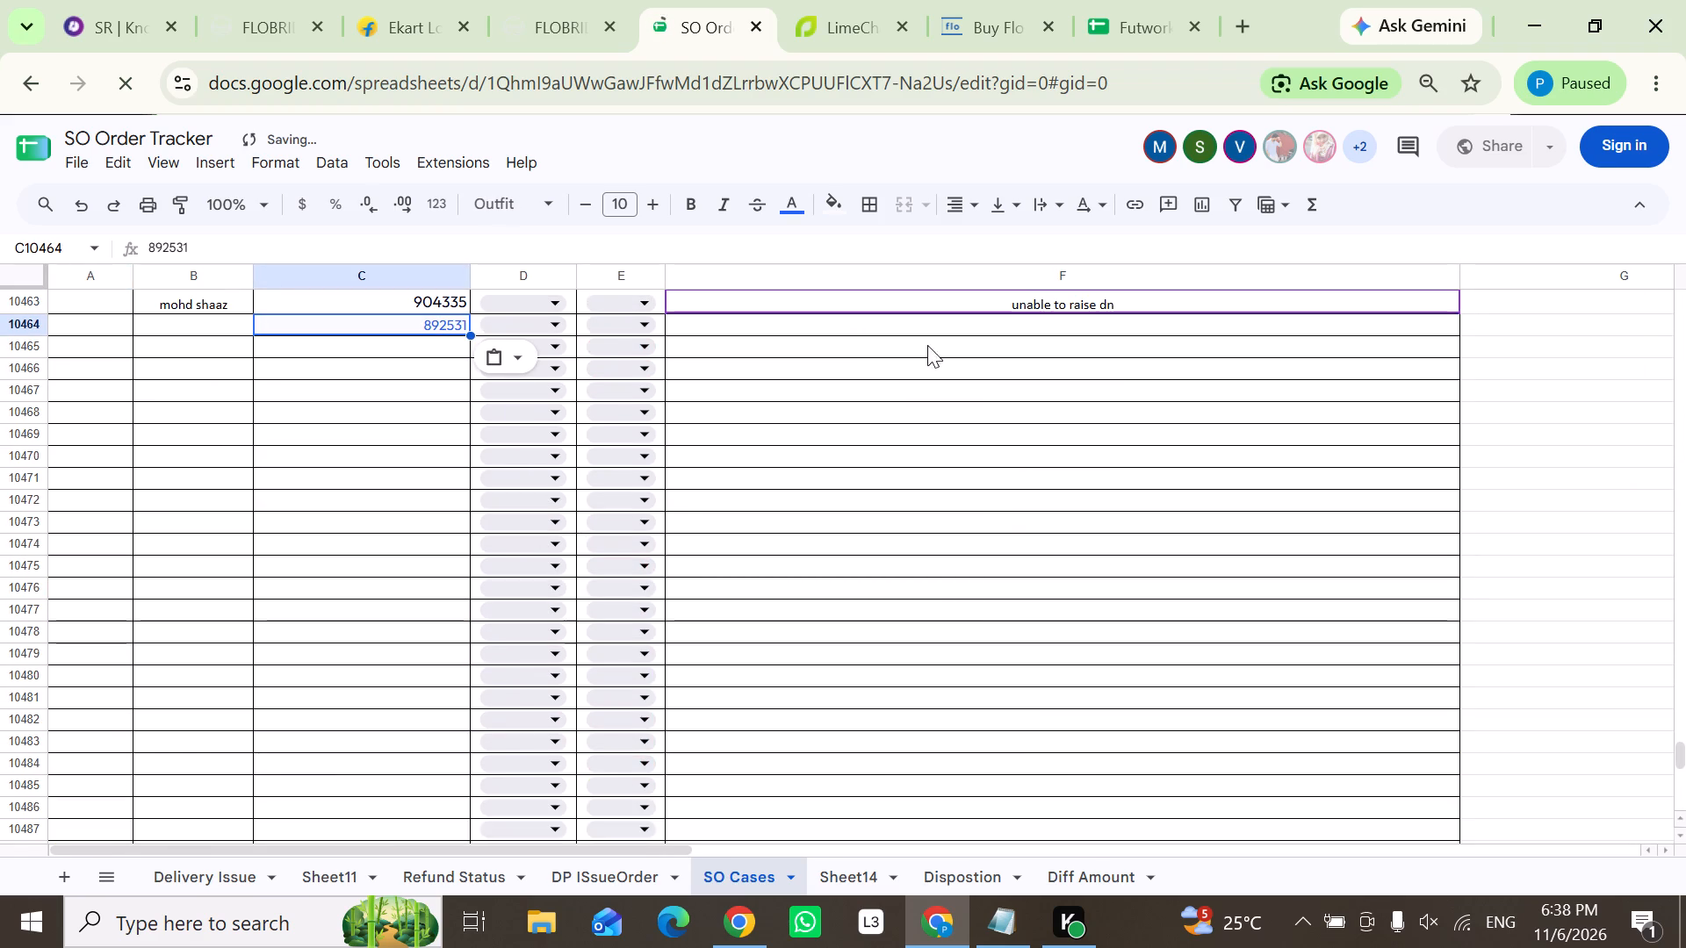
click(936, 331)
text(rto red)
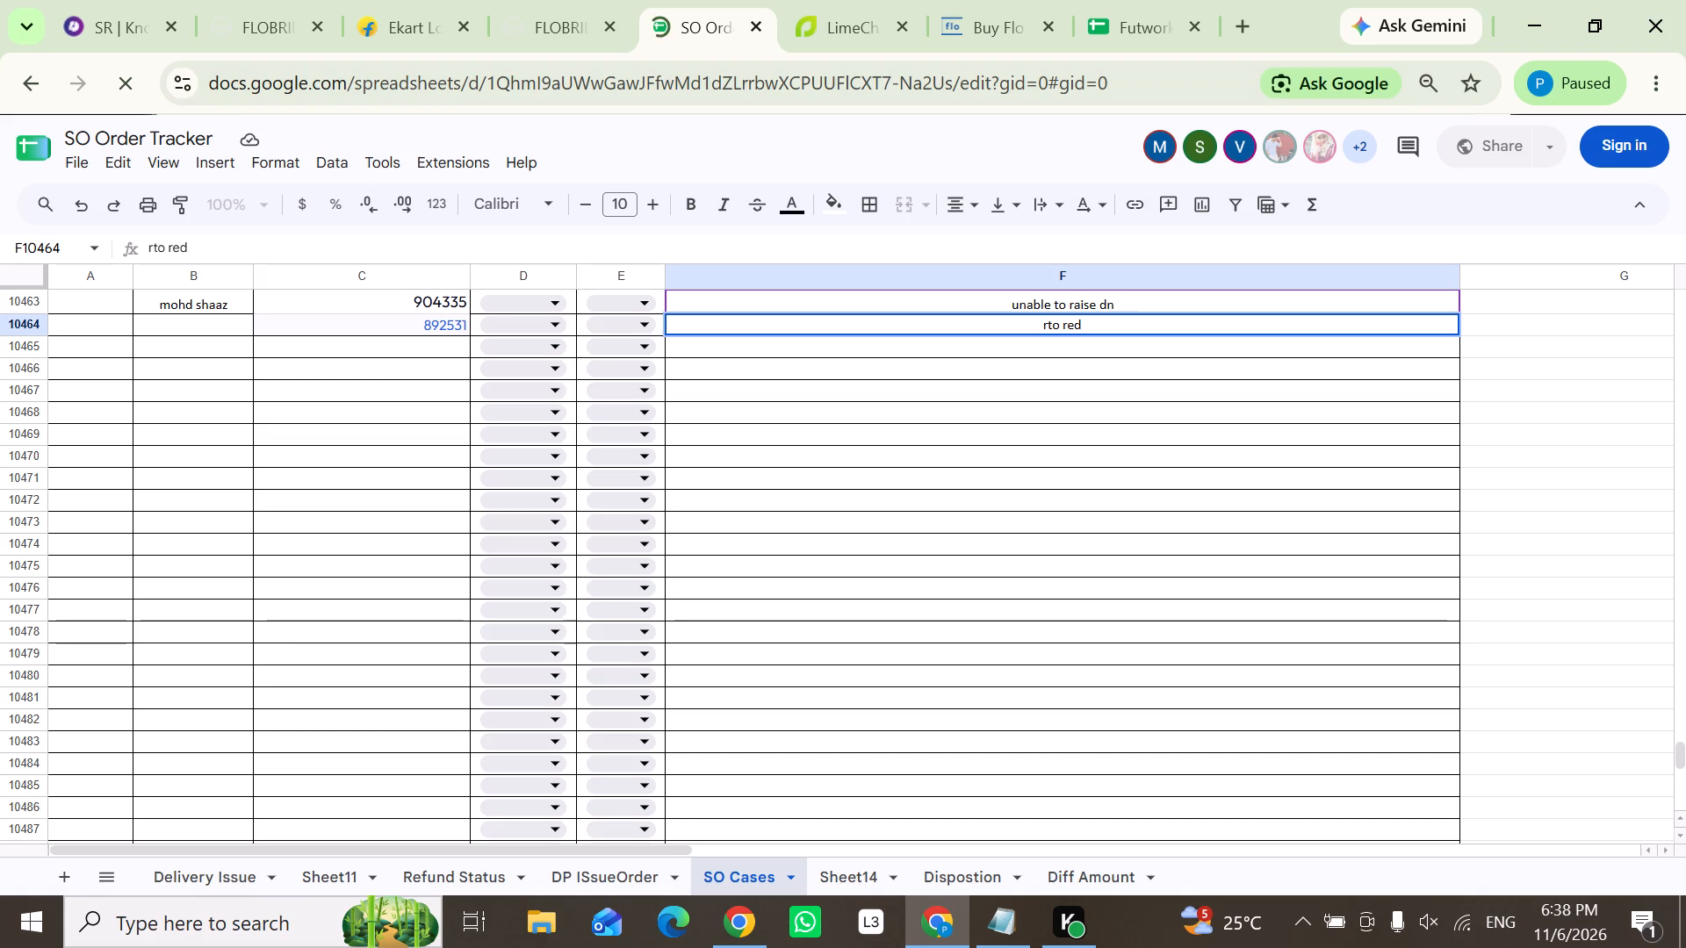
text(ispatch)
click(212, 330)
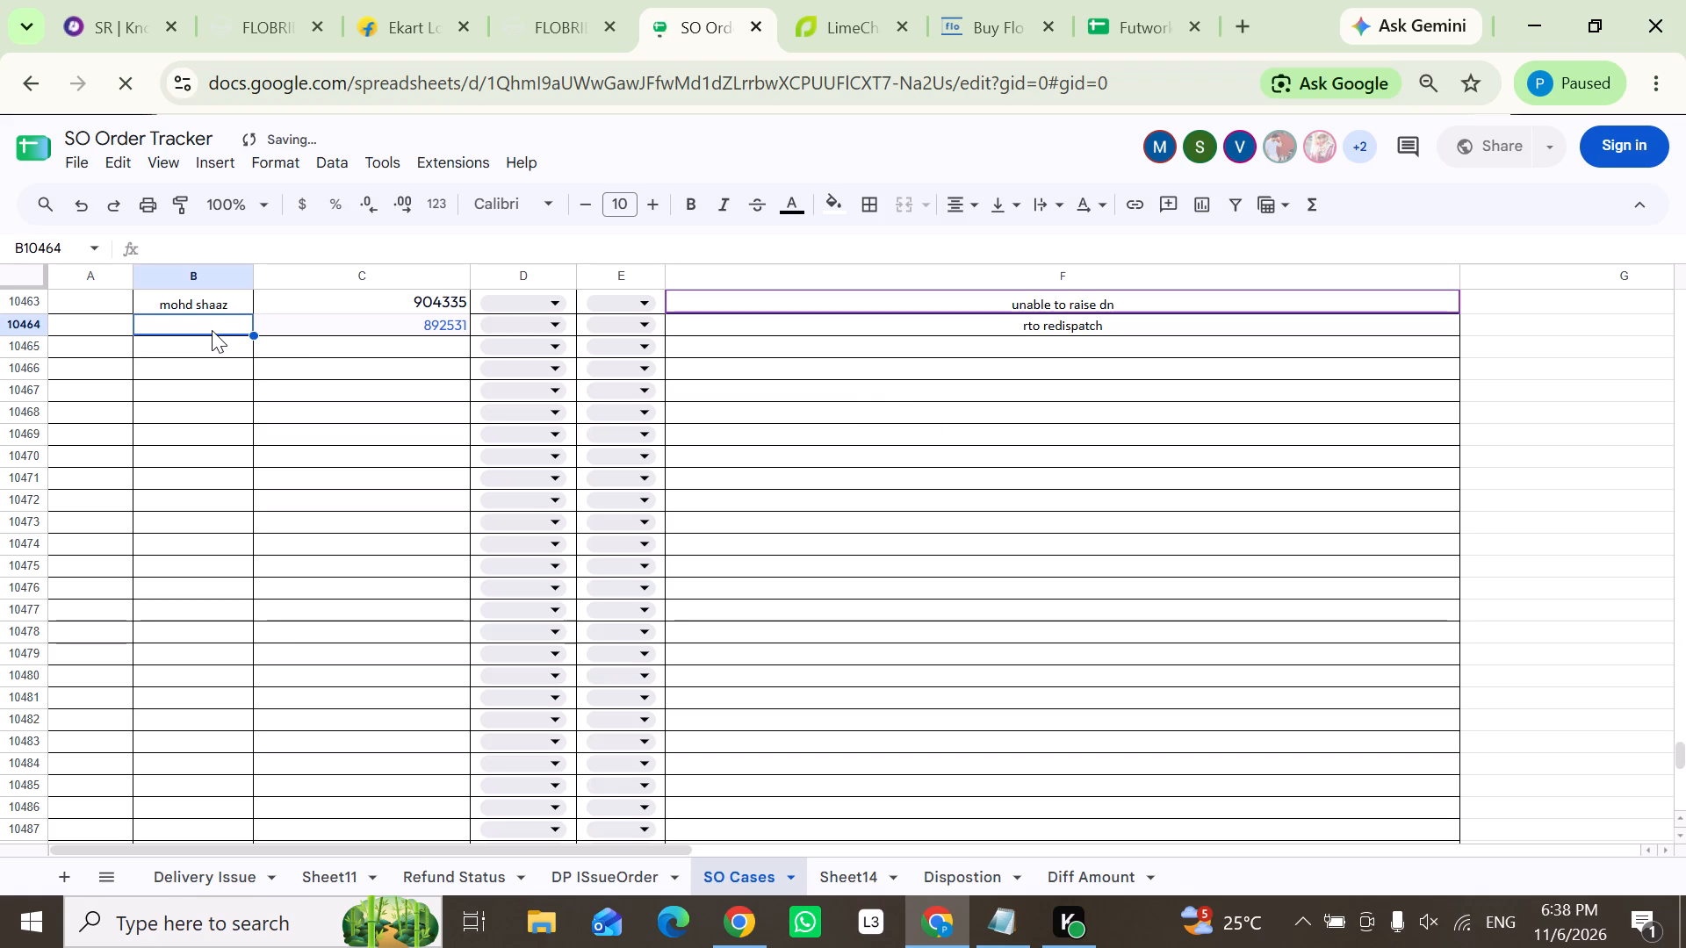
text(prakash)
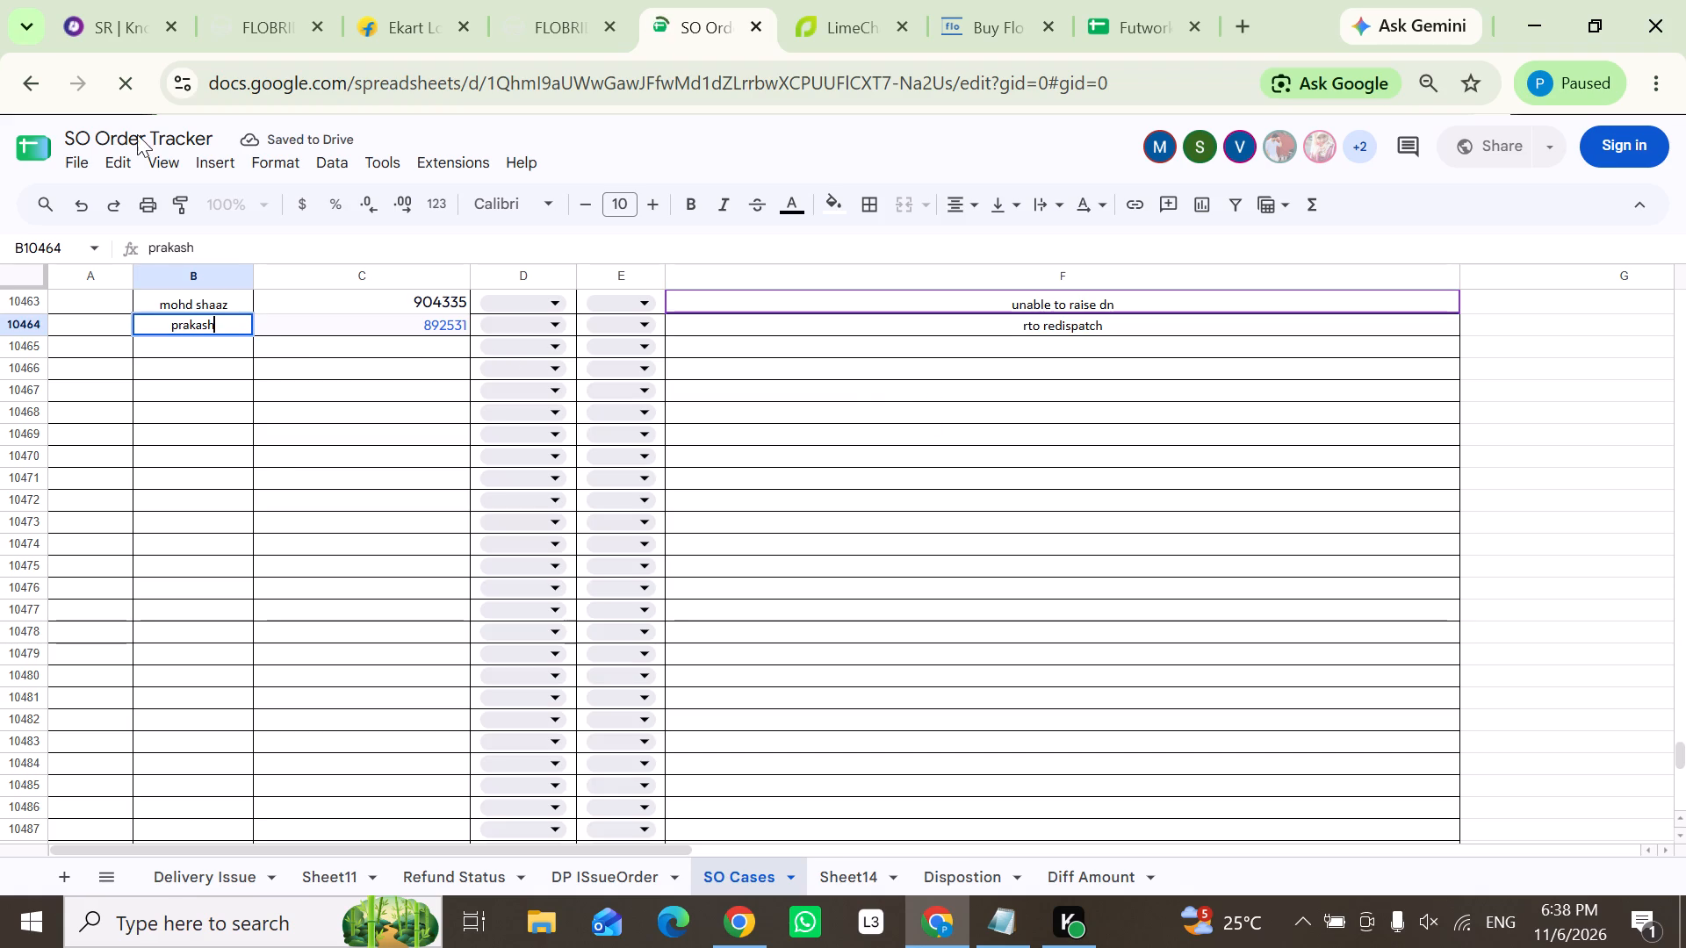
click(265, 450)
Refresh the Knowlarity call logs and check the latest call's disposition and note, moving the incoming call popup out of the way.
click(83, 4)
click(1264, 262)
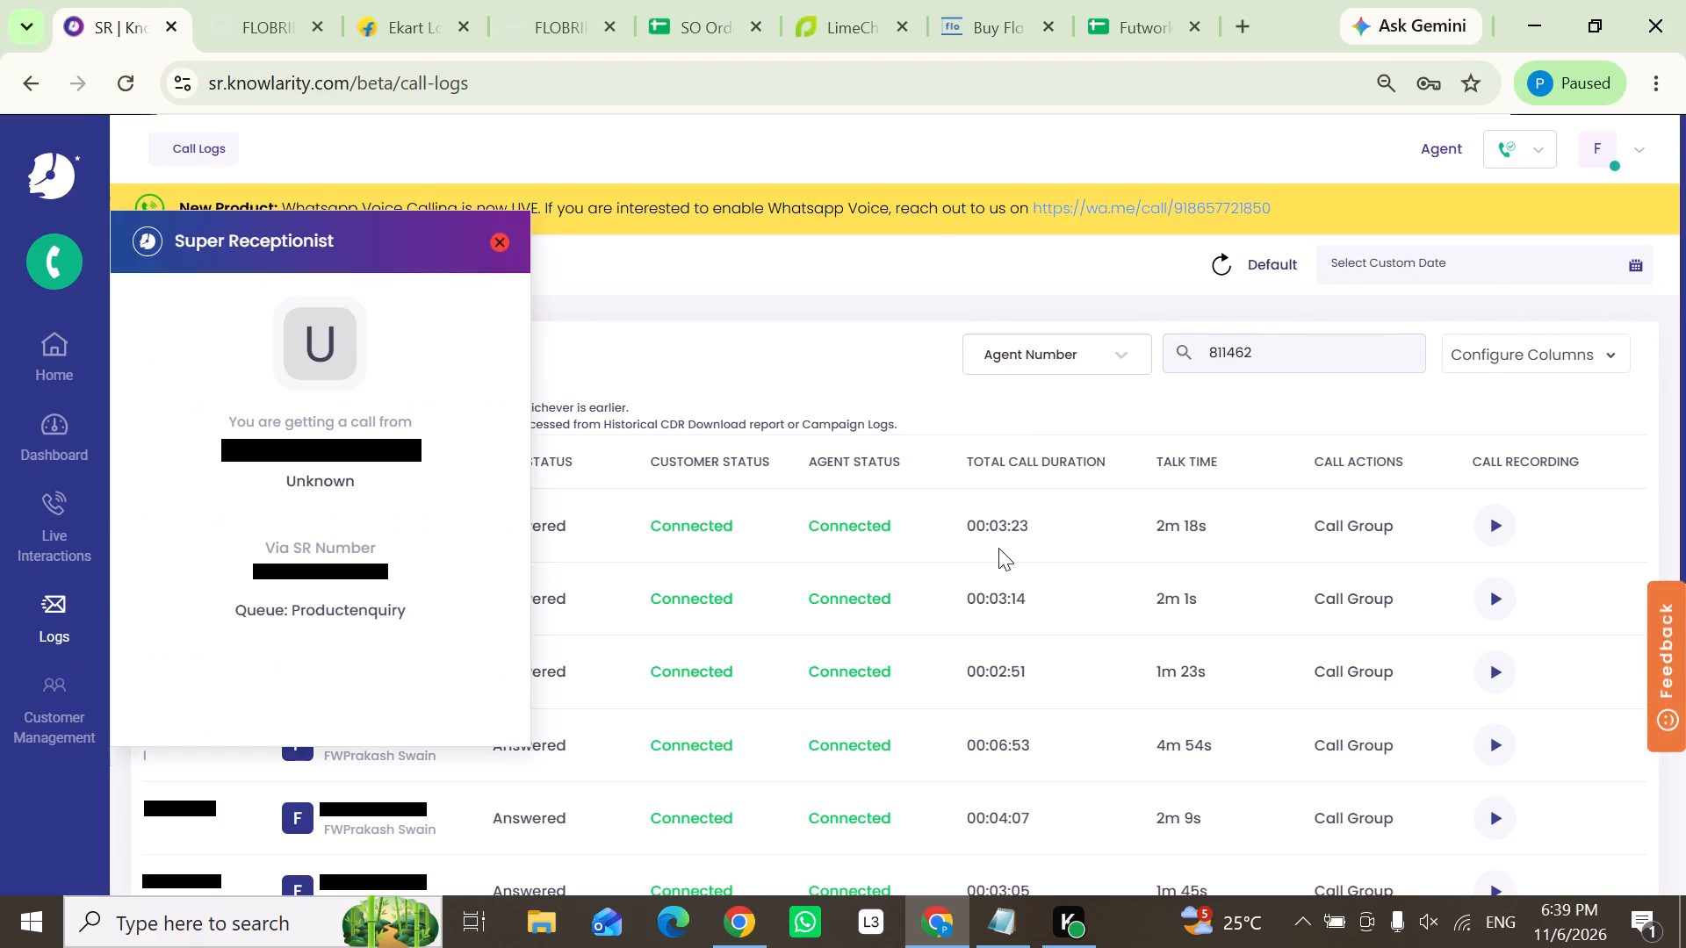
click(378, 257)
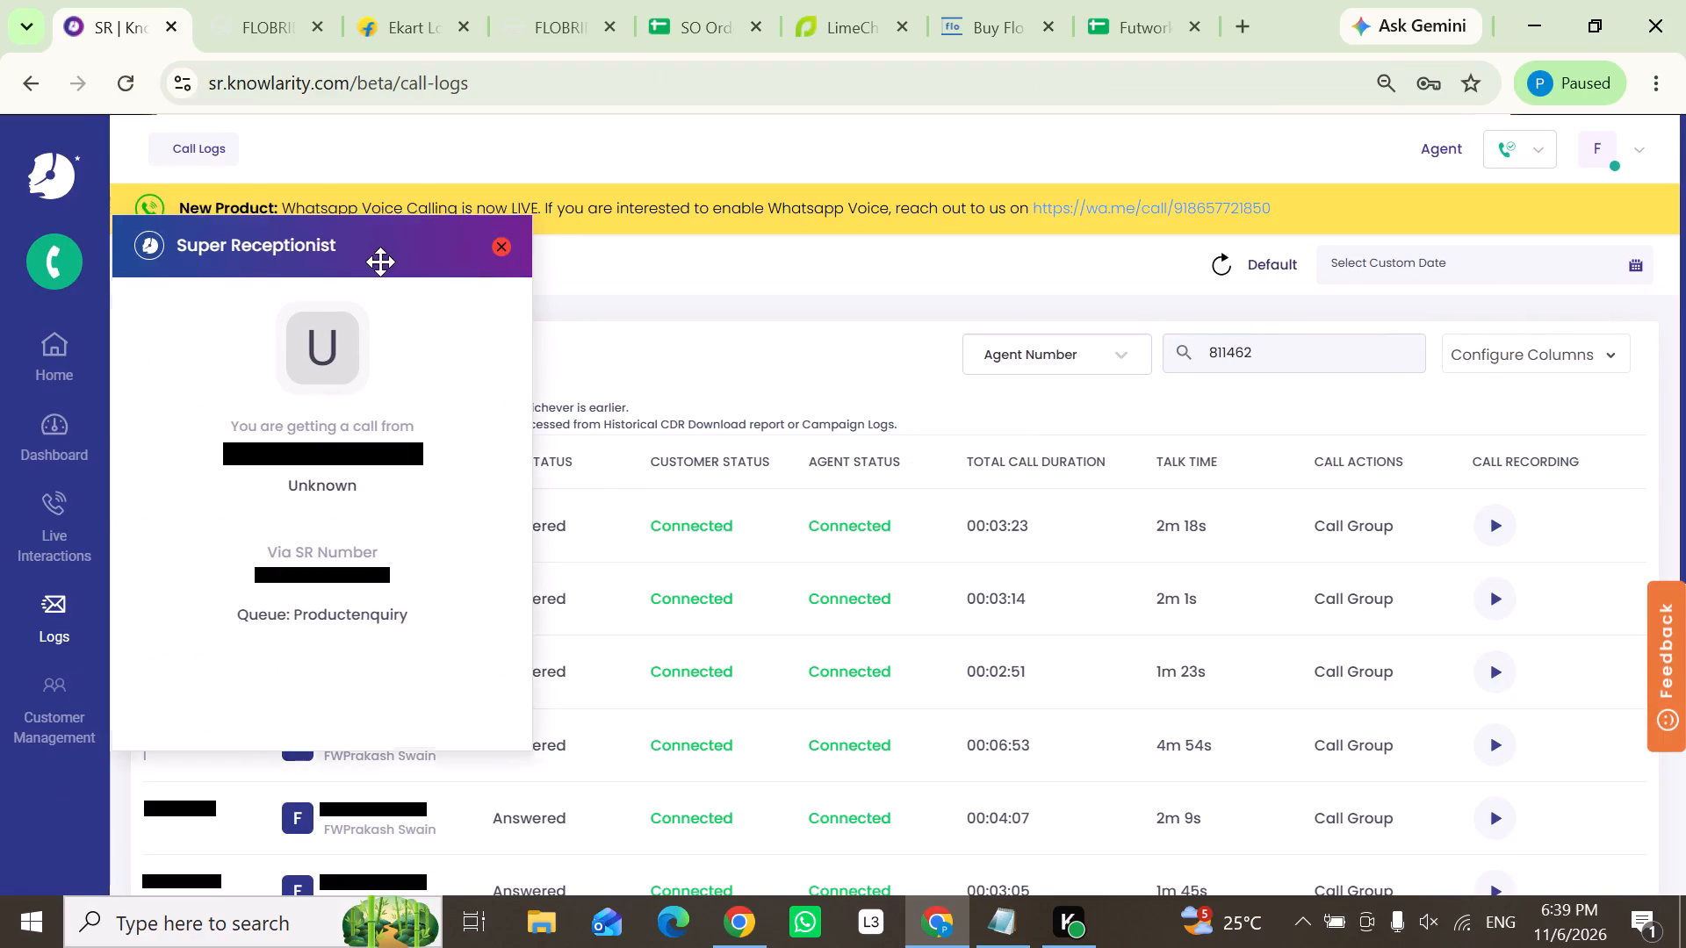
click(1275, 260)
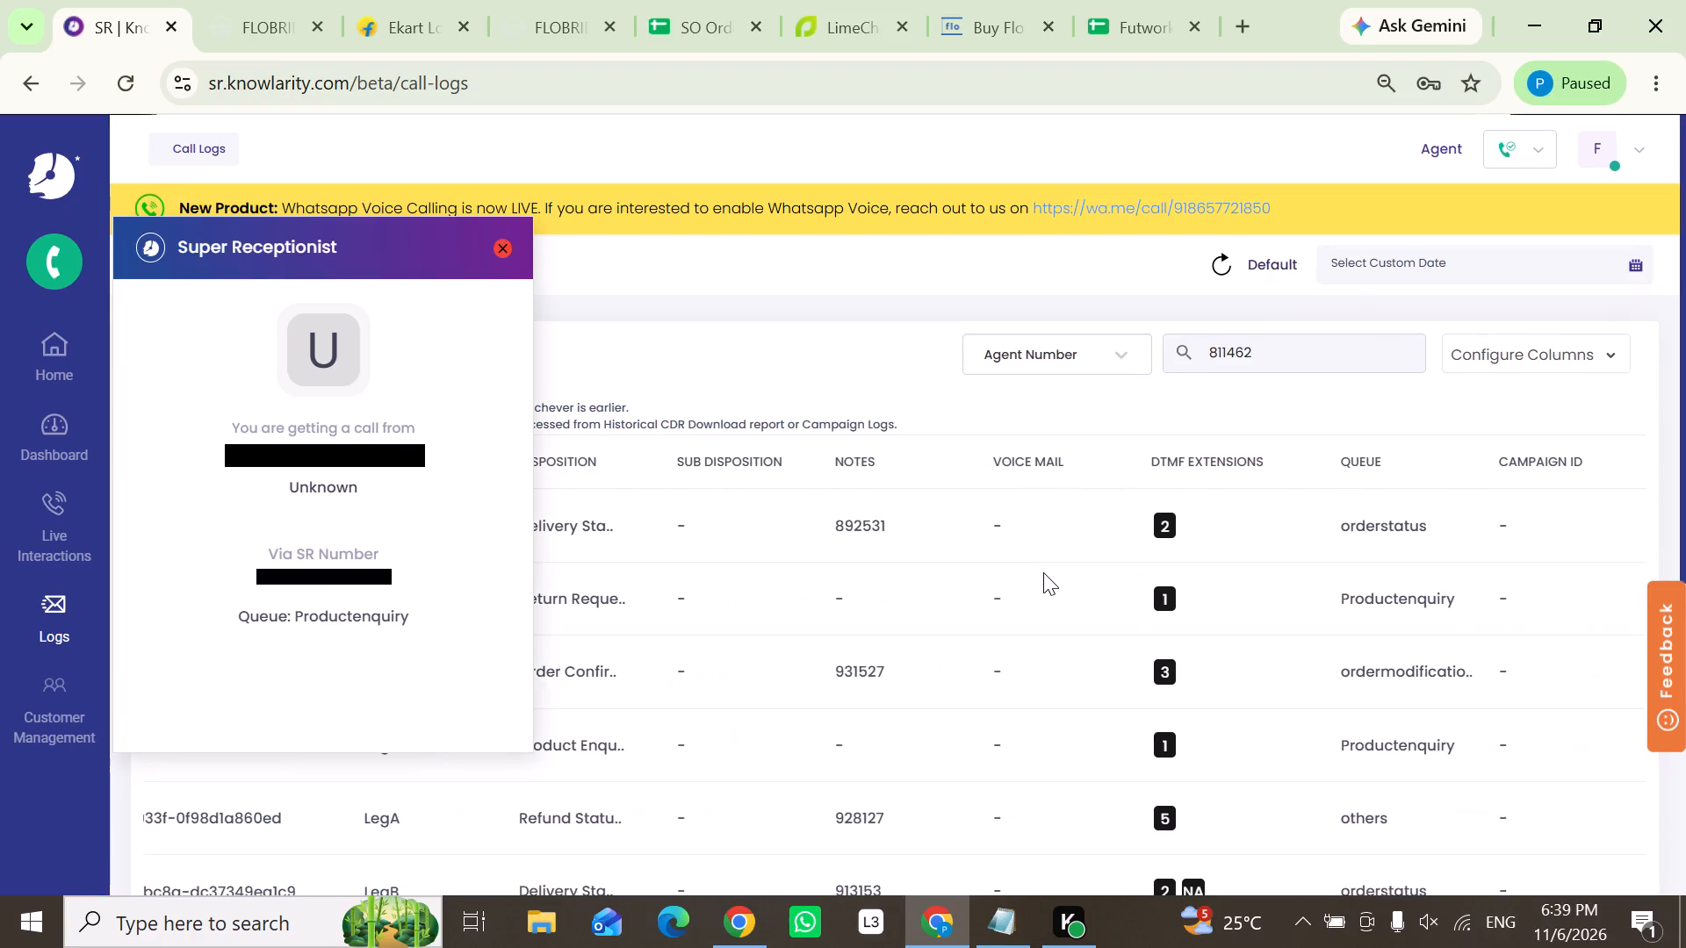
scroll(1043, 572, down, 1)
drag(360, 248, 607, 449)
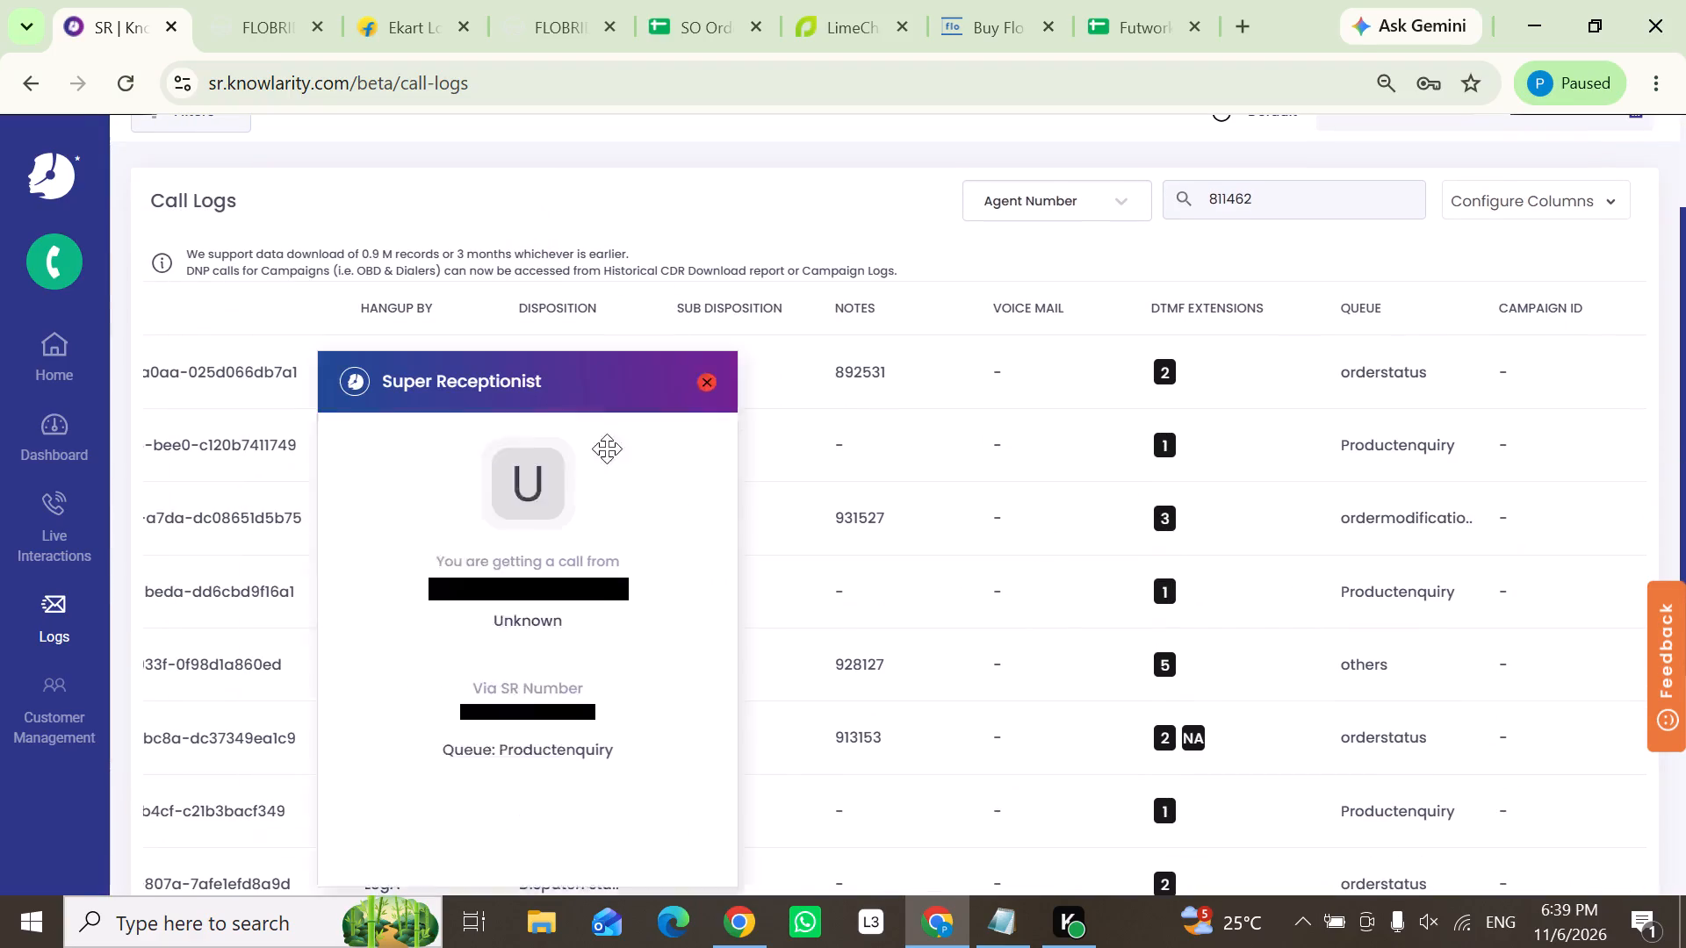
drag(607, 449, 732, 558)
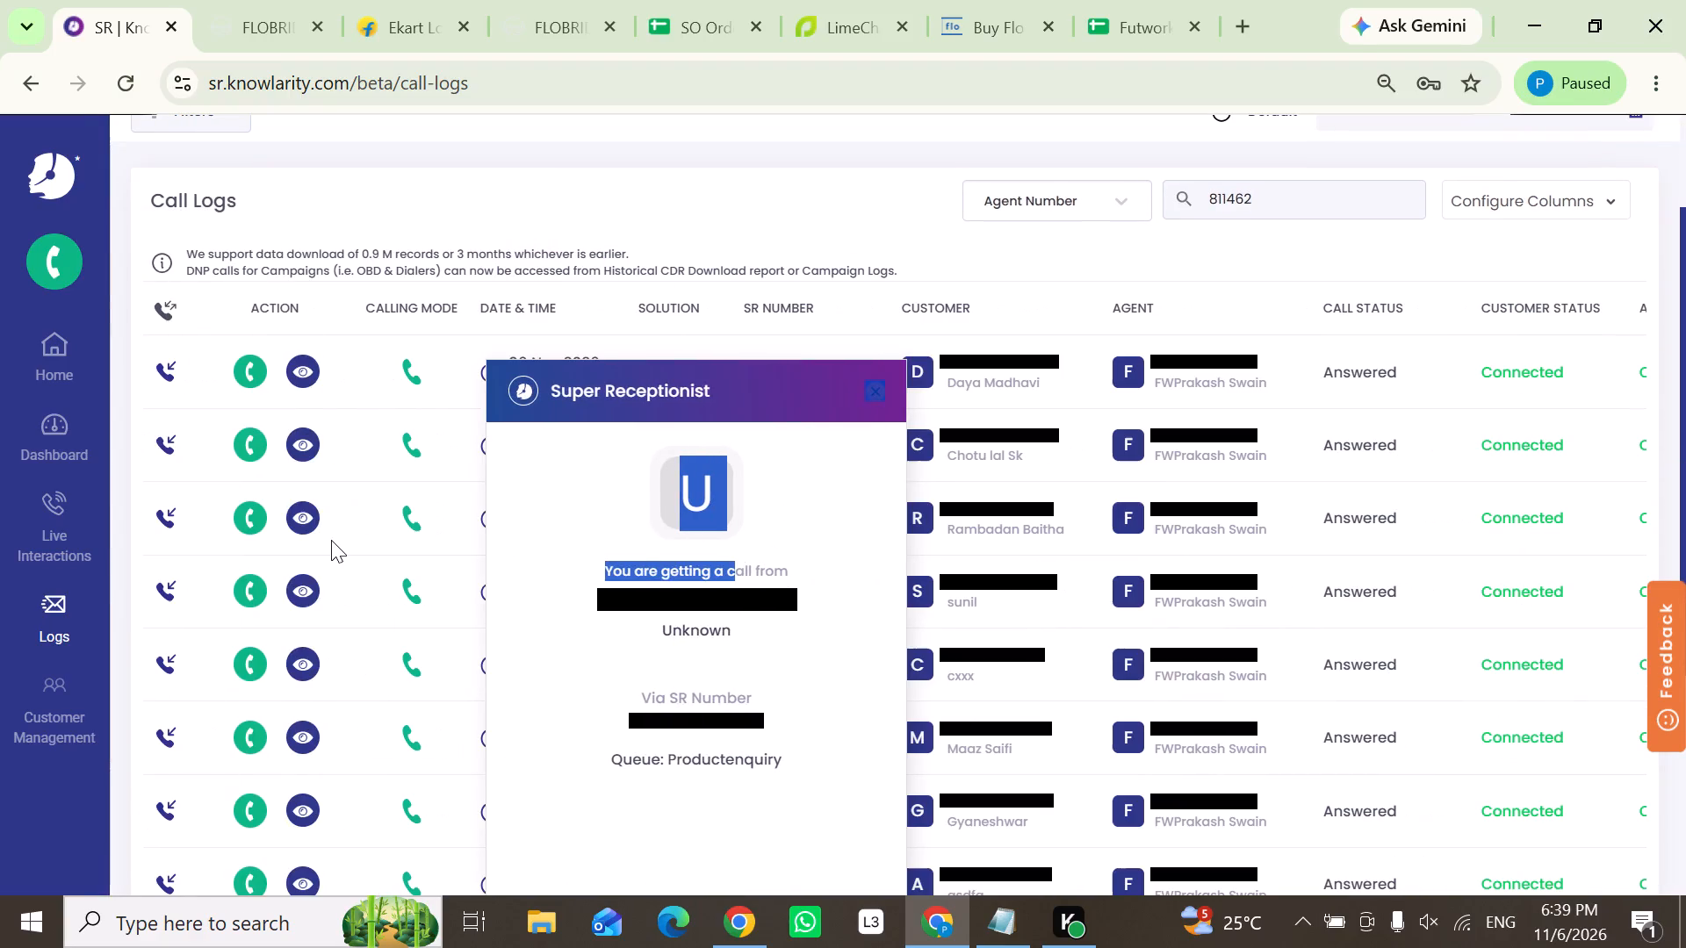
drag(662, 416, 612, 332)
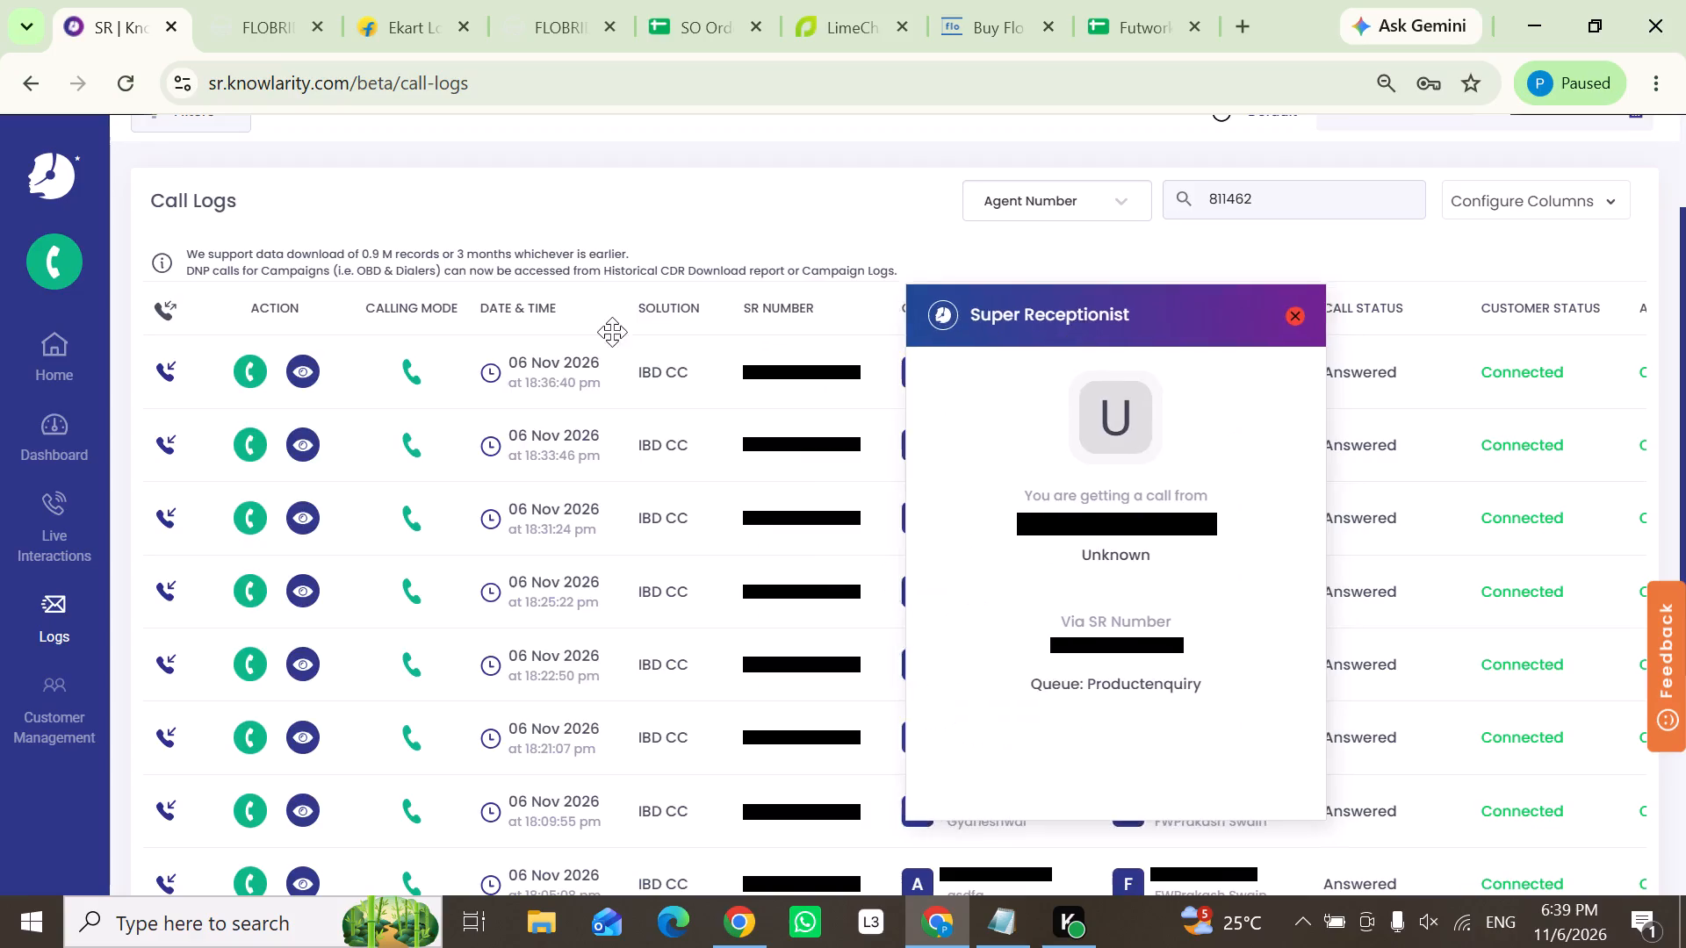
drag(612, 332, 369, 327)
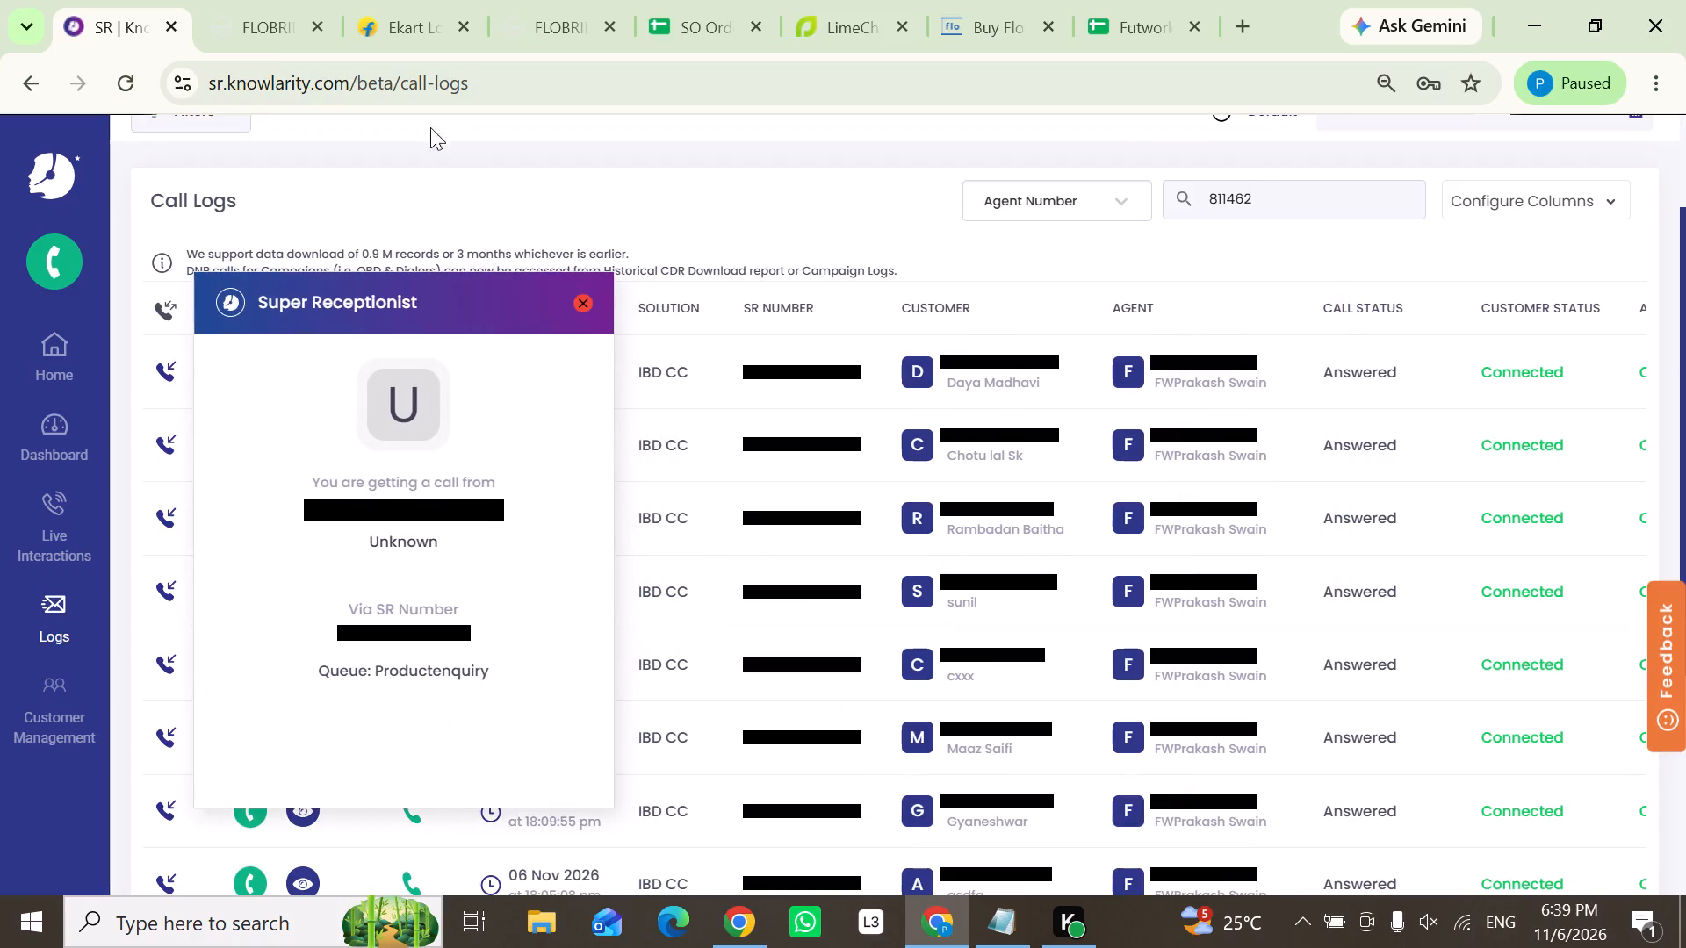
Open the Knowlarity dashboard and dismiss the incoming call popup.
click(259, 0)
click(96, 0)
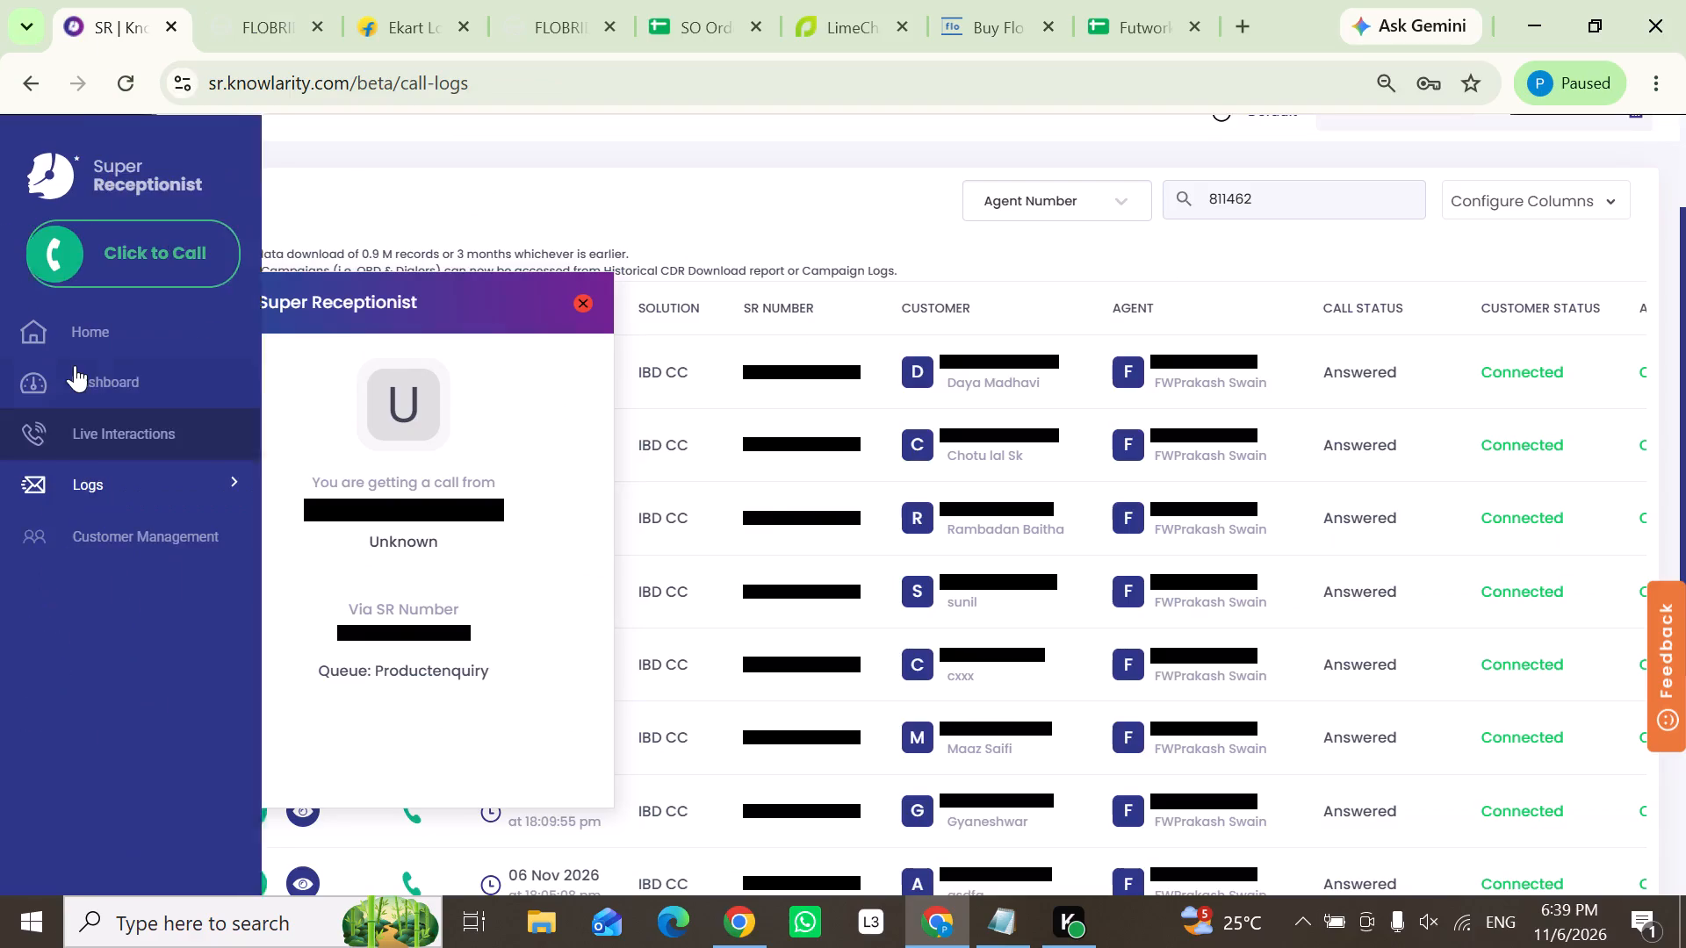
click(75, 365)
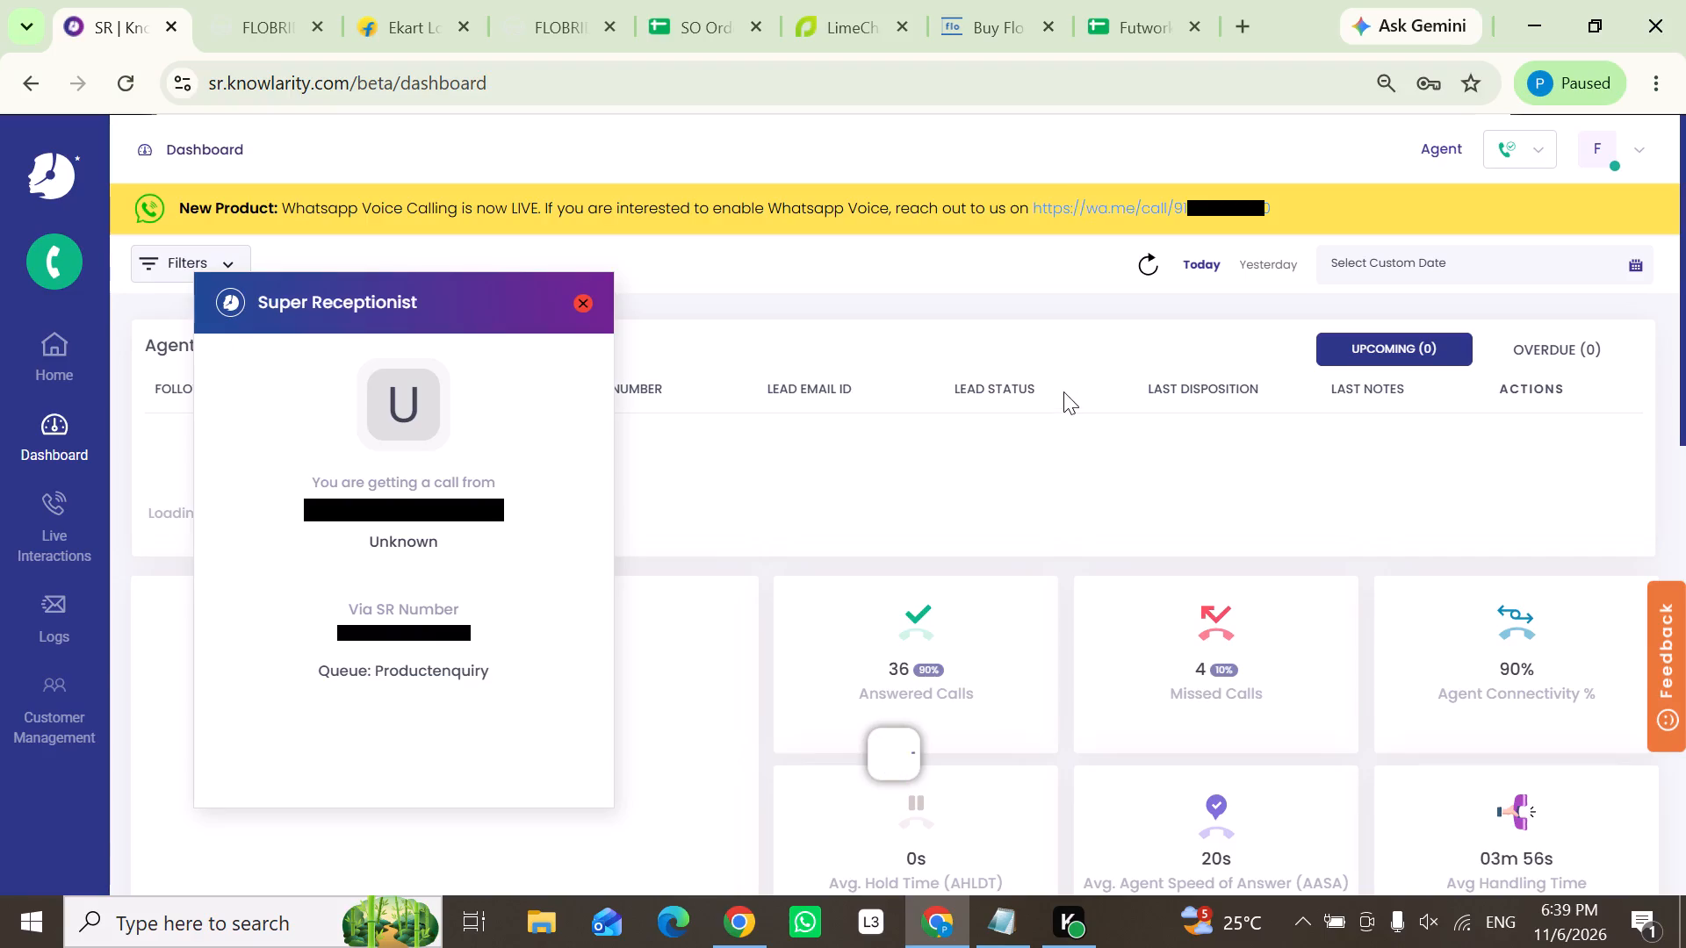
click(583, 298)
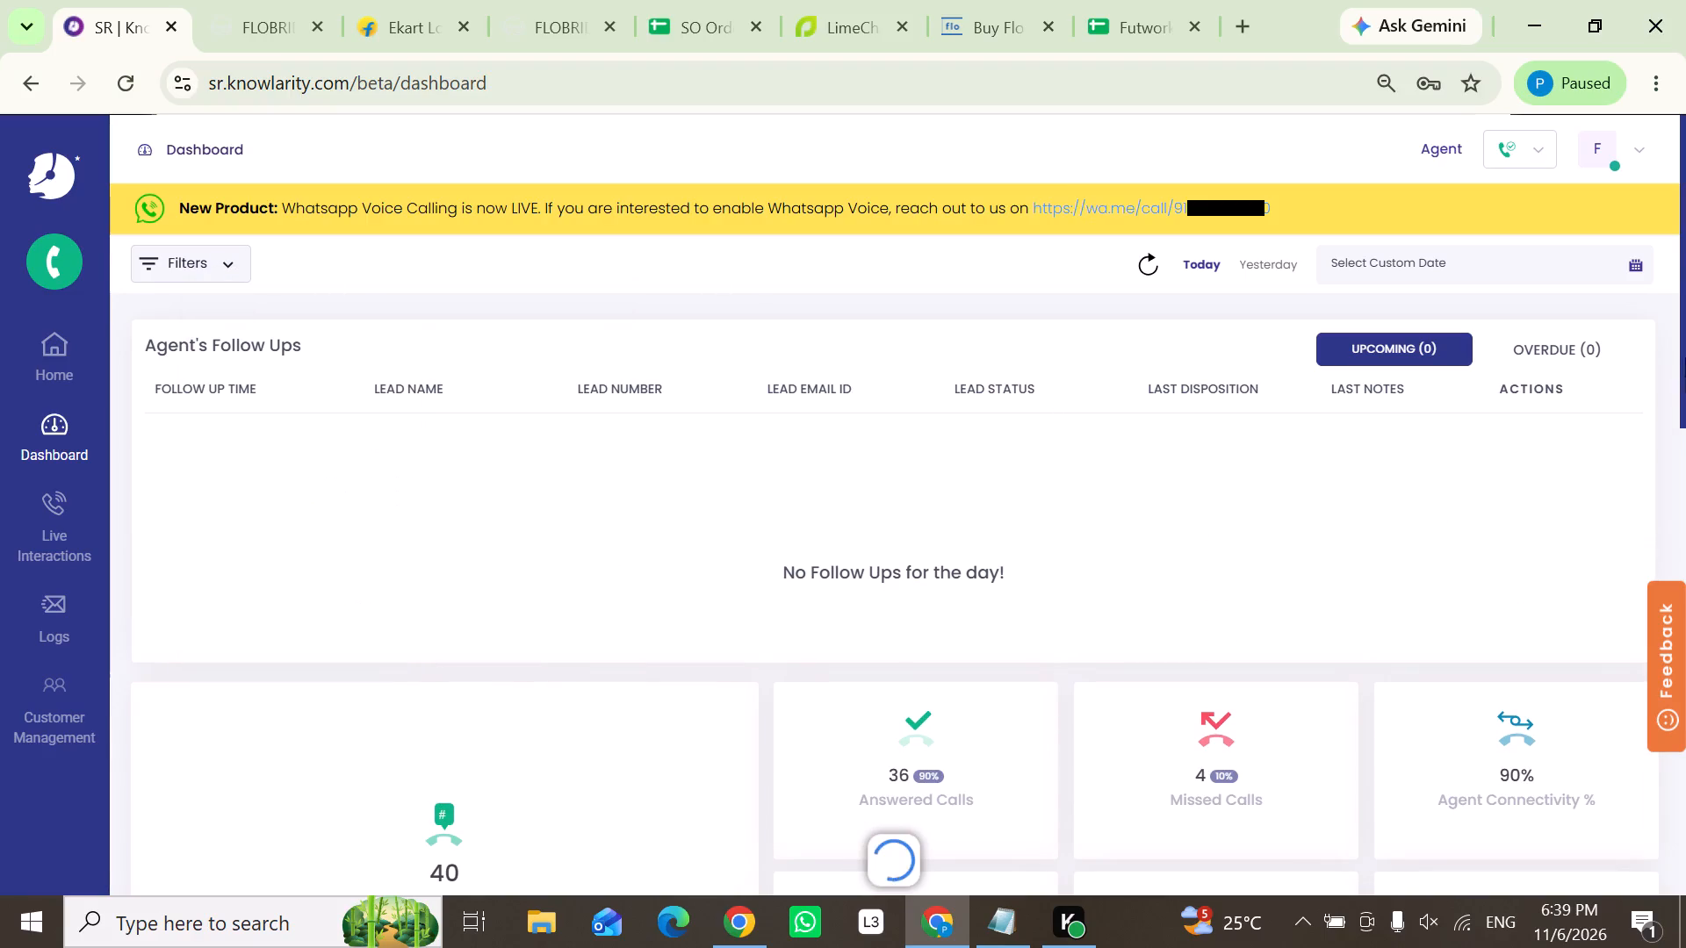
Set the agent status to Tea Break and close the profile panel.
click(1626, 158)
click(1457, 364)
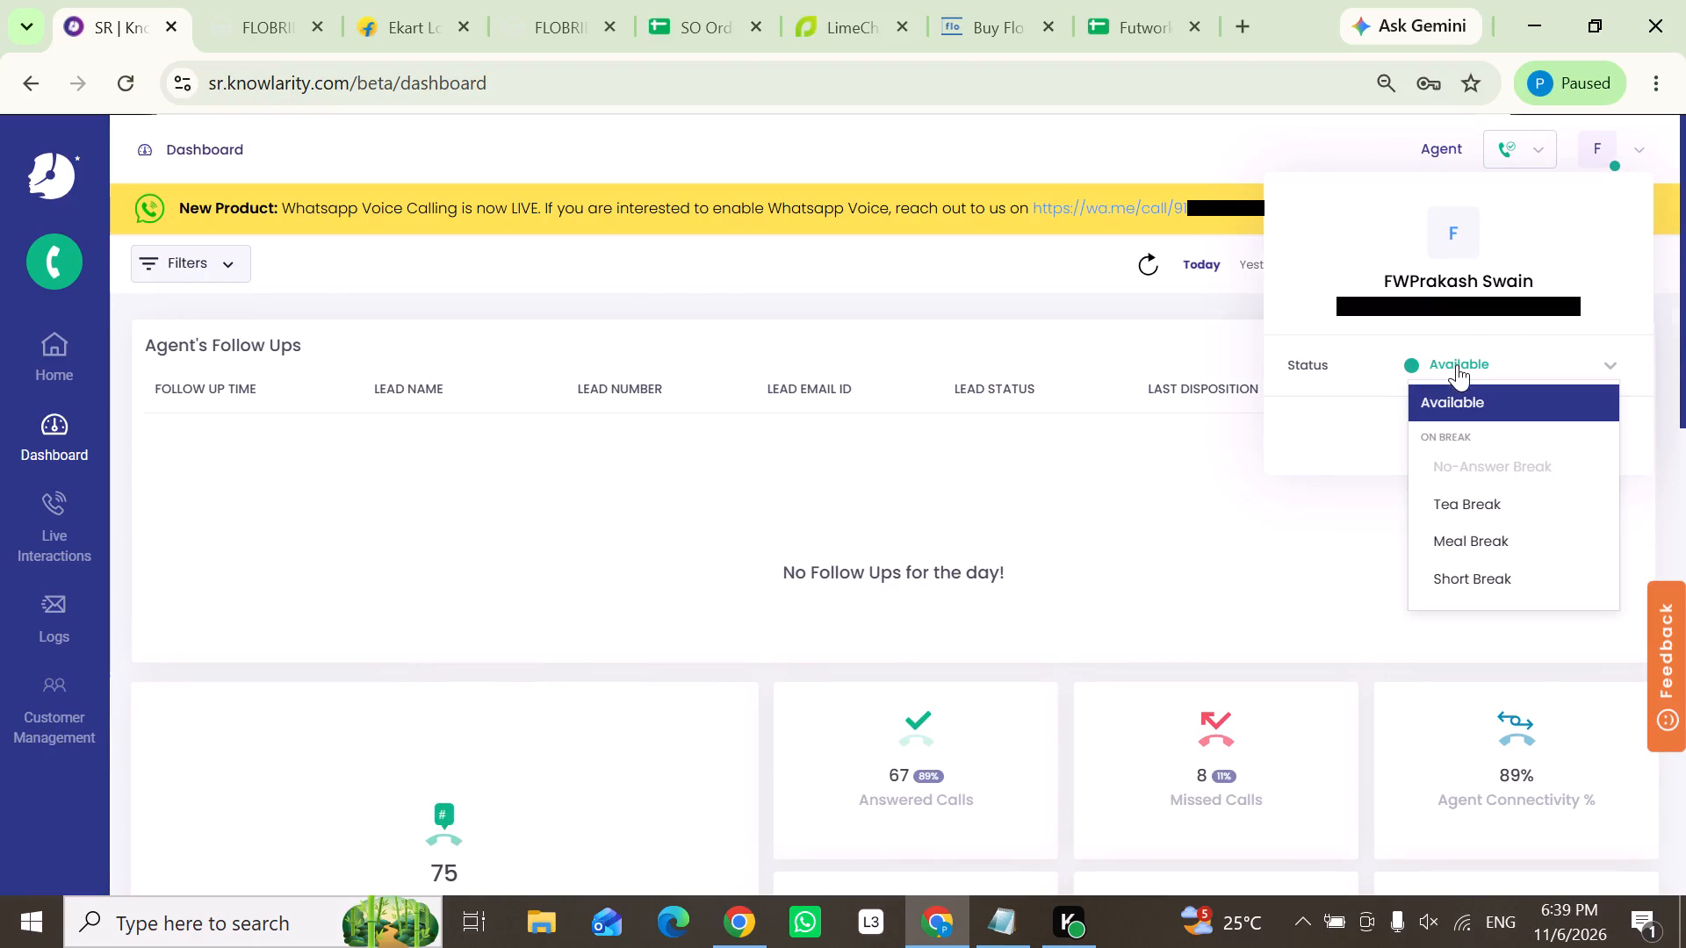
click(1455, 501)
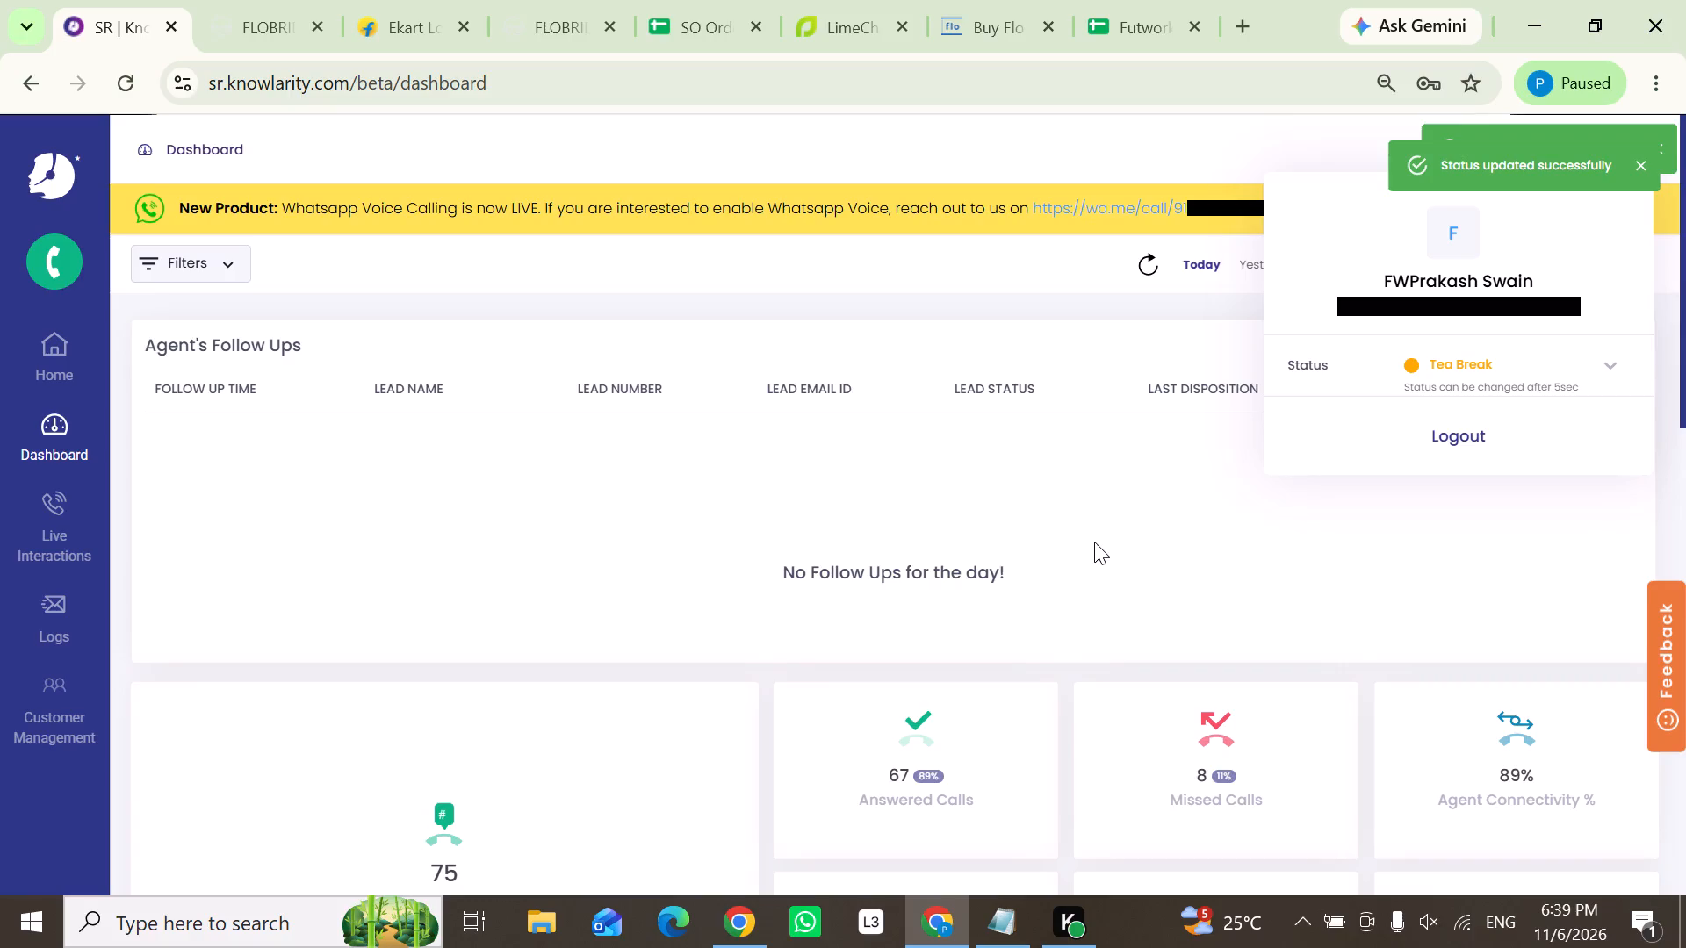
click(1094, 542)
Examine the agent's break and call durations in the dashboard's Your Performance section.
scroll(1137, 503, down, 5)
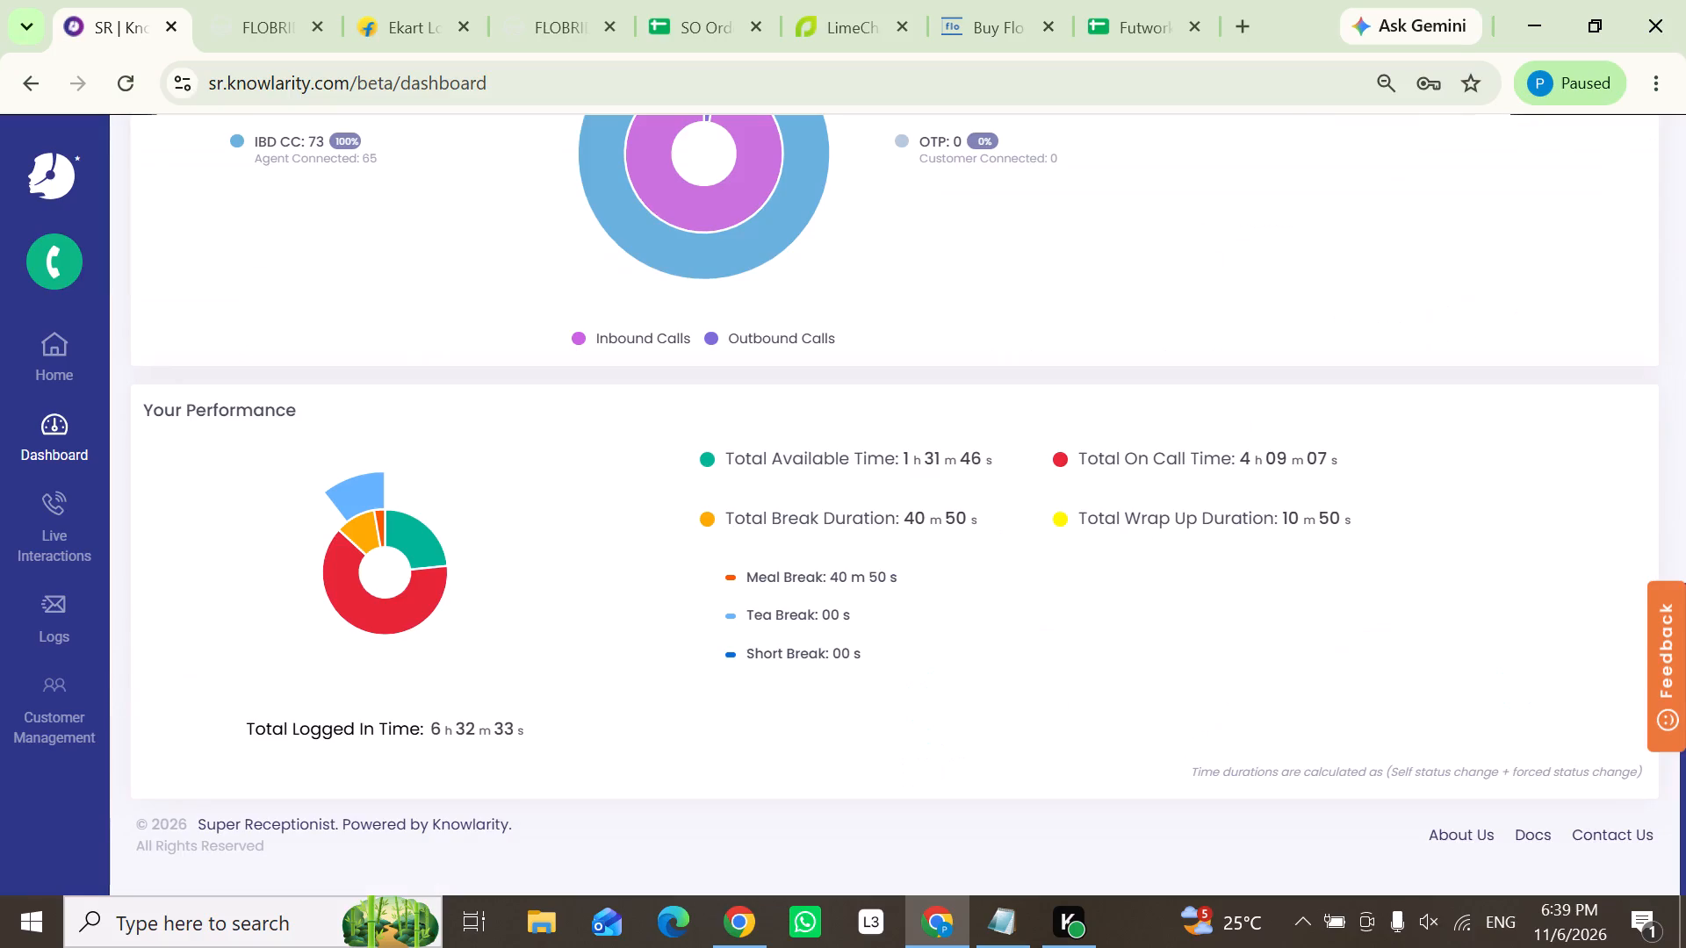
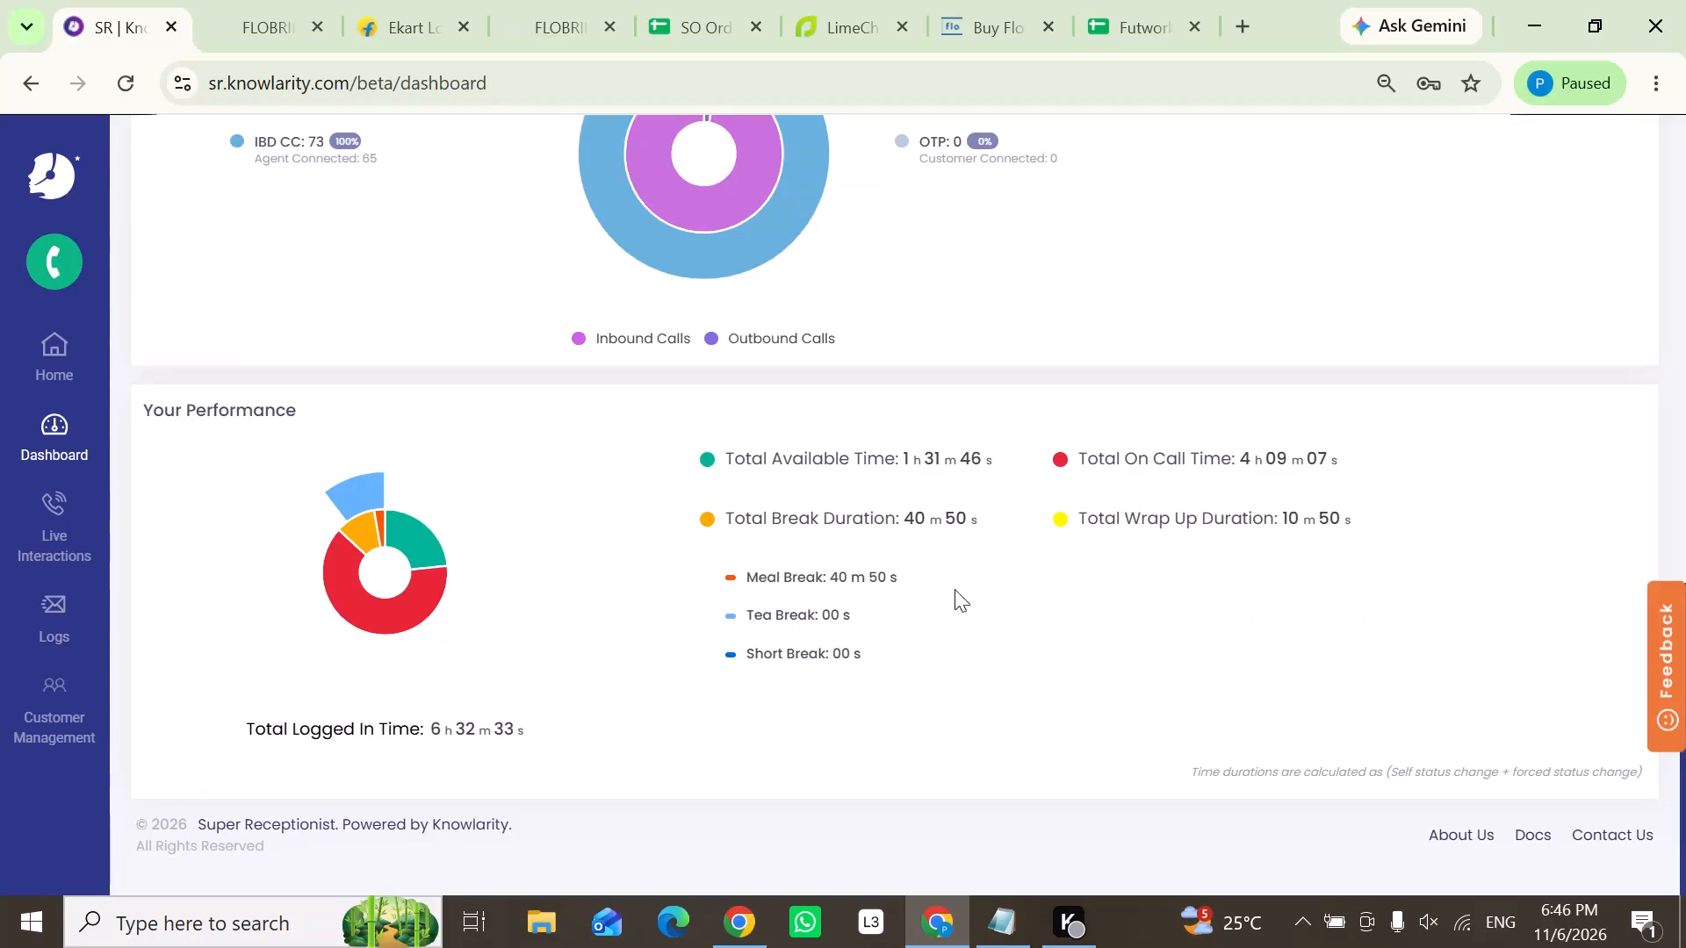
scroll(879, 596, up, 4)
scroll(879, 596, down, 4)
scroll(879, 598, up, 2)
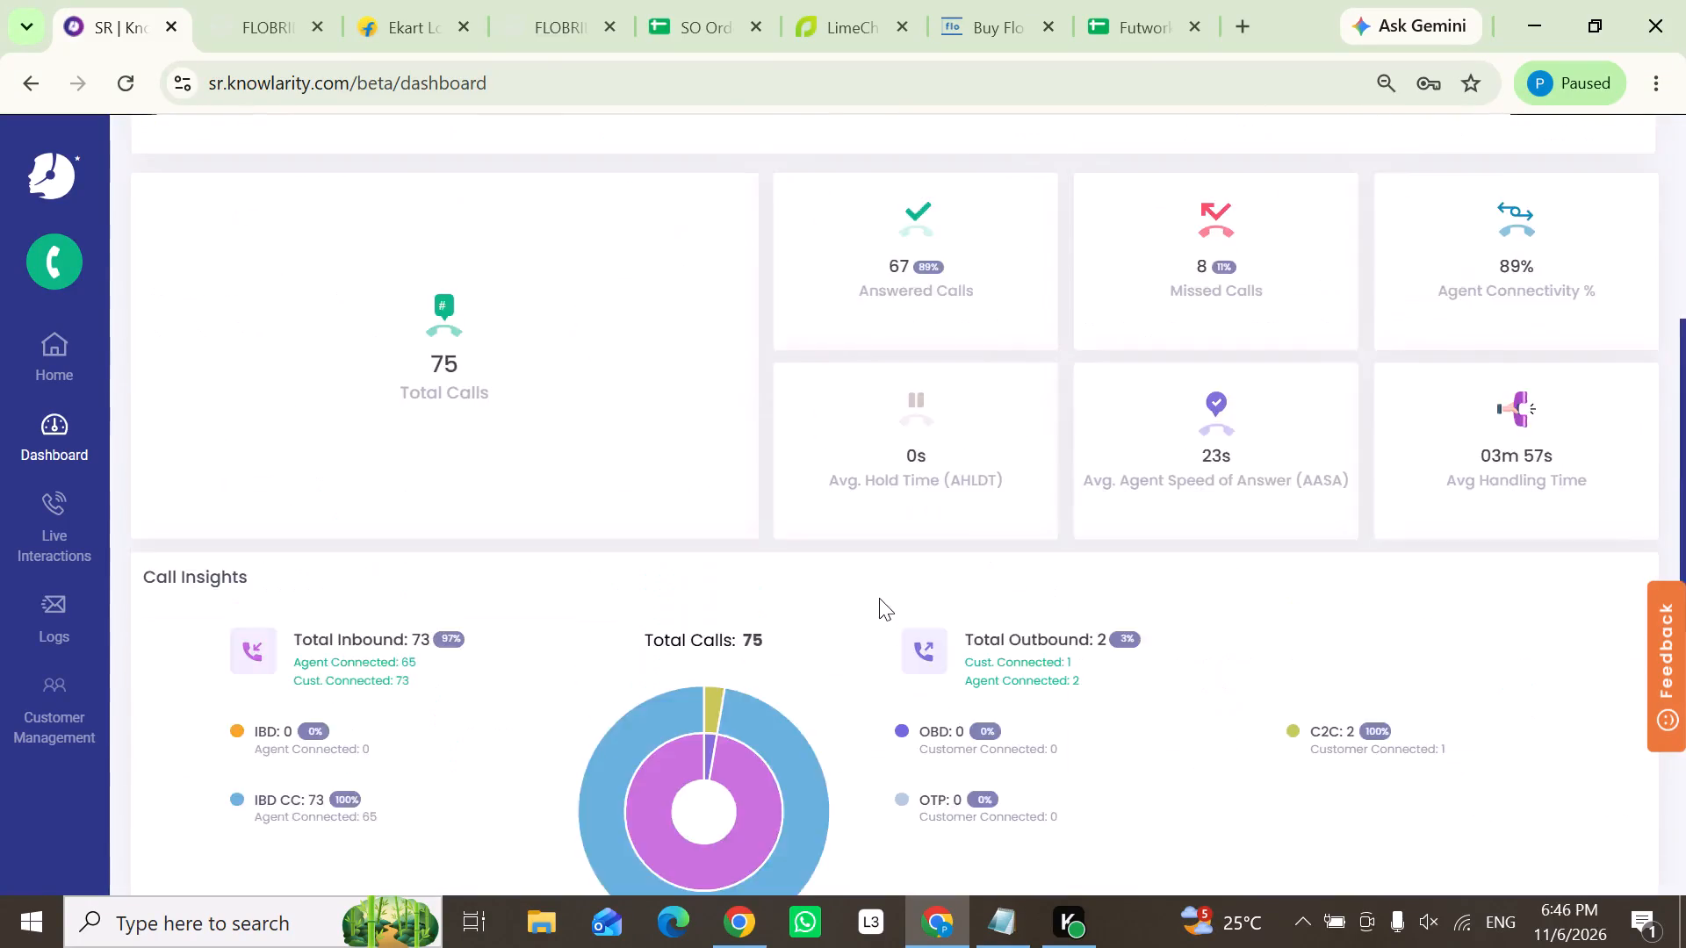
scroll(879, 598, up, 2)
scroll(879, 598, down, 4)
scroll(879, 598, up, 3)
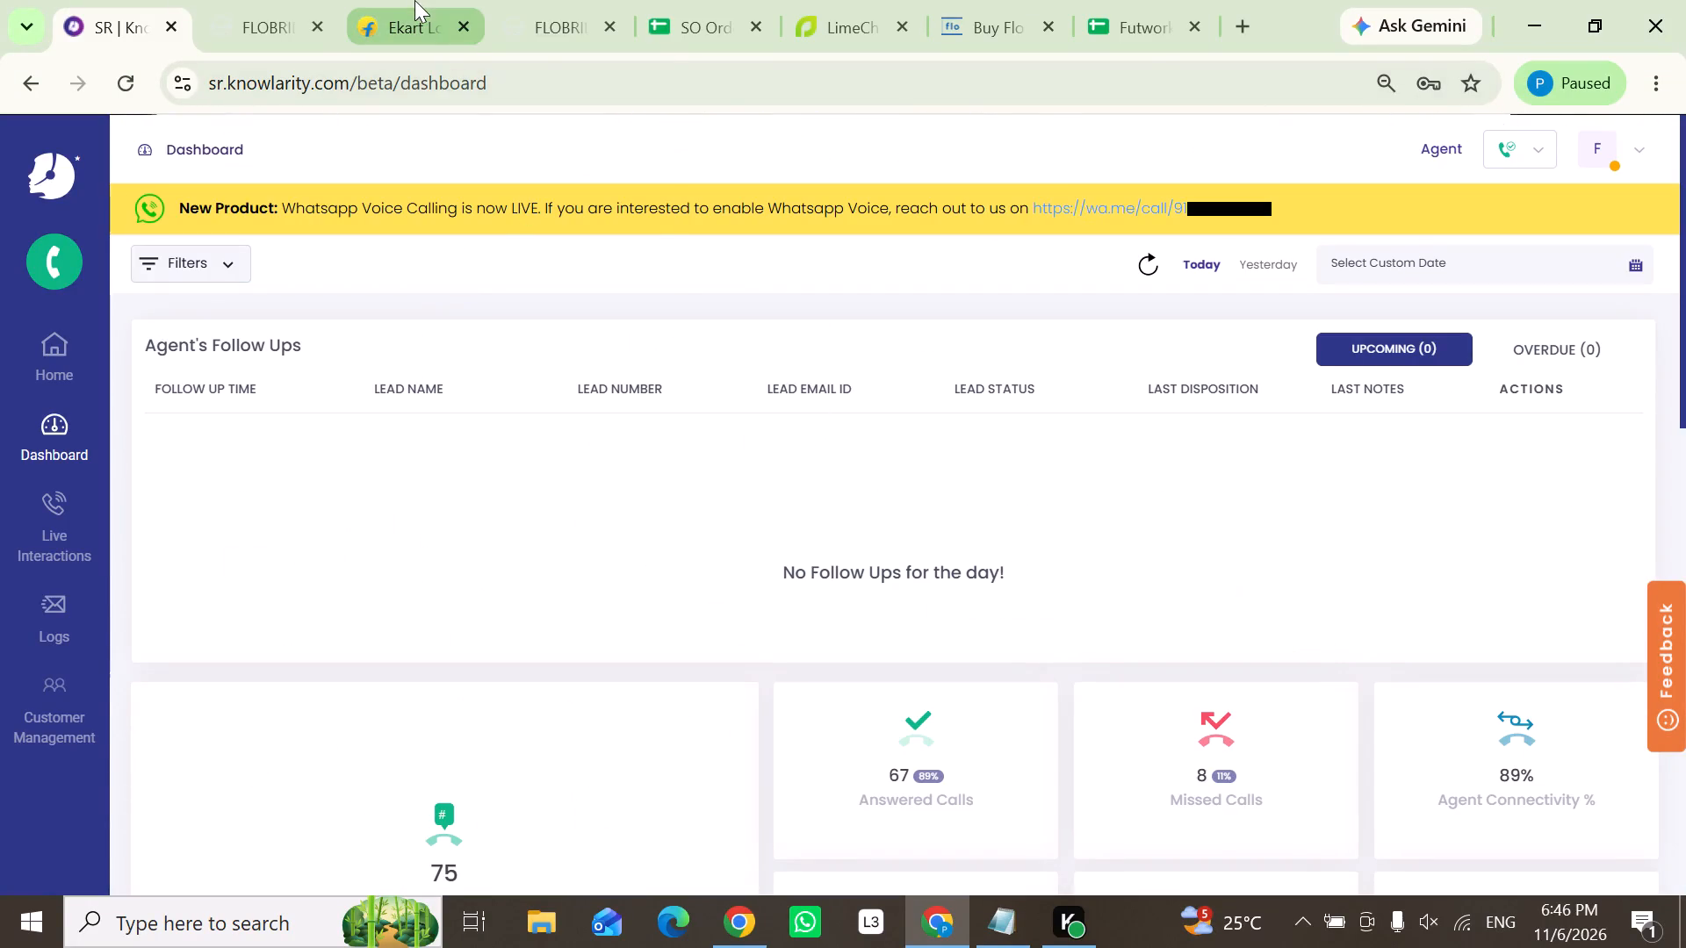
Close the Ekart Logistics tracking page.
click(464, 23)
Copy the longest-waiting caller's number from the live returnrefund queue and search FLOBRIDGE orders by that notification mobile.
click(126, 429)
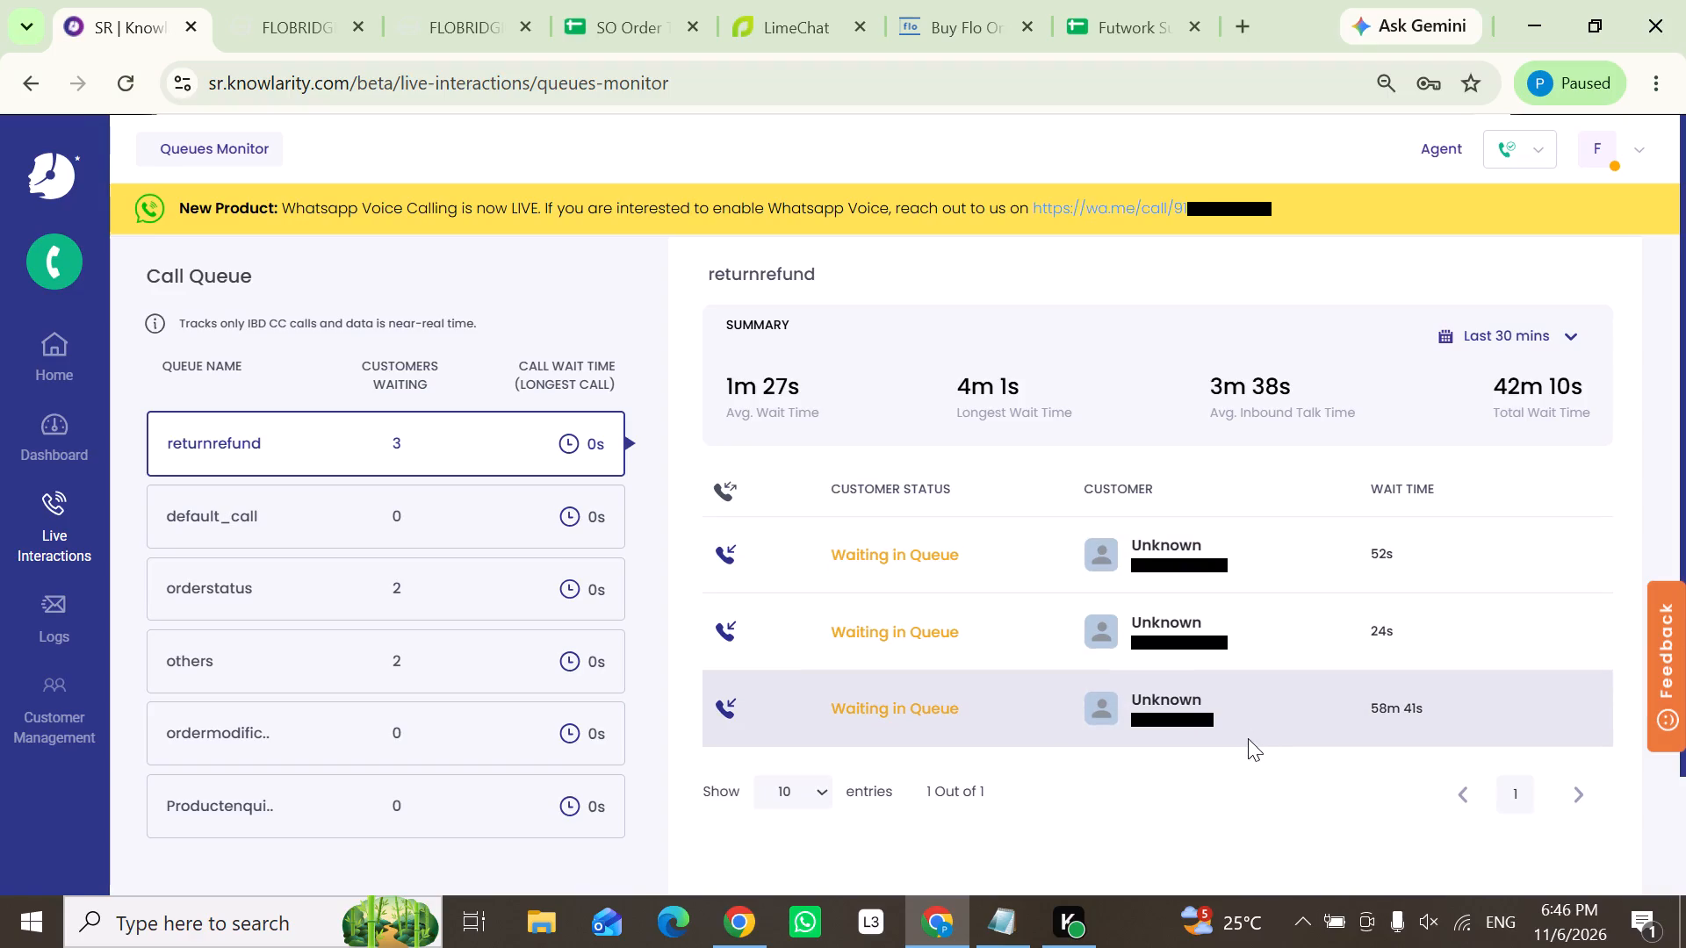
drag(1215, 721, 1139, 721)
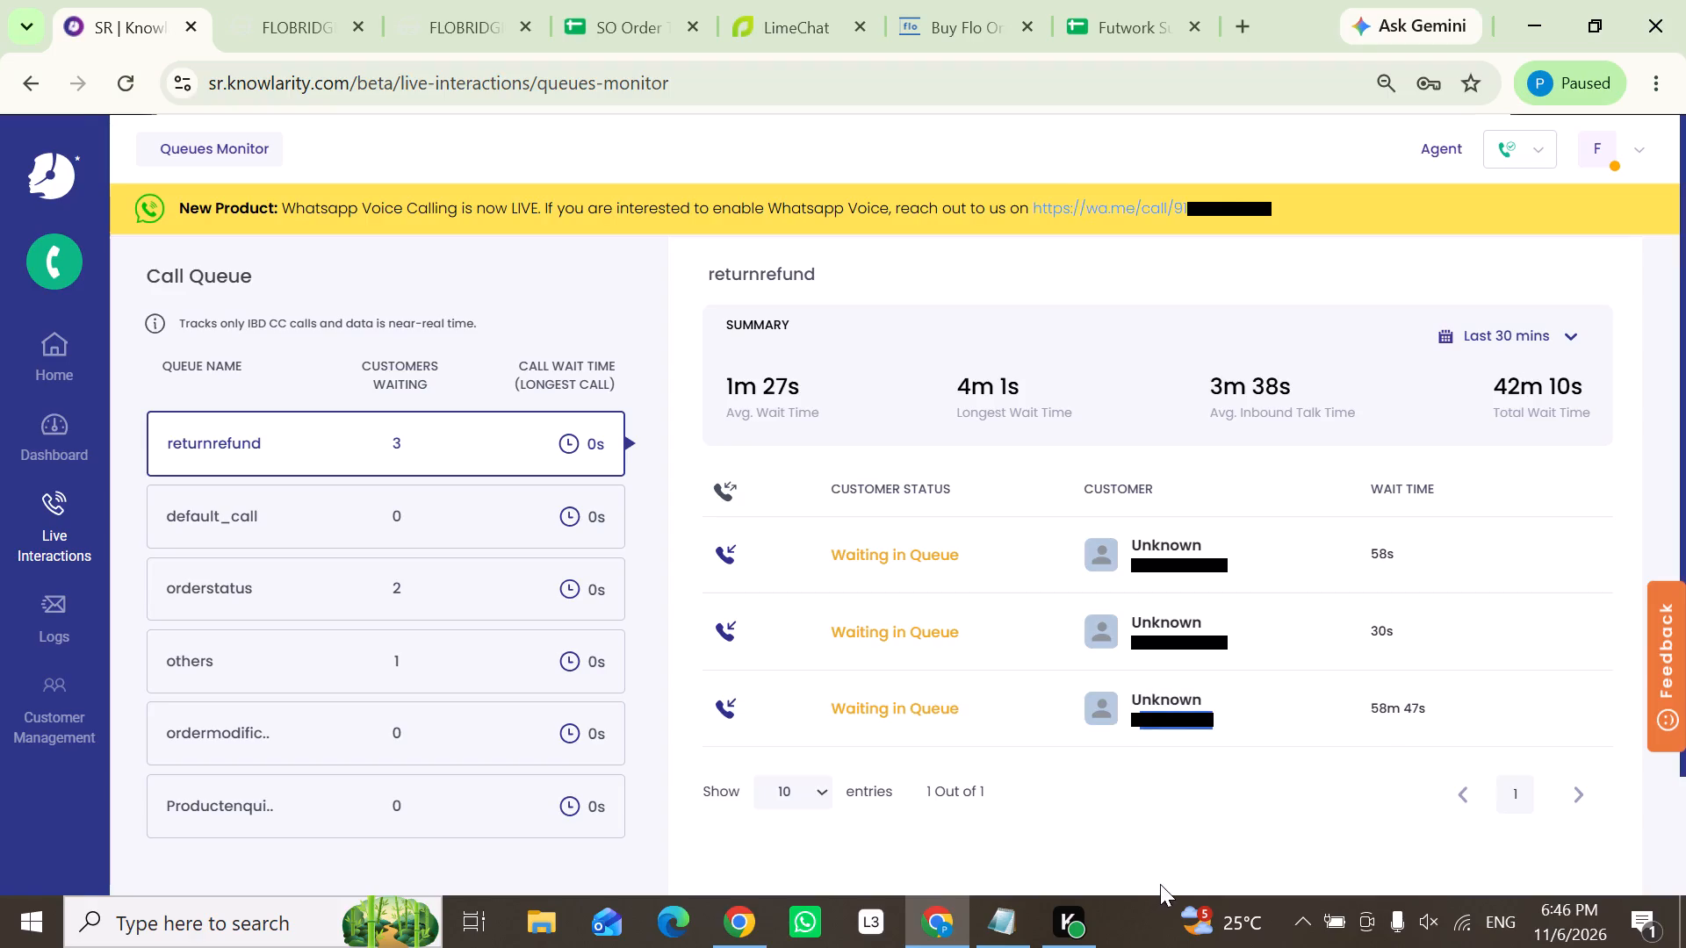
key(ctrl+c)
click(277, 32)
click(227, 309)
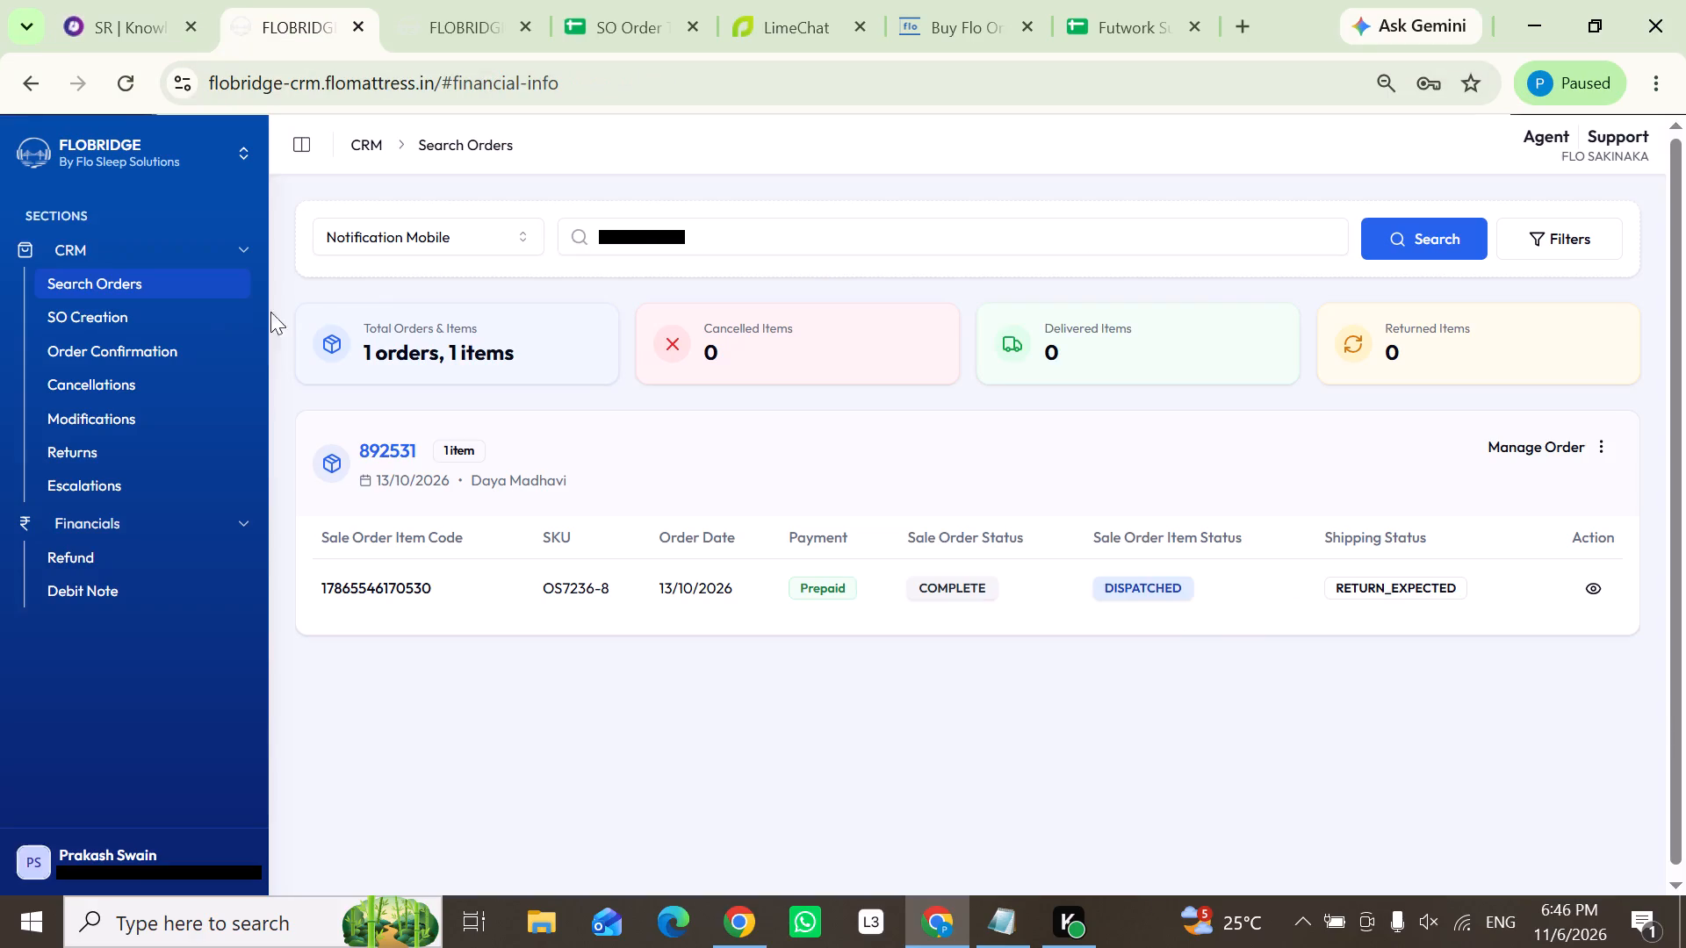
drag(709, 241, 479, 265)
key(ctrl+v)
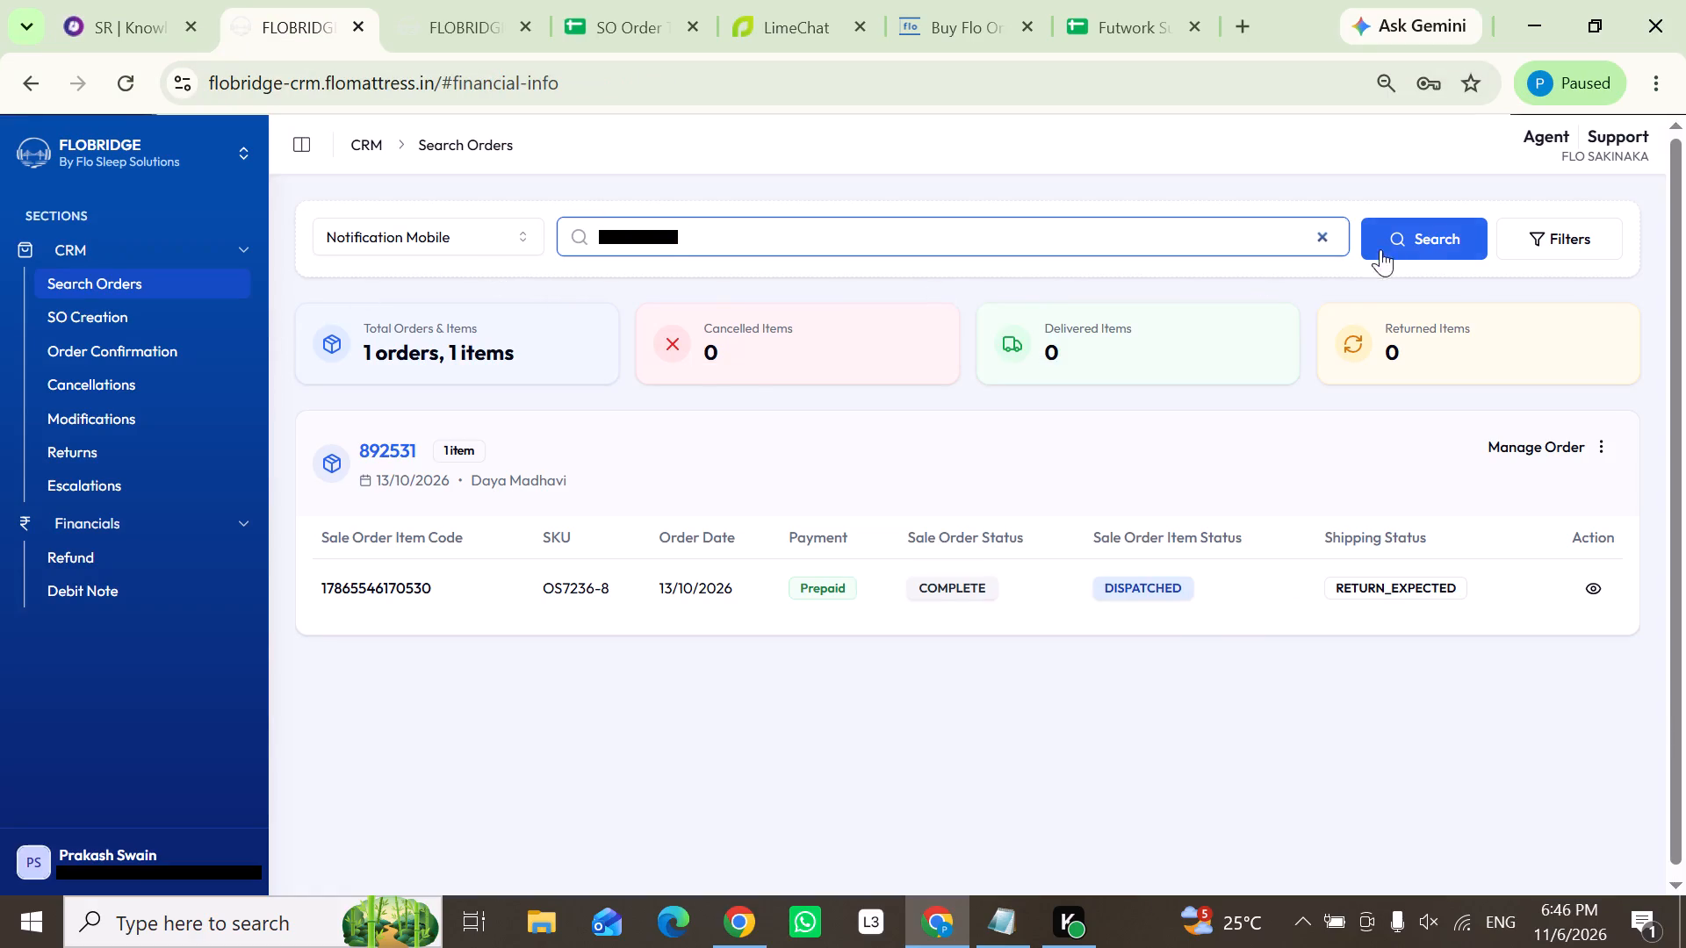
click(1419, 242)
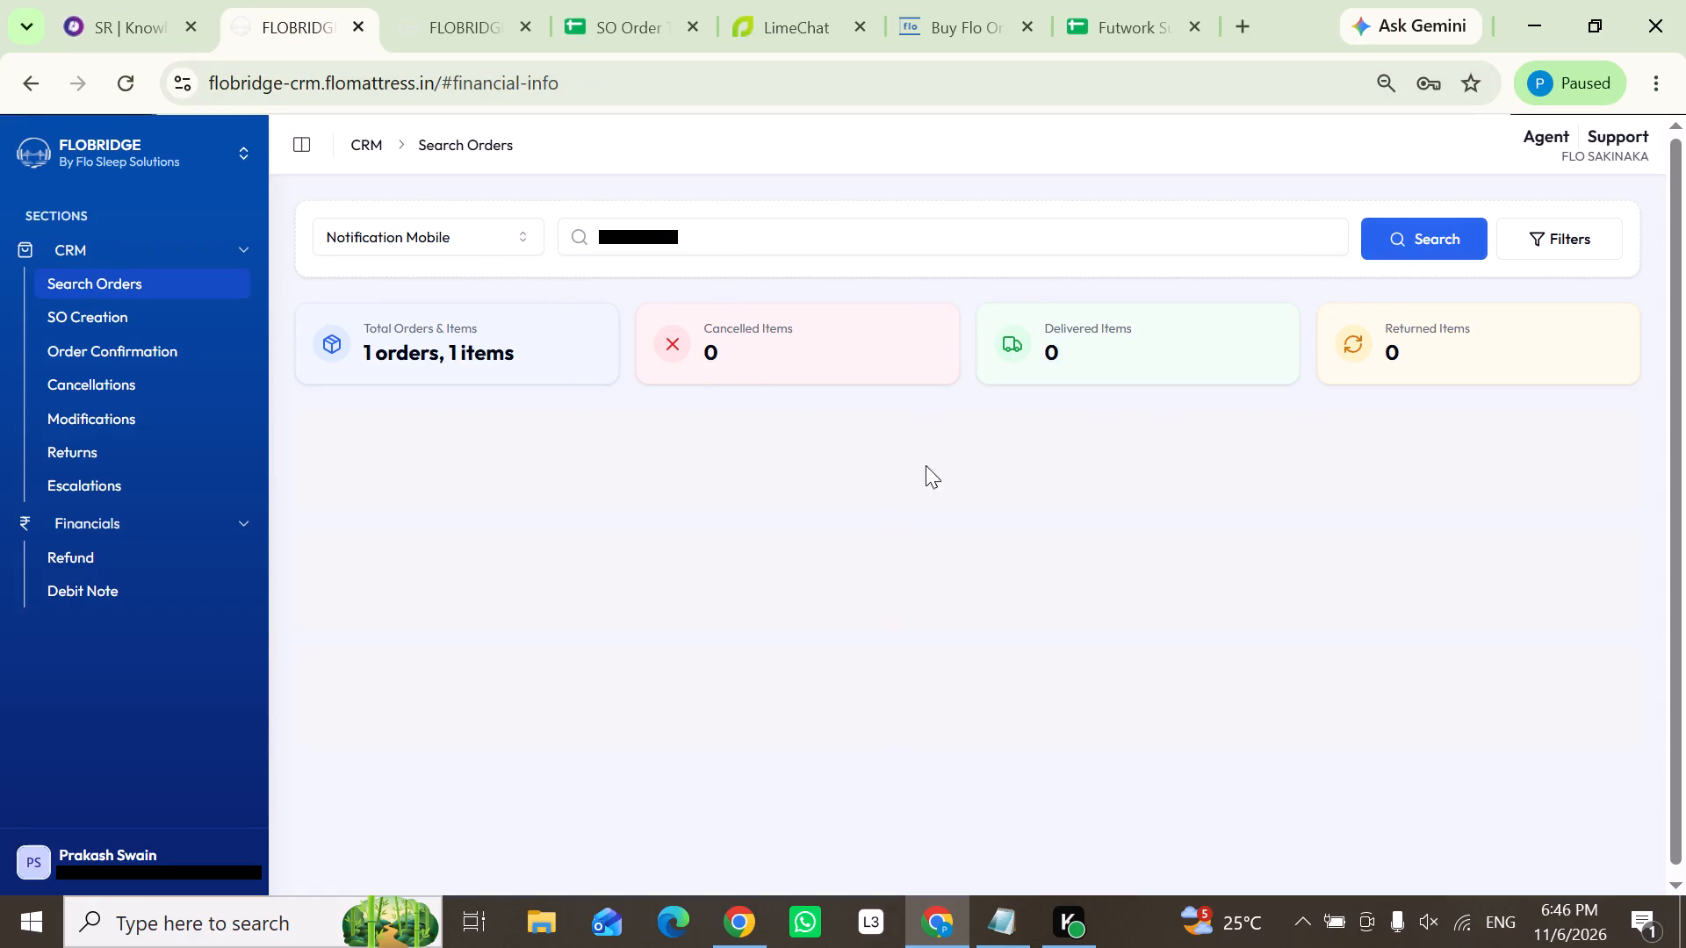
double_click(1399, 232)
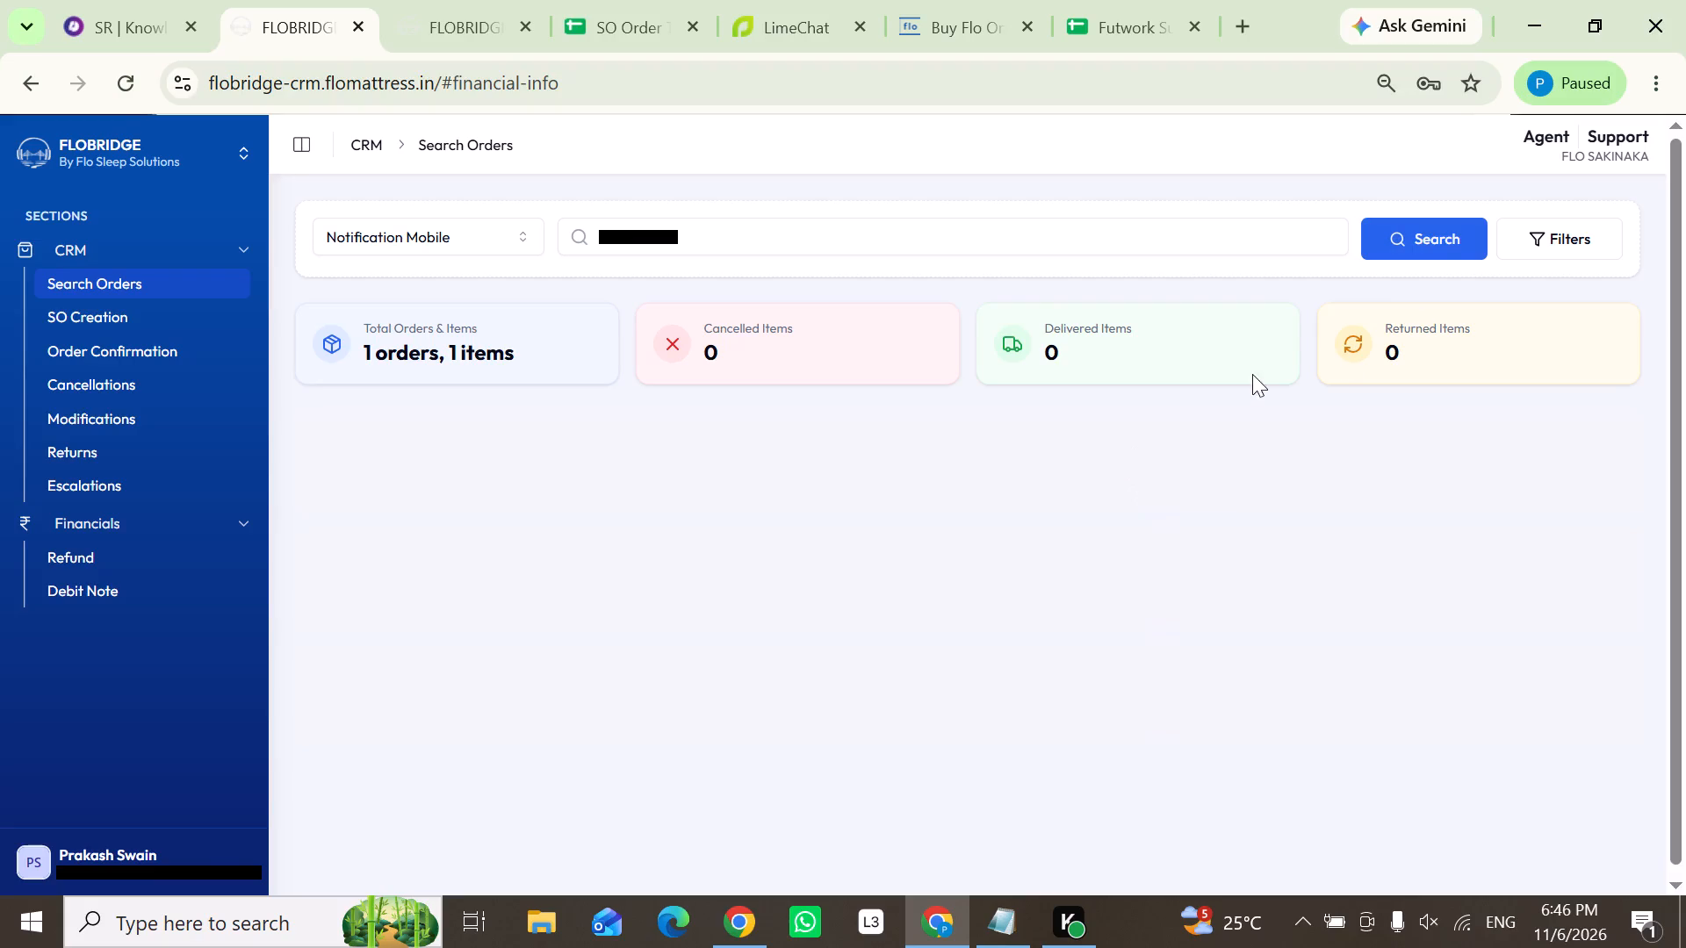
double_click(1448, 243)
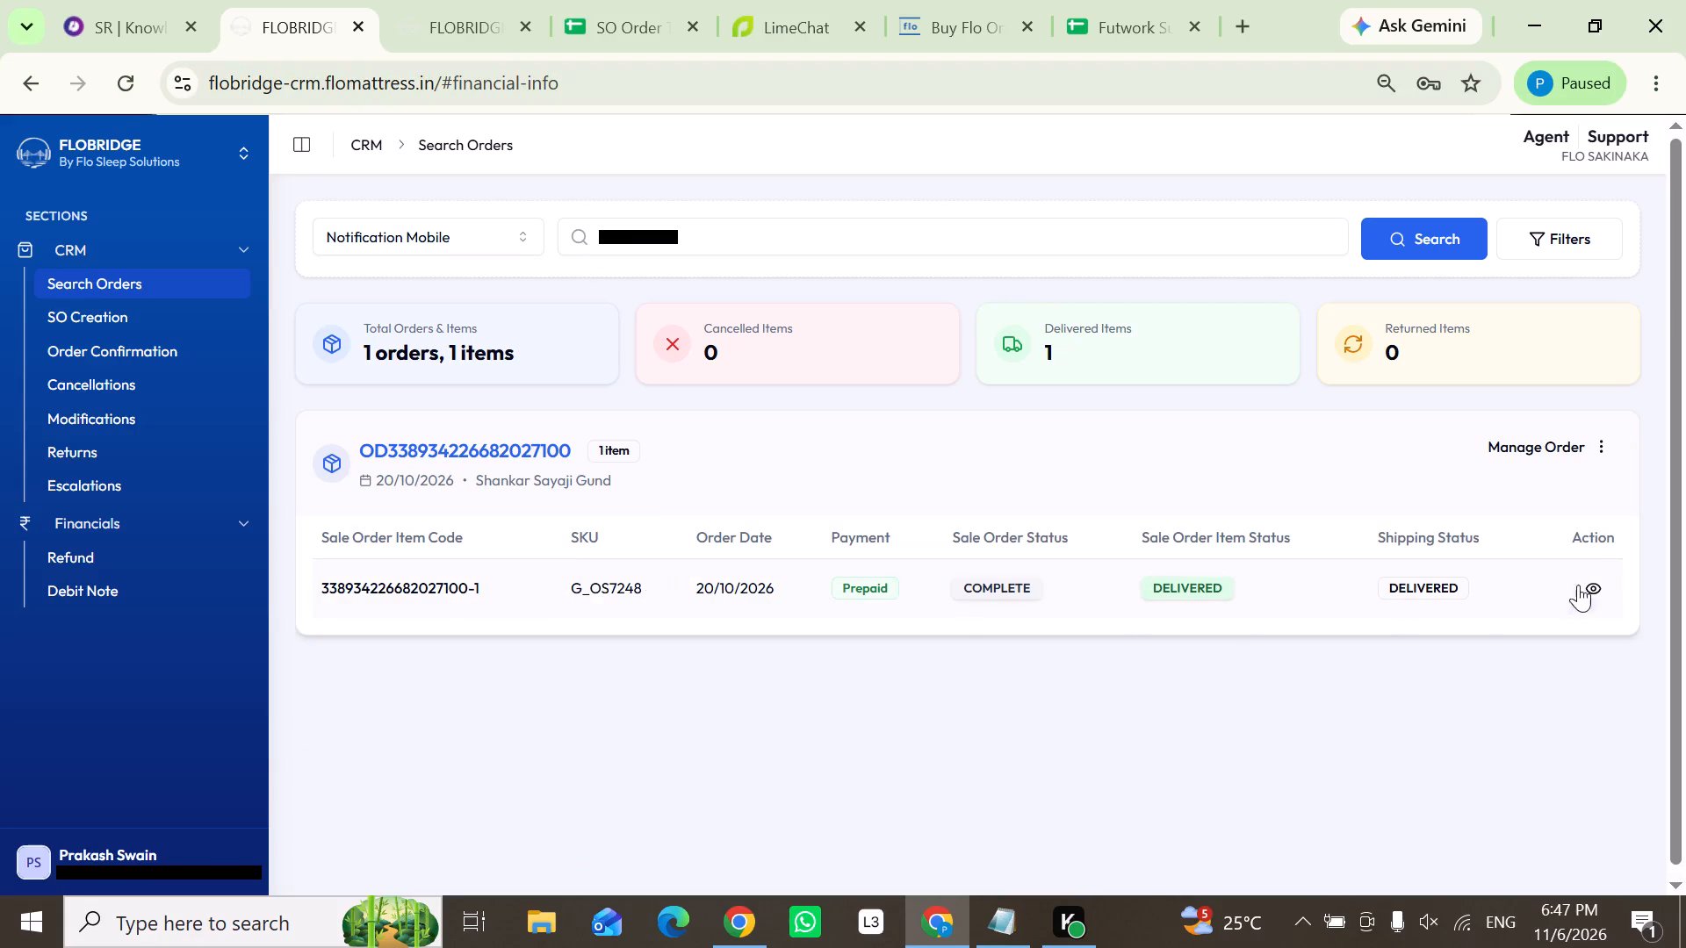
Open the details of the G_OS7248 order item and close the details window.
click(1603, 576)
click(647, 521)
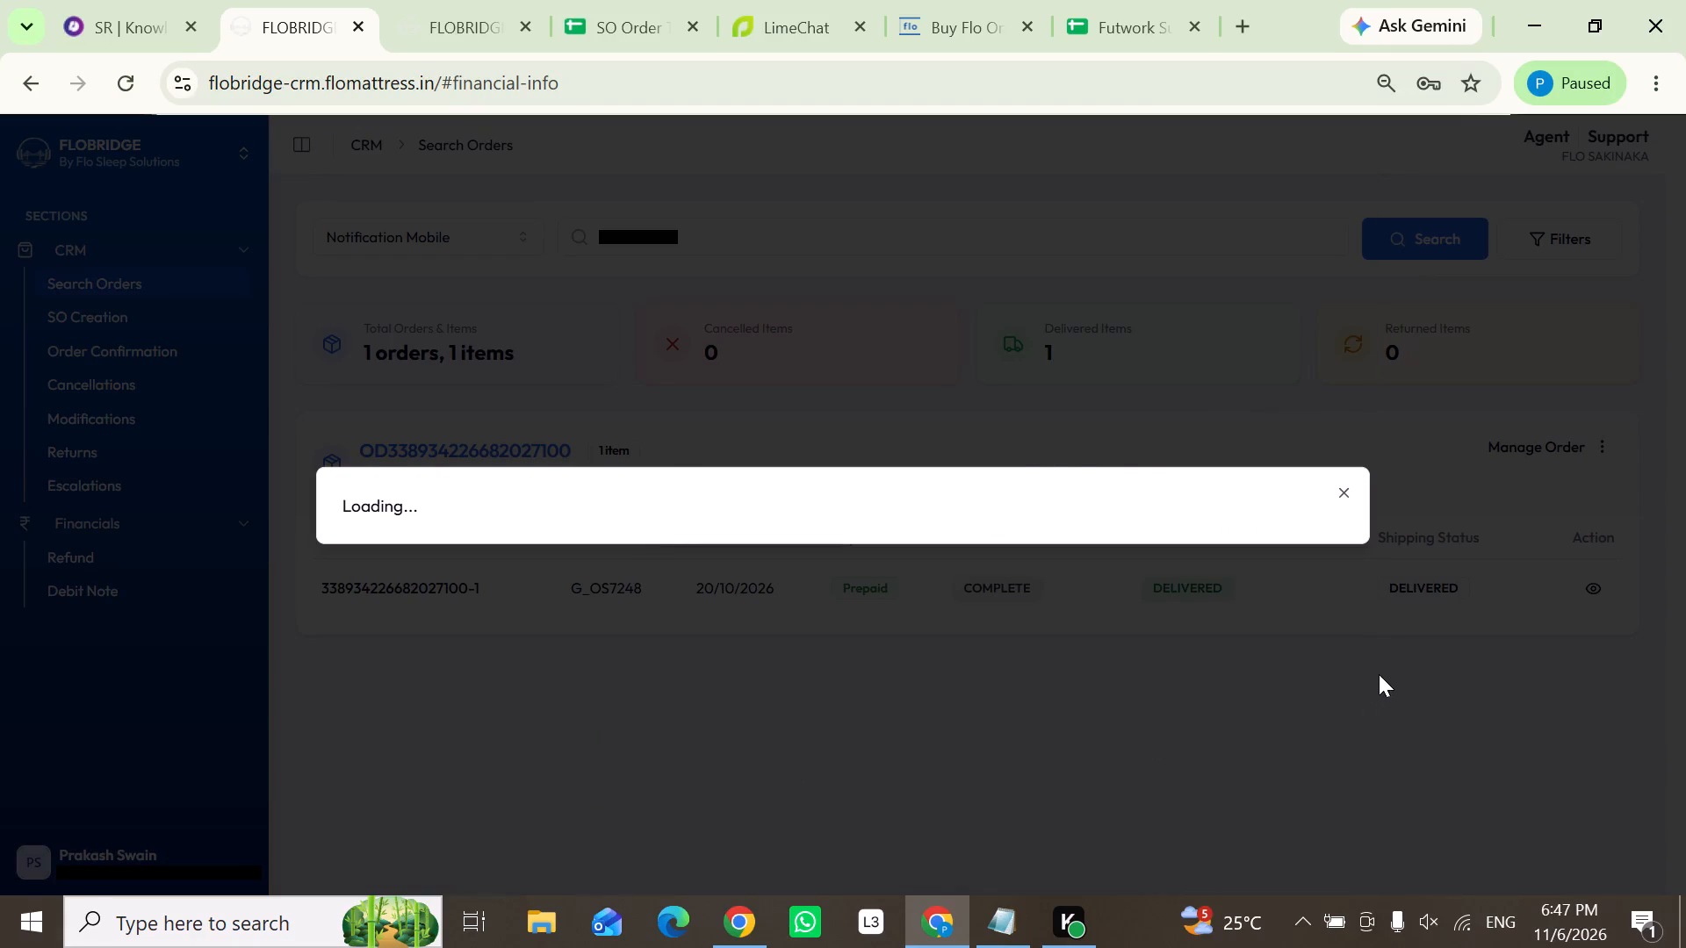
click(1443, 645)
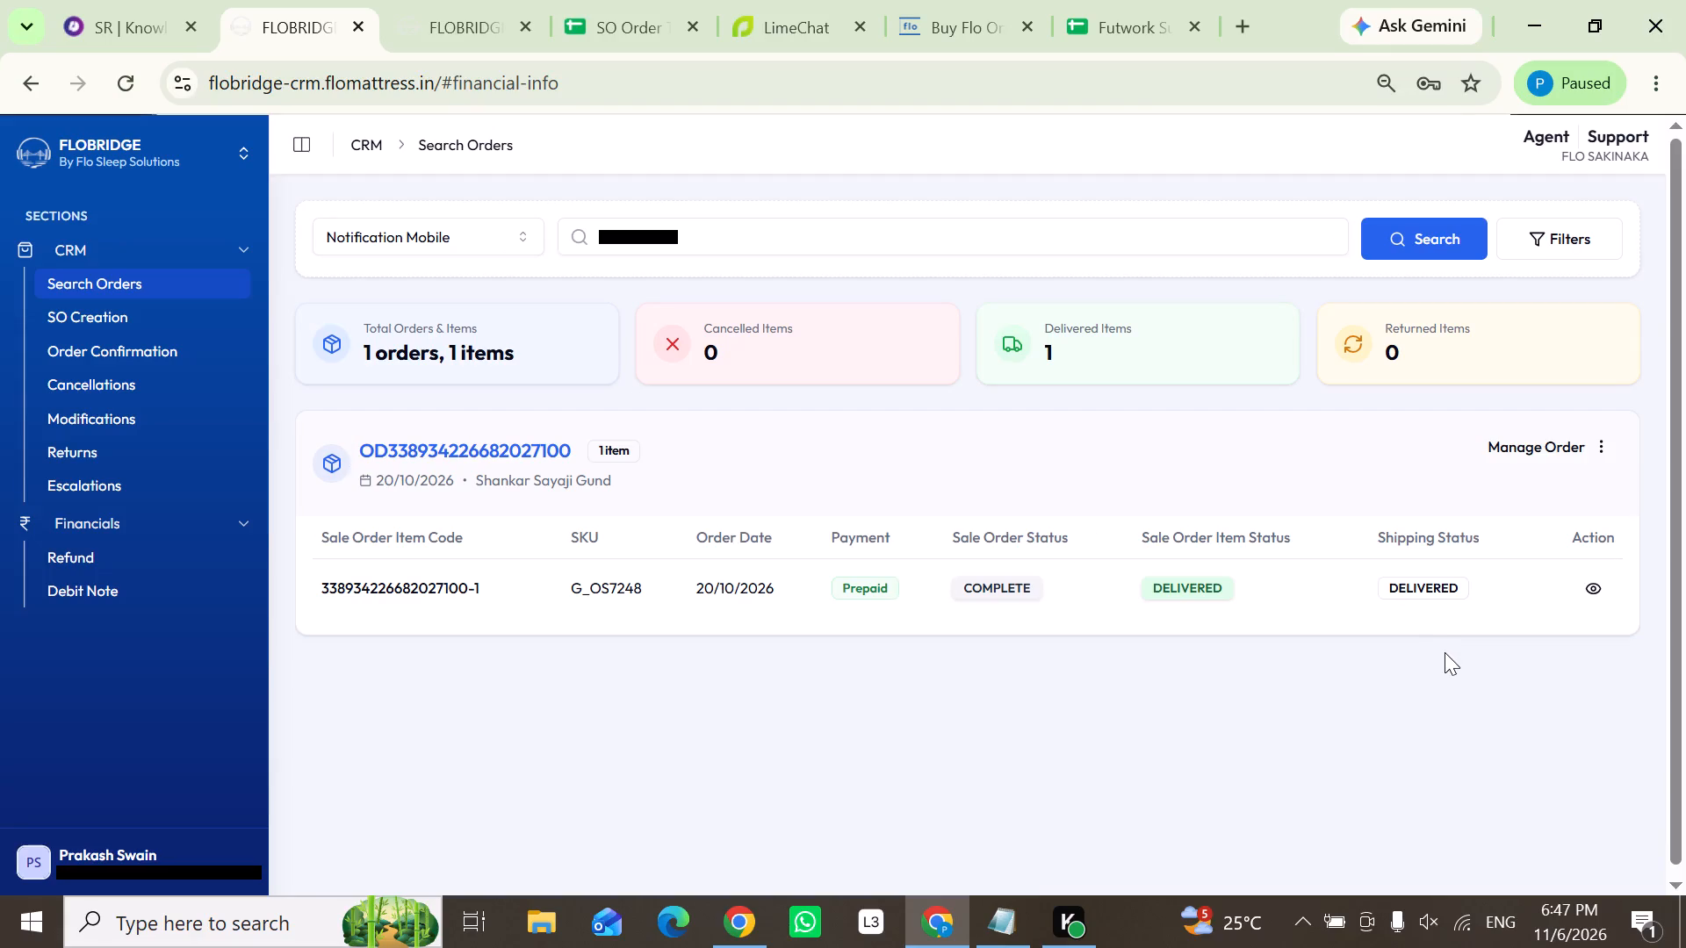
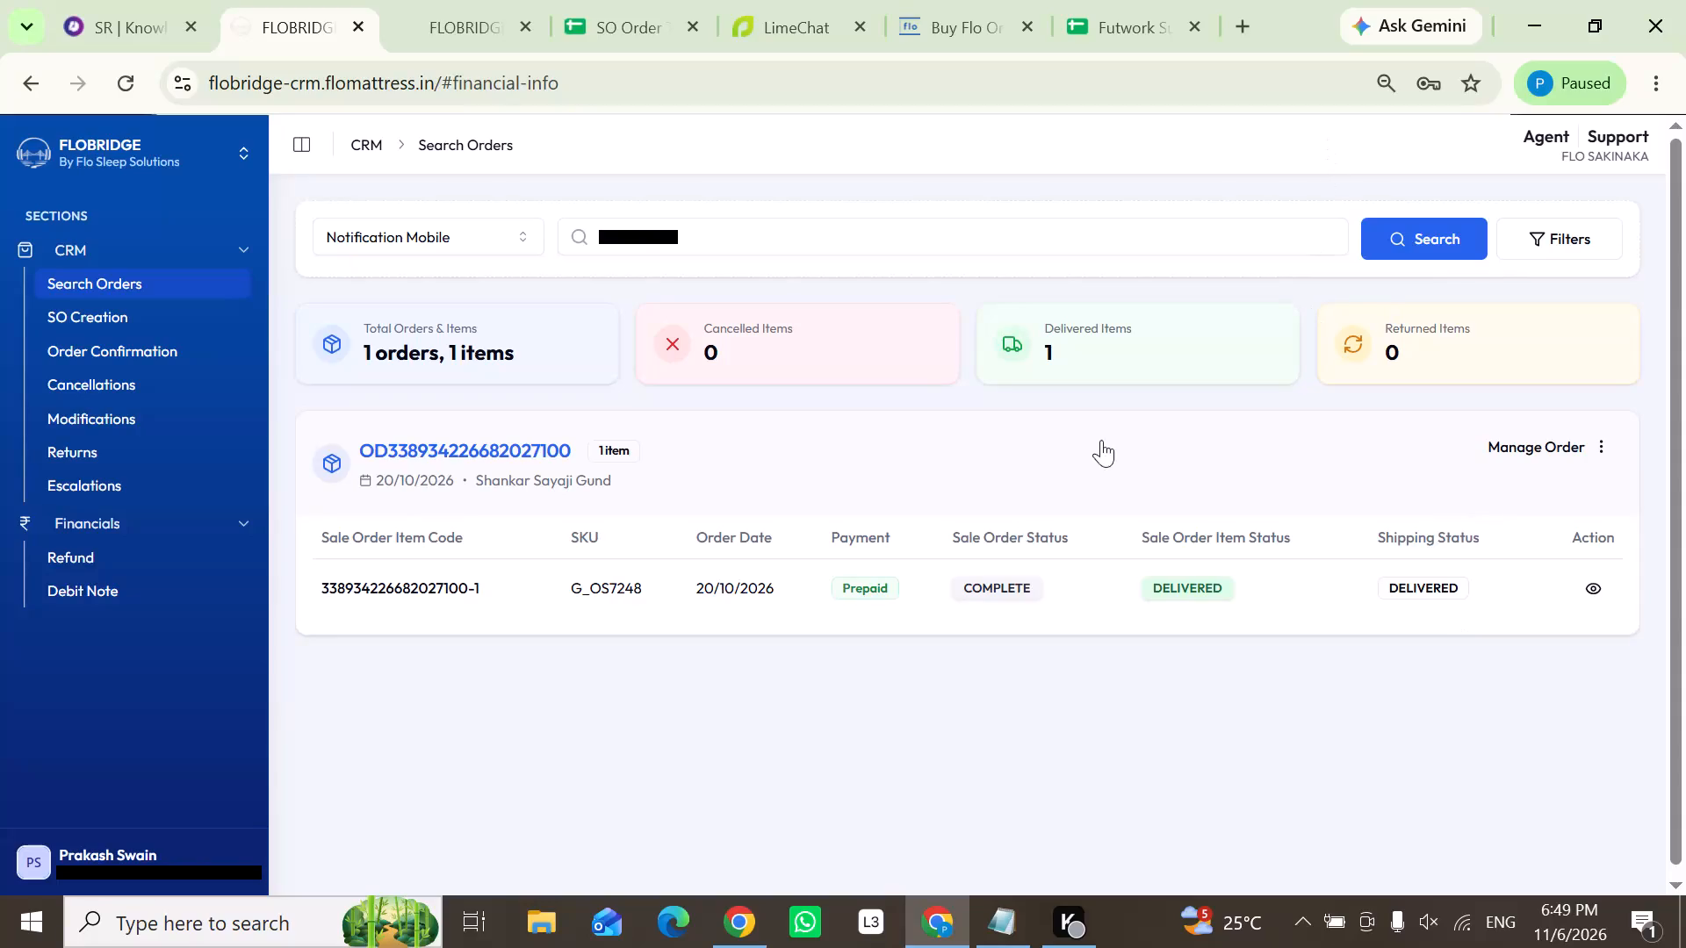
Switch to Knowlarity, reload the live queues monitor from the dashboard and examine the customers waiting in the returnrefund queue.
click(173, 0)
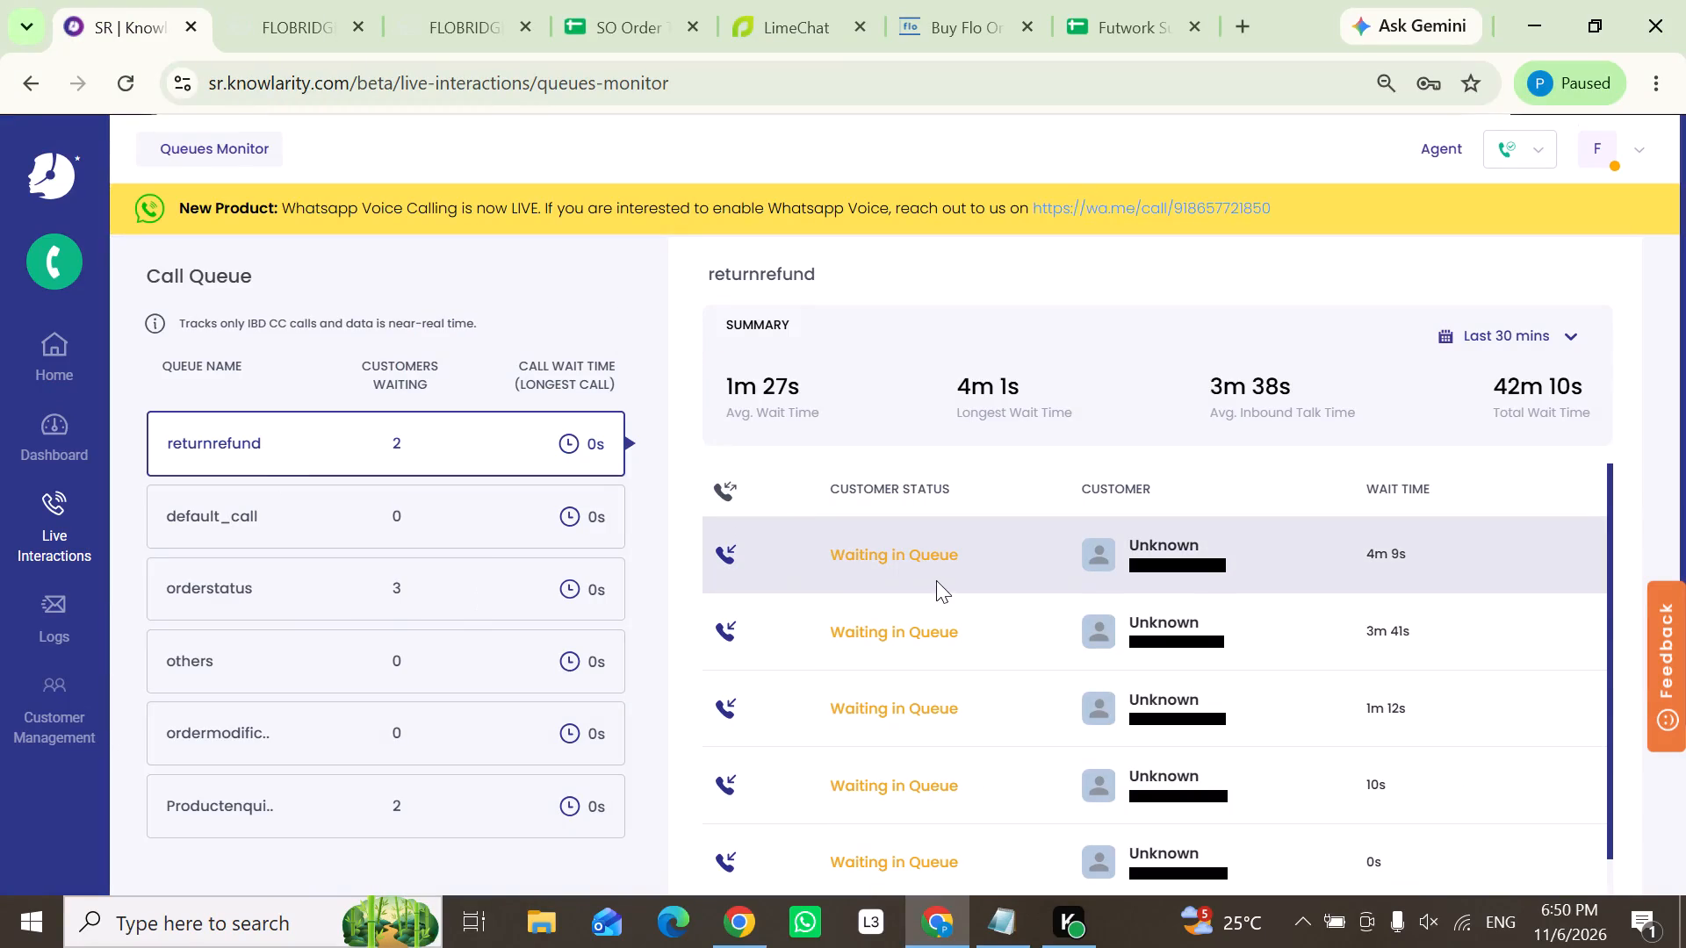
scroll(936, 580, down, 3)
scroll(936, 580, up, 3)
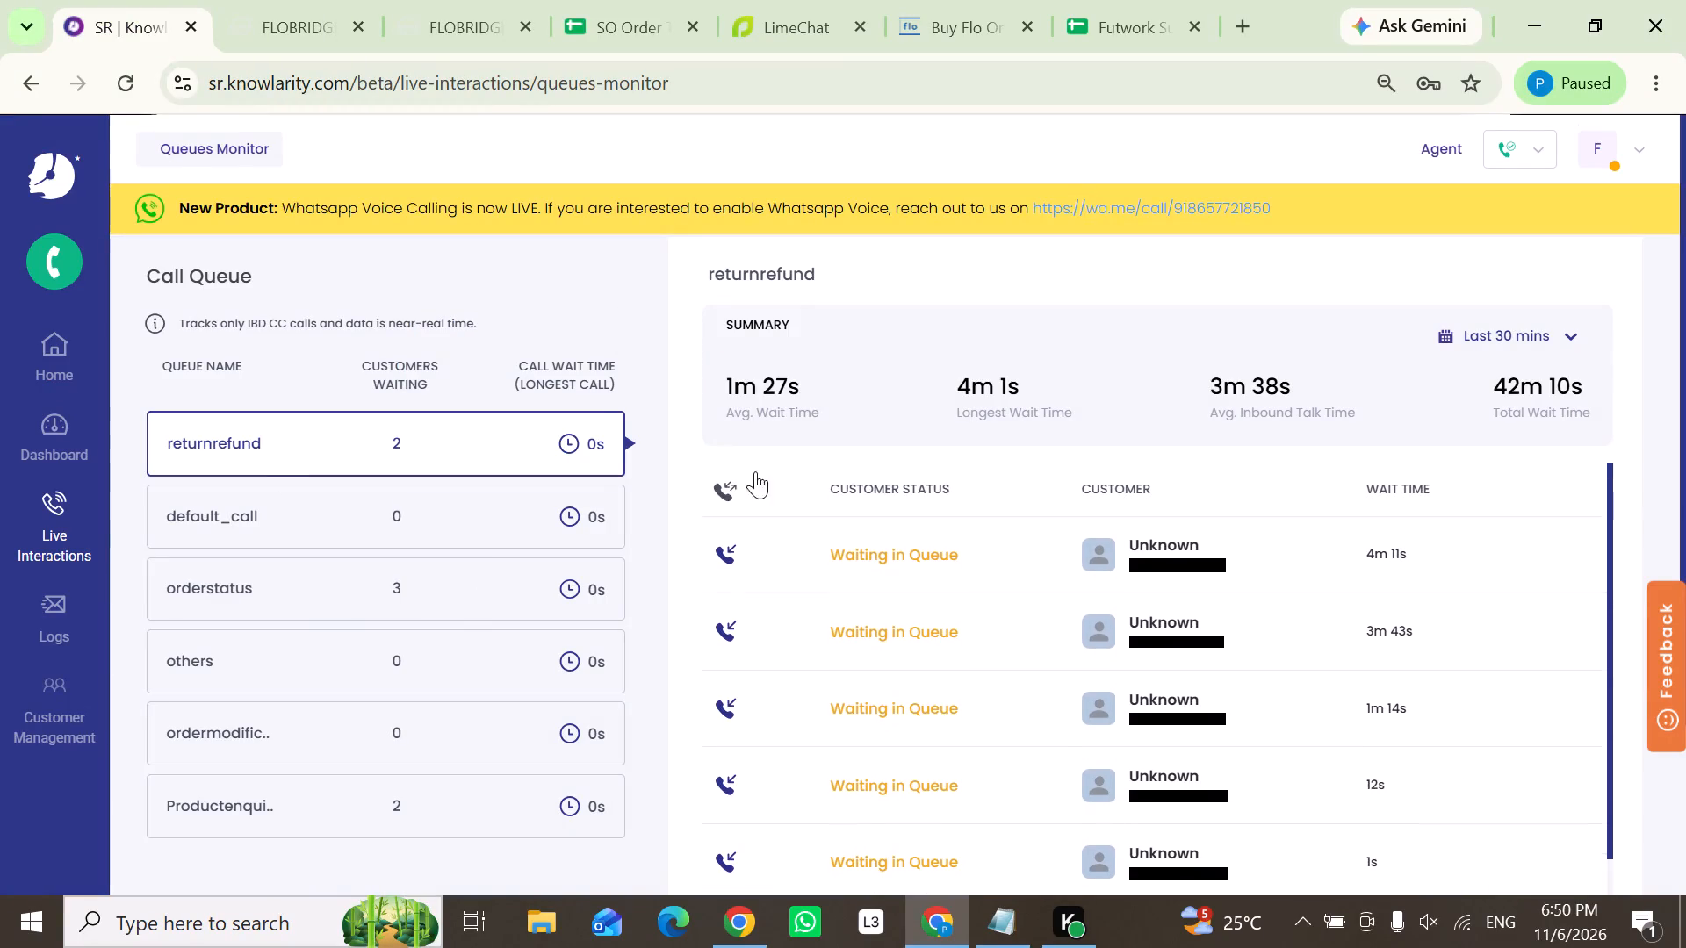
click(65, 392)
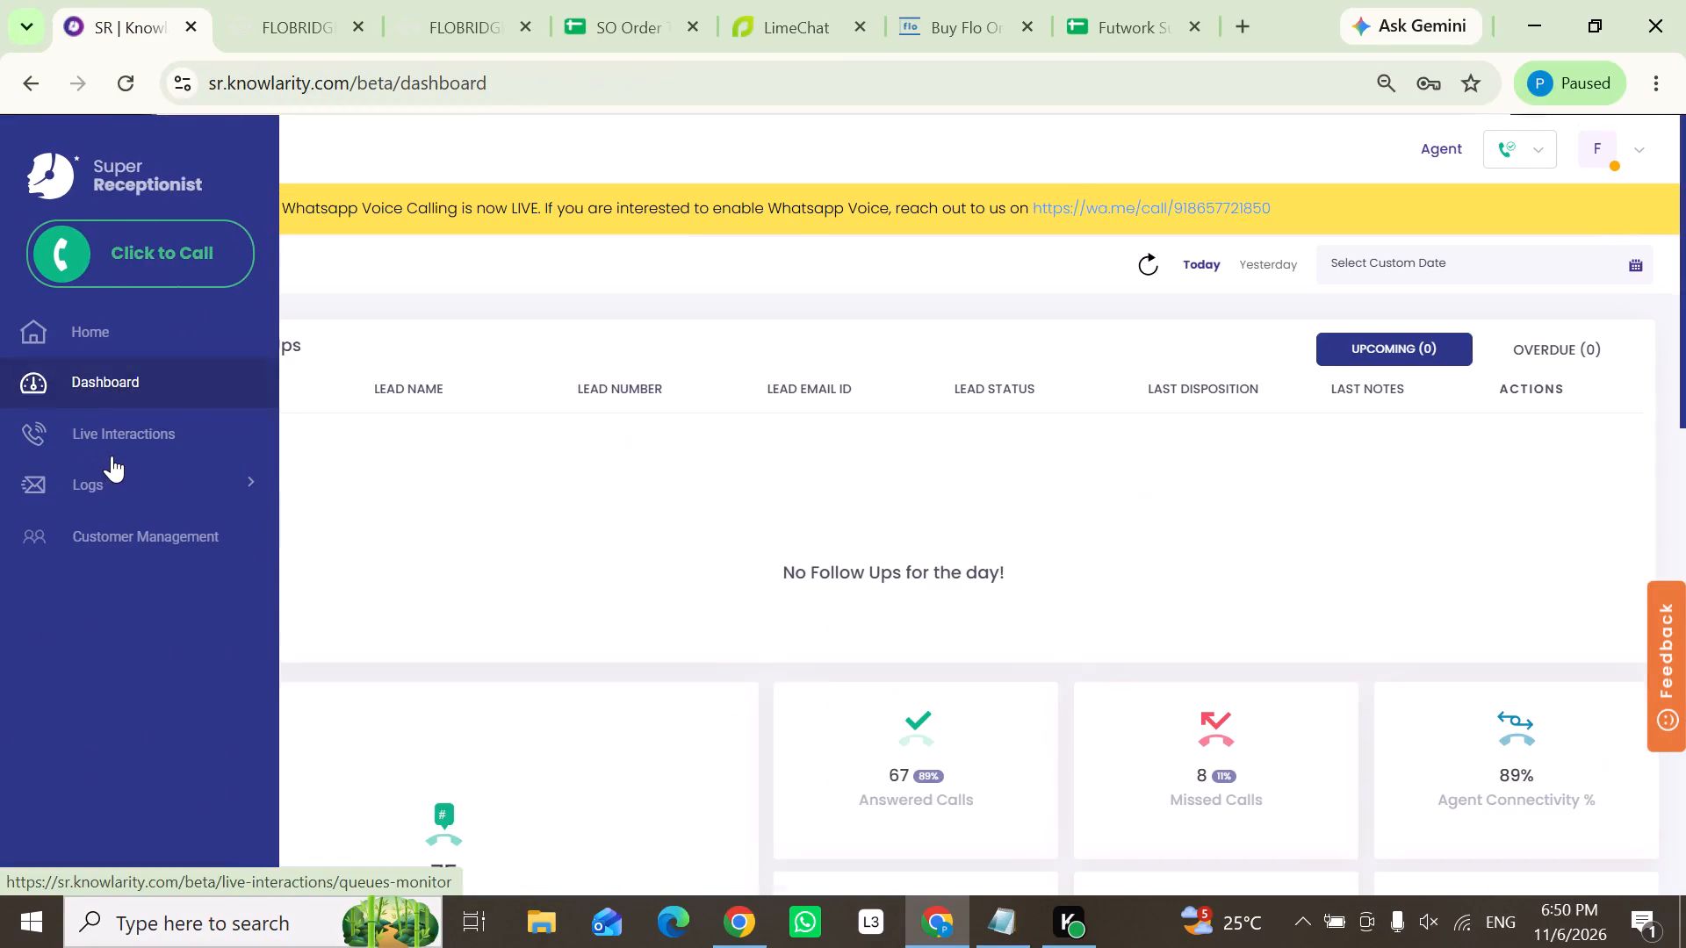
click(114, 443)
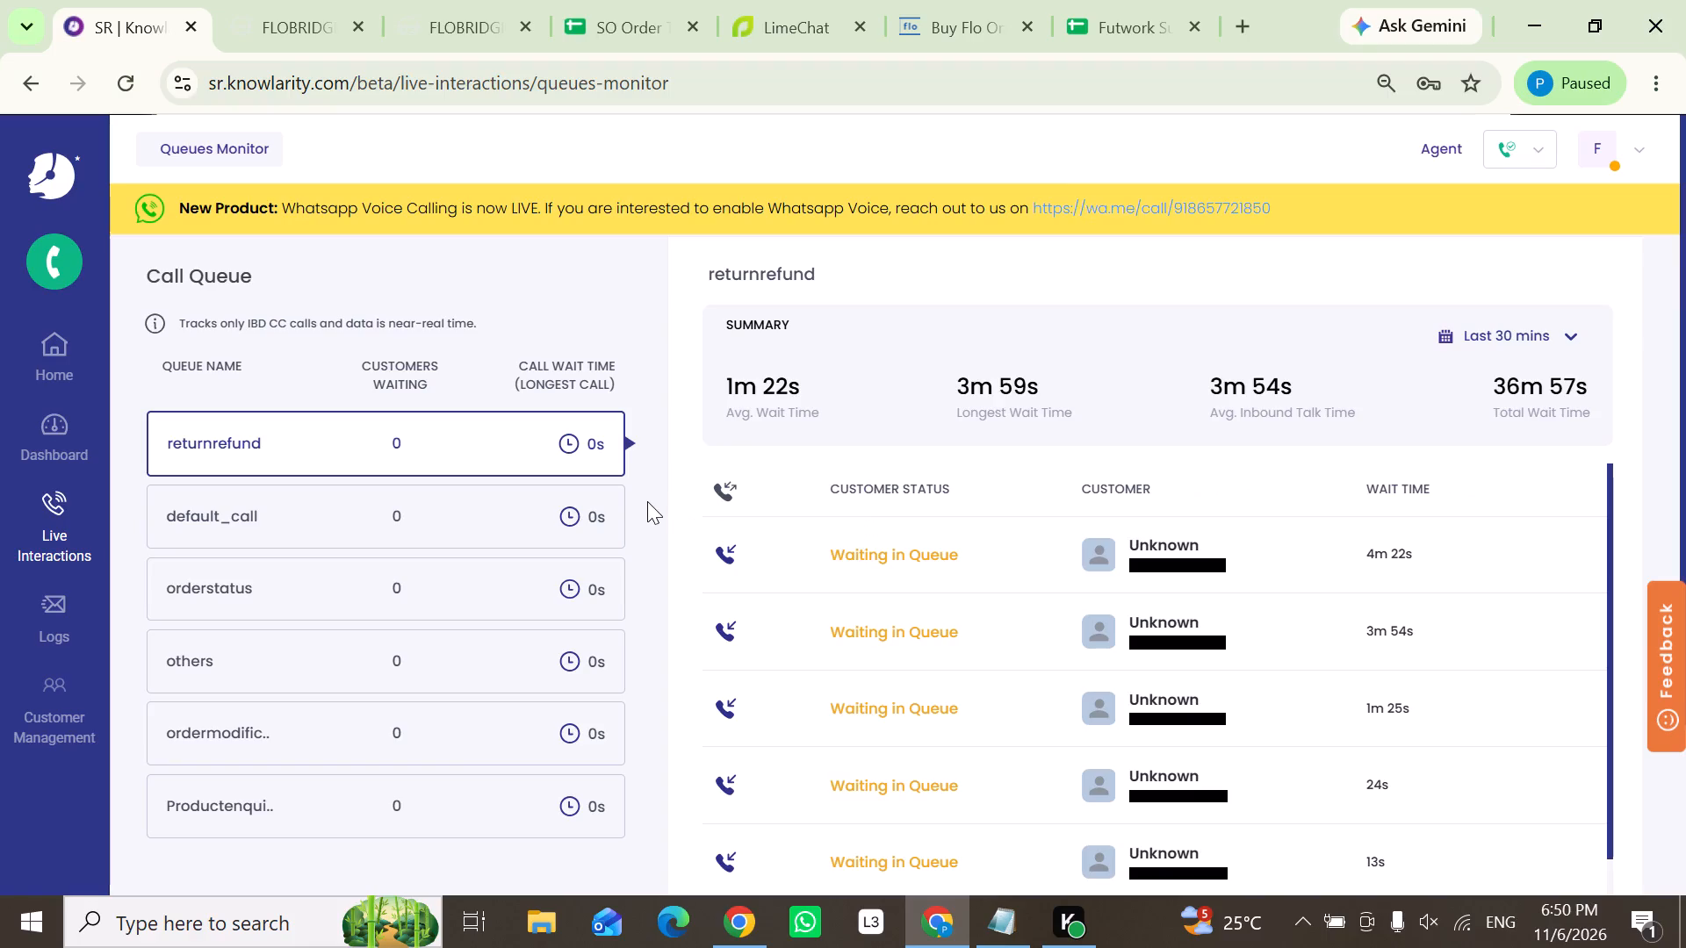
scroll(759, 547, down, 4)
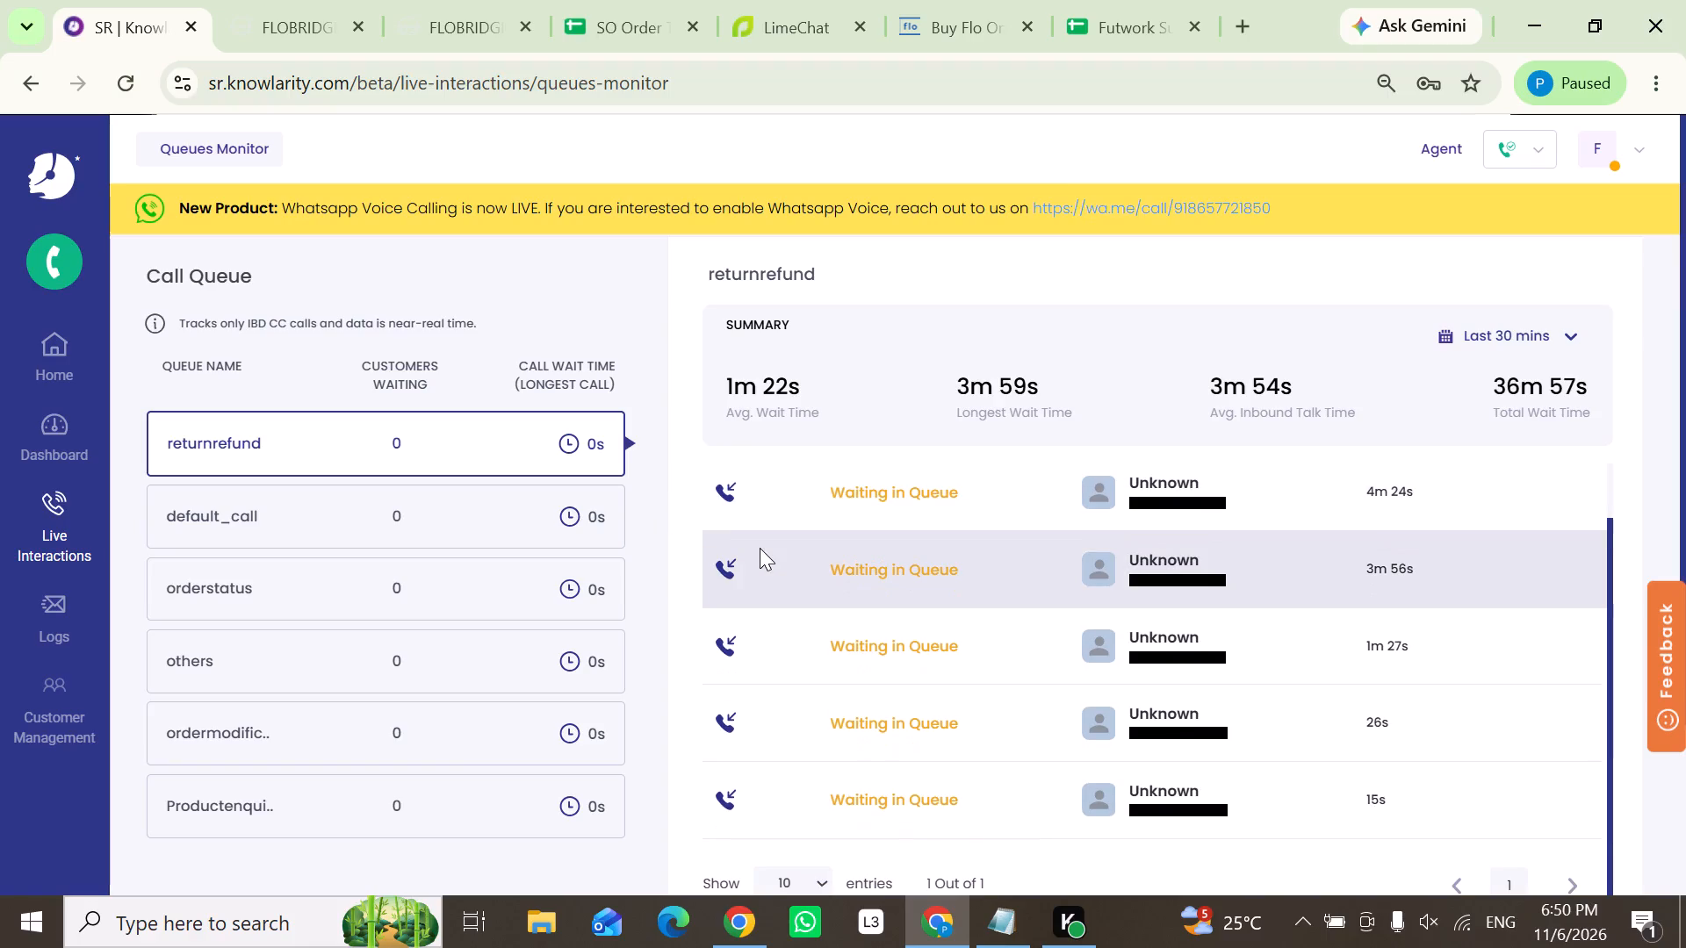
scroll(760, 548, down, 1)
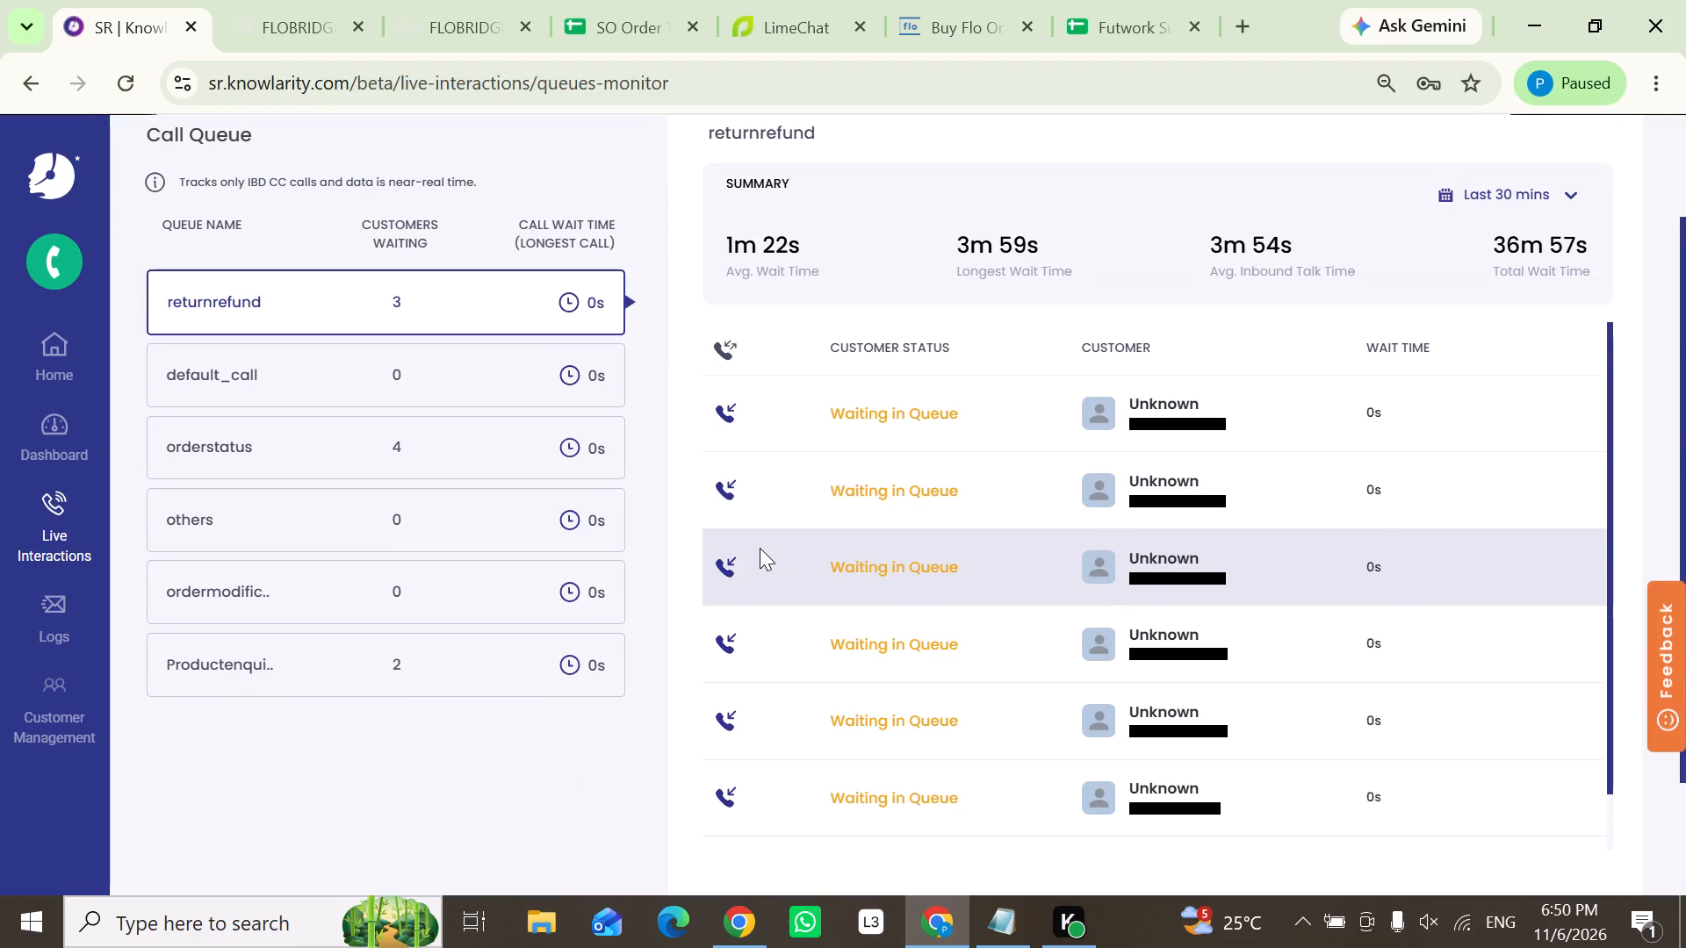
scroll(760, 548, down, 1)
scroll(760, 548, up, 1)
scroll(760, 548, down, 1)
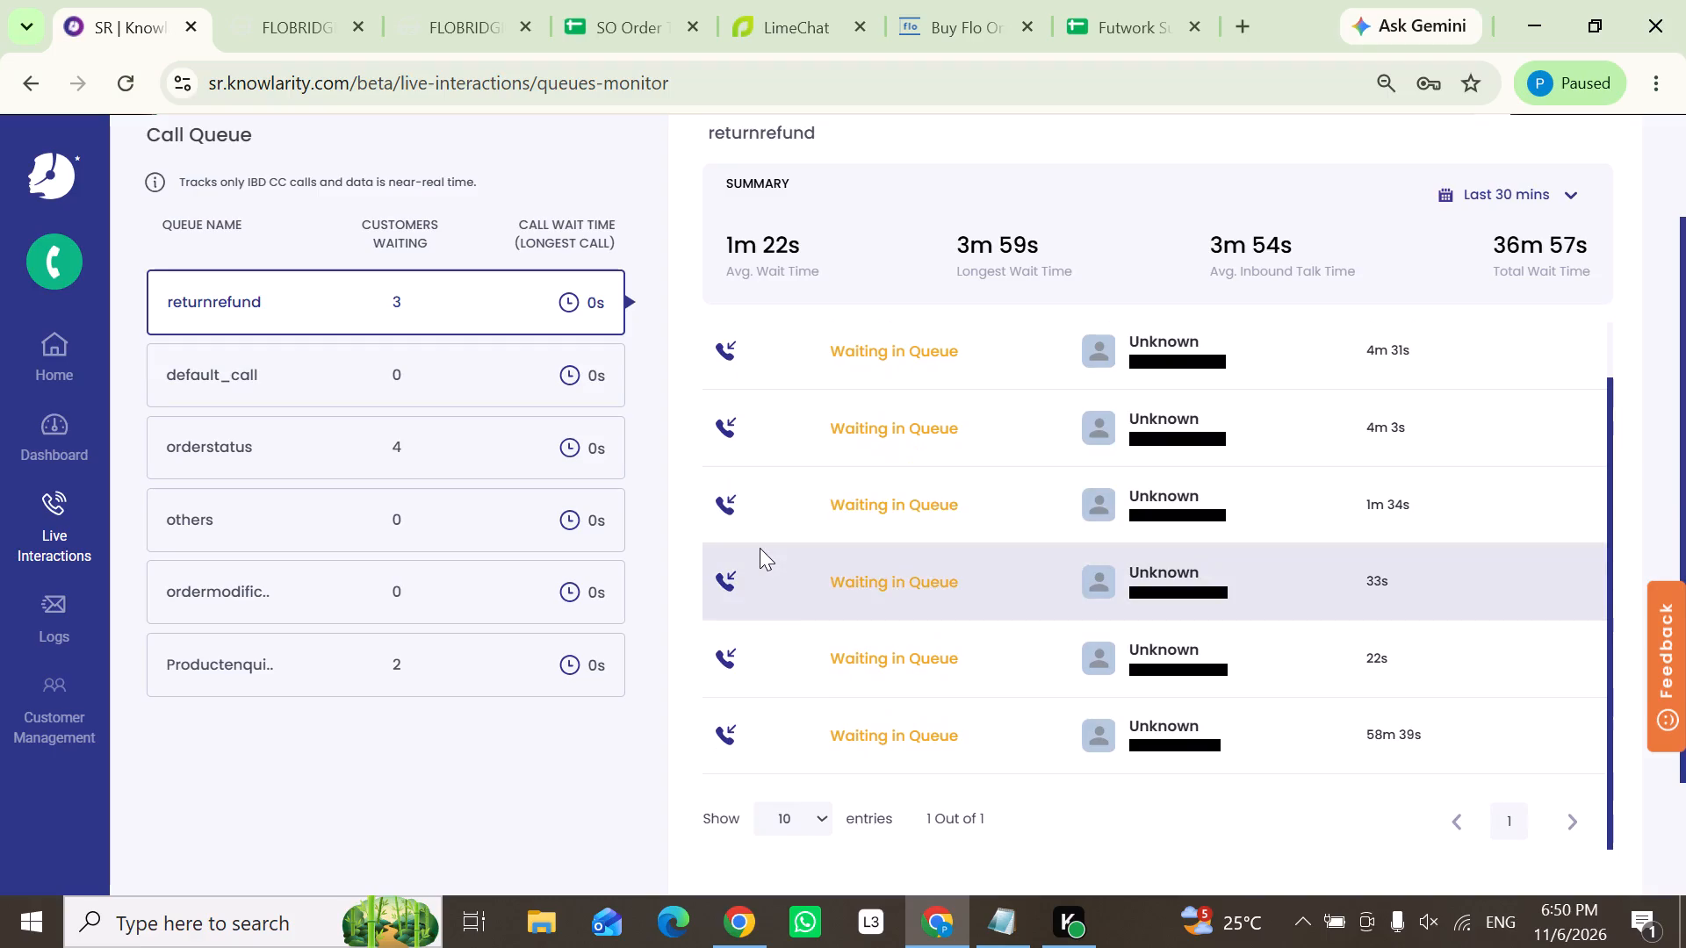
Set the returnrefund queue list to show 25 entries per page and look through its waiting customers.
click(816, 832)
click(811, 757)
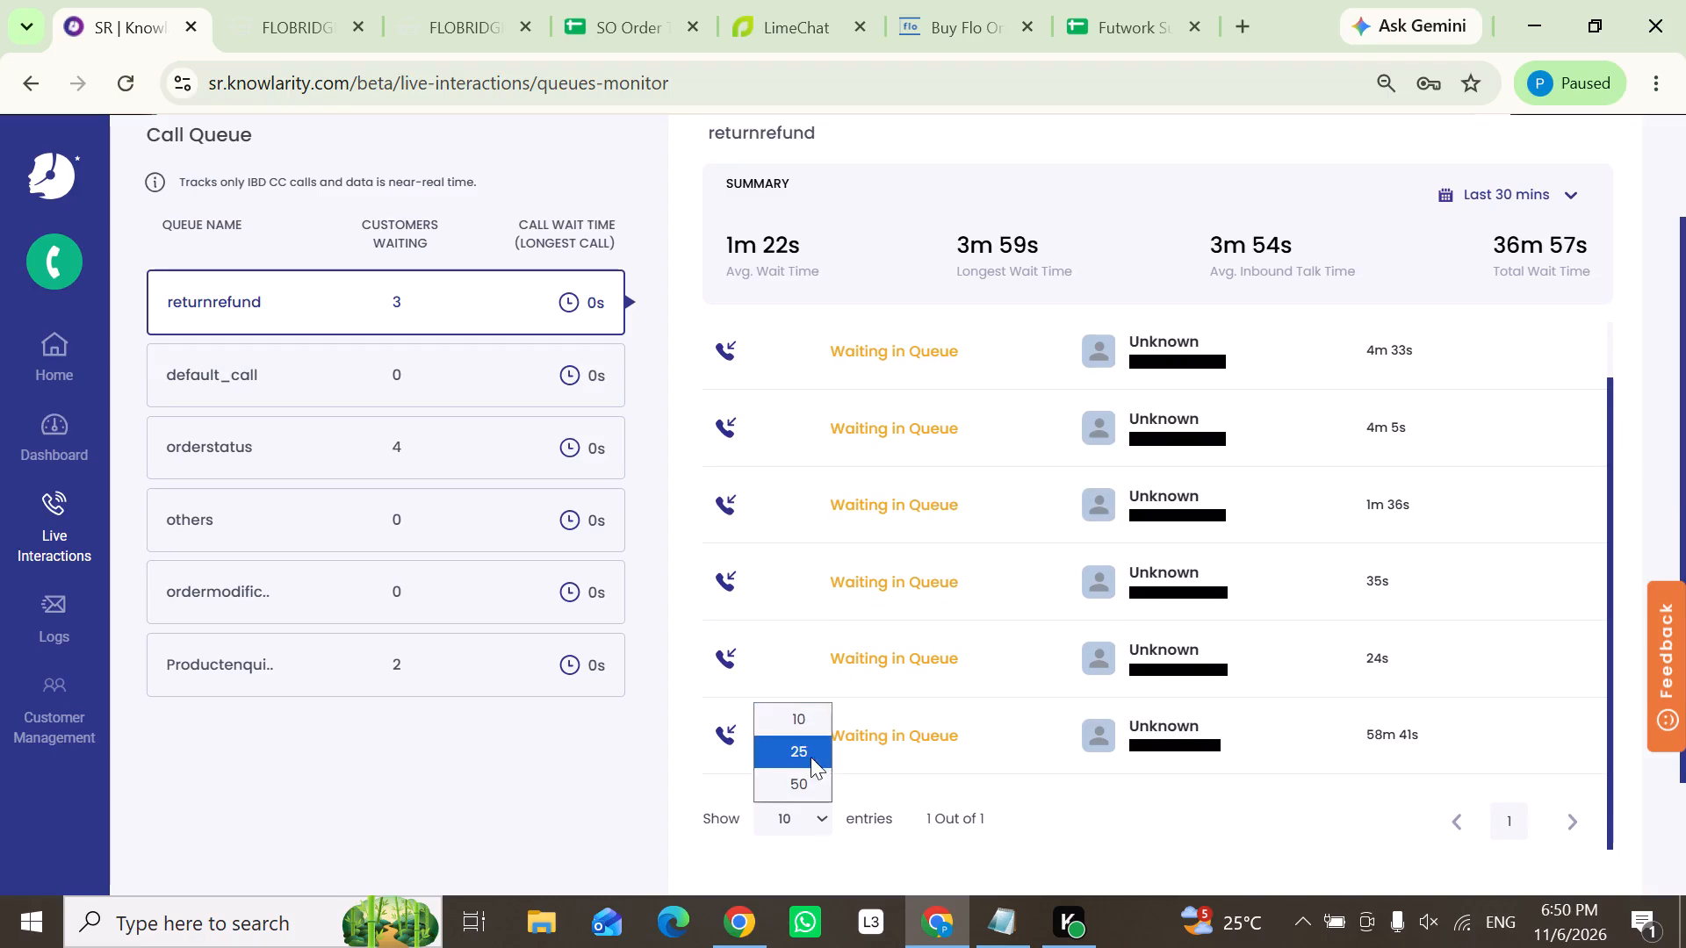
scroll(910, 617, up, 2)
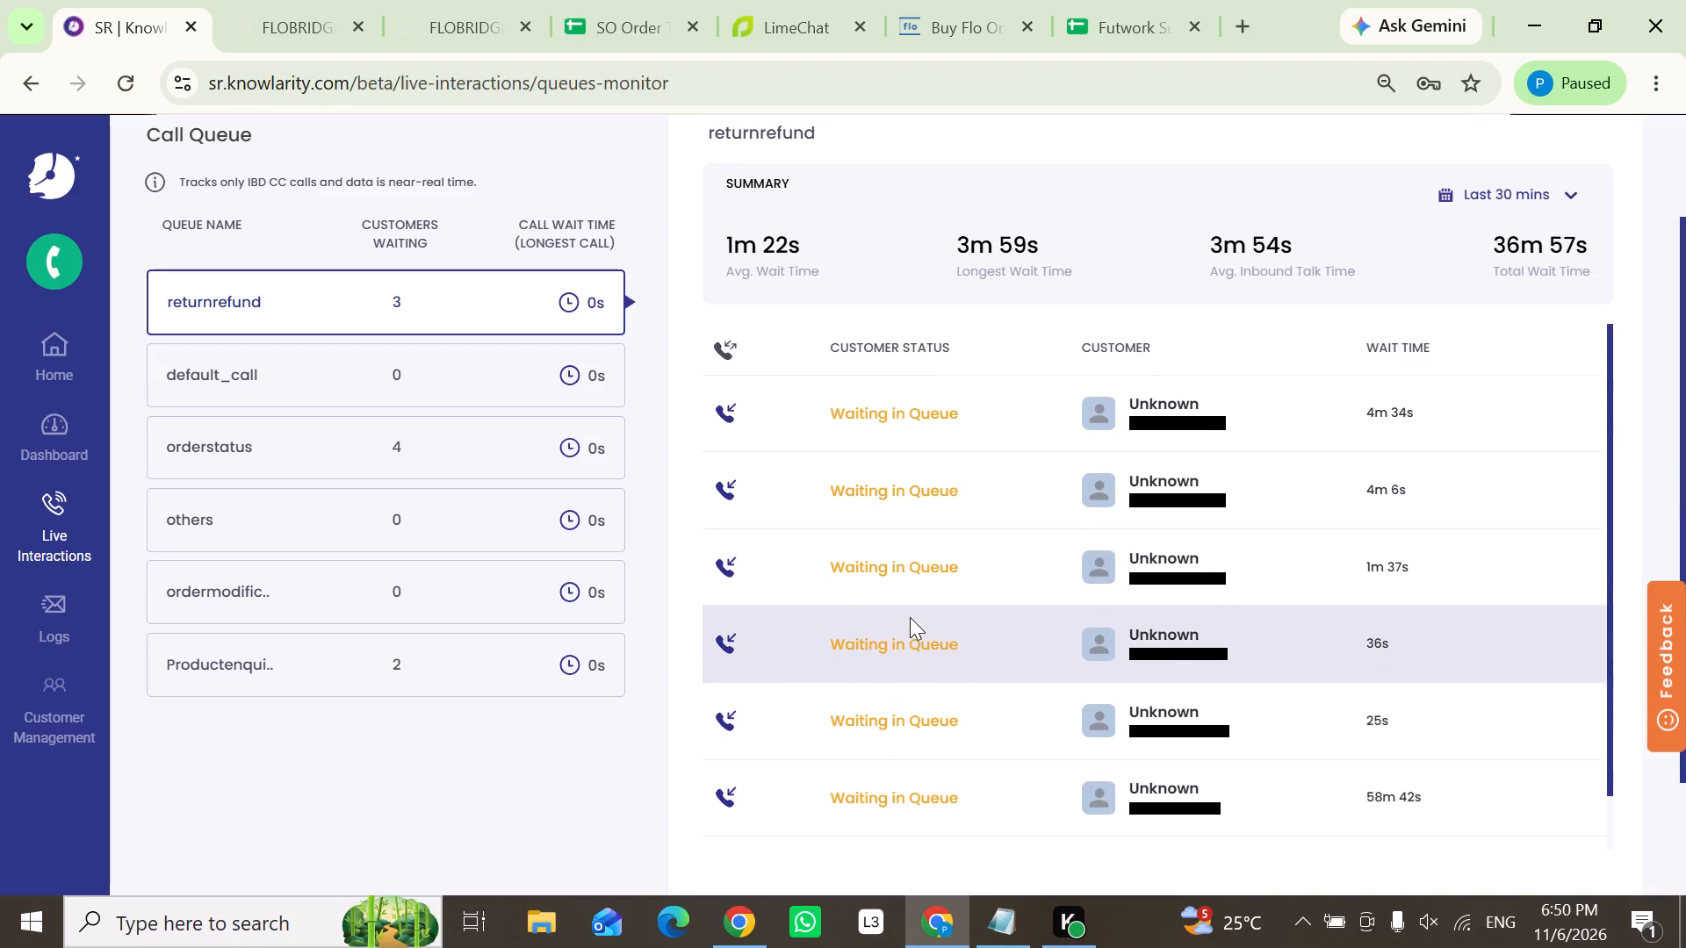
scroll(910, 617, down, 9)
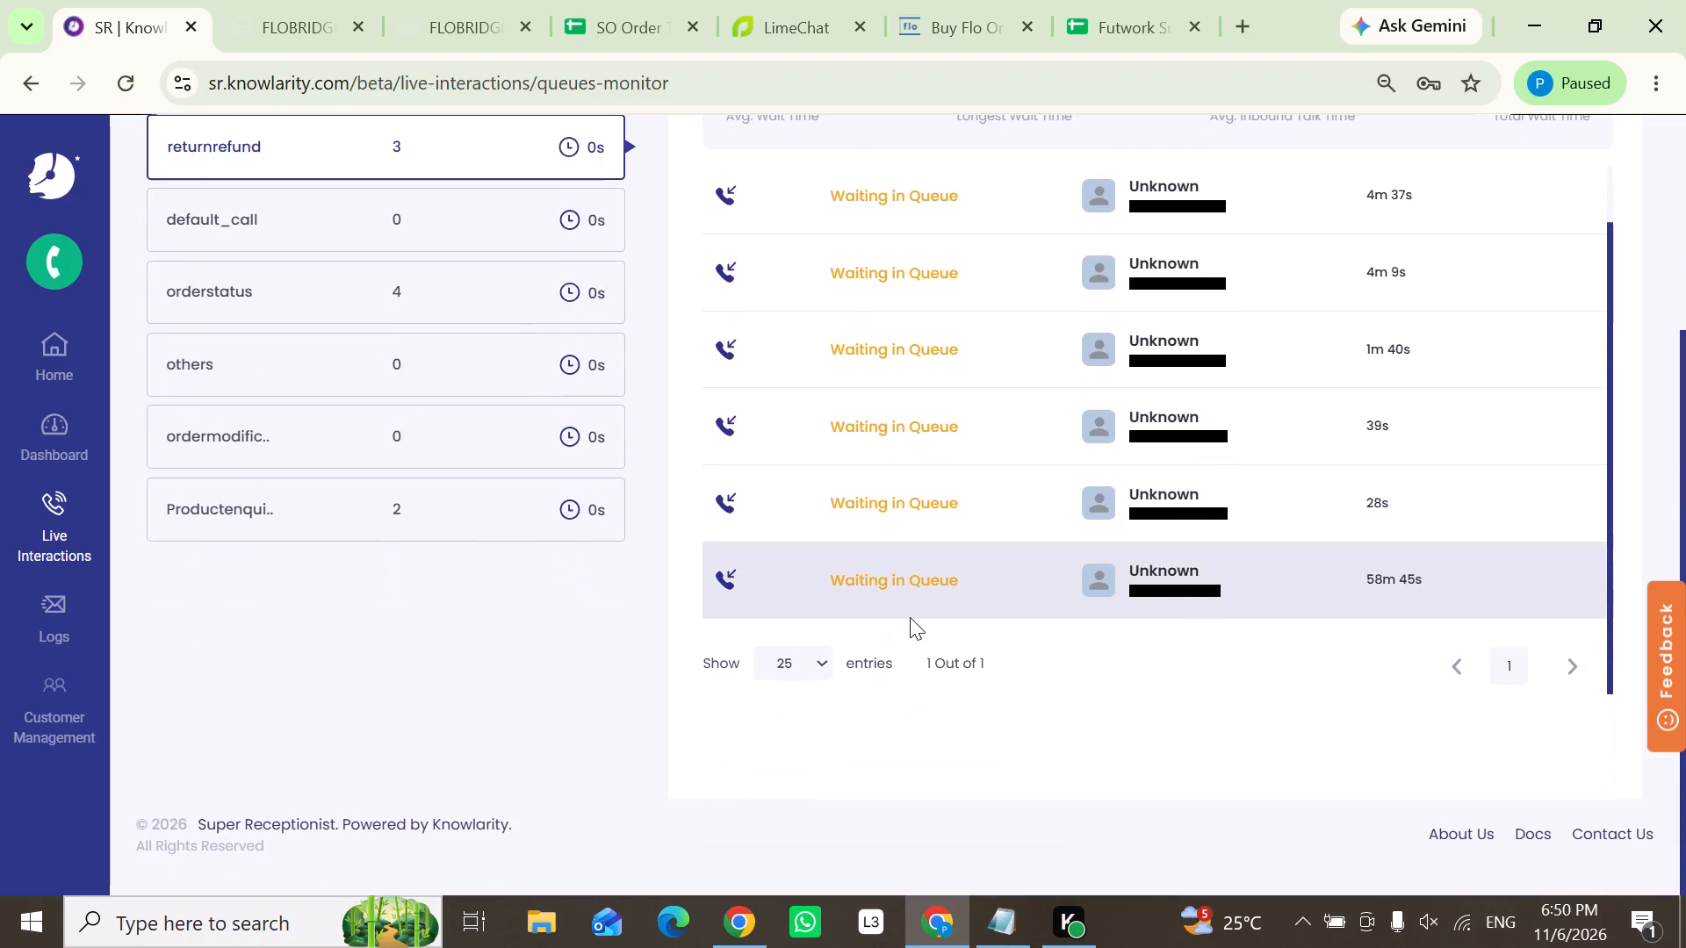
scroll(910, 617, up, 2)
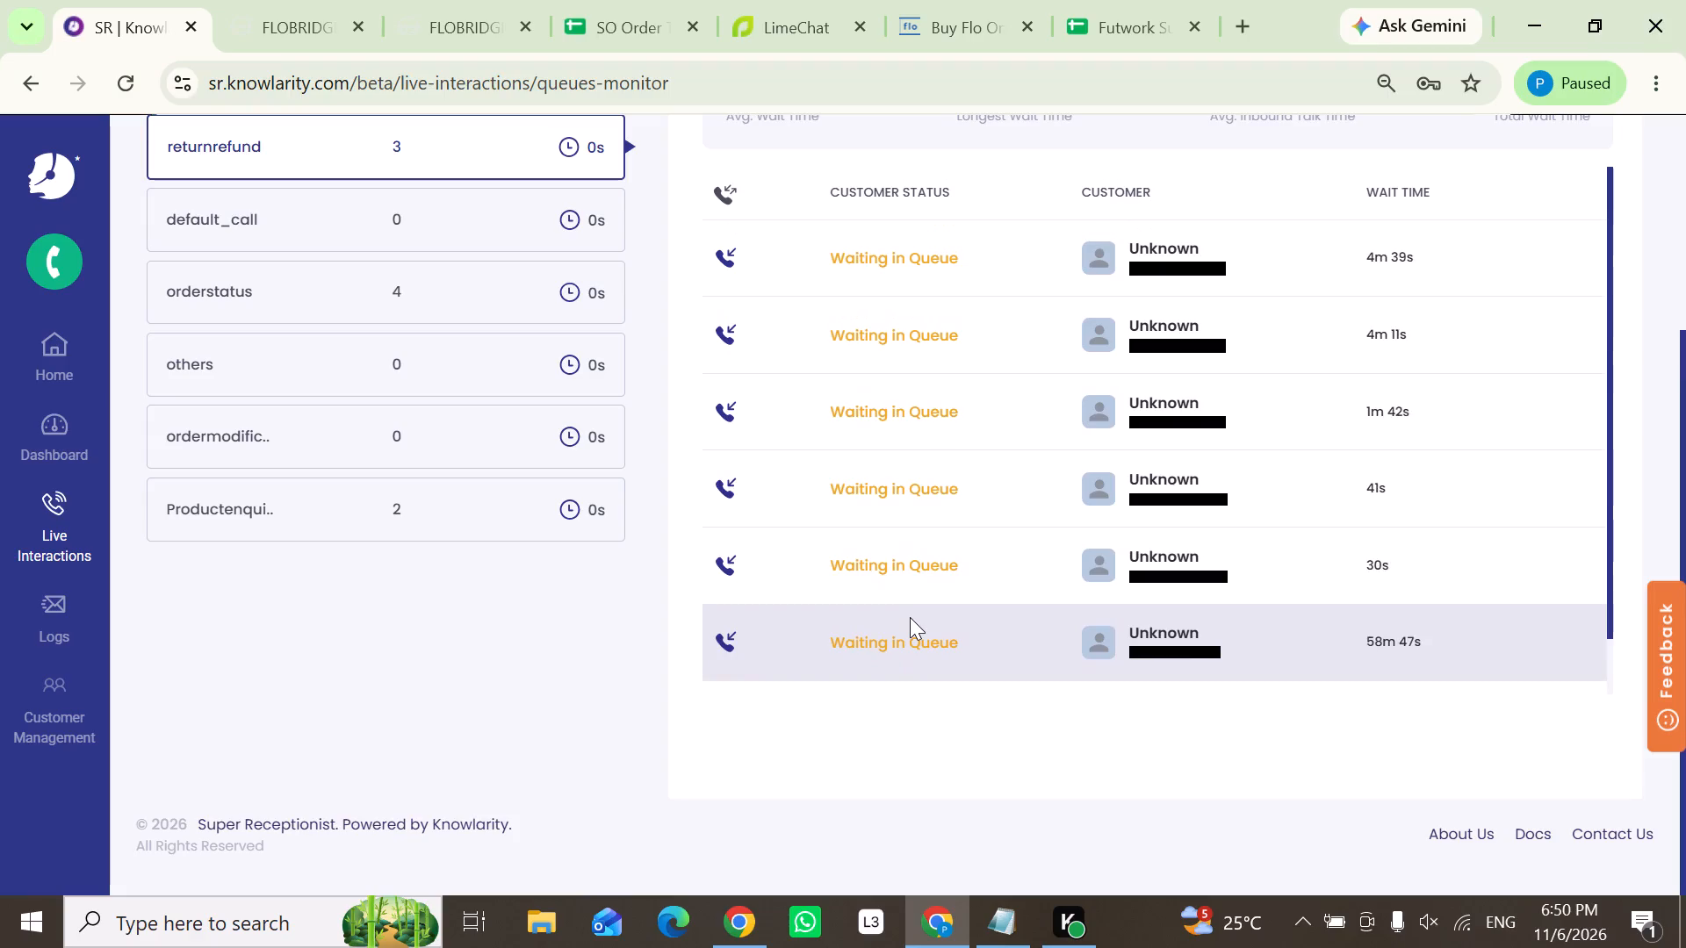
scroll(910, 617, up, 2)
Open the Productenquiry queue to view its waiting customers.
click(458, 507)
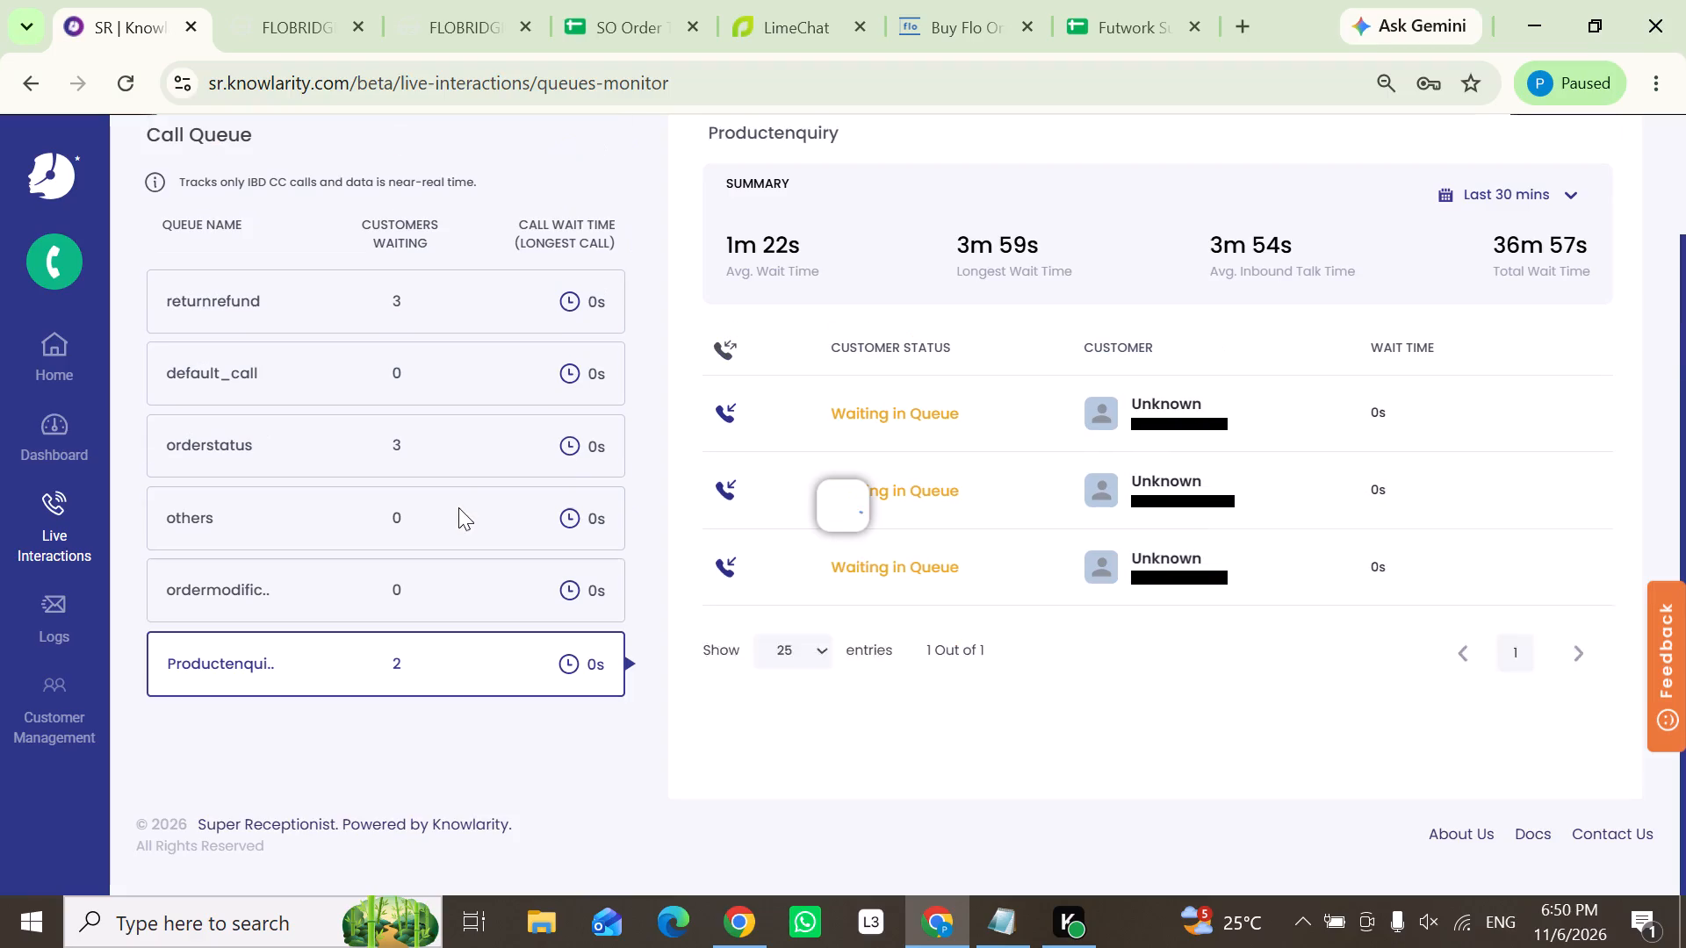
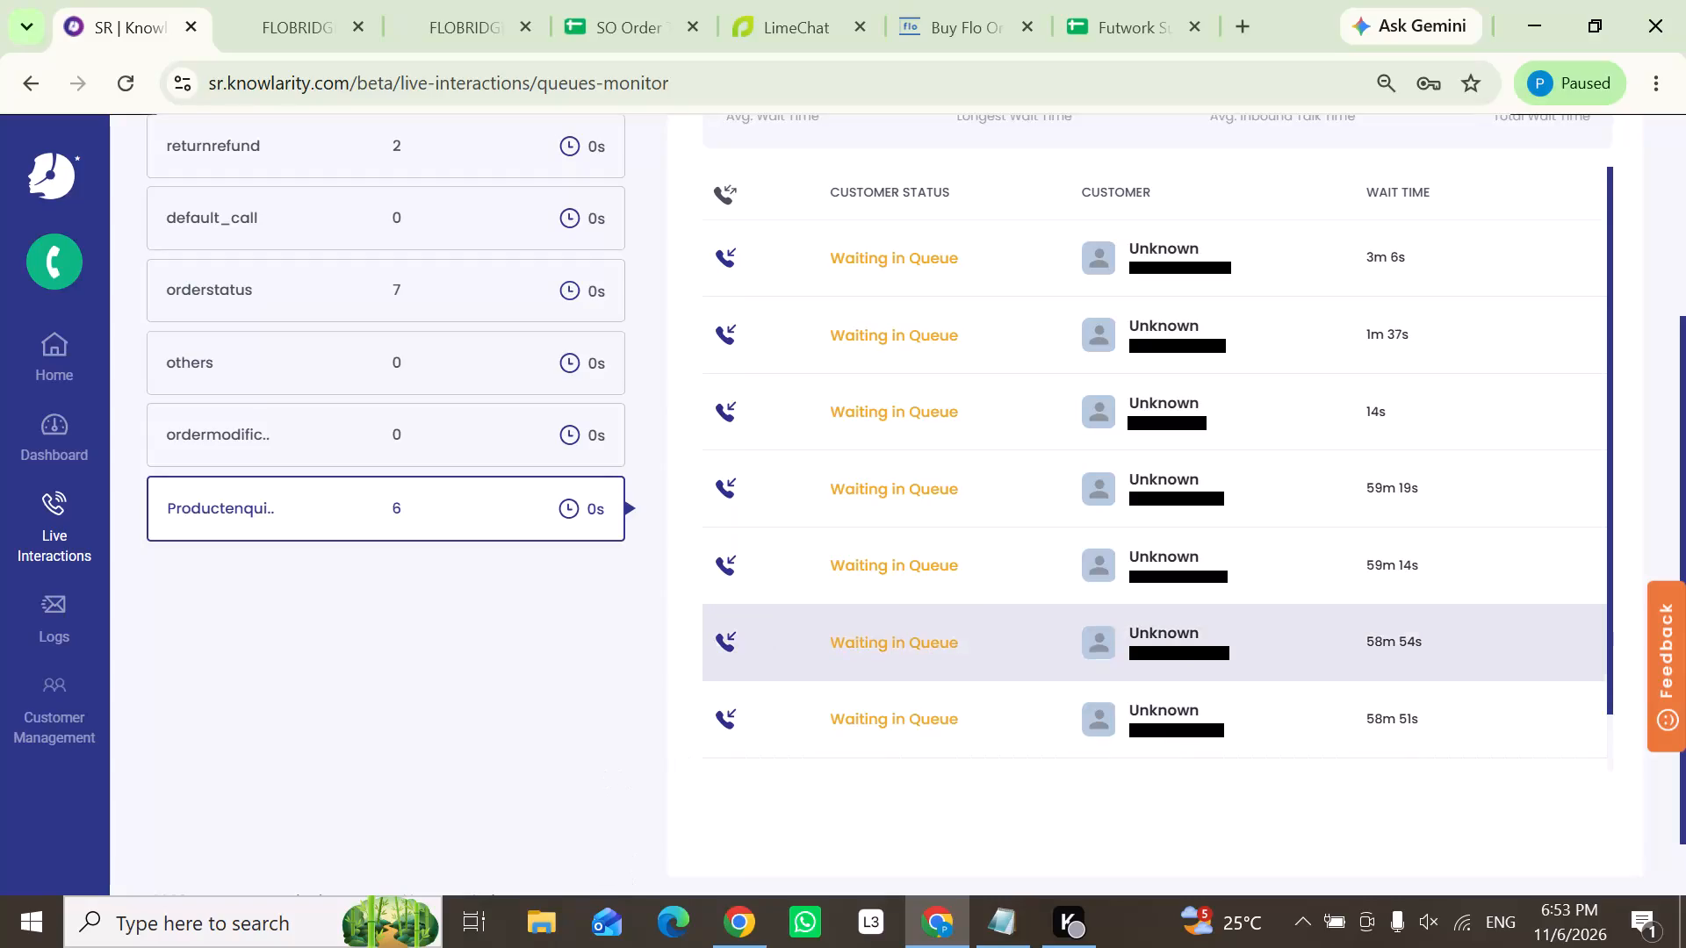
Examine the customers waiting in the Productenquiry queue, checking their status and wait times.
scroll(979, 563, down, 2)
scroll(979, 563, up, 4)
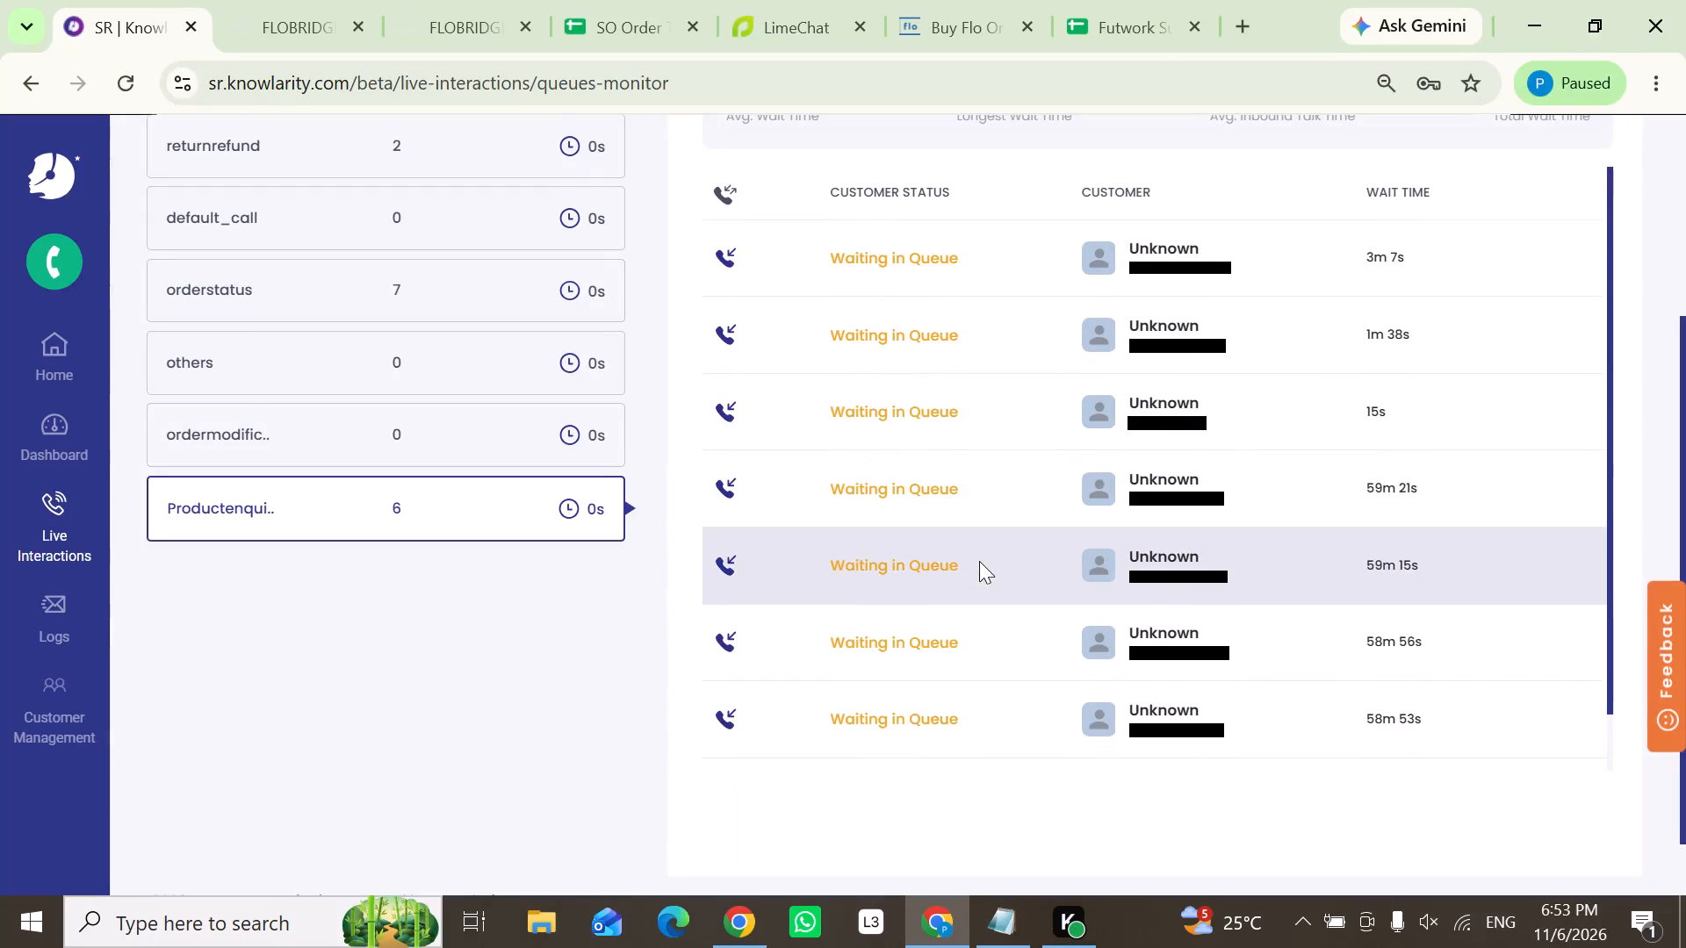
scroll(969, 561, down, 1)
scroll(960, 561, up, 3)
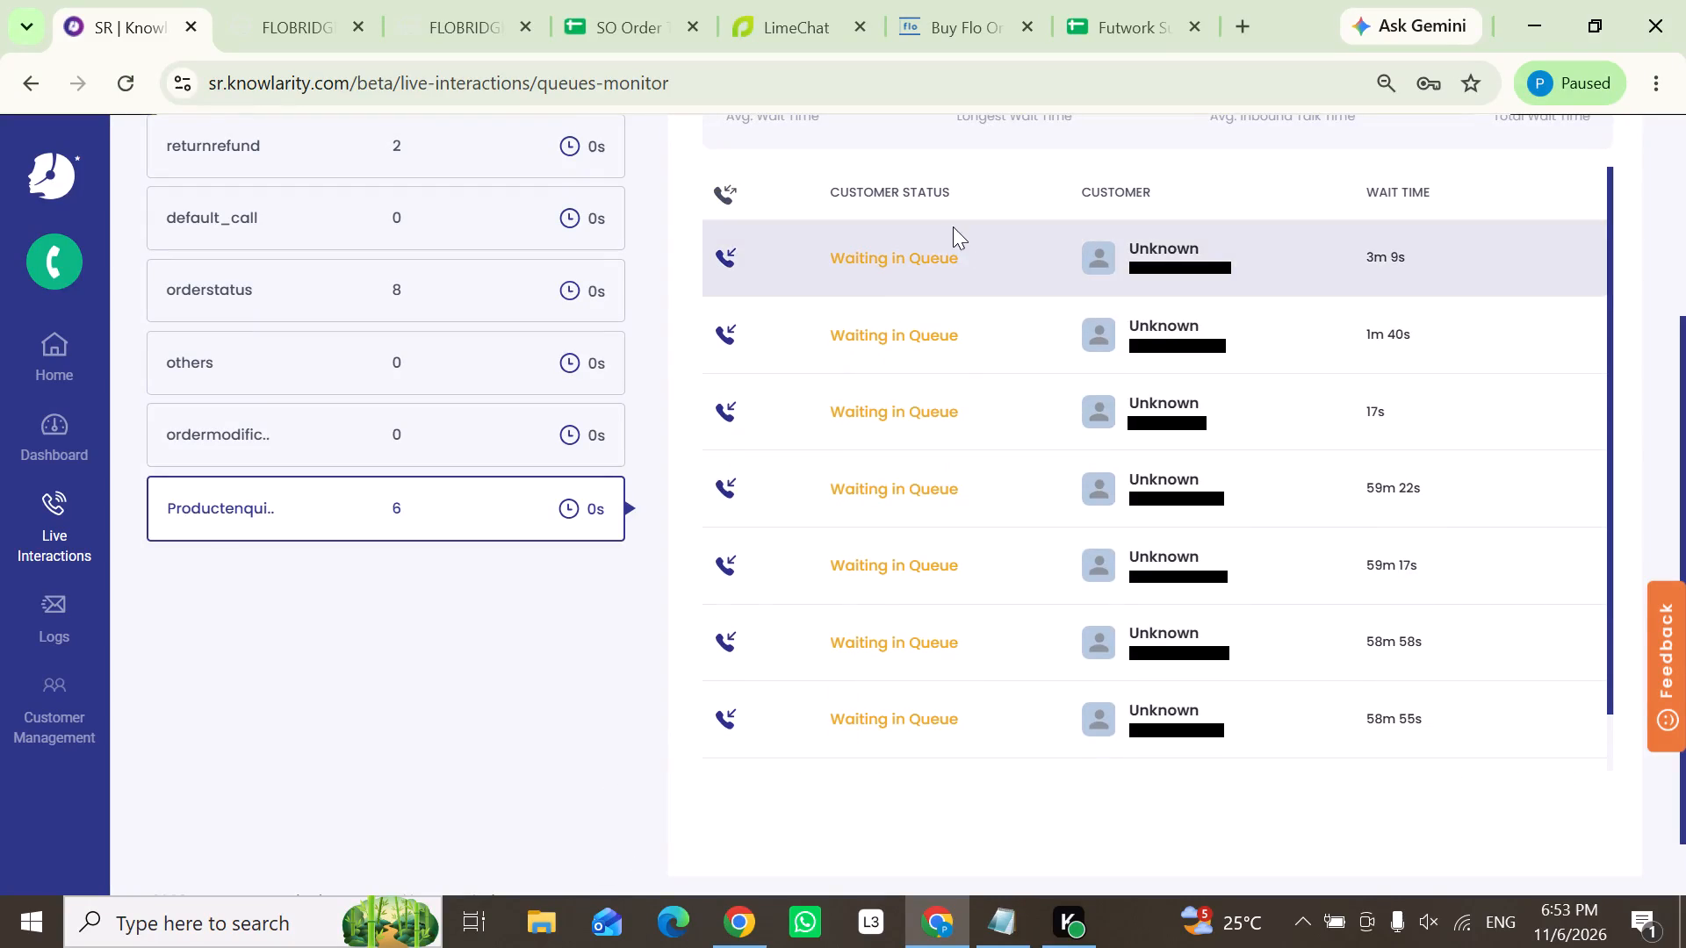
drag(950, 197, 858, 201)
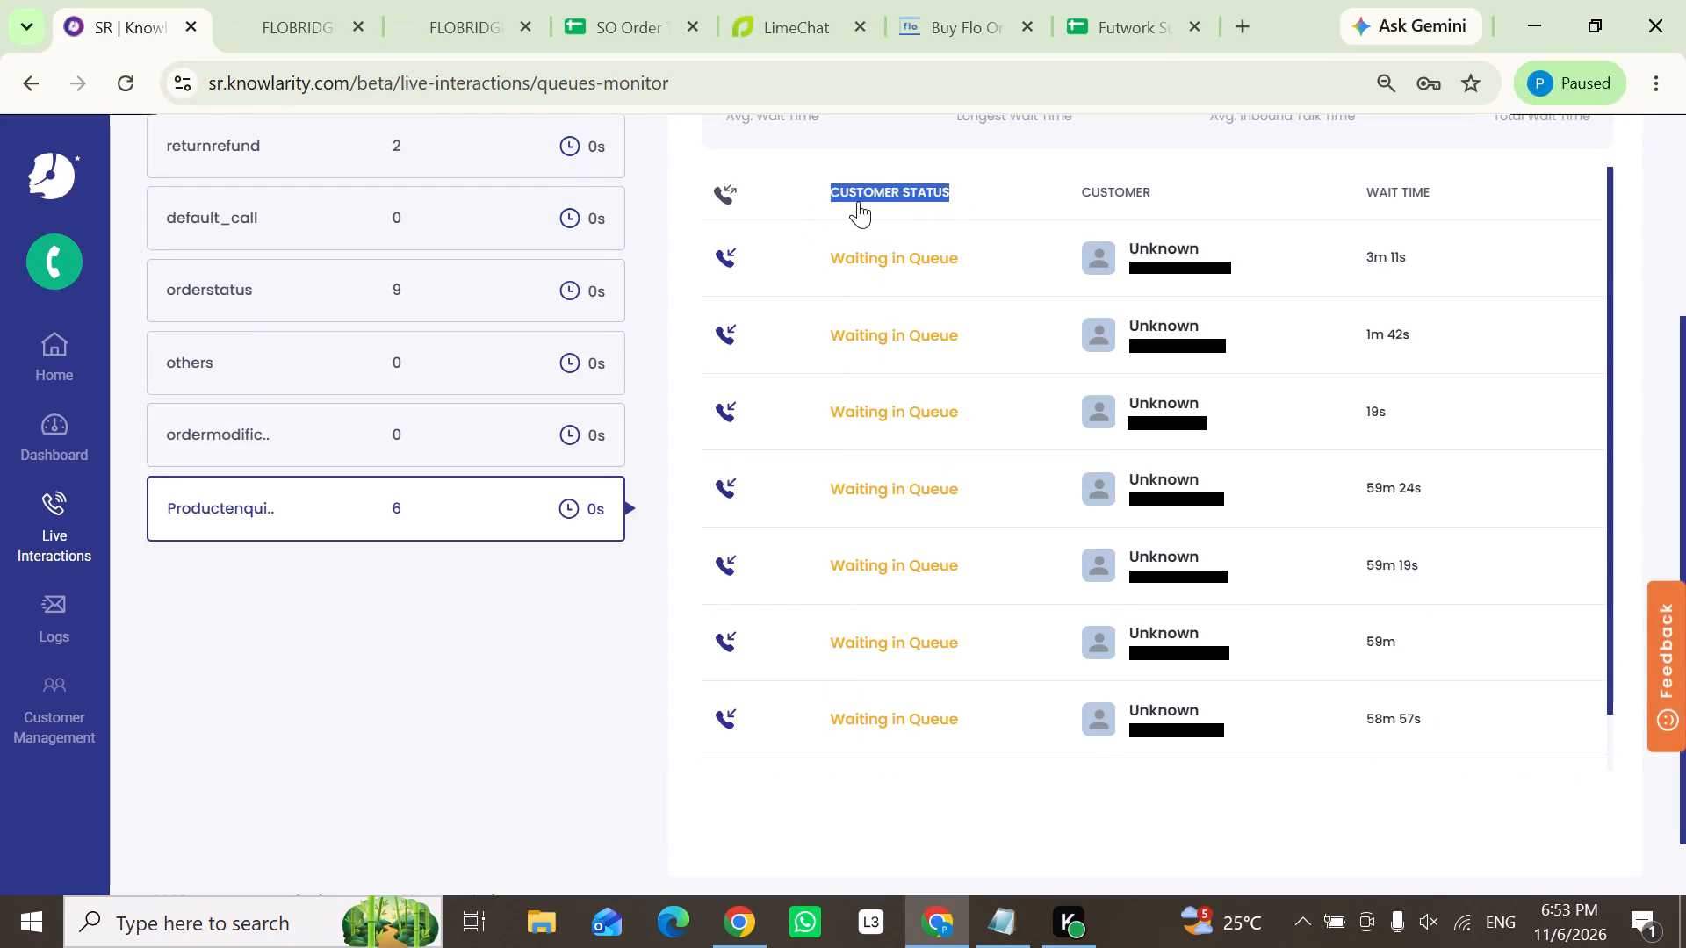
drag(858, 201, 946, 172)
click(995, 176)
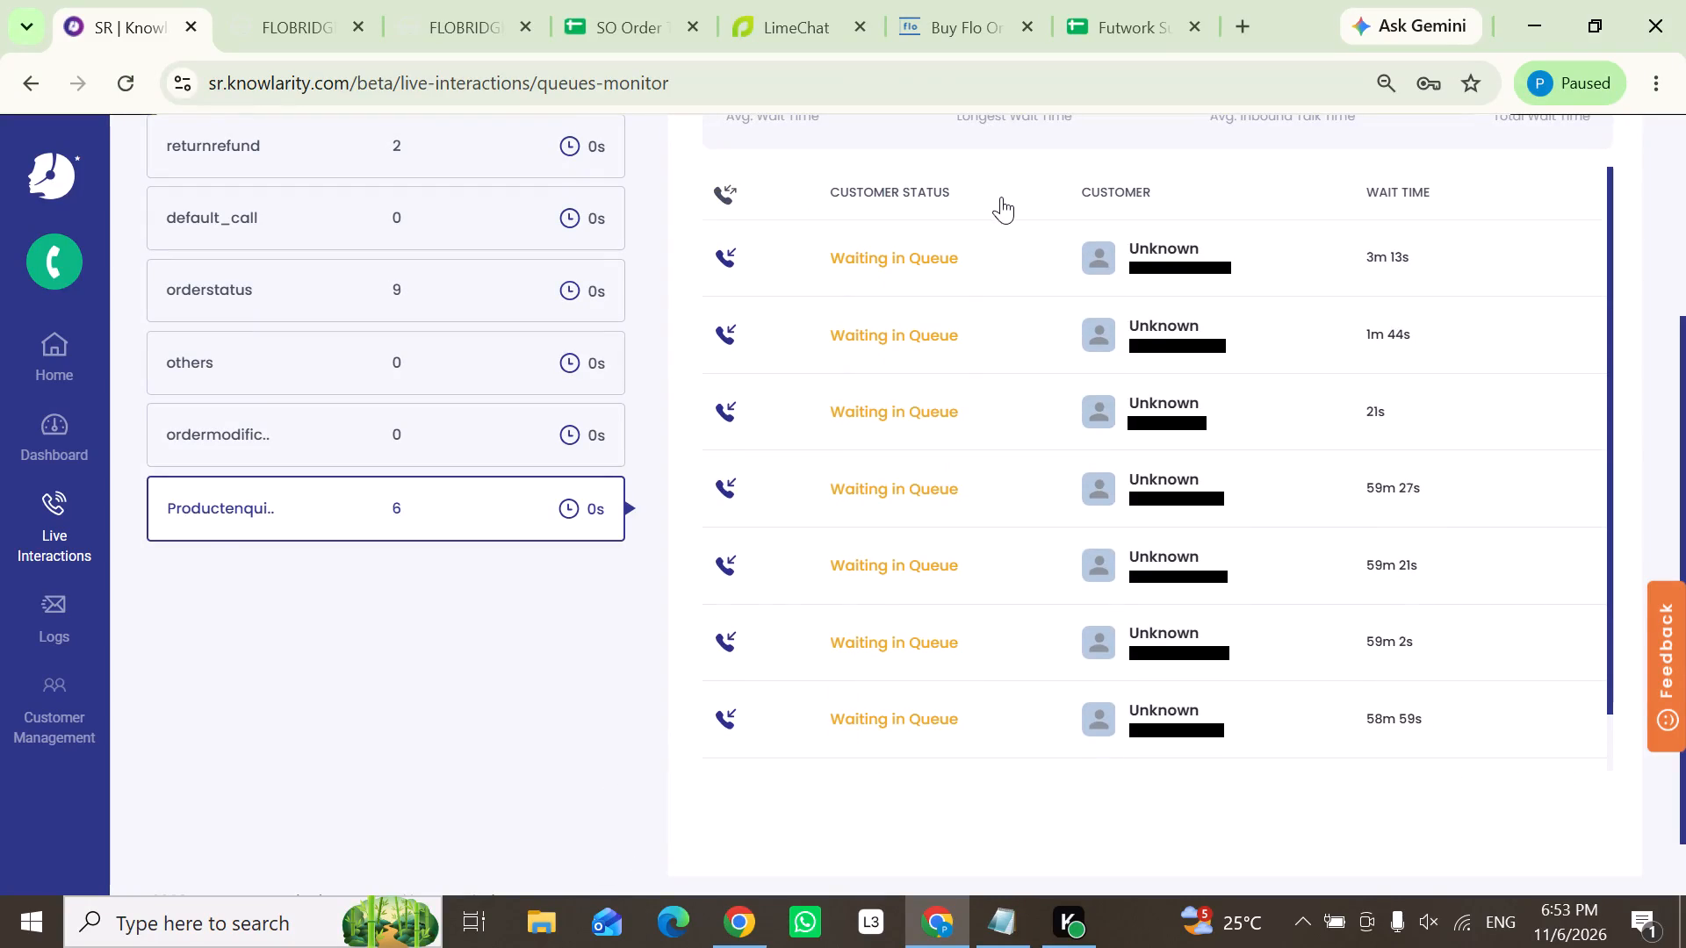
scroll(1001, 197, down, 5)
scroll(998, 199, up, 4)
drag(971, 187, 949, 190)
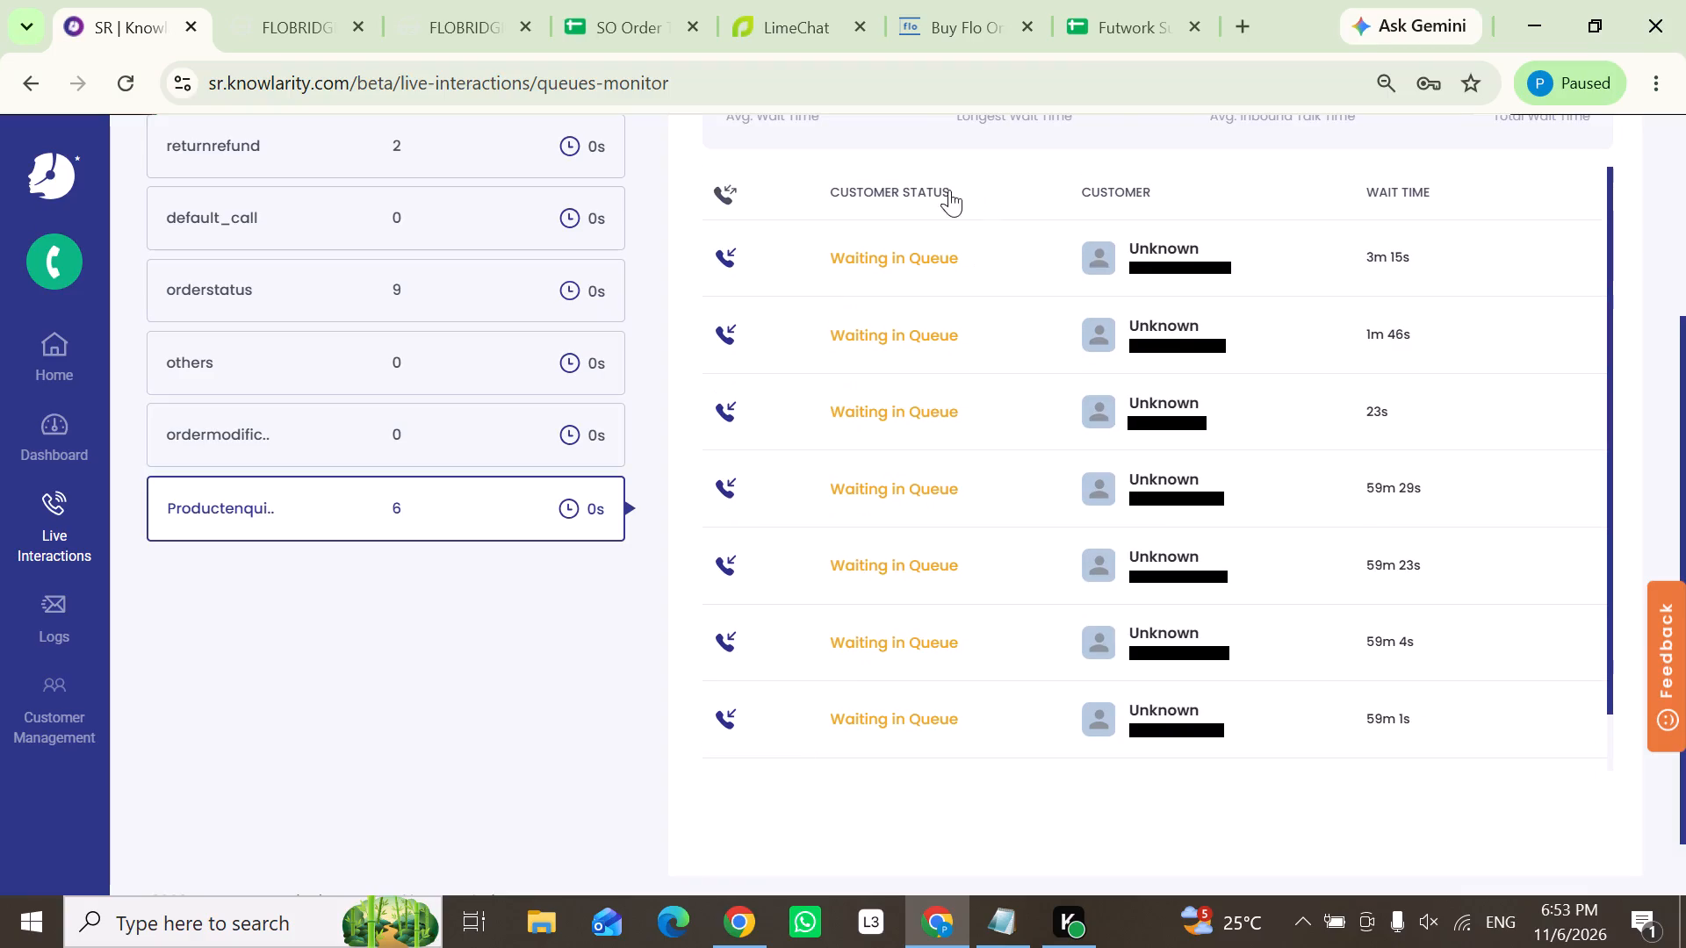
drag(949, 190, 901, 197)
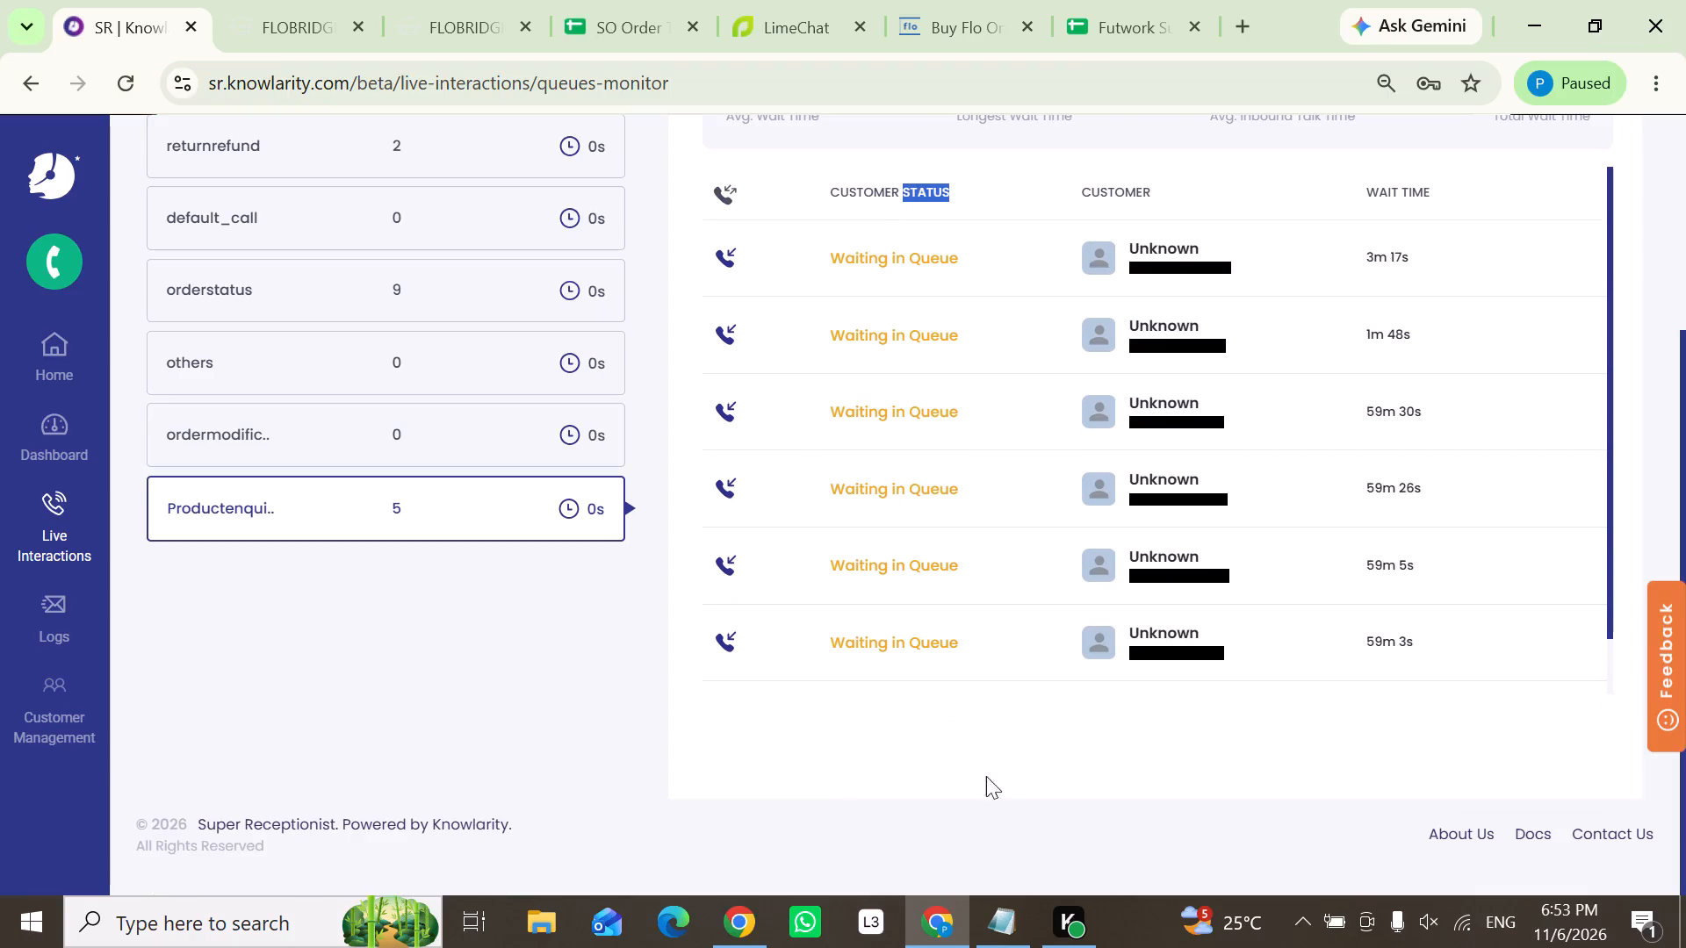
click(986, 789)
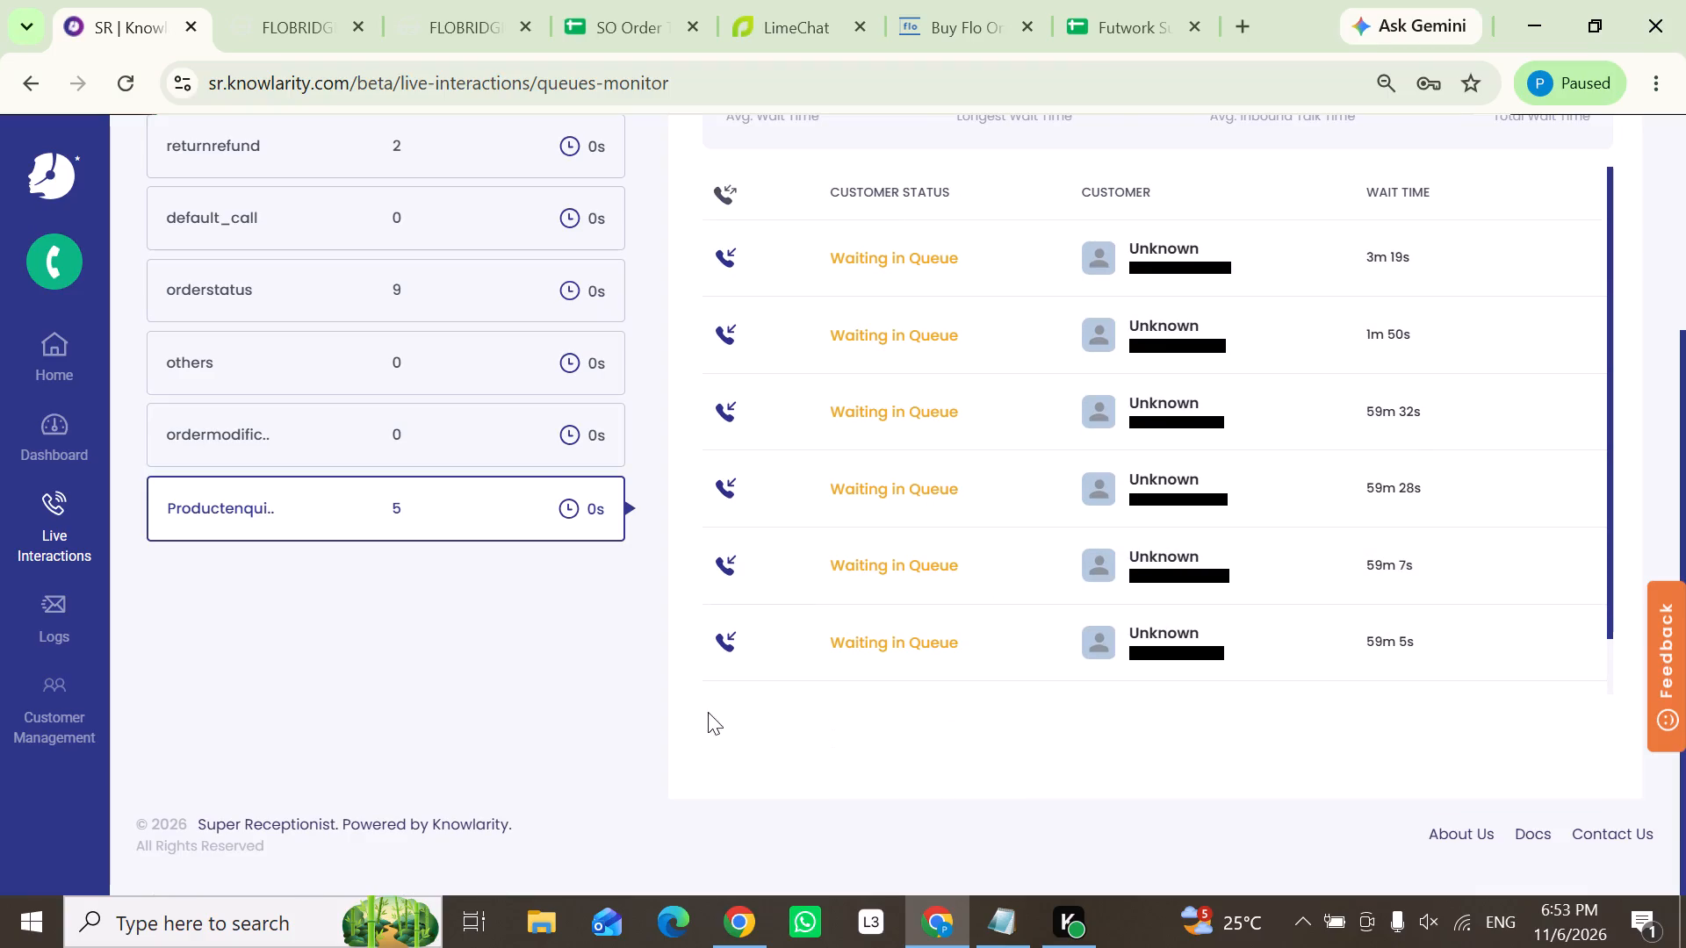
Open the orderstatus queue and look through its waiting customers and their wait times.
scroll(528, 382, up, 1)
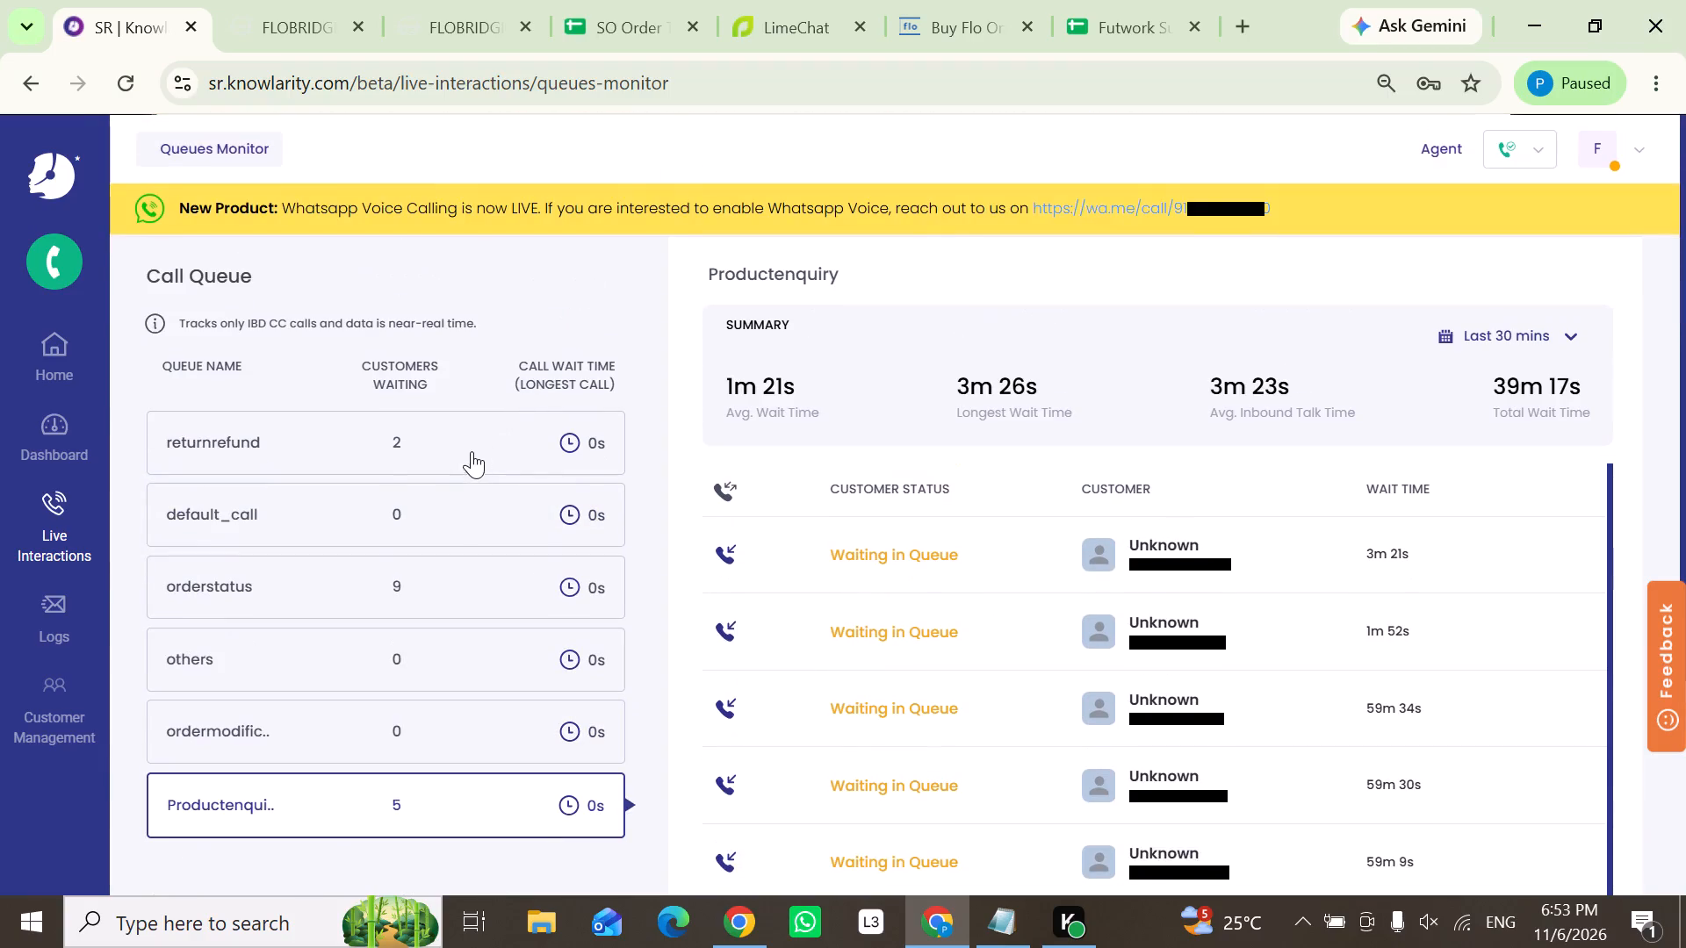
click(426, 592)
scroll(789, 606, down, 3)
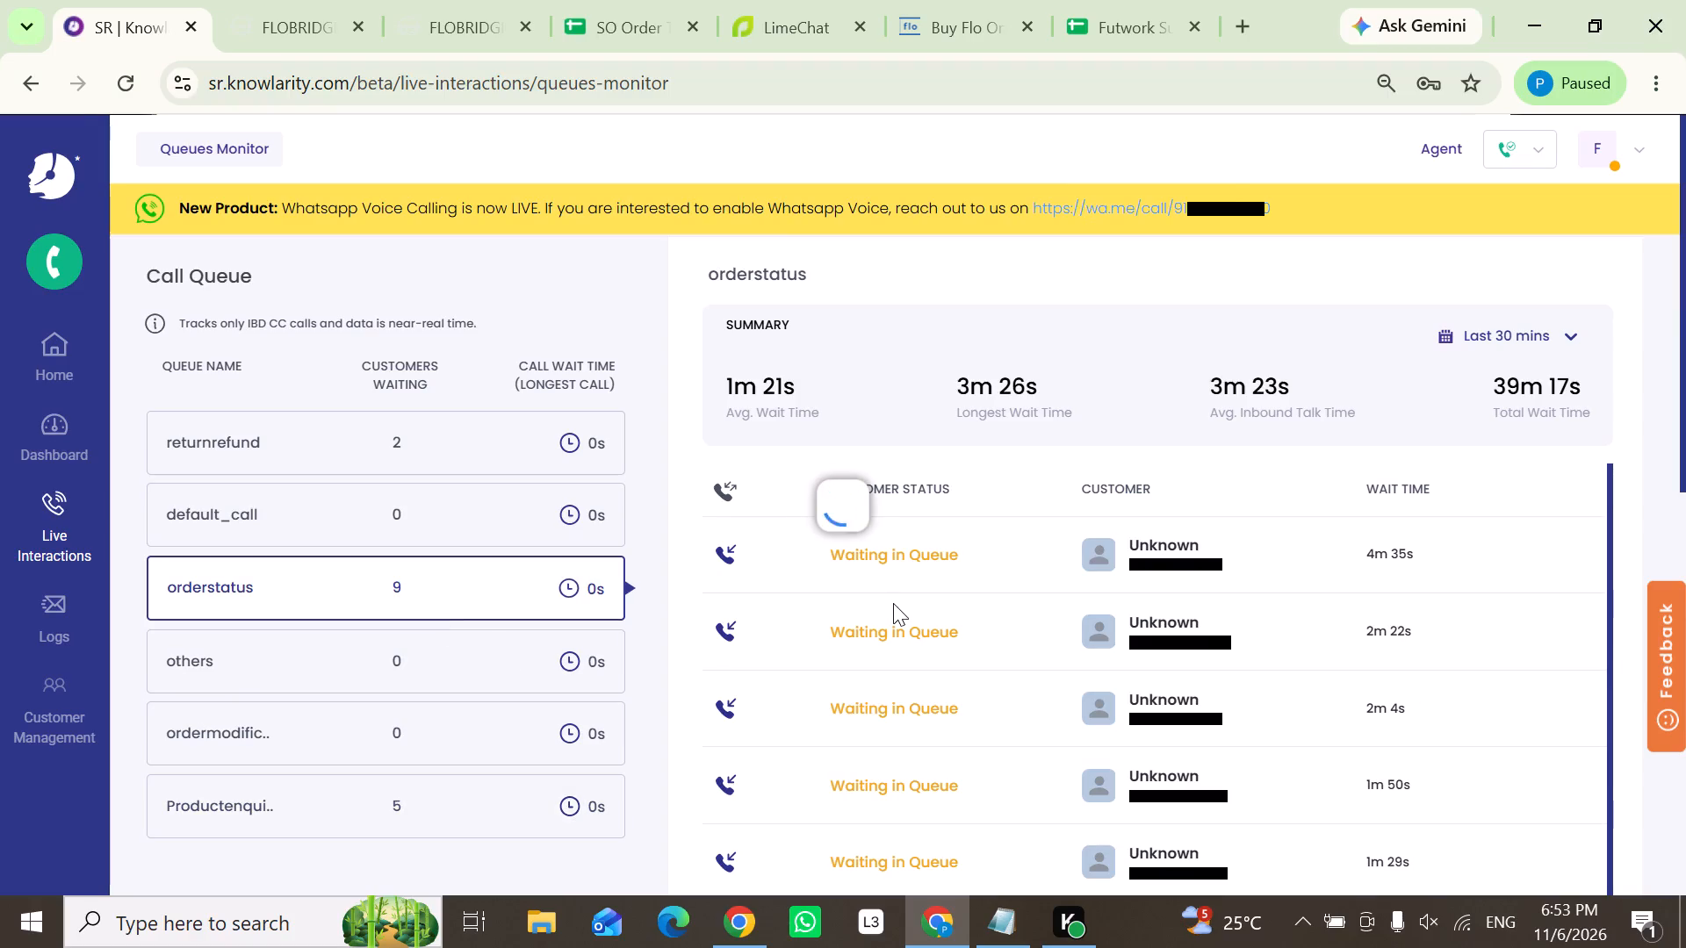
scroll(893, 603, down, 4)
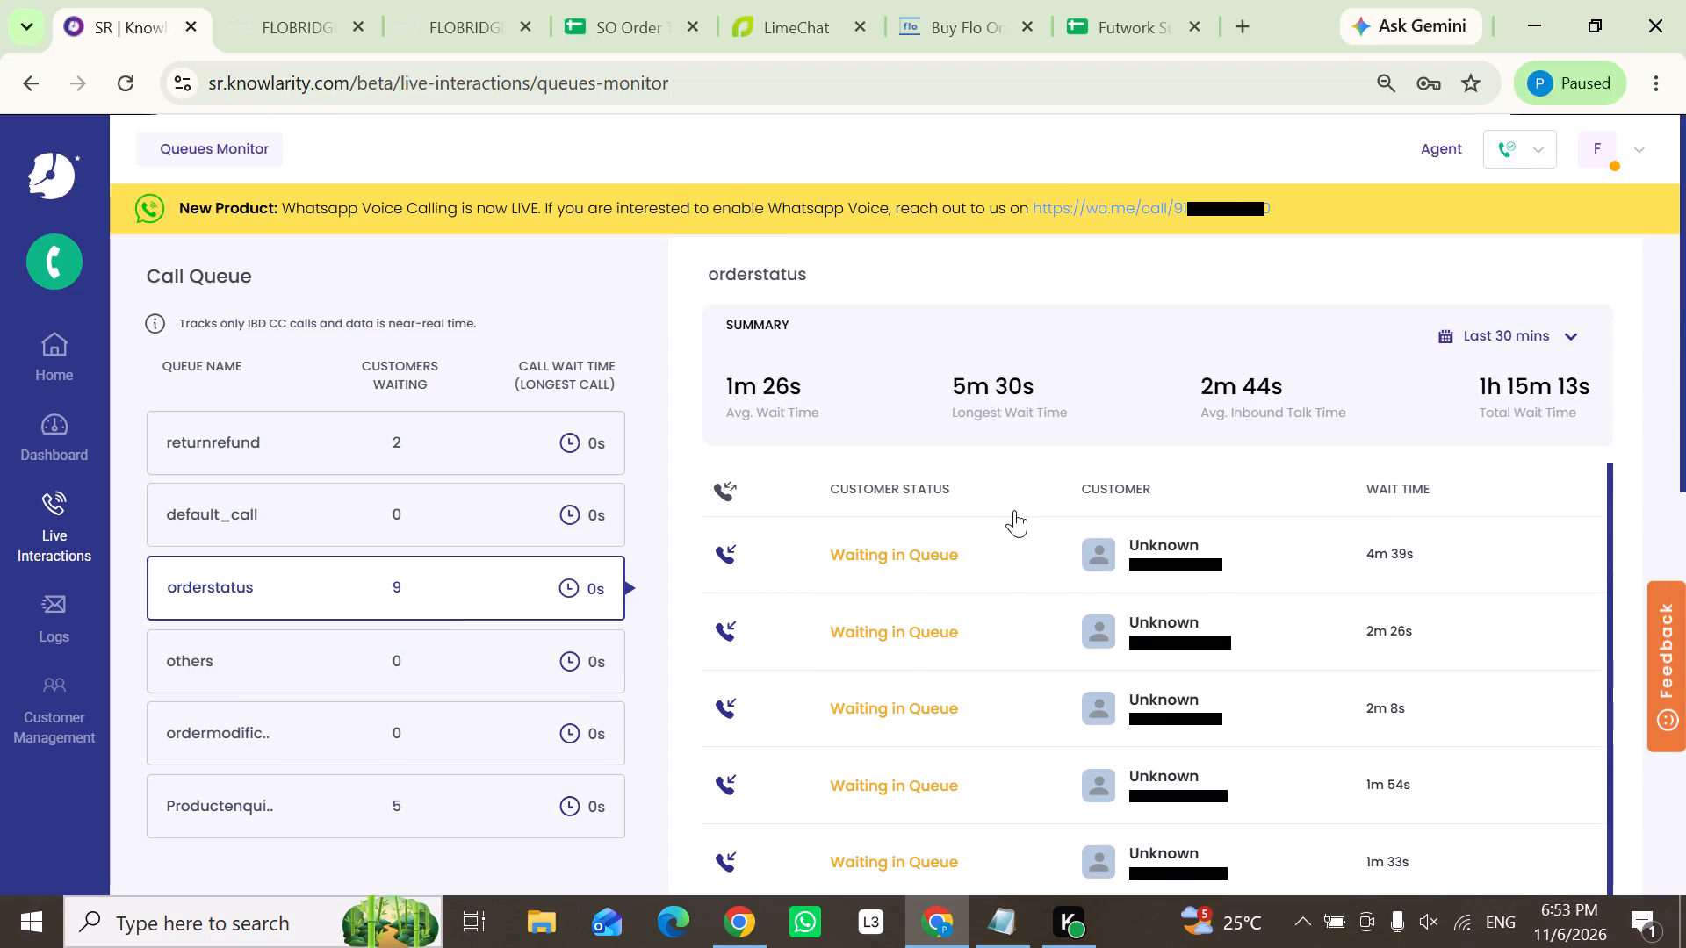
scroll(961, 571, down, 3)
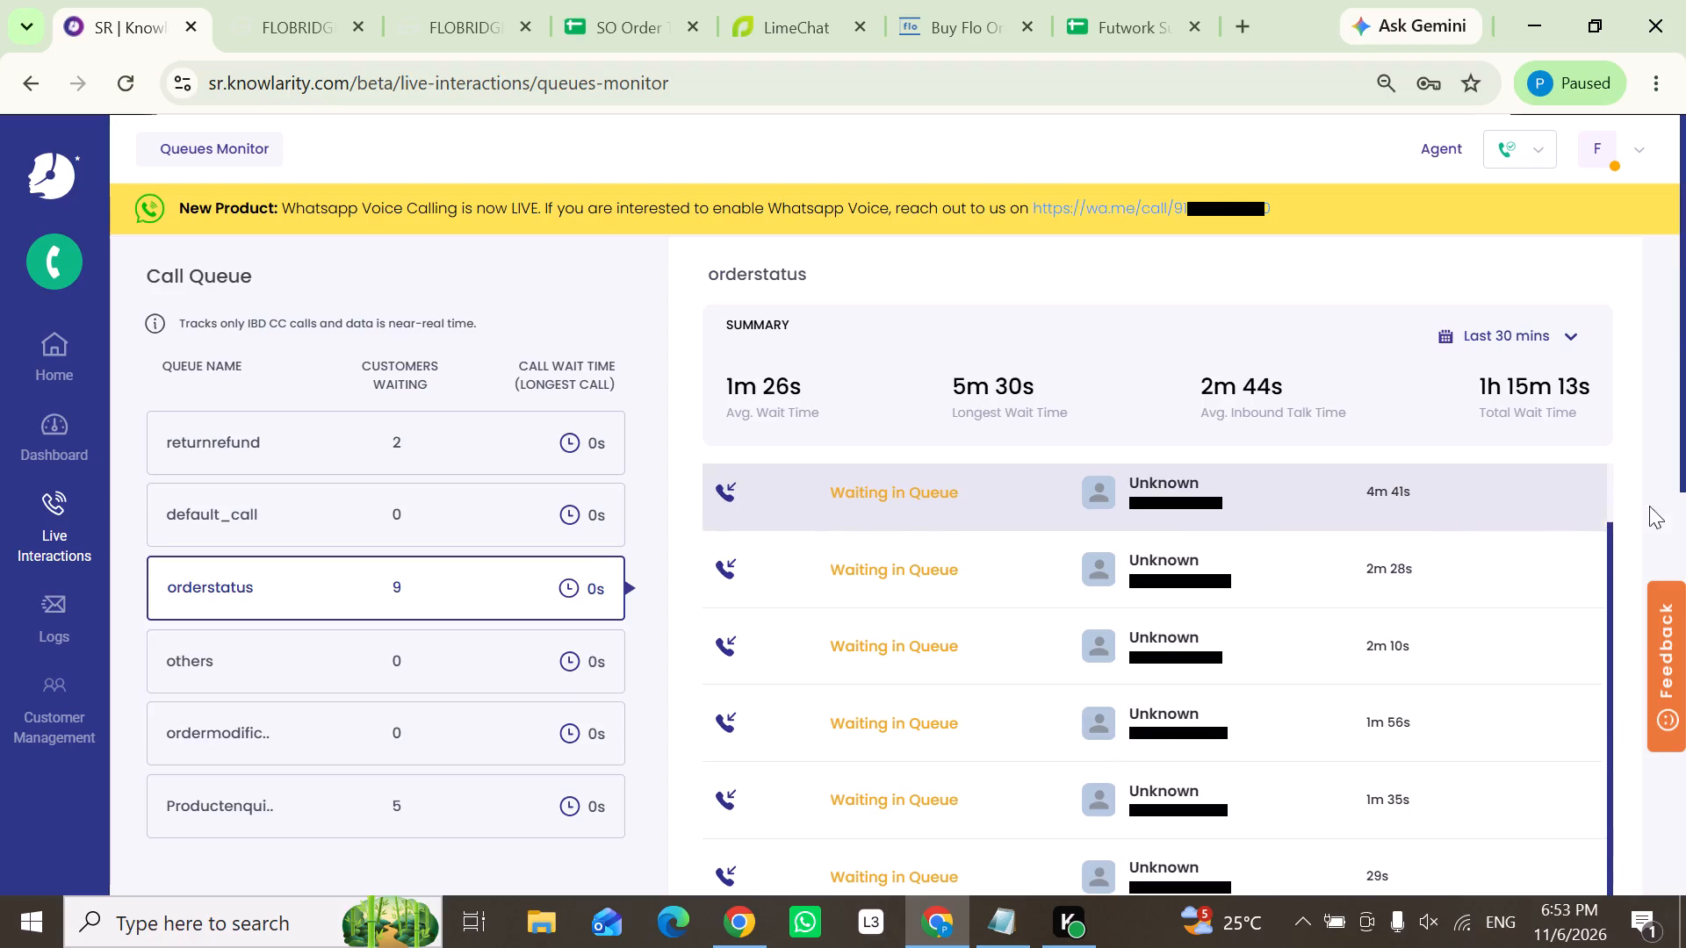
scroll(1685, 506, down, 1)
scroll(1685, 506, up, 1)
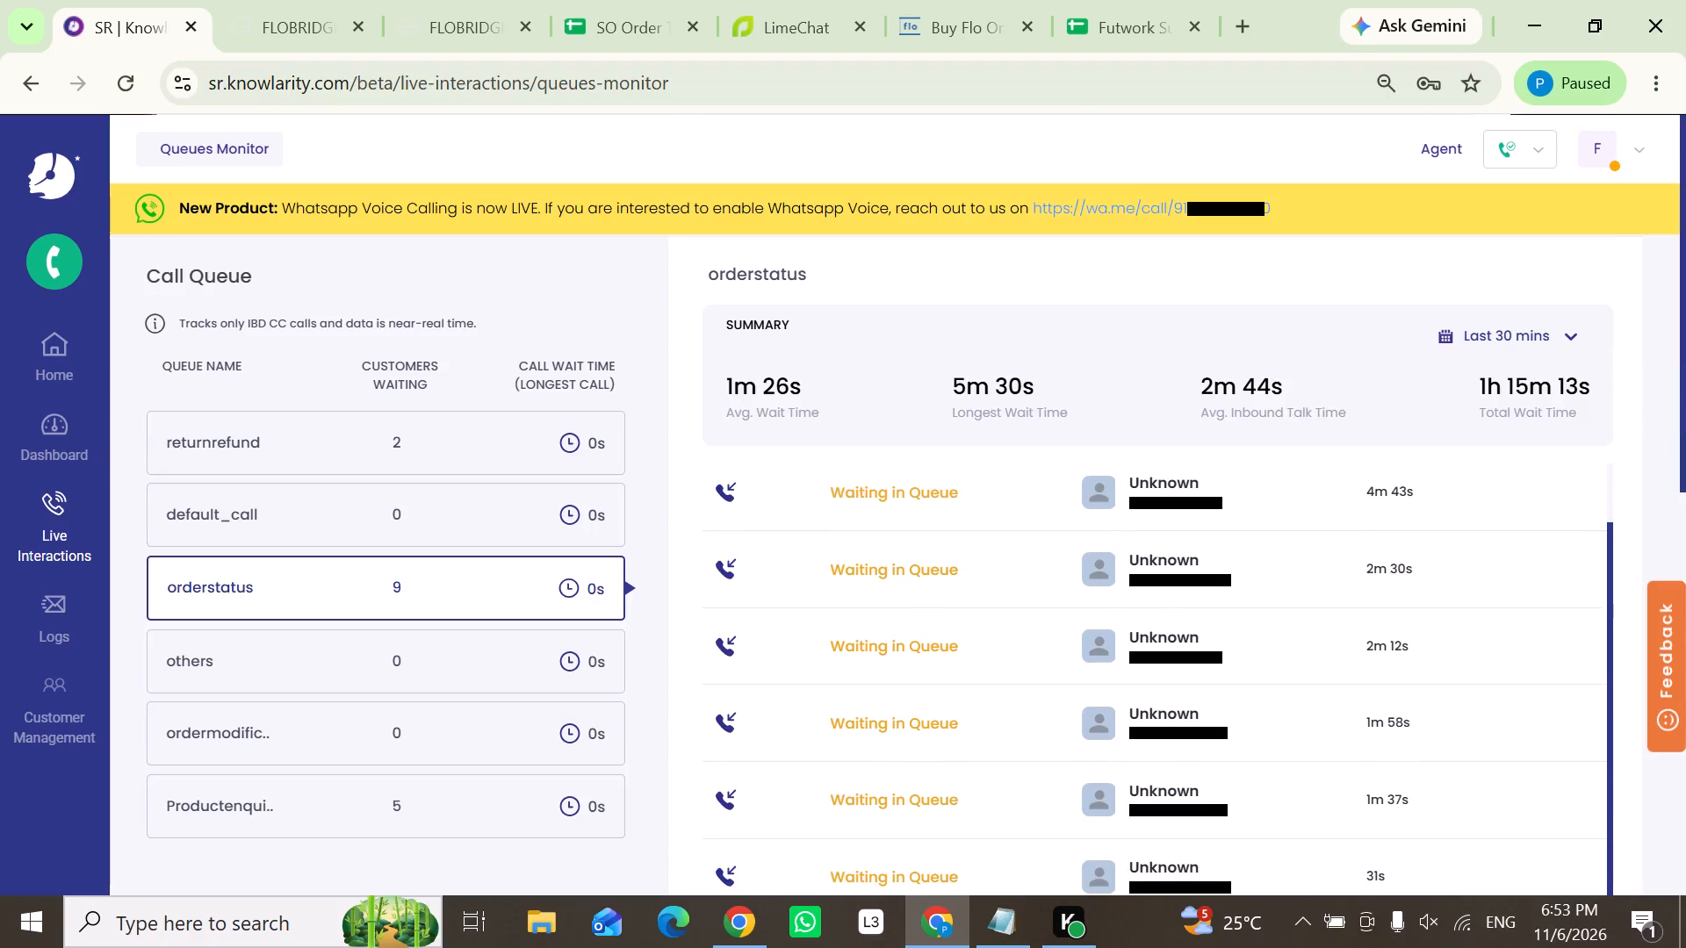
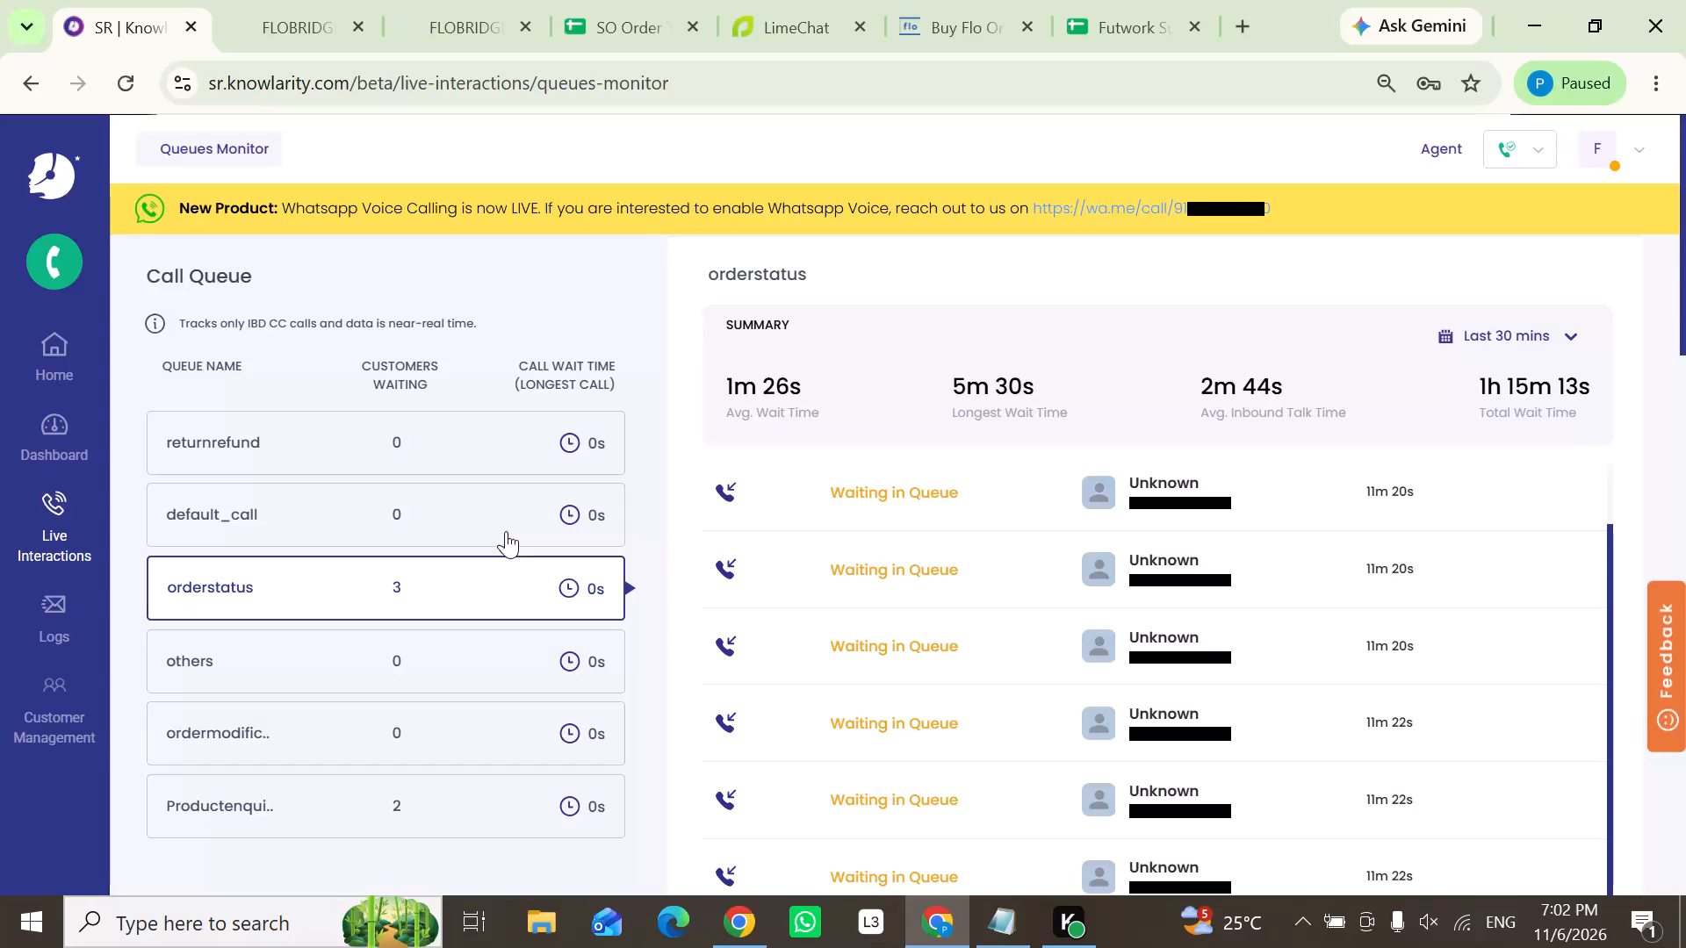
Set the agent availability status to Available.
scroll(712, 453, up, 1)
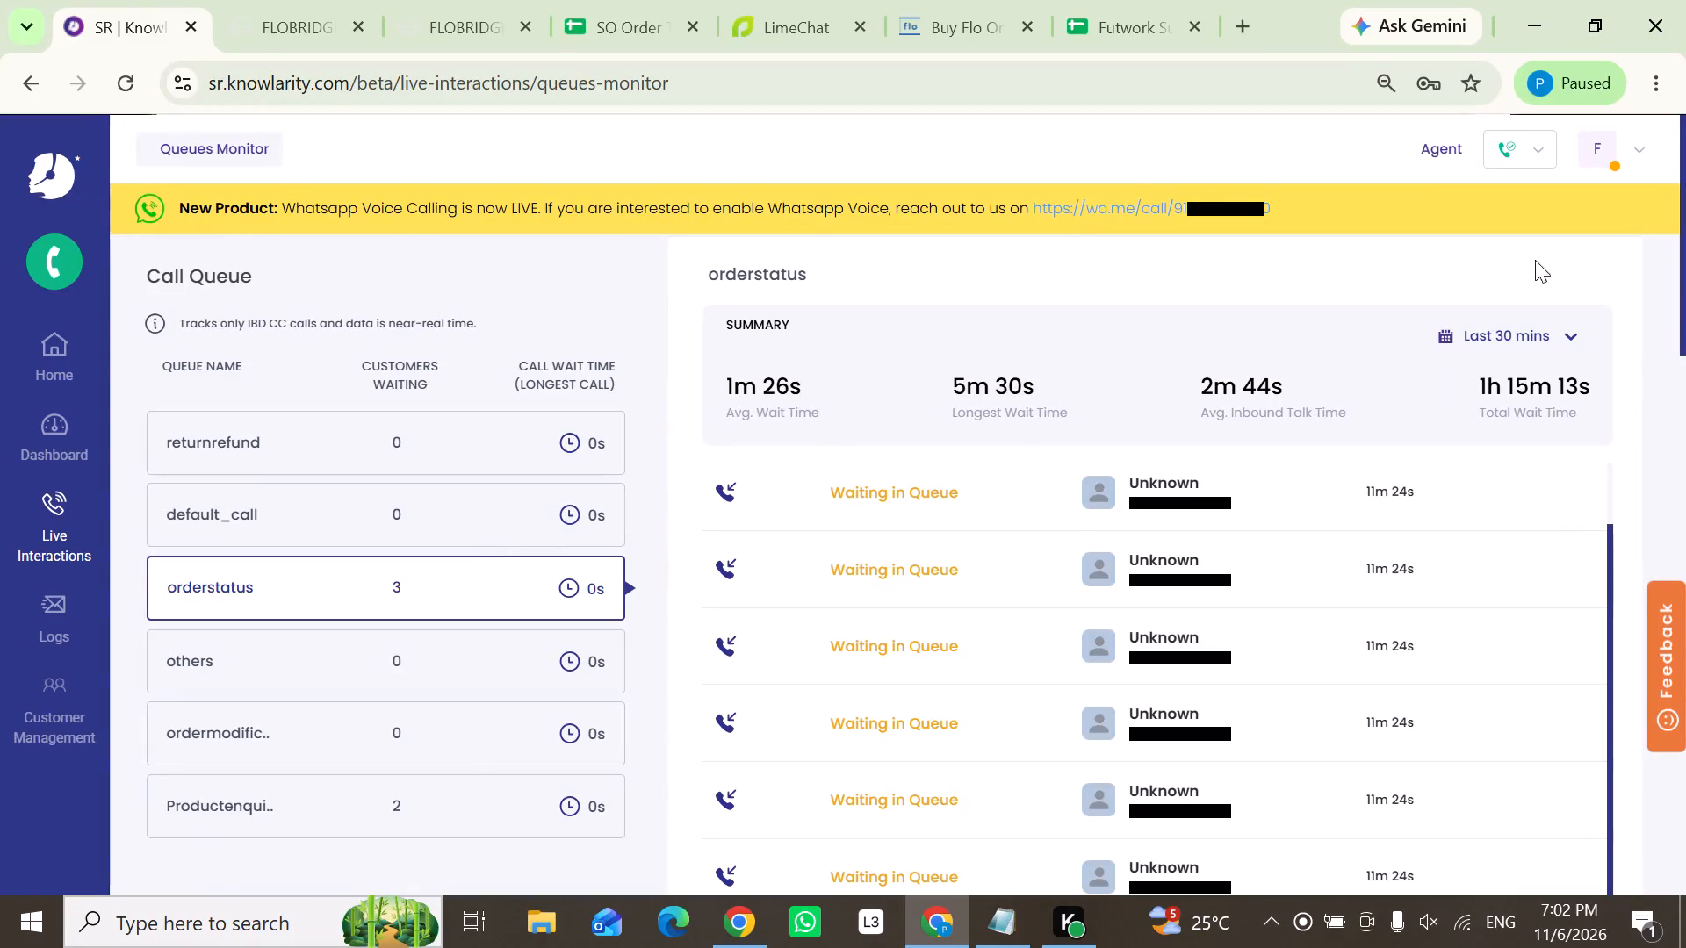
click(1640, 147)
click(1465, 362)
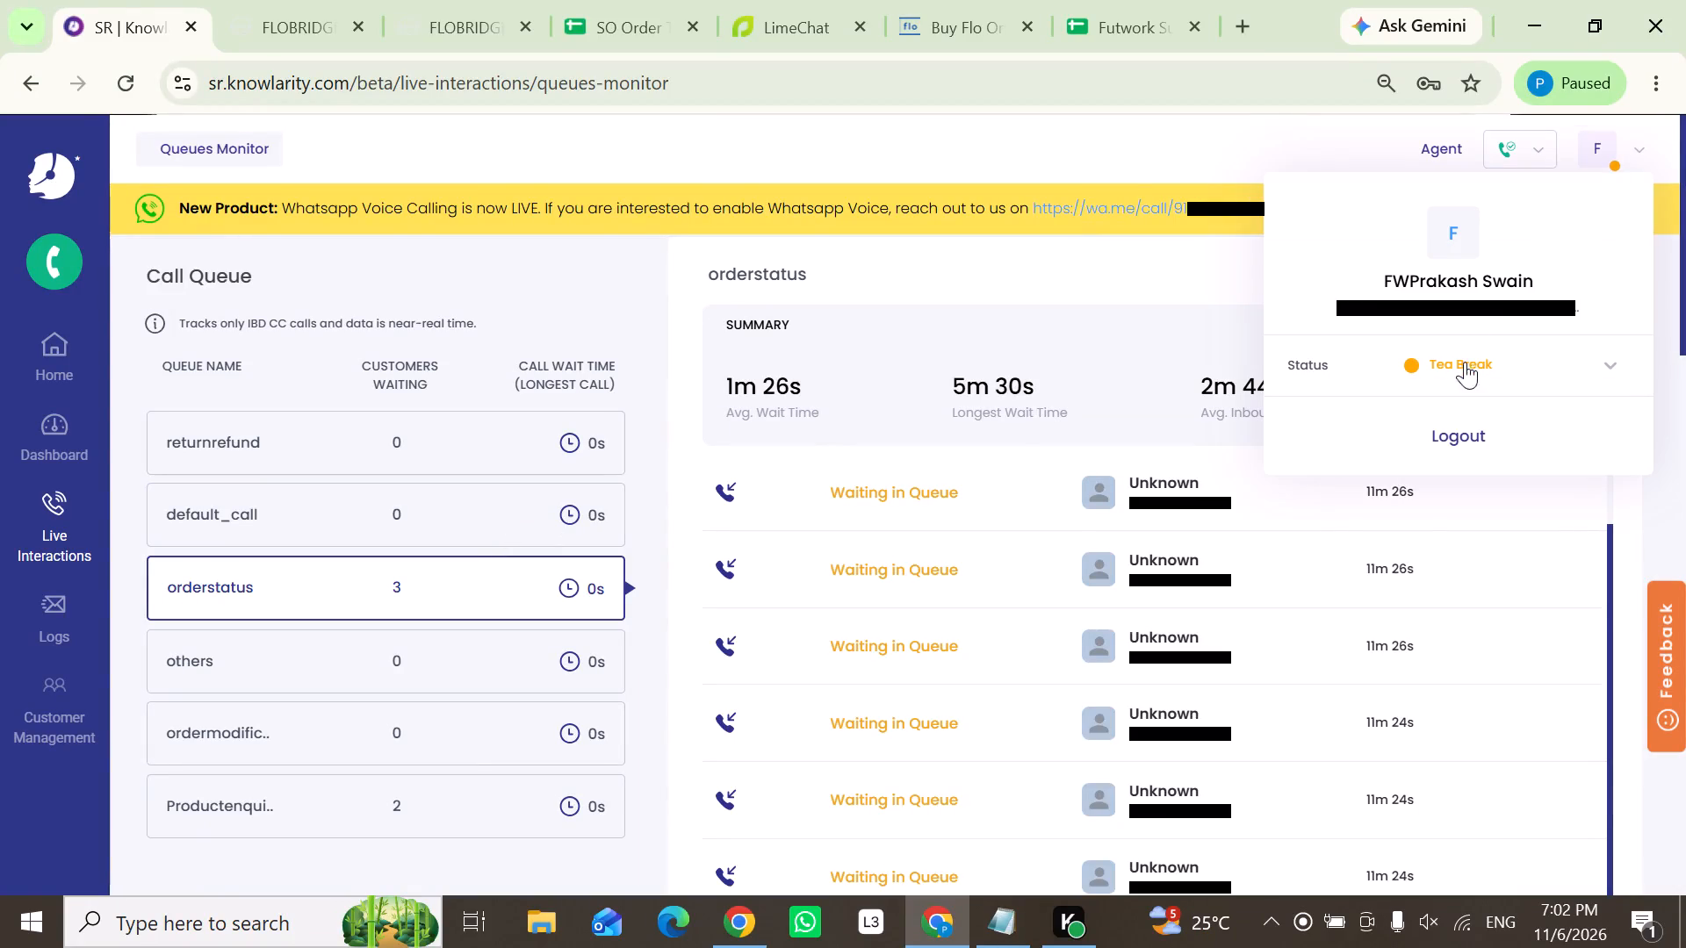
click(1453, 406)
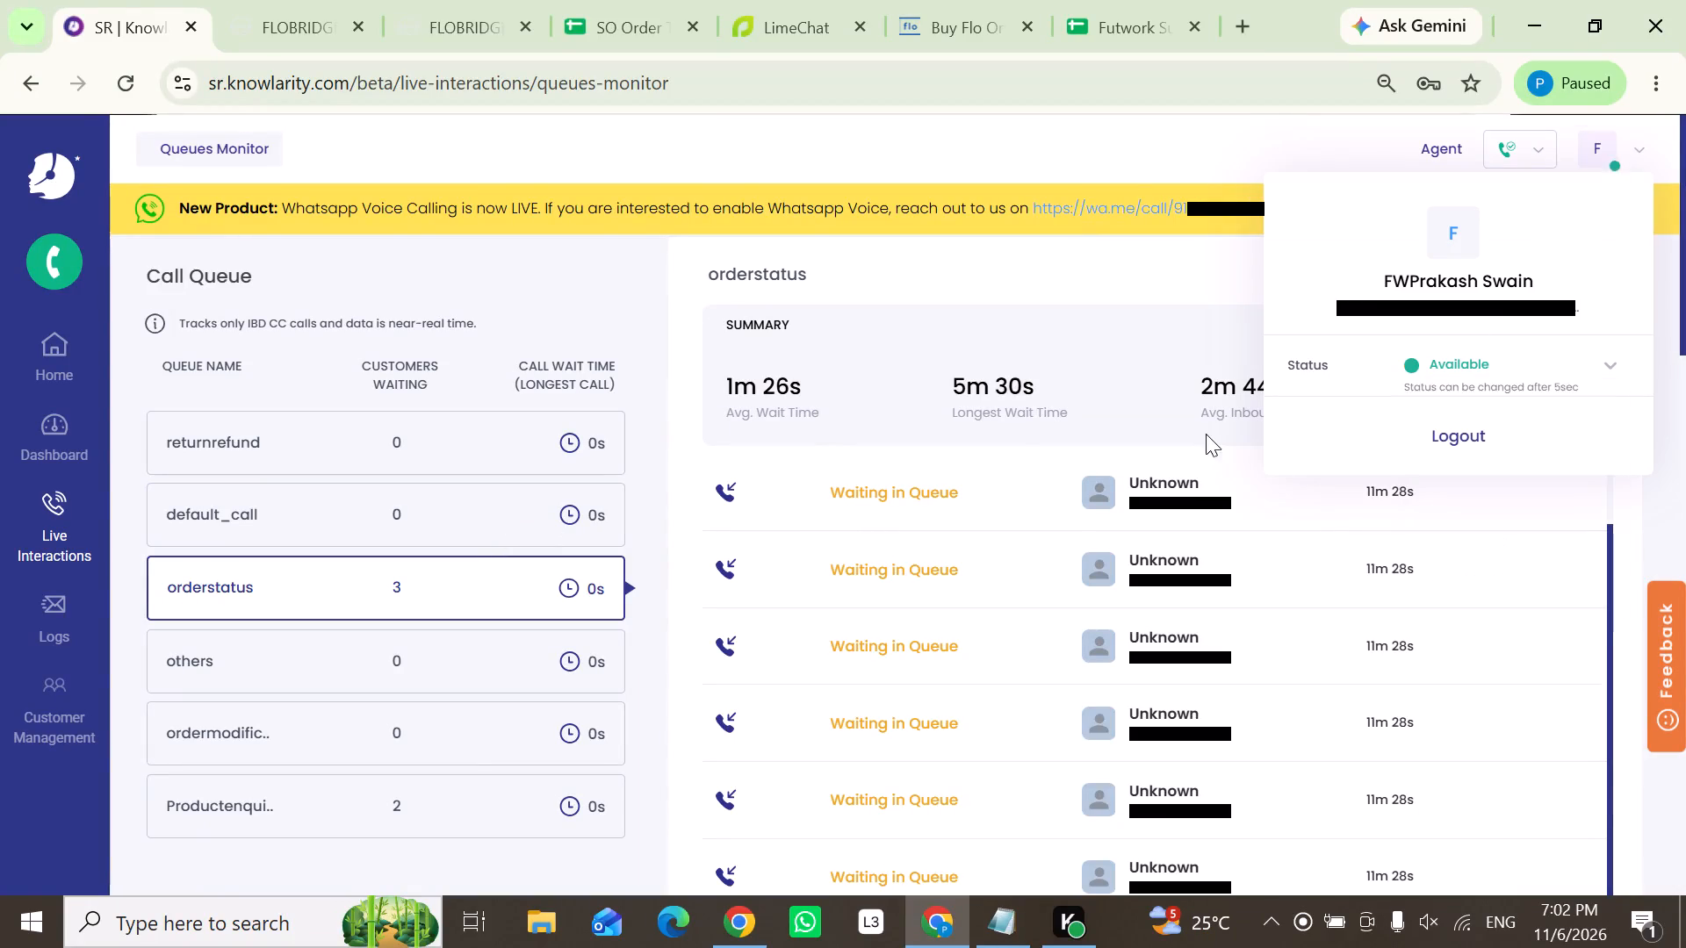
click(1132, 401)
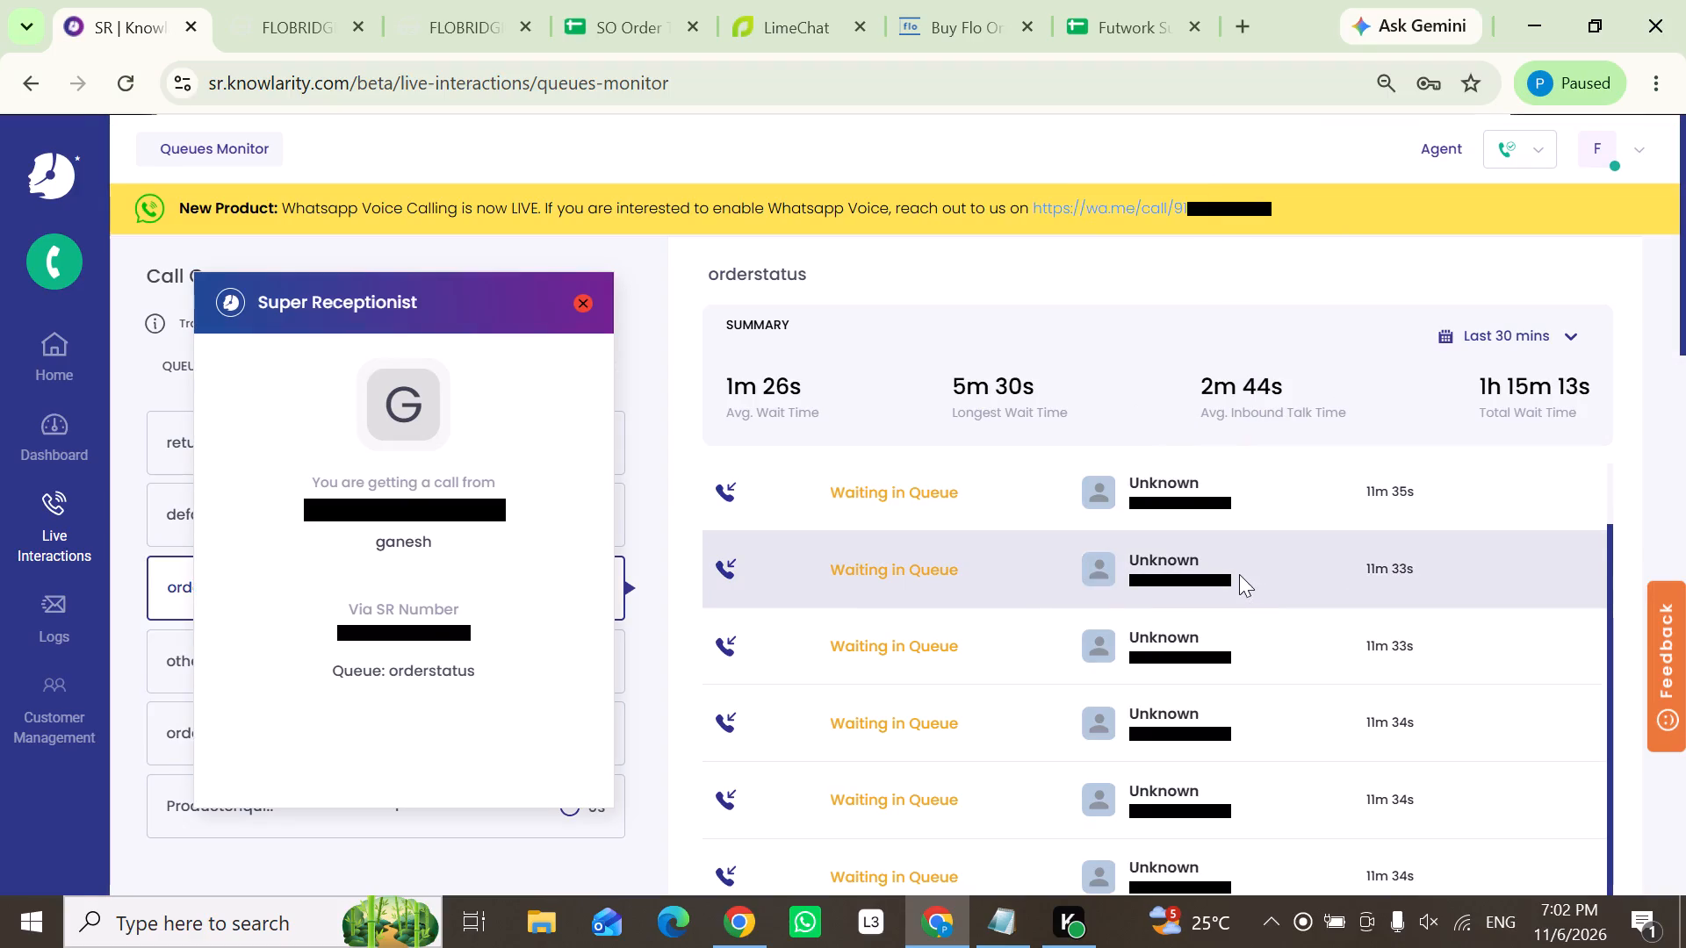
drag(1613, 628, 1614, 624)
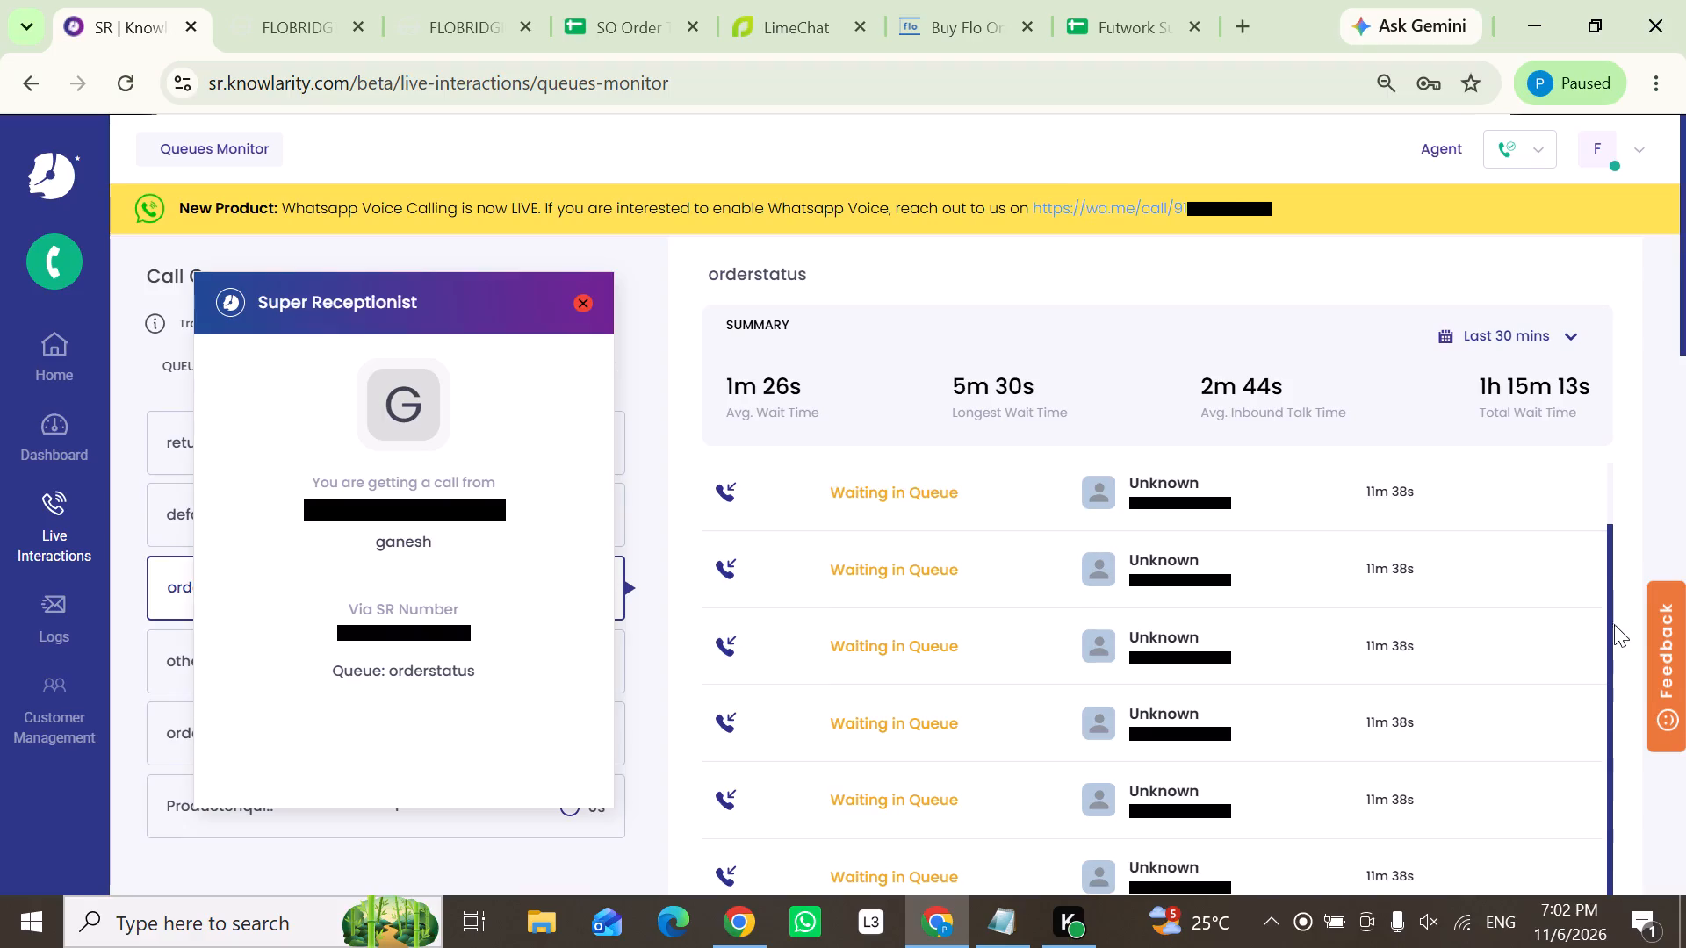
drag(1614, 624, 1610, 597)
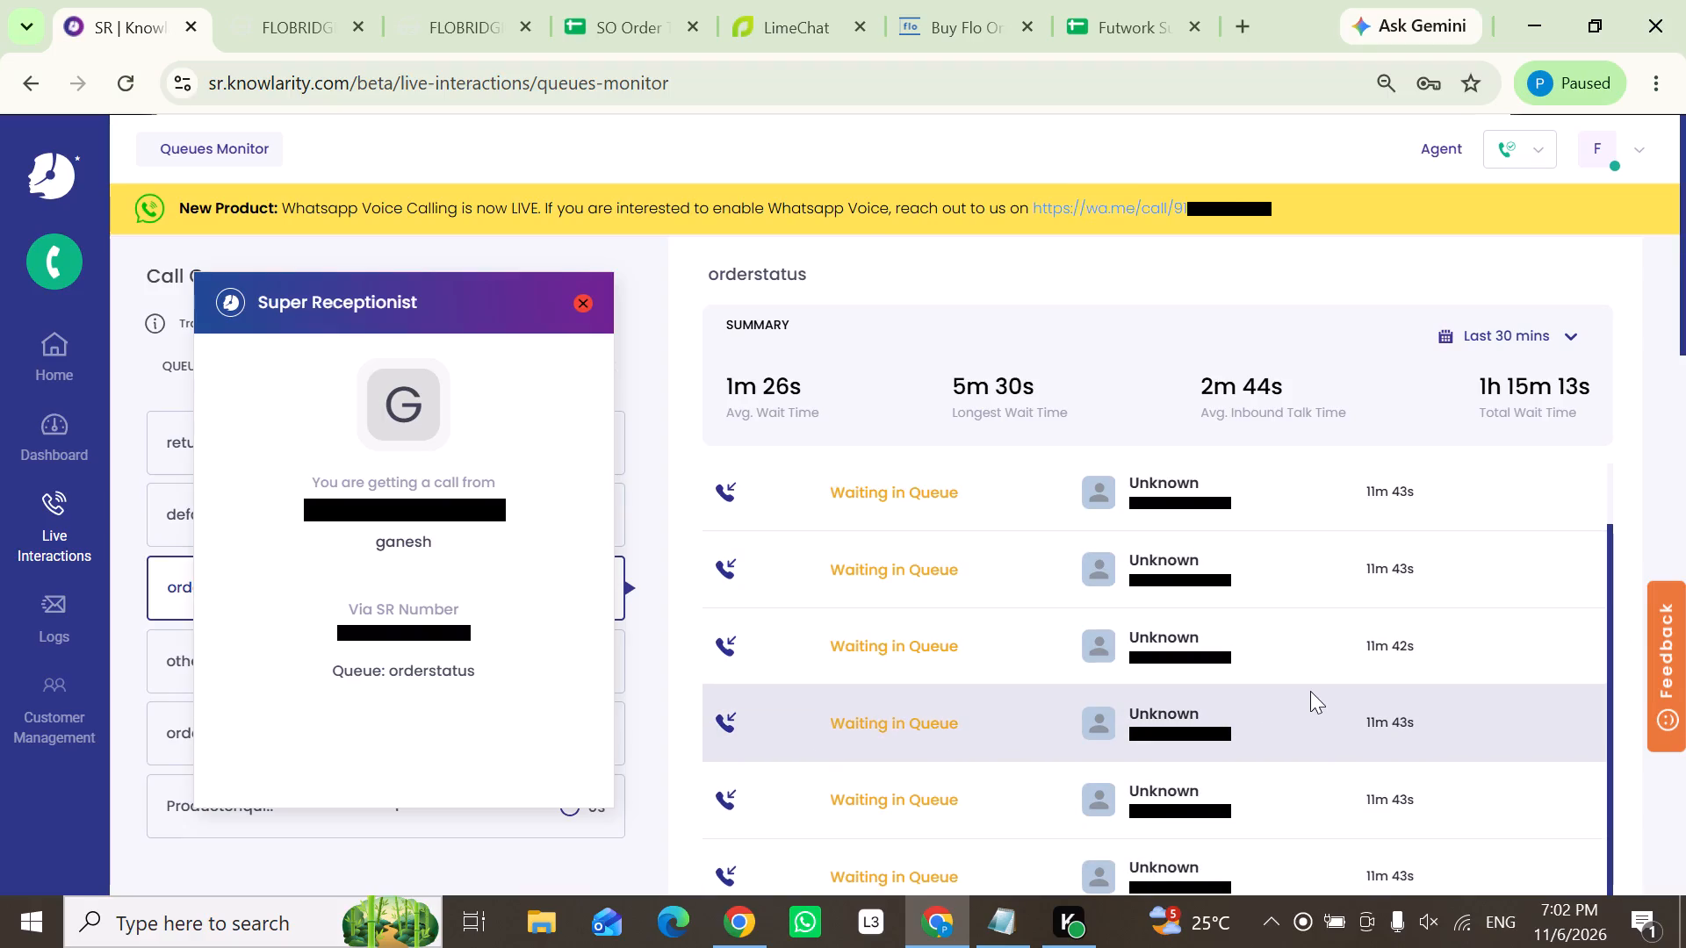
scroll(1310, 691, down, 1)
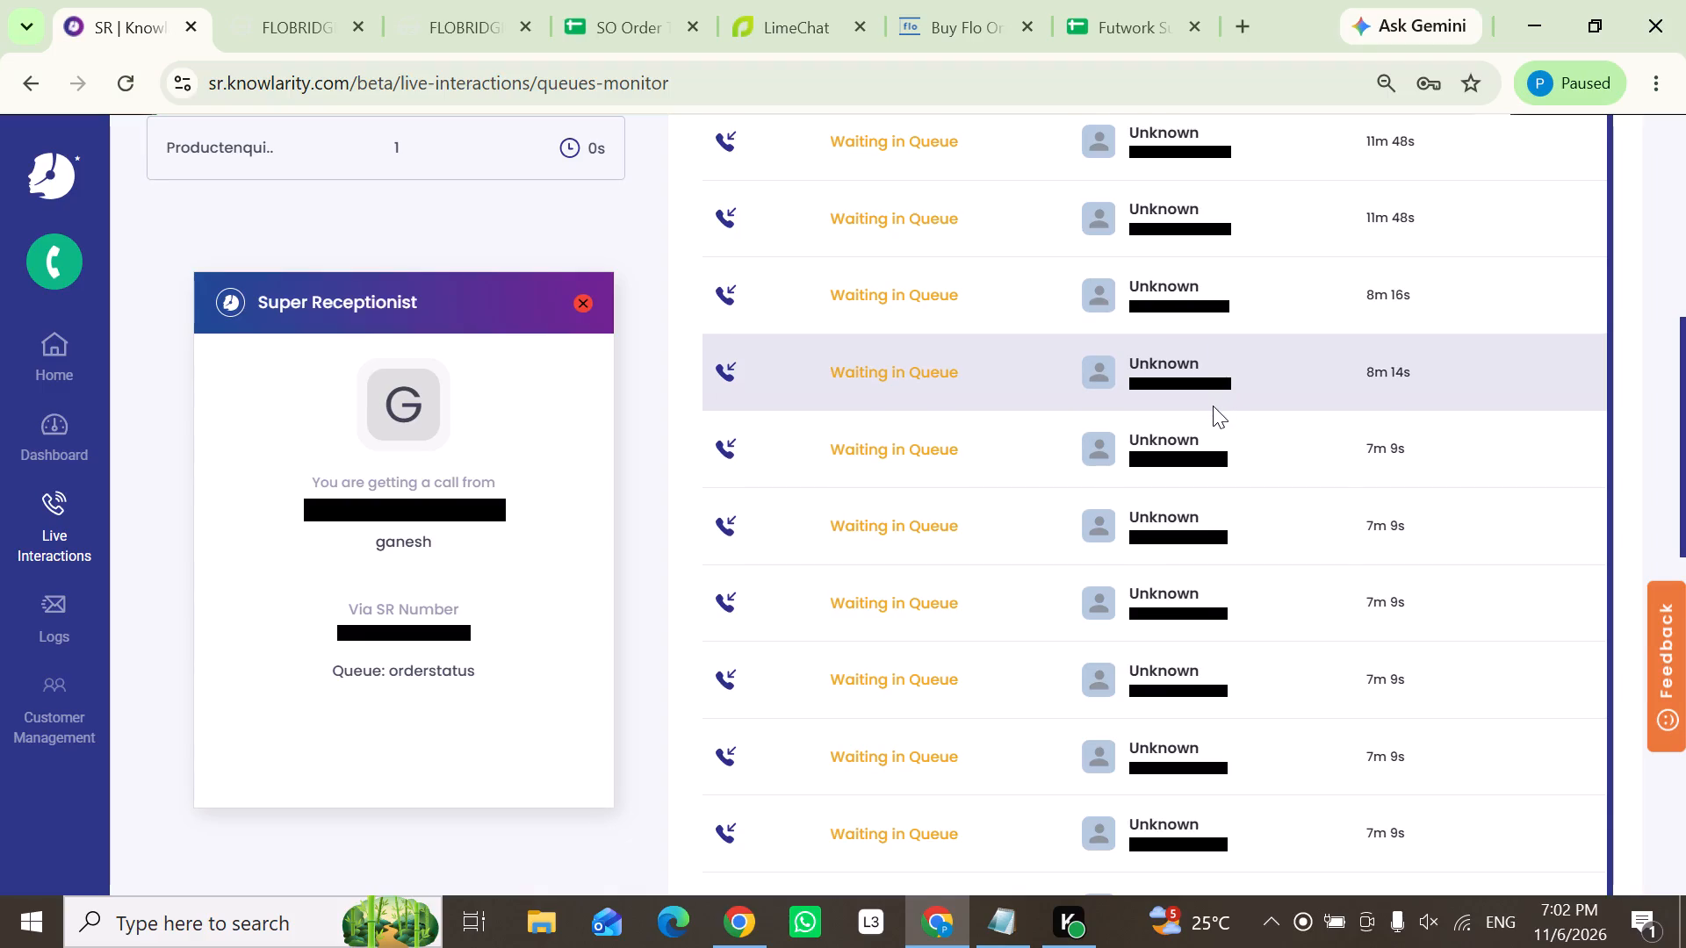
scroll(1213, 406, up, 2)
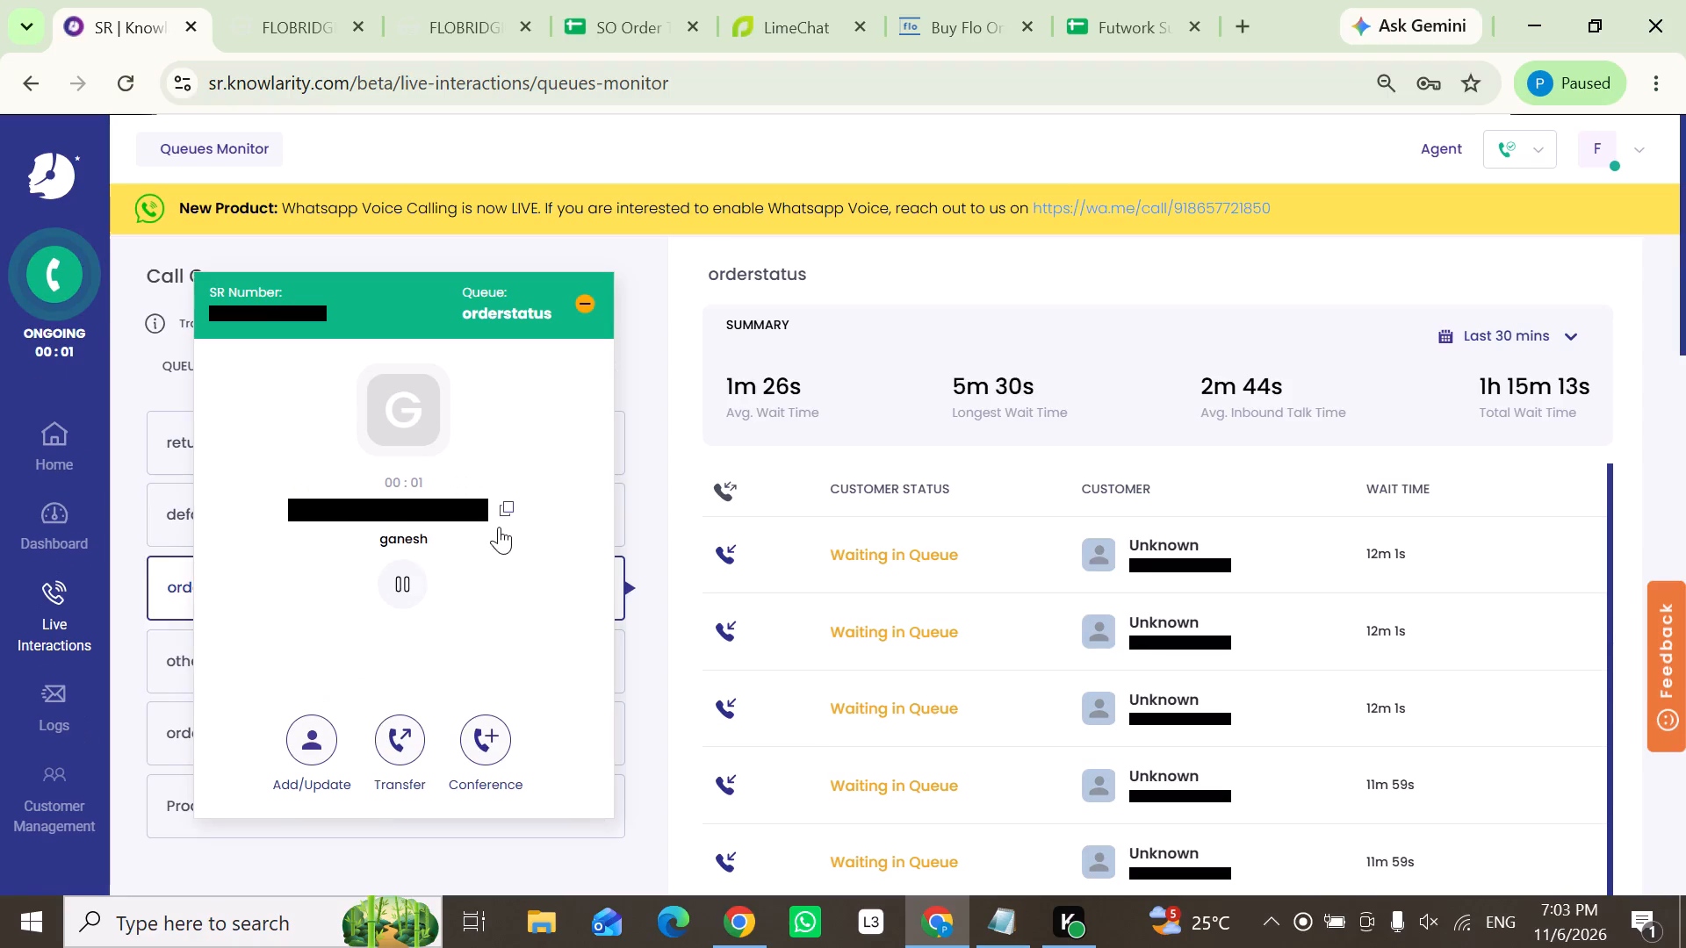
Copy the connected caller's number and search the CRM orders by Notification Mobile, leaving out the number's leading prefix.
click(501, 513)
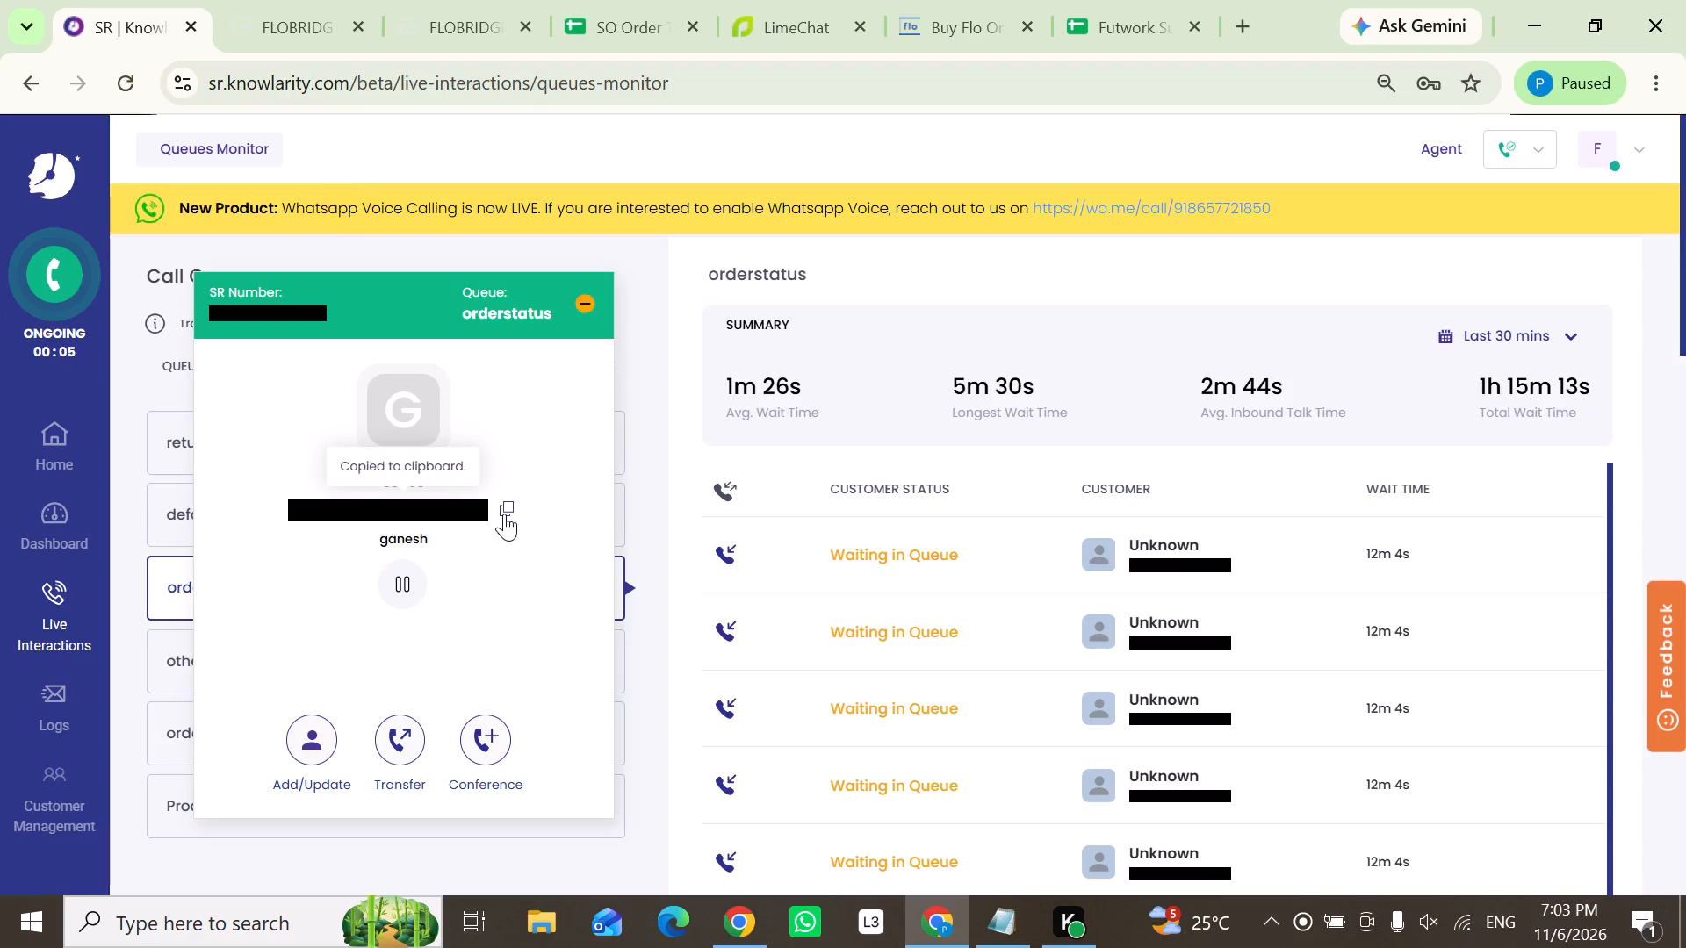
click(266, 0)
drag(730, 246, 458, 253)
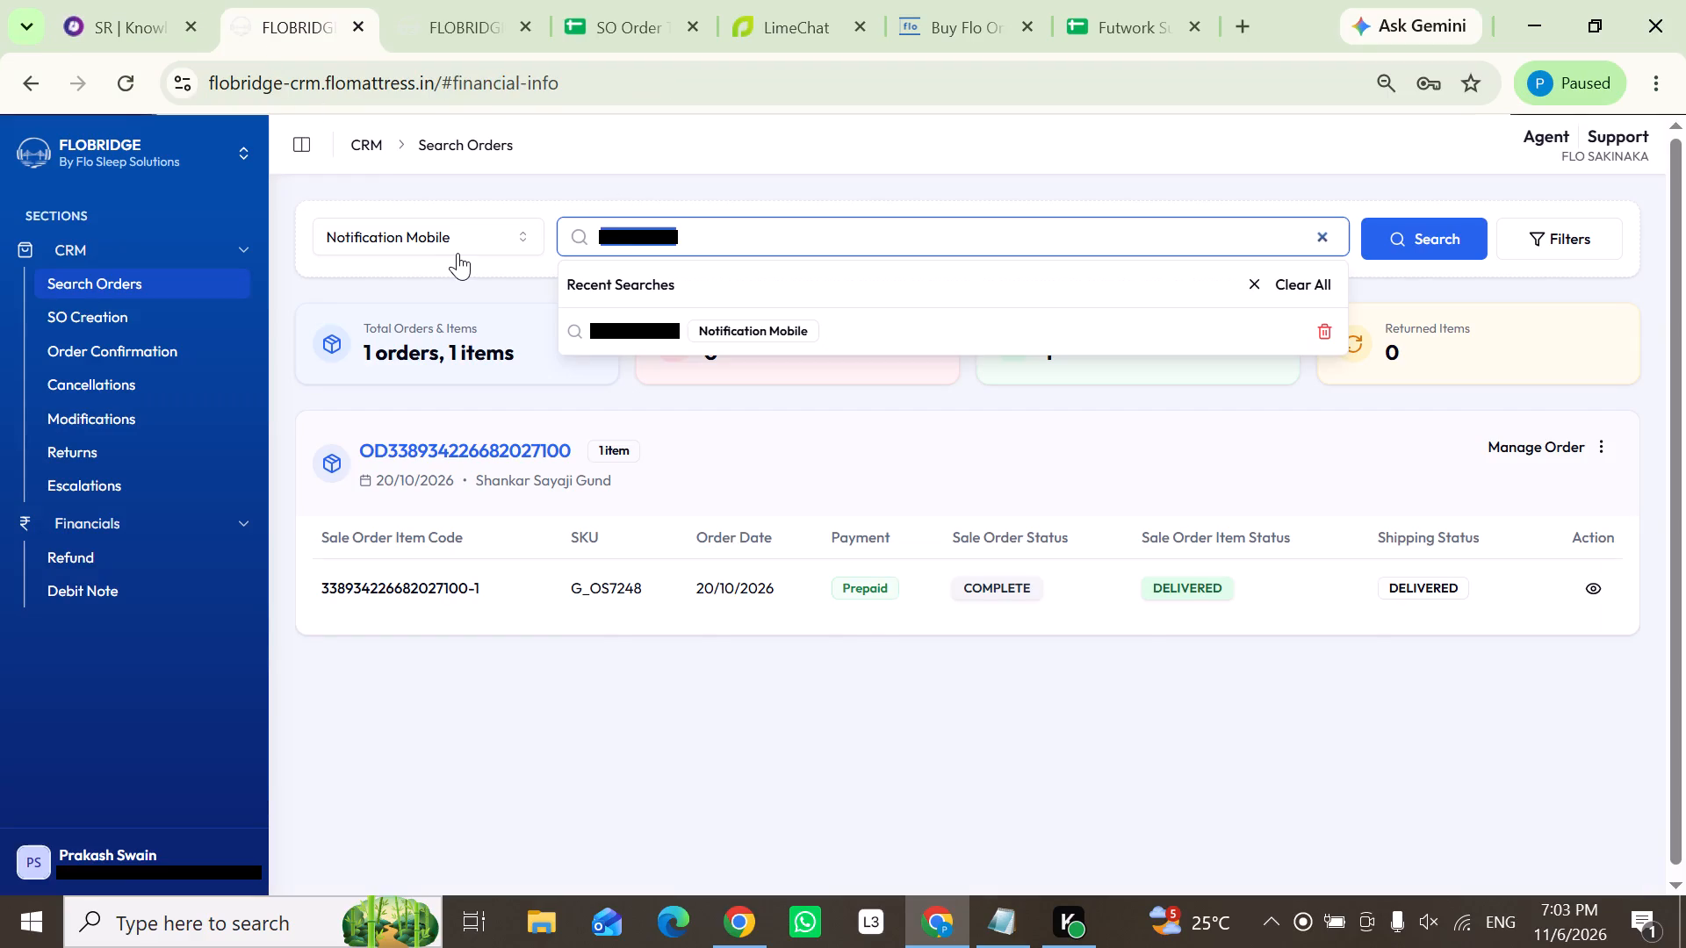
key(ctrl+v)
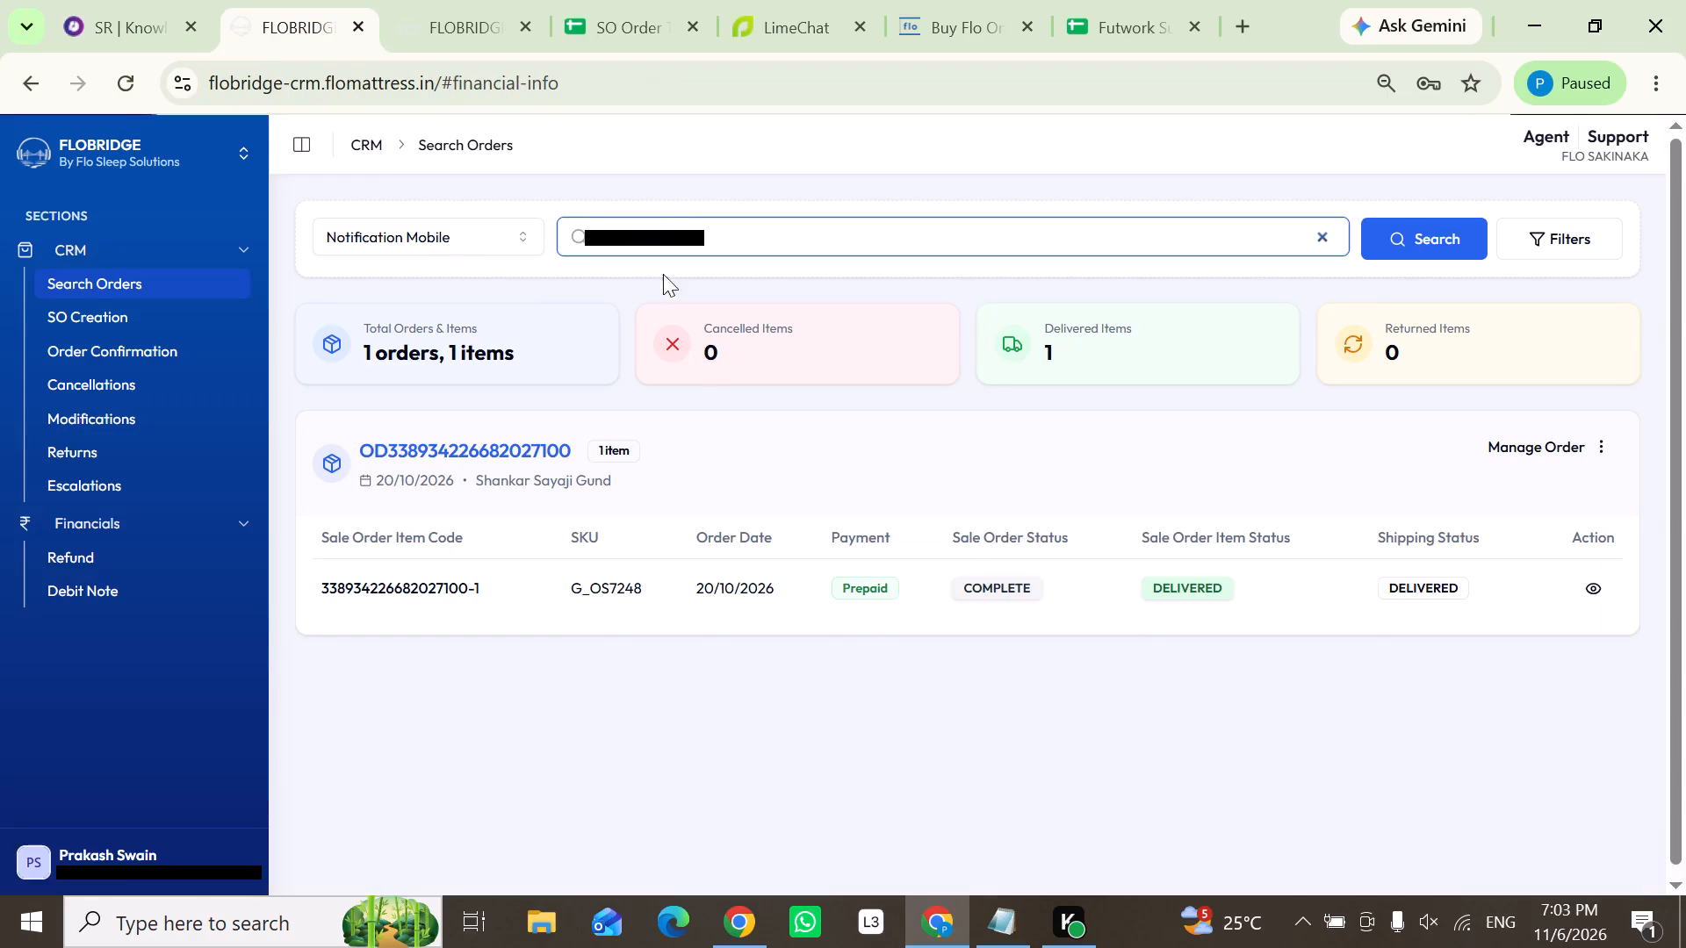
drag(620, 236, 546, 237)
key(BackSpace)
click(1411, 244)
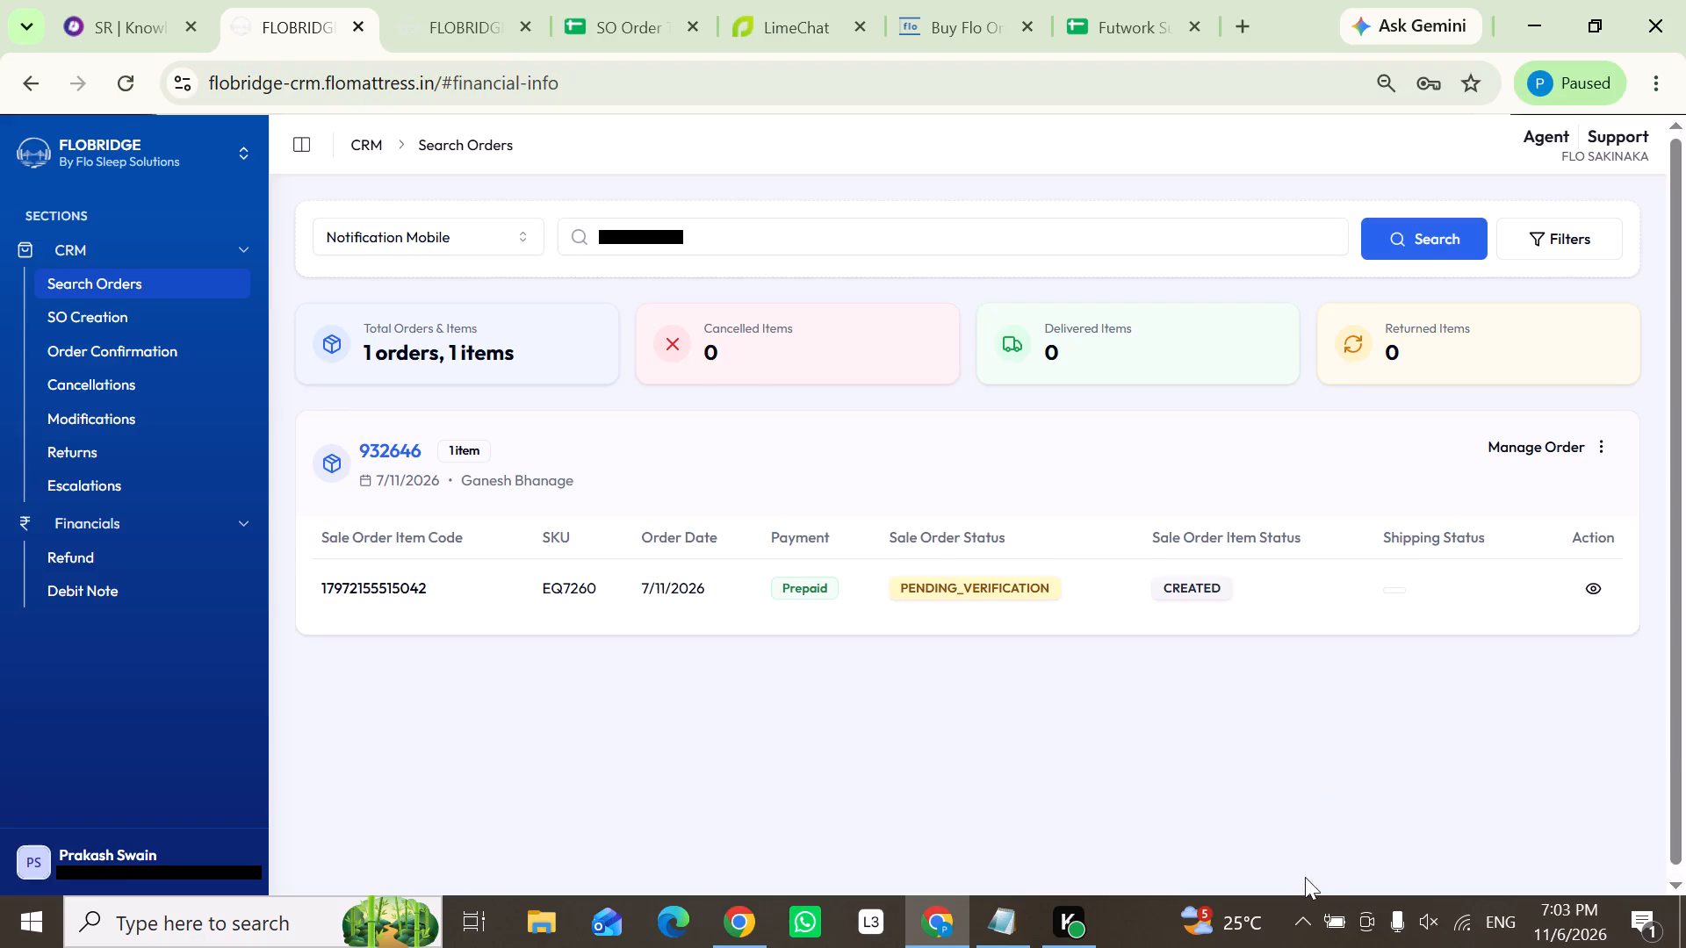
drag(426, 448, 347, 440)
key(ctrl+c)
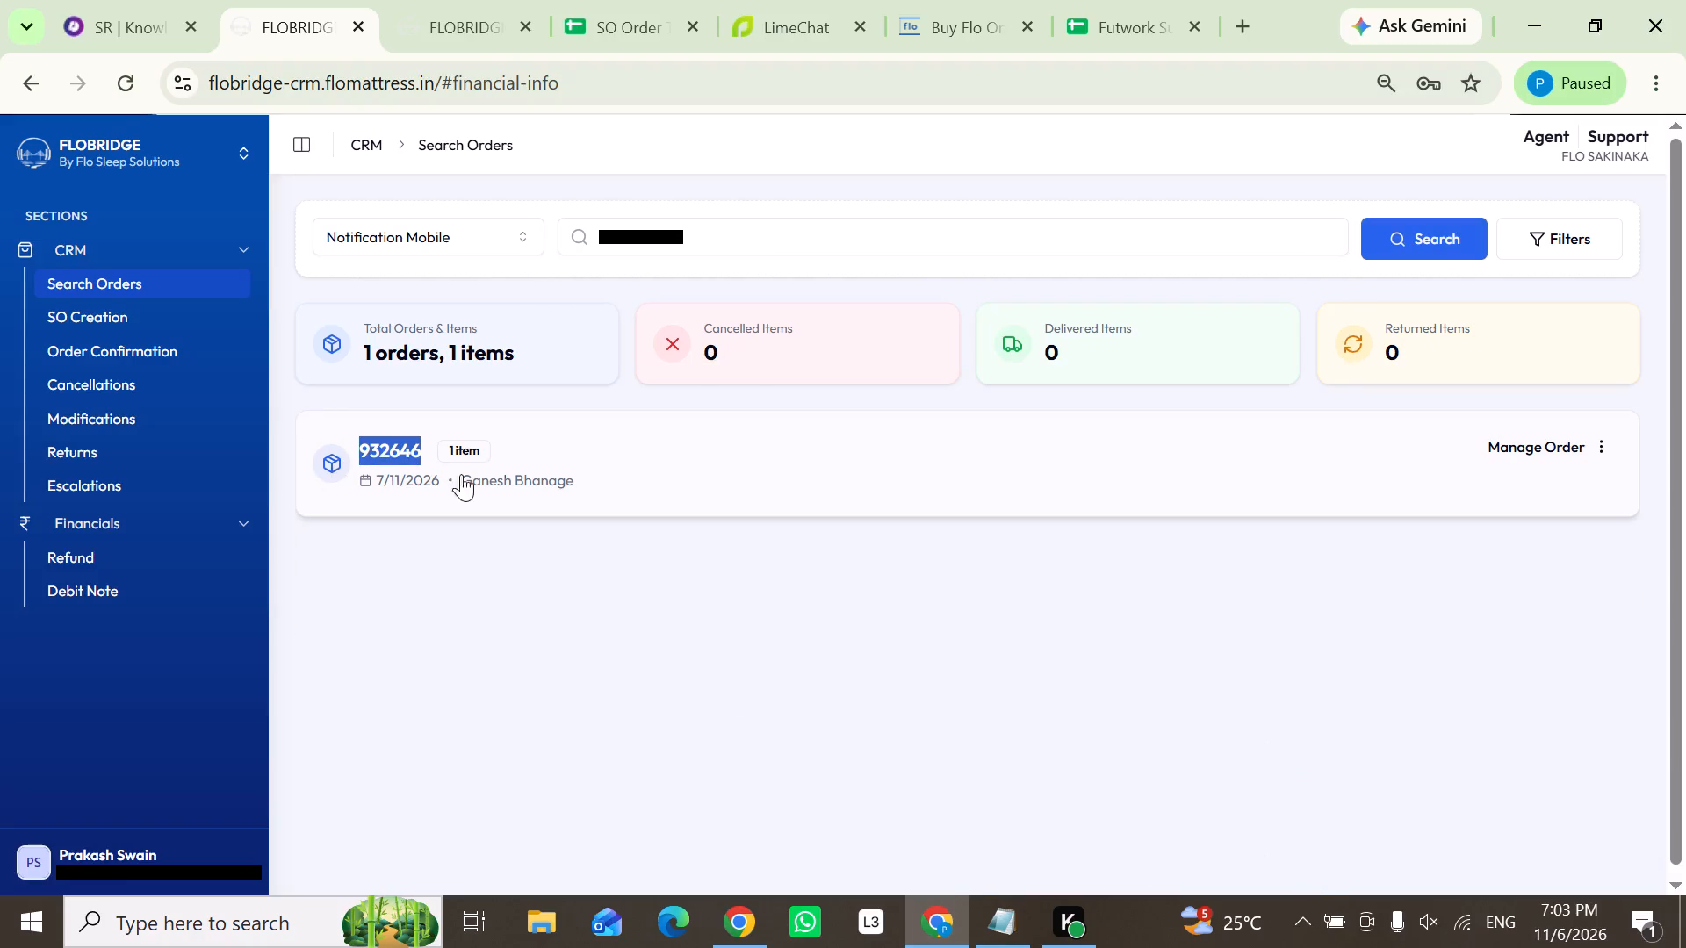
click(143, 11)
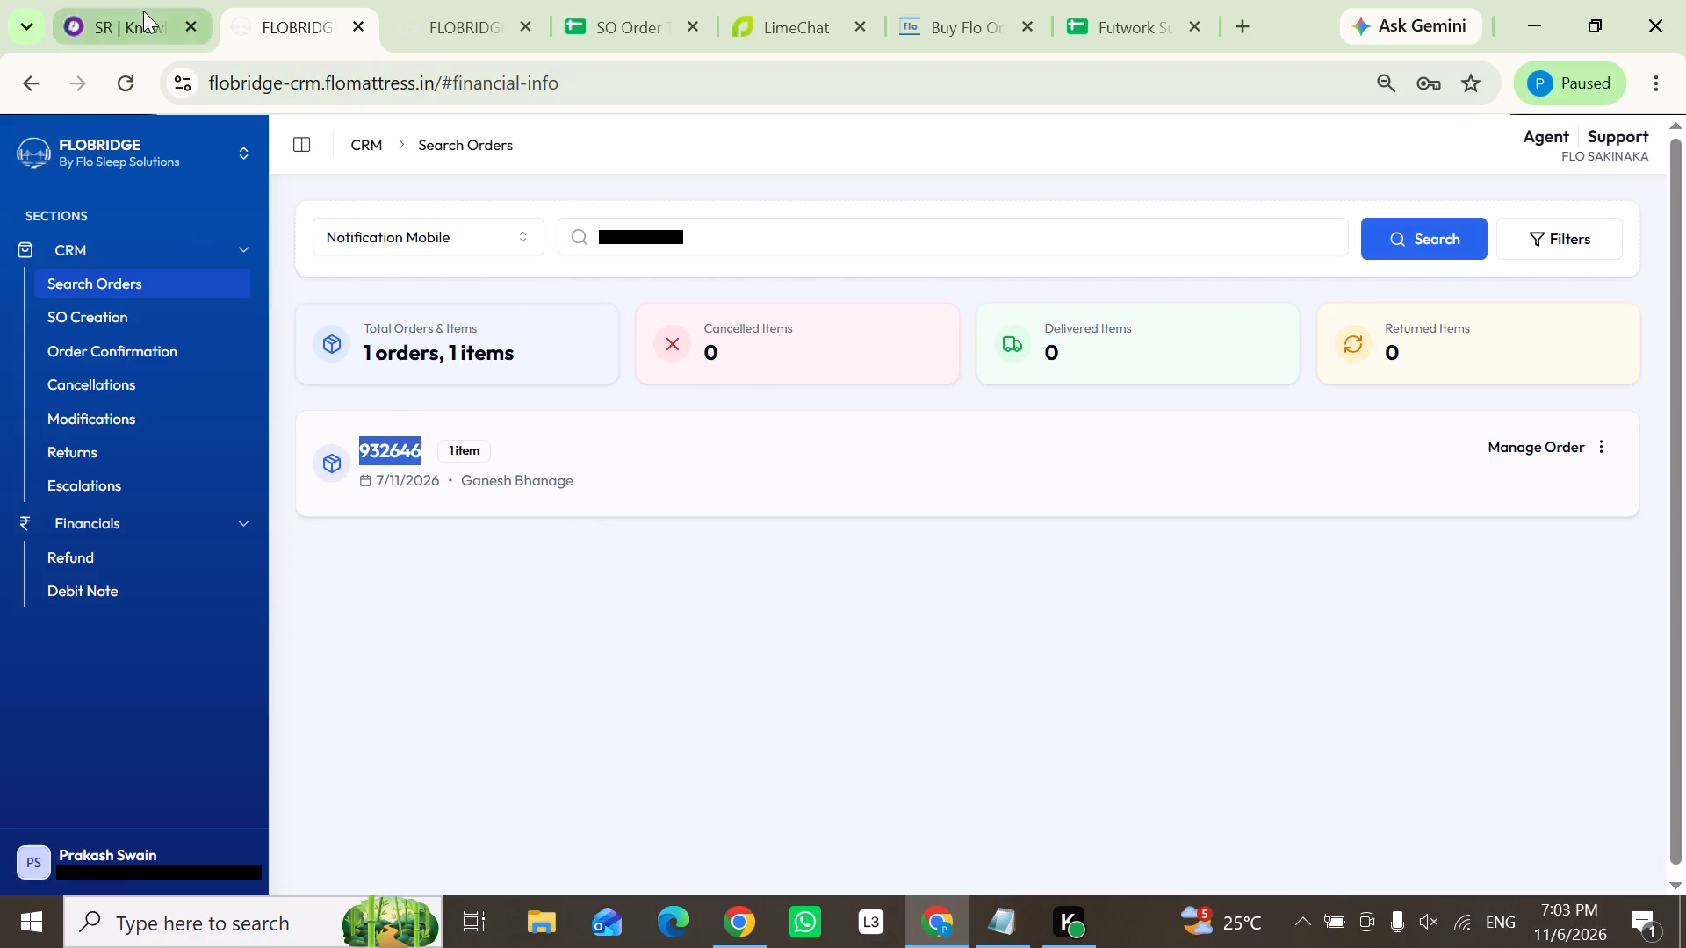
click(308, 738)
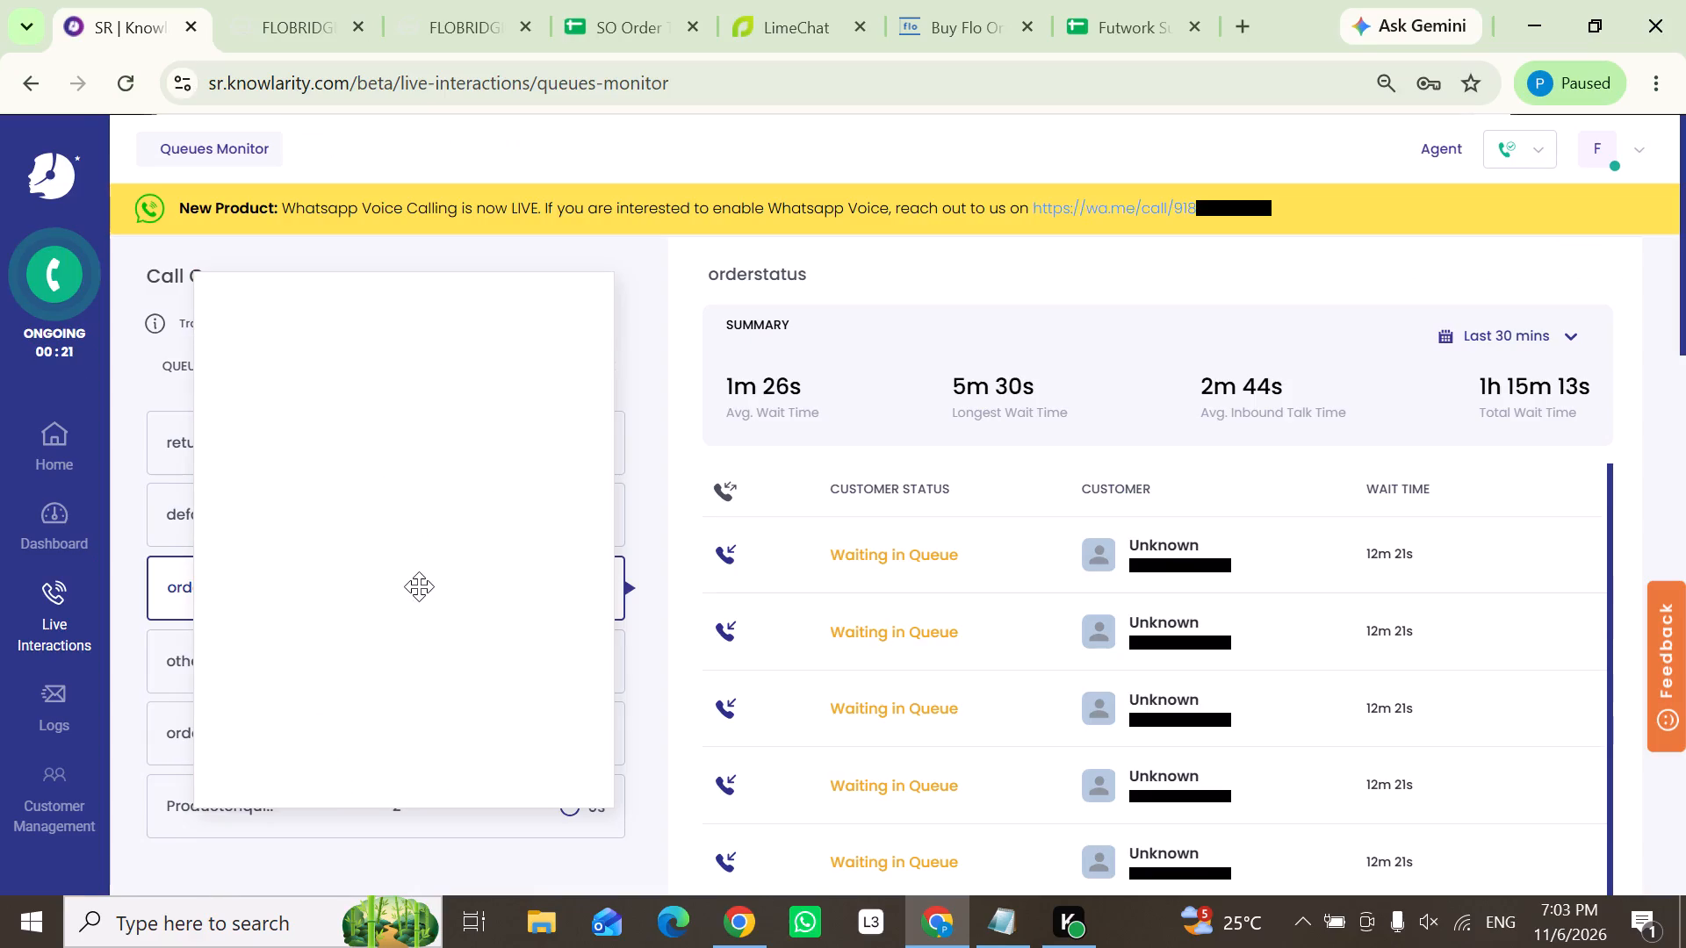
scroll(407, 623, down, 1)
click(329, 643)
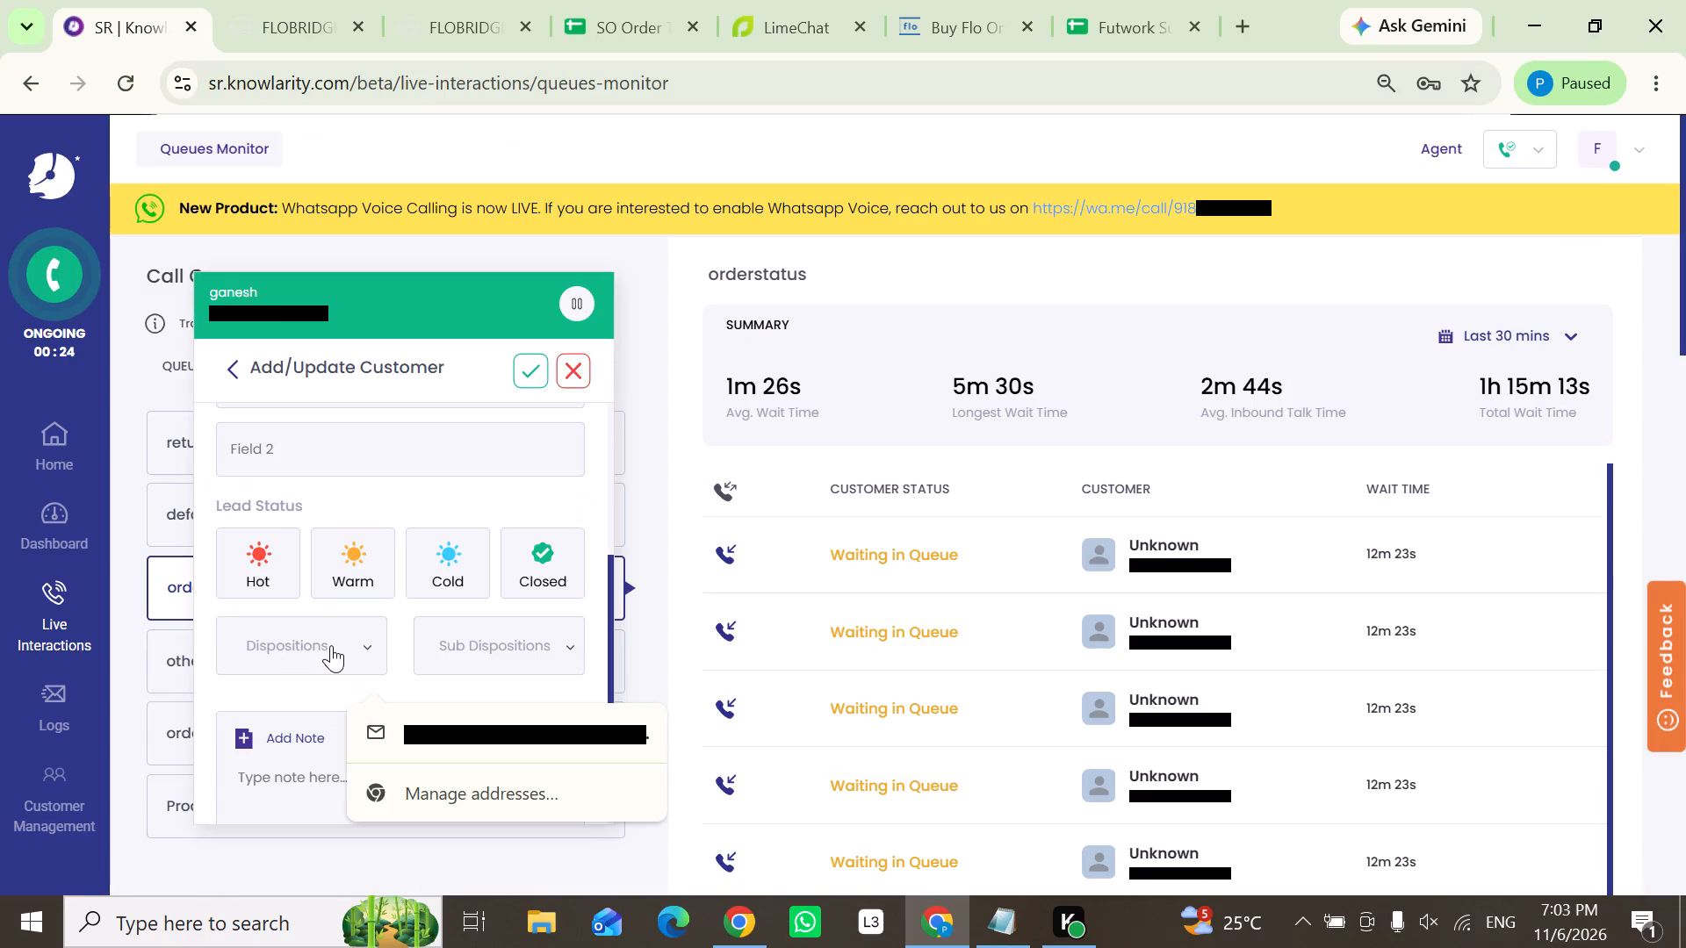
click(363, 652)
drag(379, 707, 369, 822)
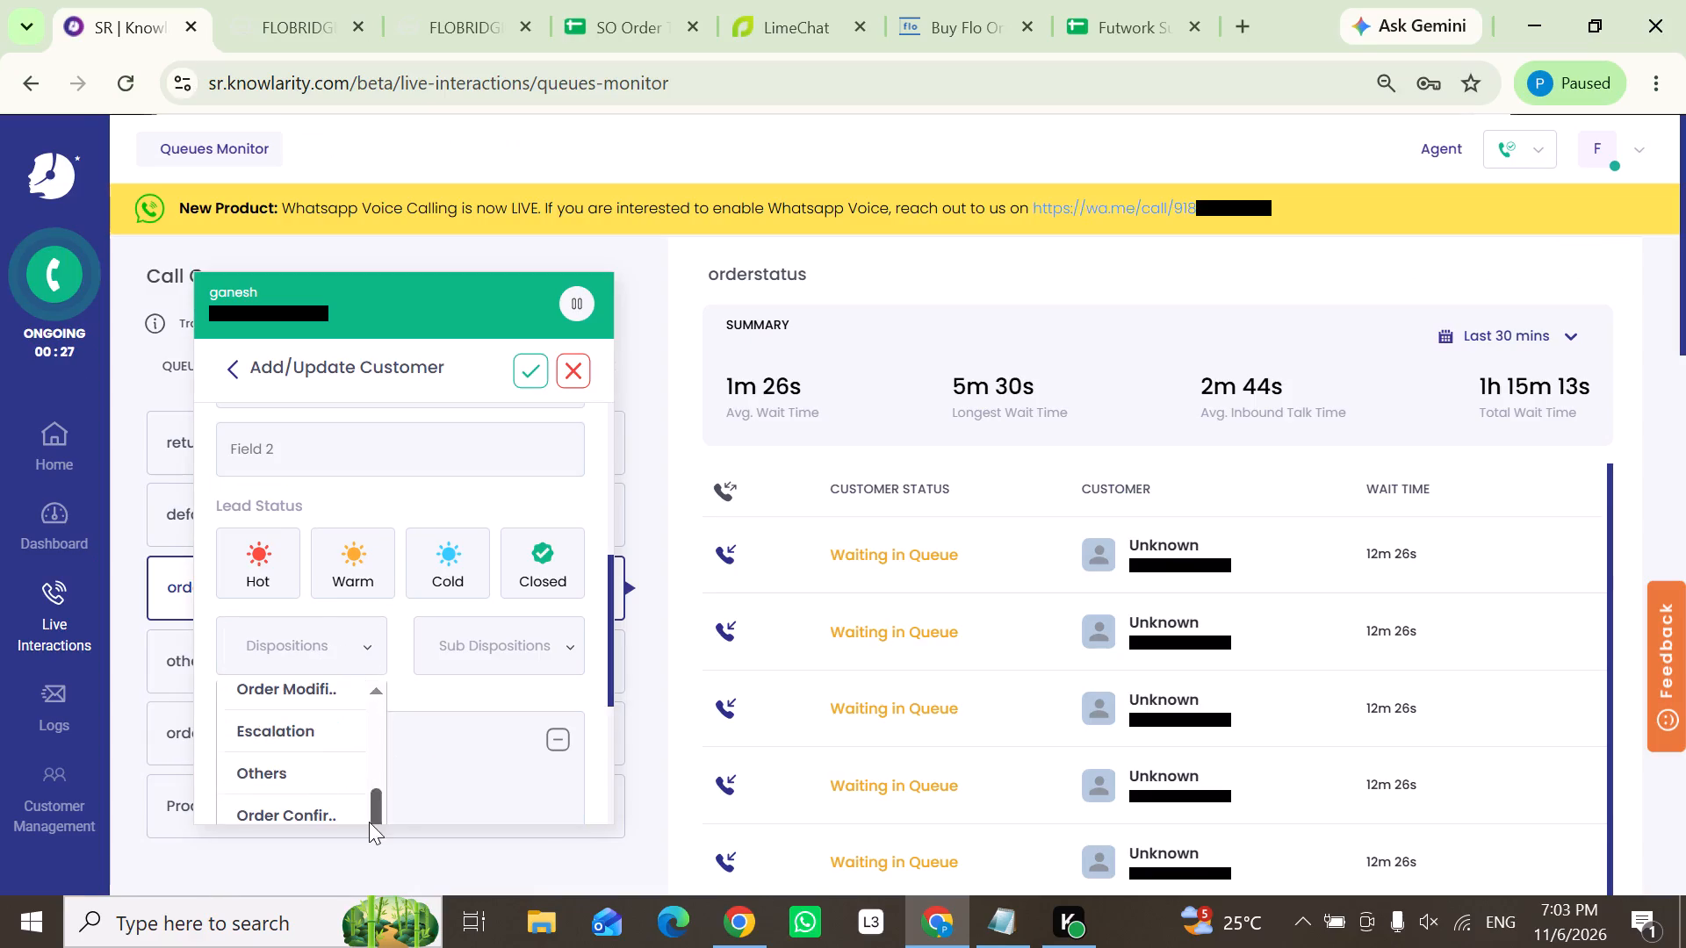
drag(369, 822, 364, 852)
scroll(333, 743, down, 1)
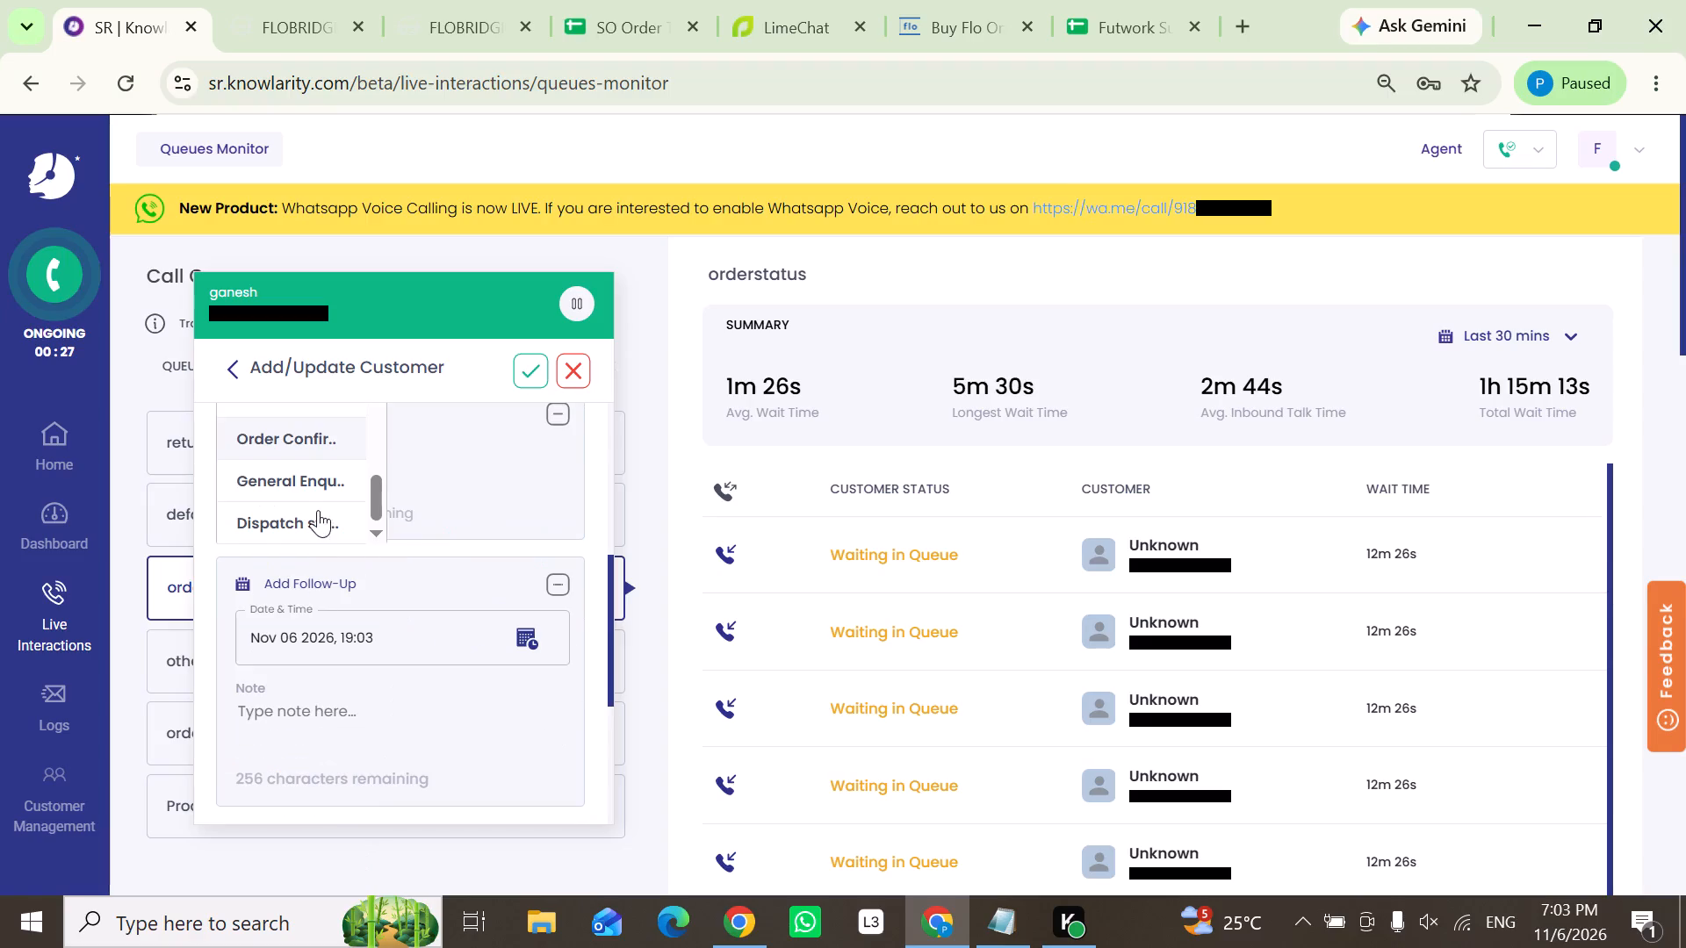
click(297, 436)
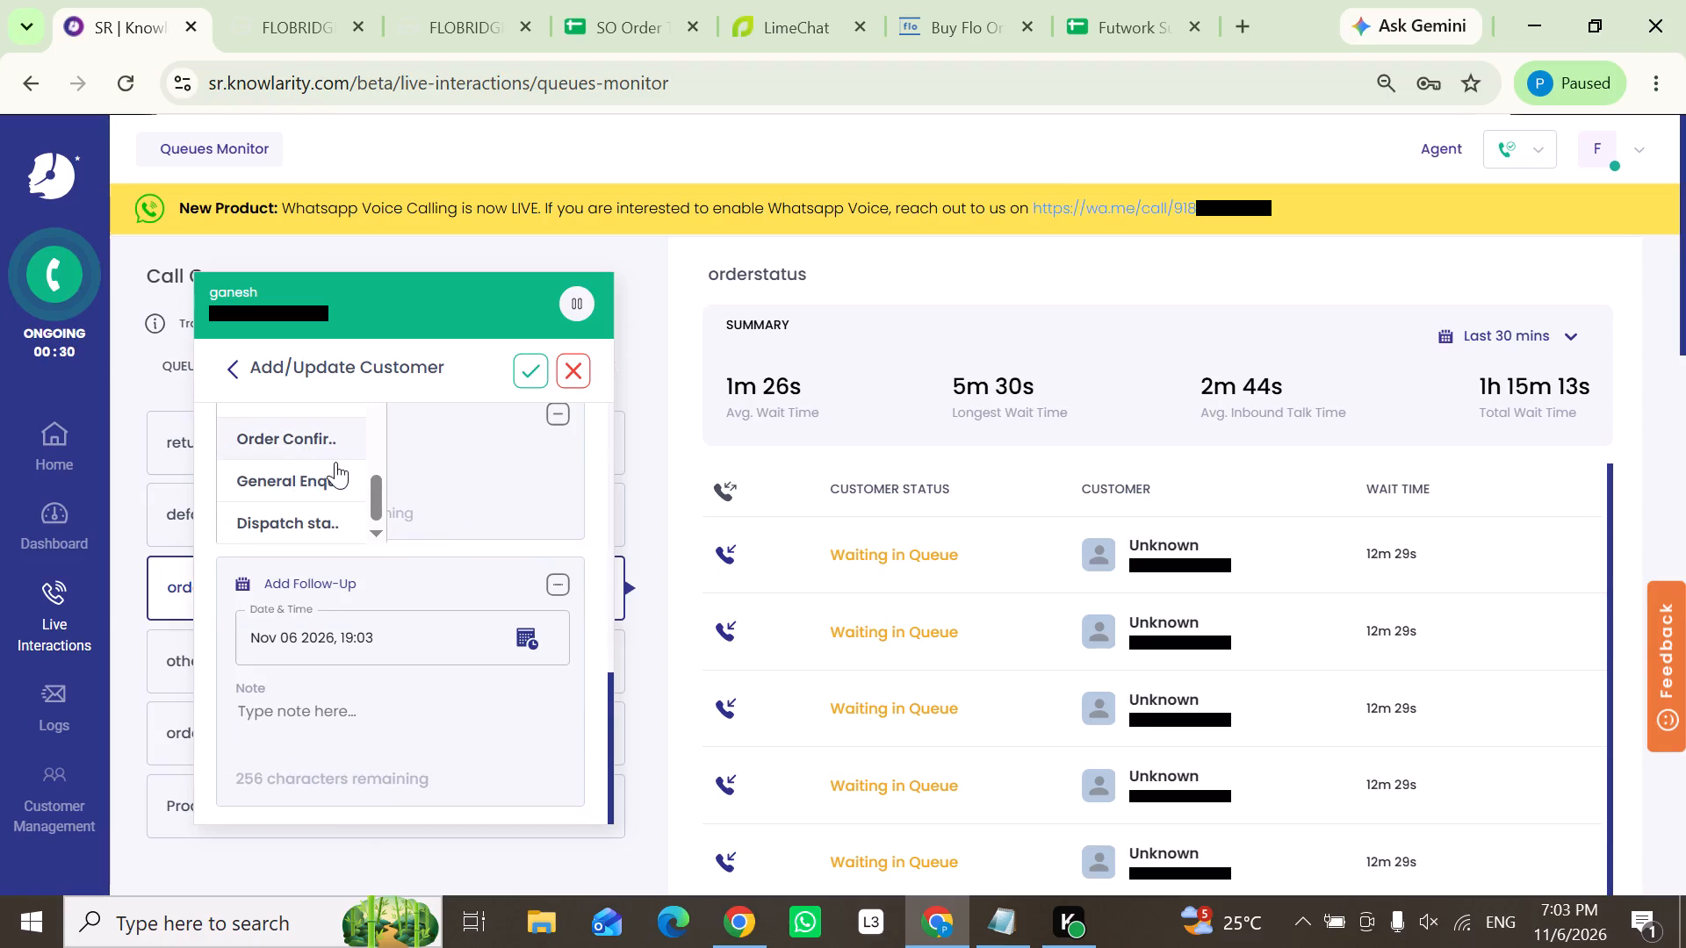
click(335, 462)
key(ctrl+v)
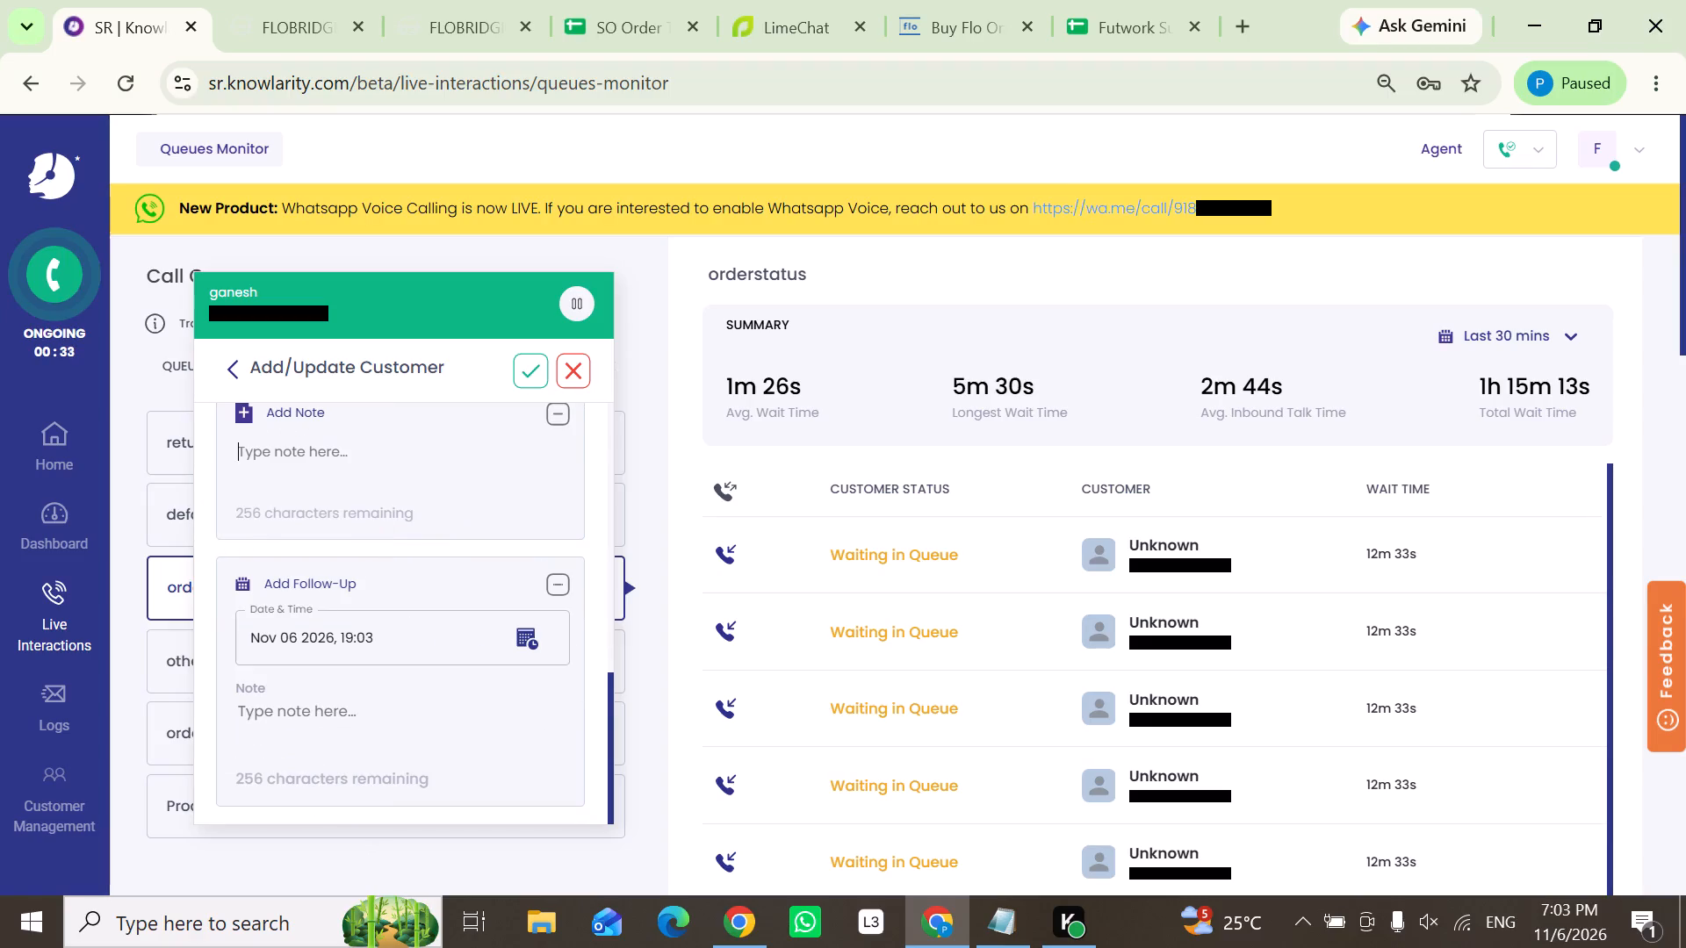
click(534, 377)
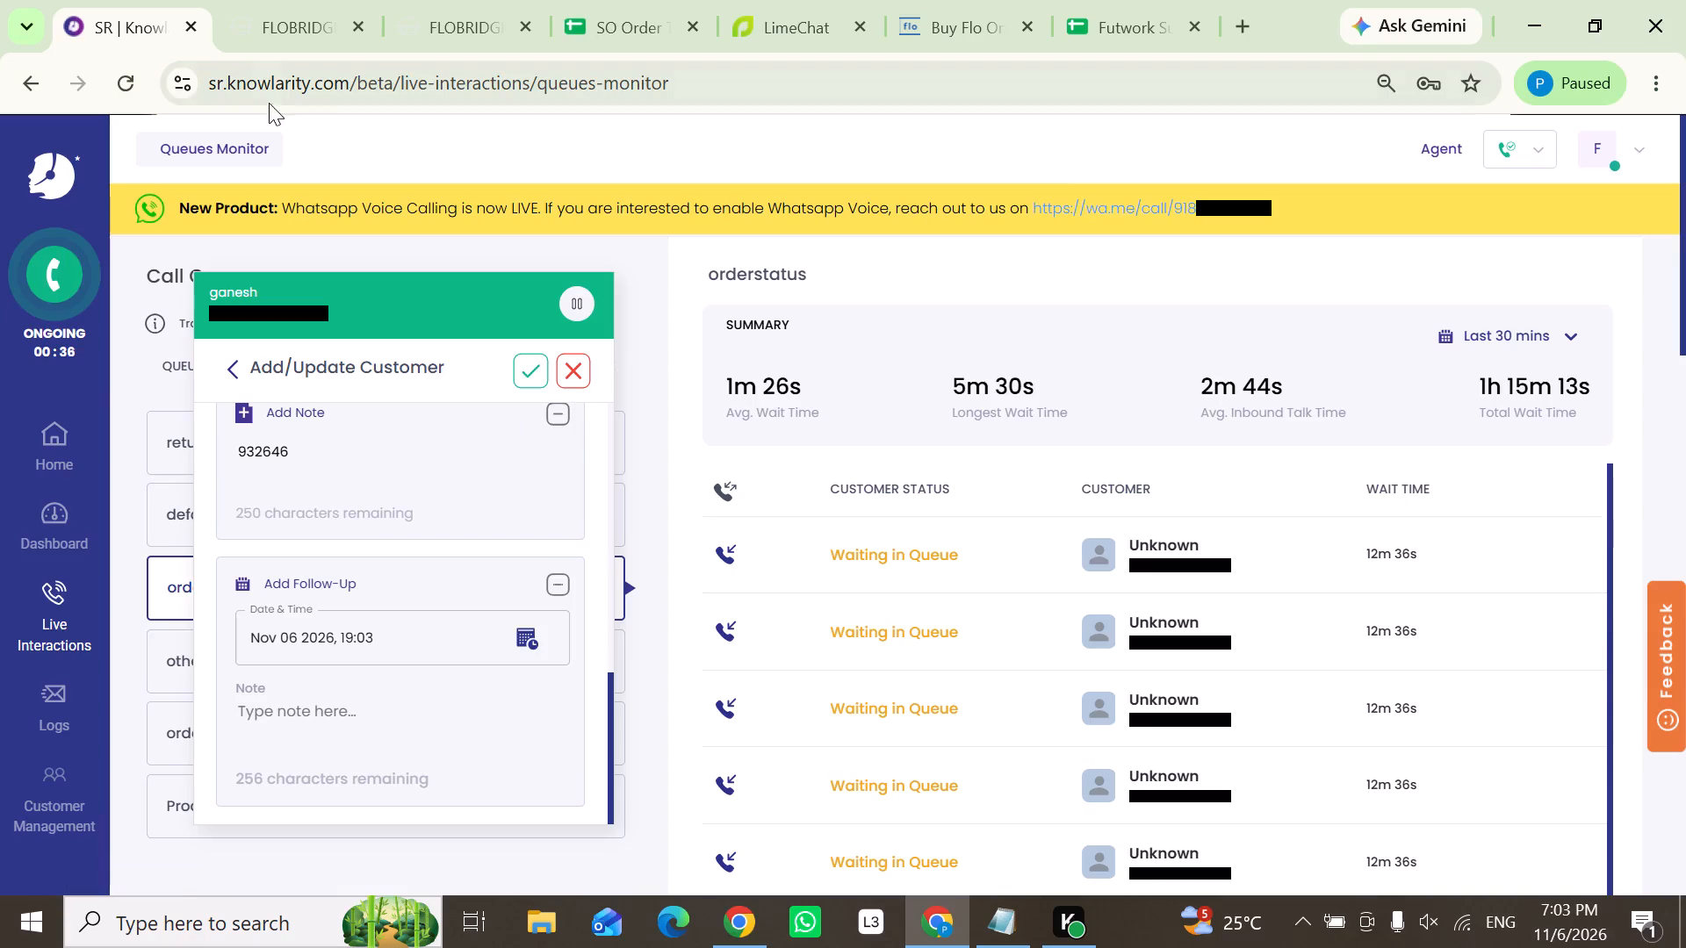
click(266, 26)
click(742, 463)
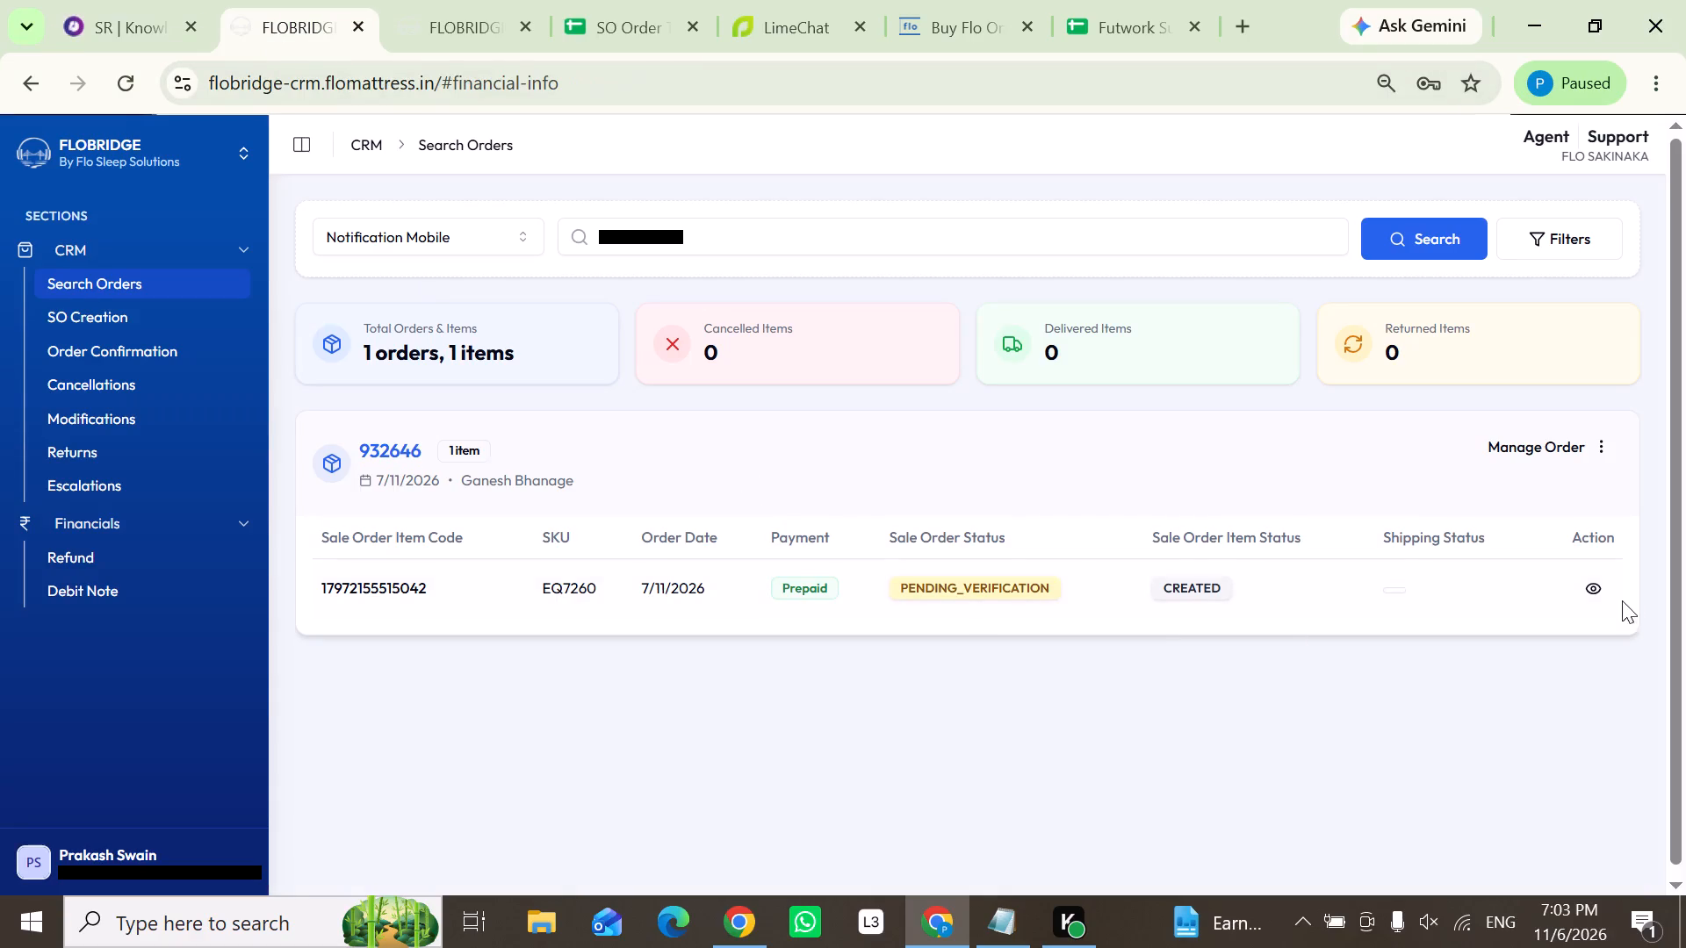
click(1603, 585)
click(1571, 591)
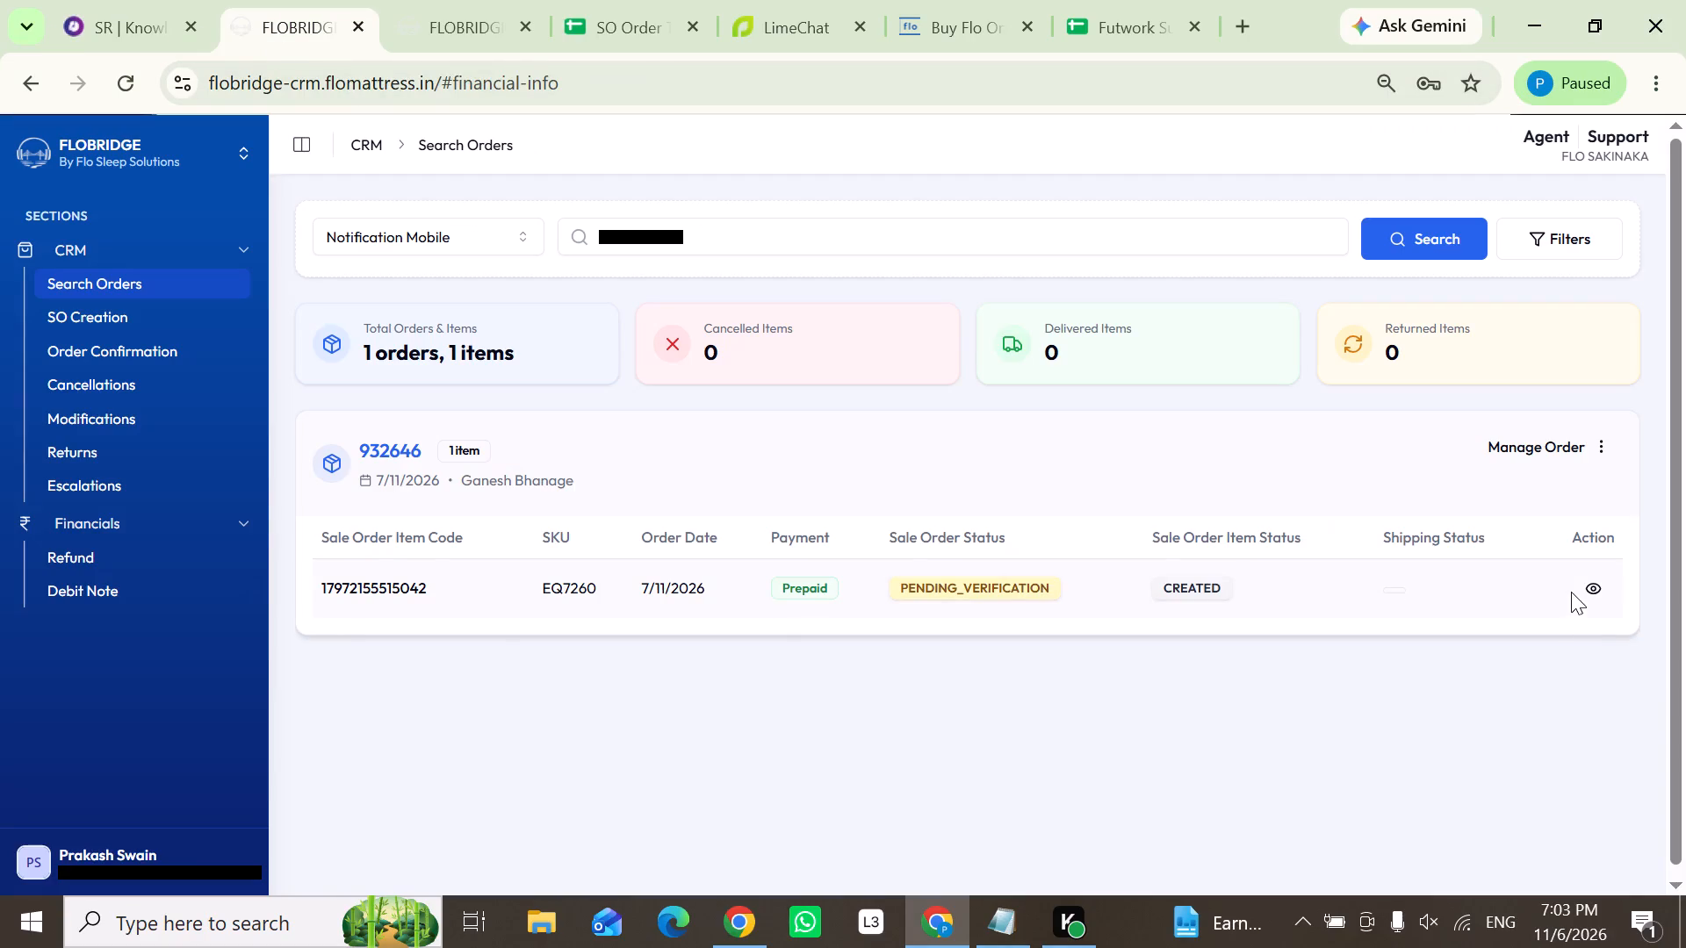
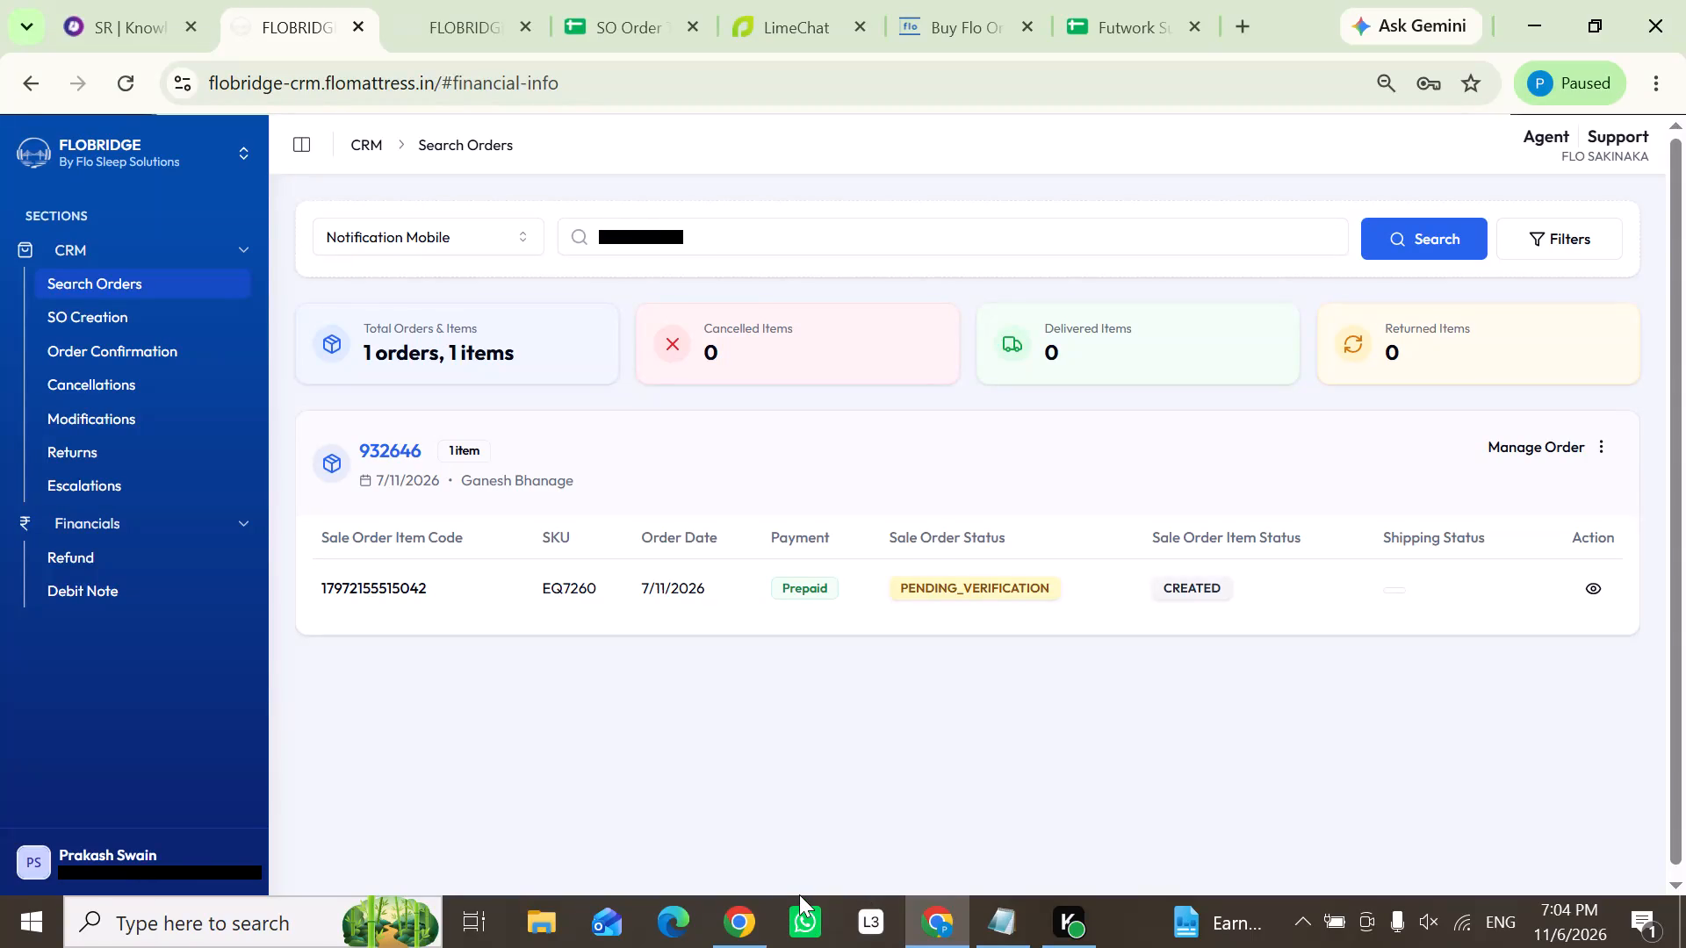
click(1579, 592)
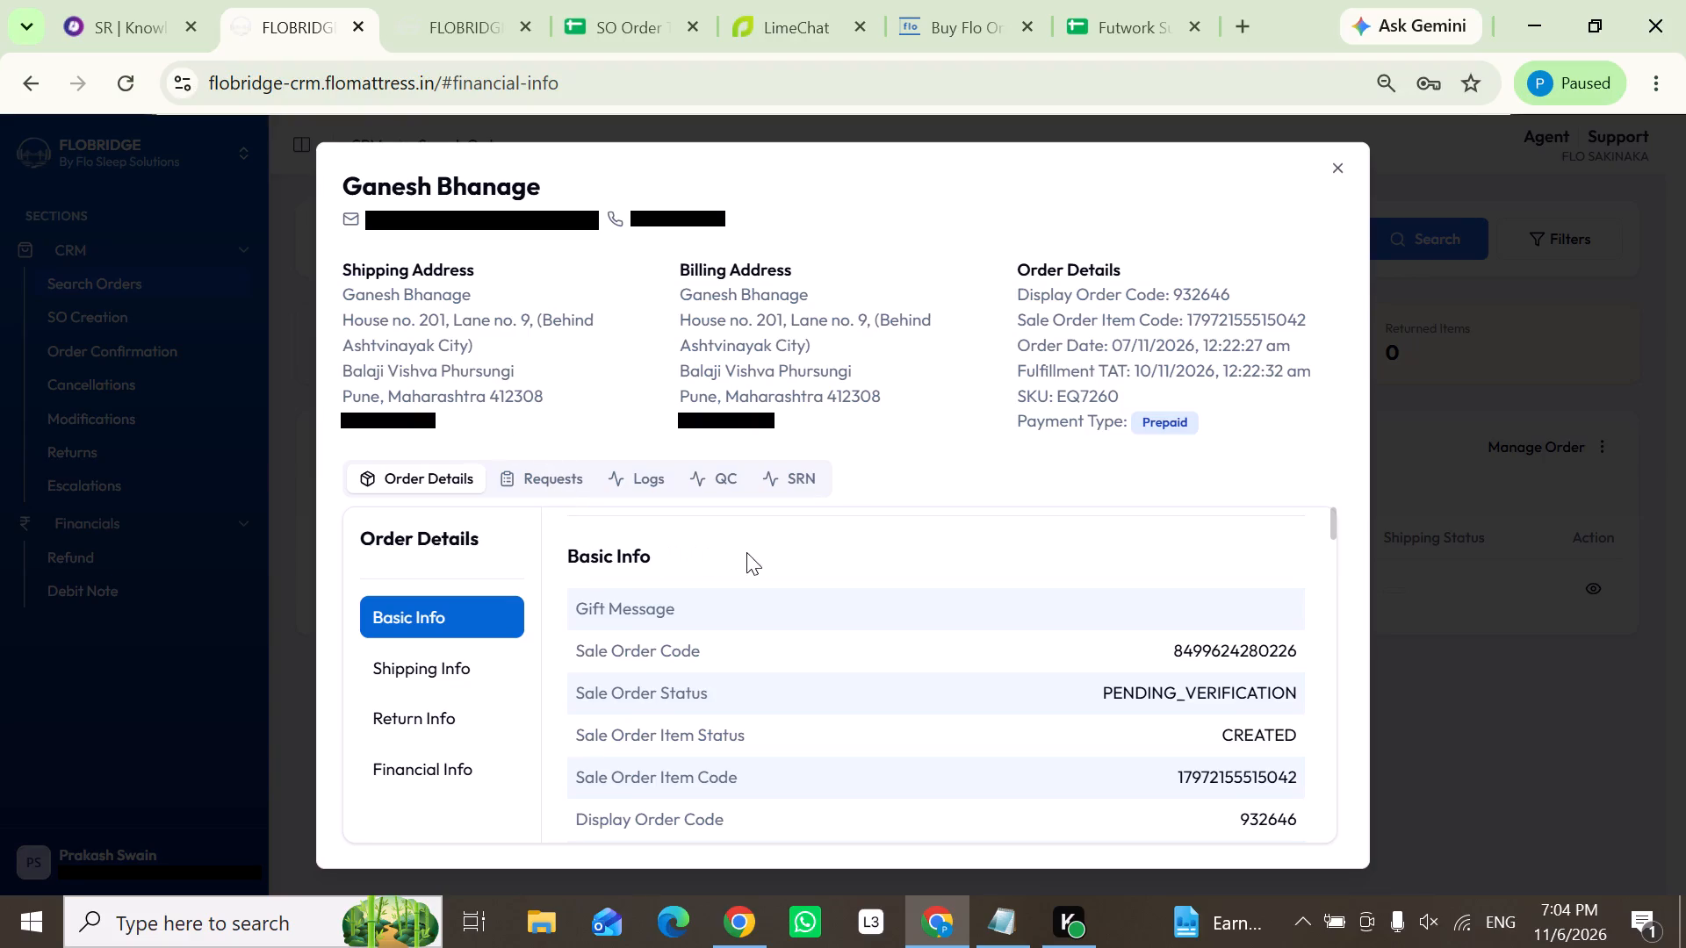
click(1513, 679)
Switch to the Knowlarity call console, look over the orderstatus queue, and open the agent Dashboard.
click(93, 29)
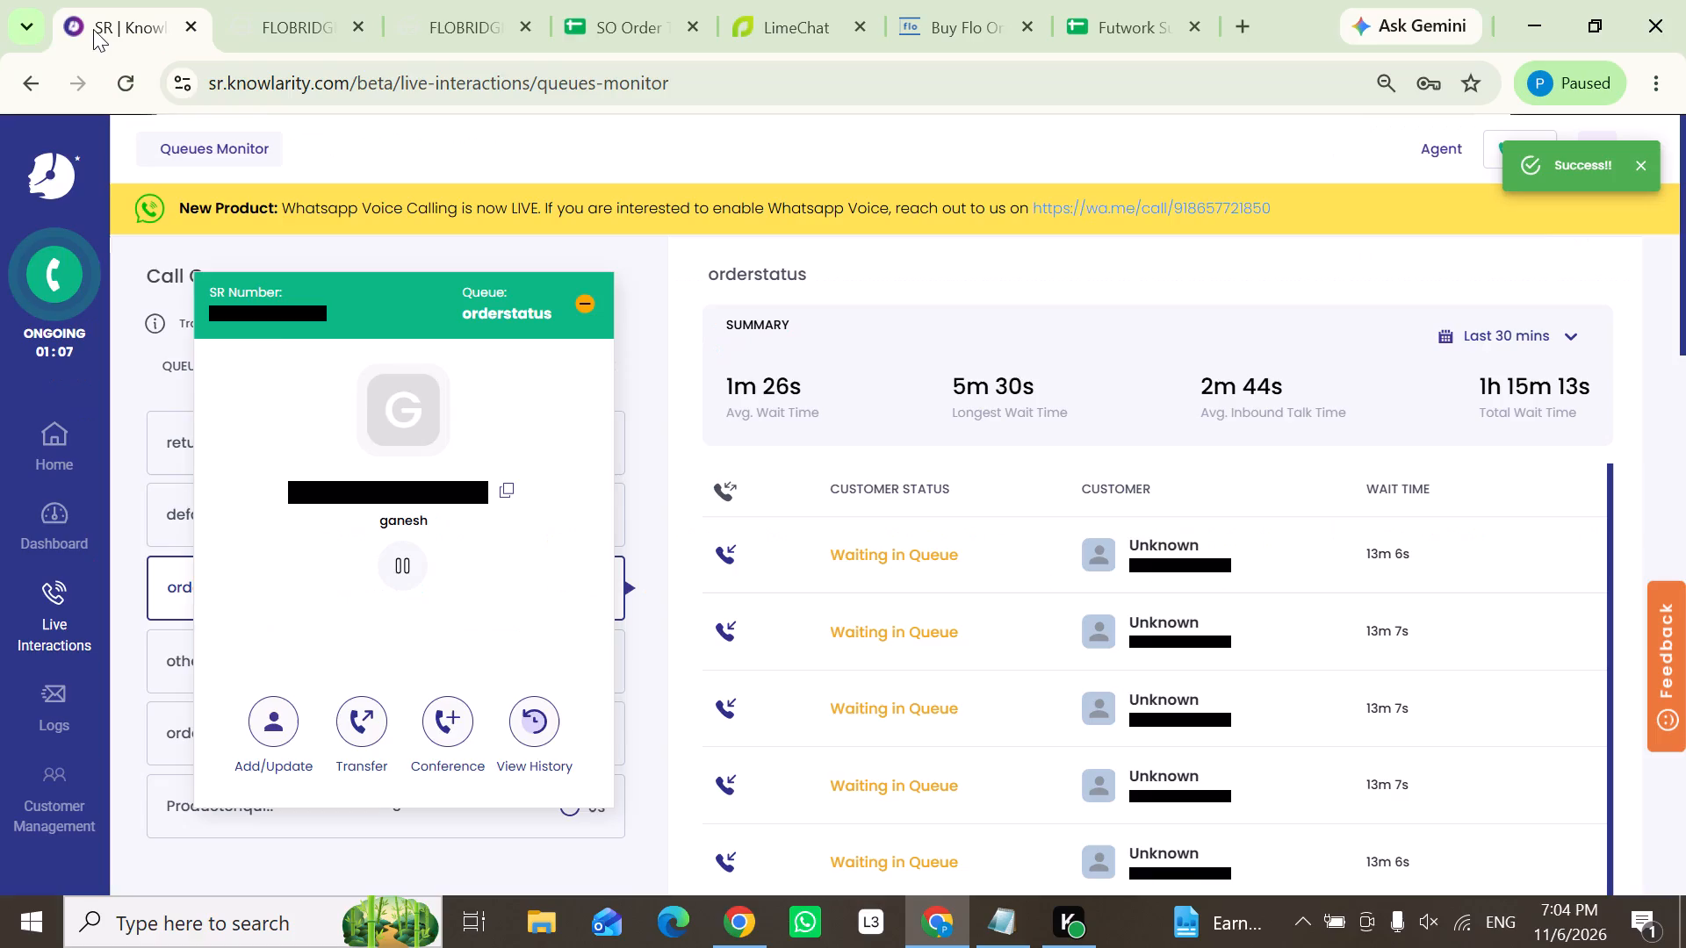
scroll(994, 521, down, 3)
scroll(637, 478, up, 4)
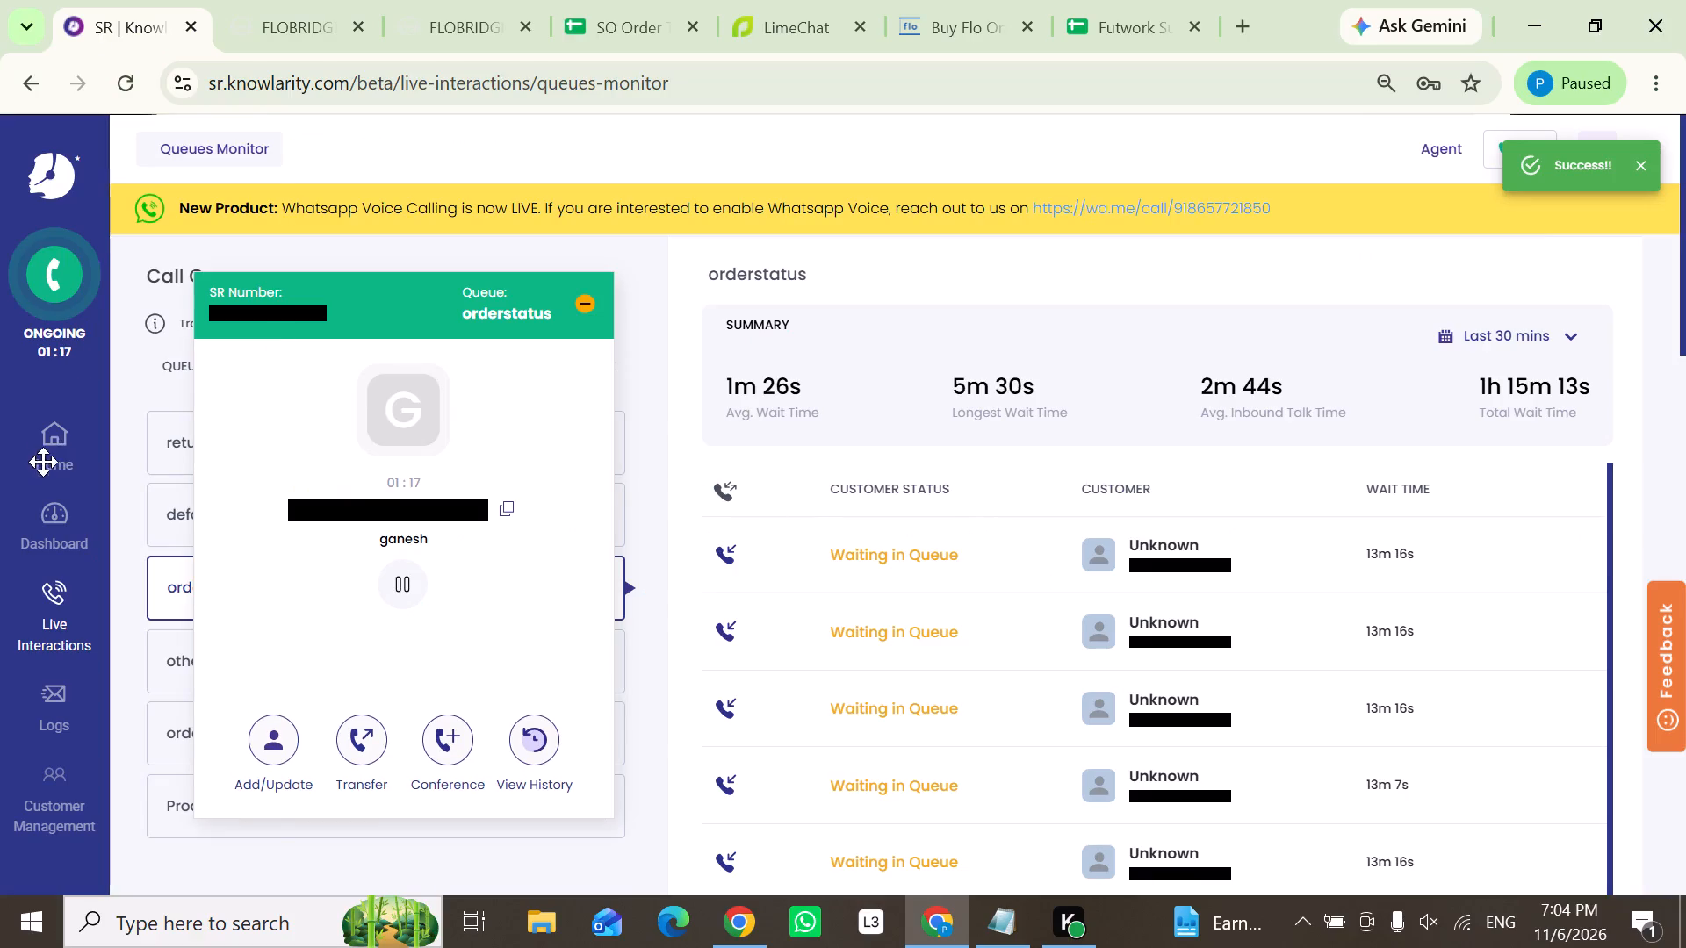
click(102, 411)
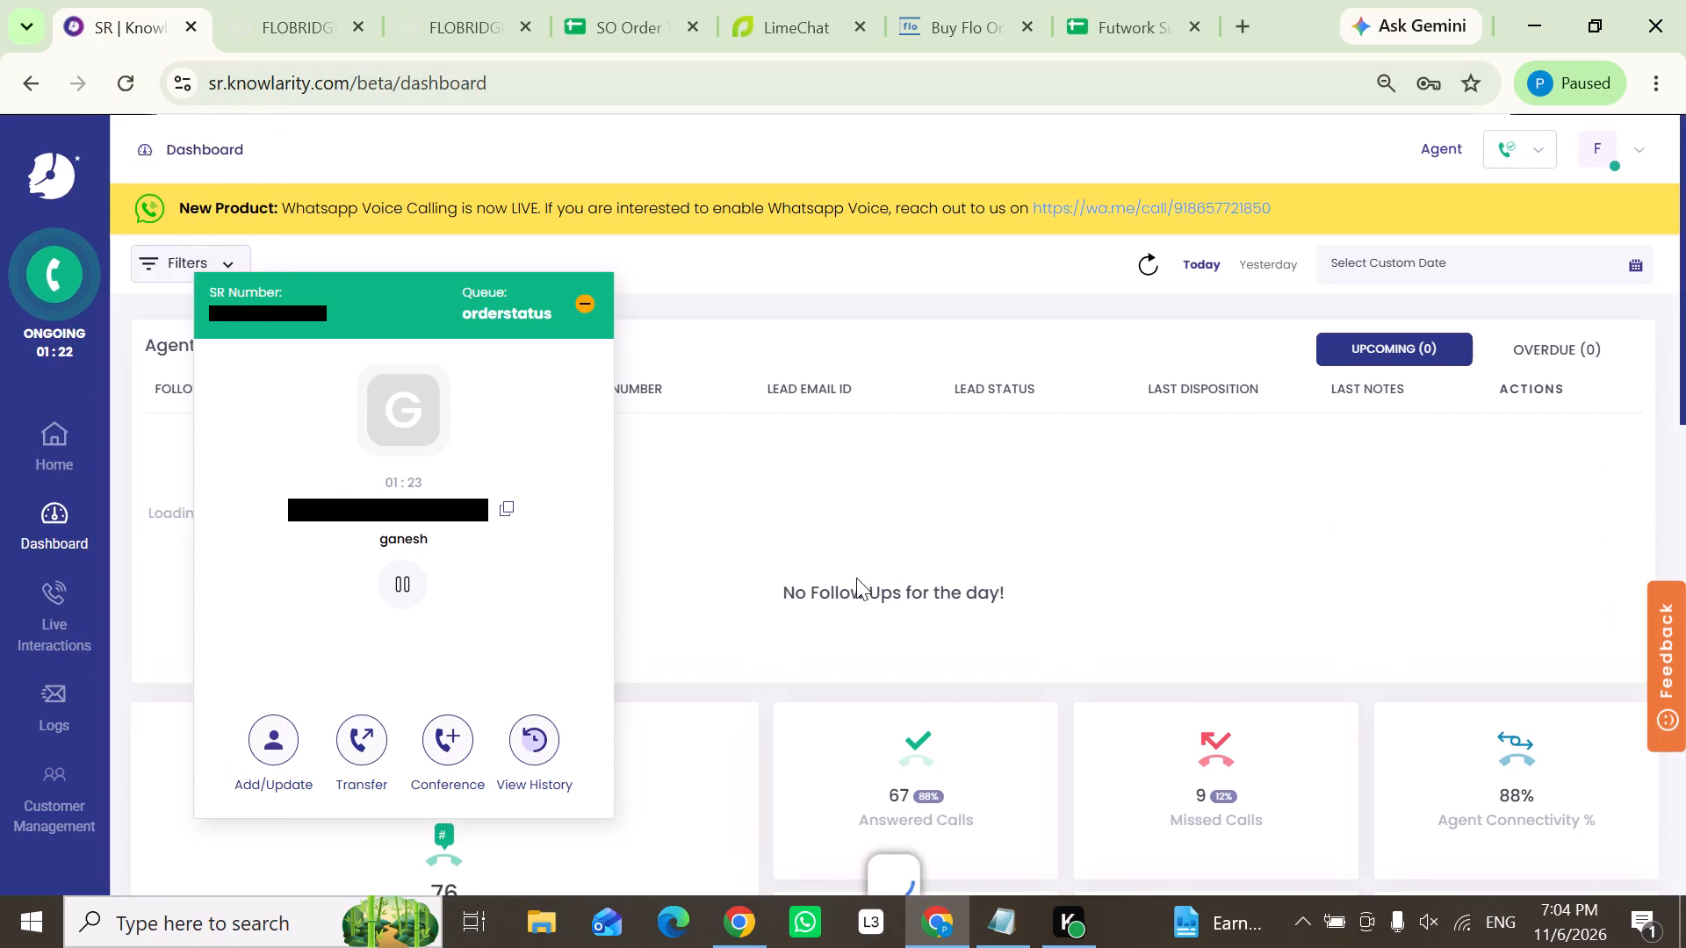
click(306, 35)
click(1505, 454)
click(1504, 534)
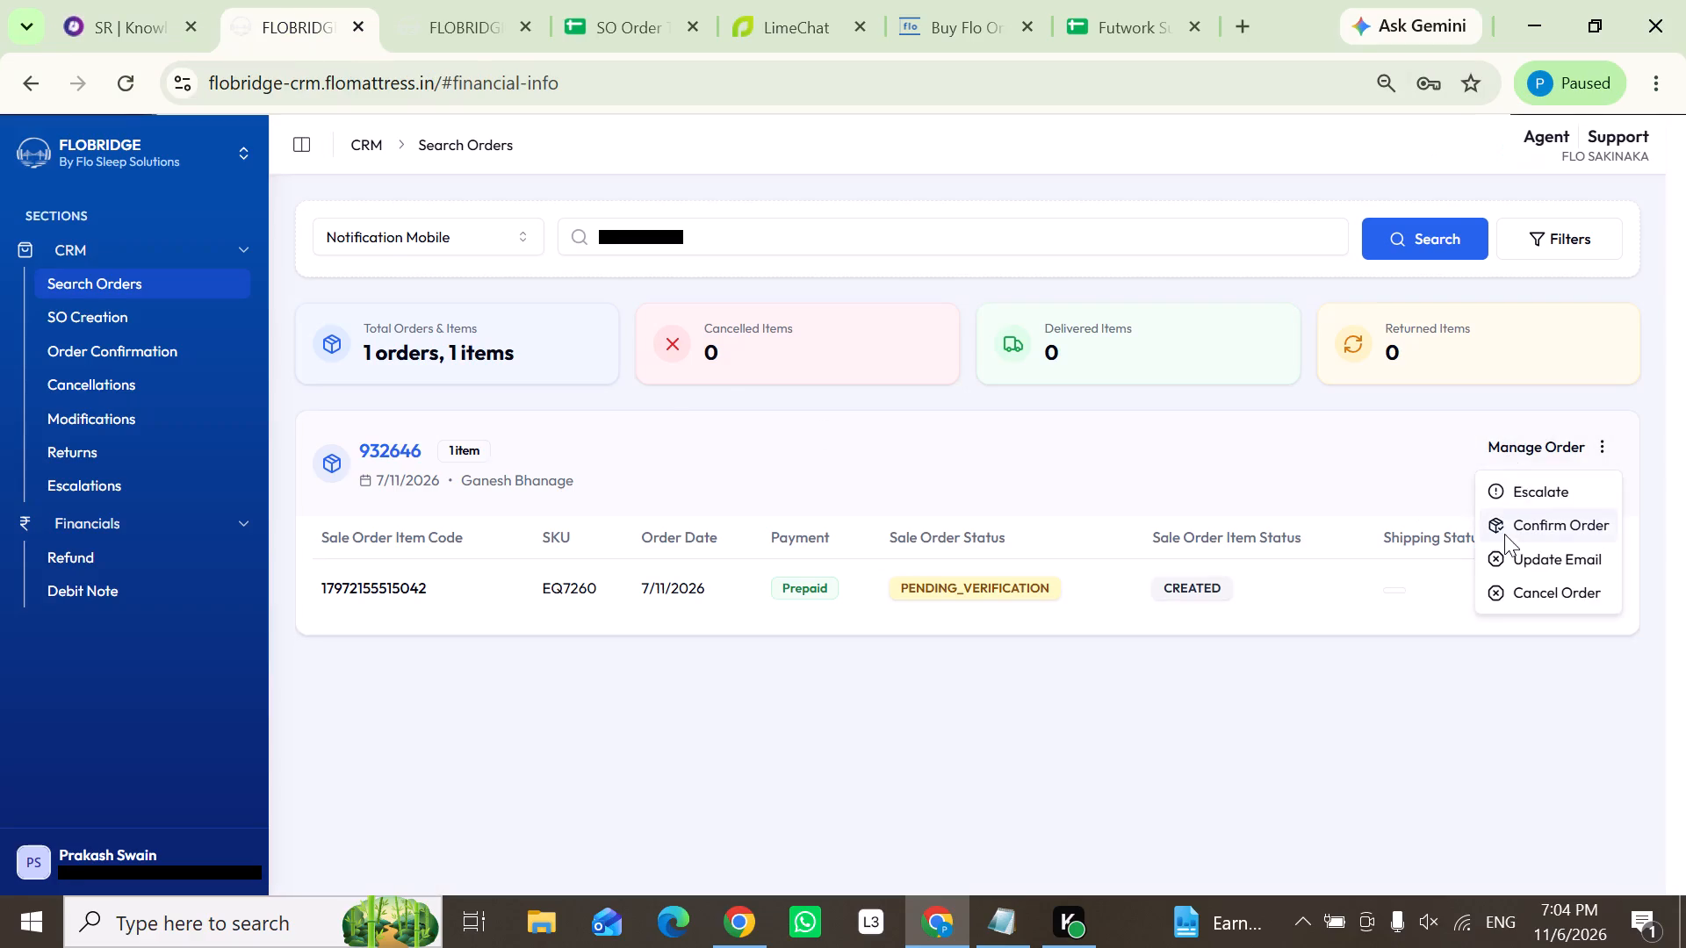
click(981, 779)
click(979, 779)
click(973, 784)
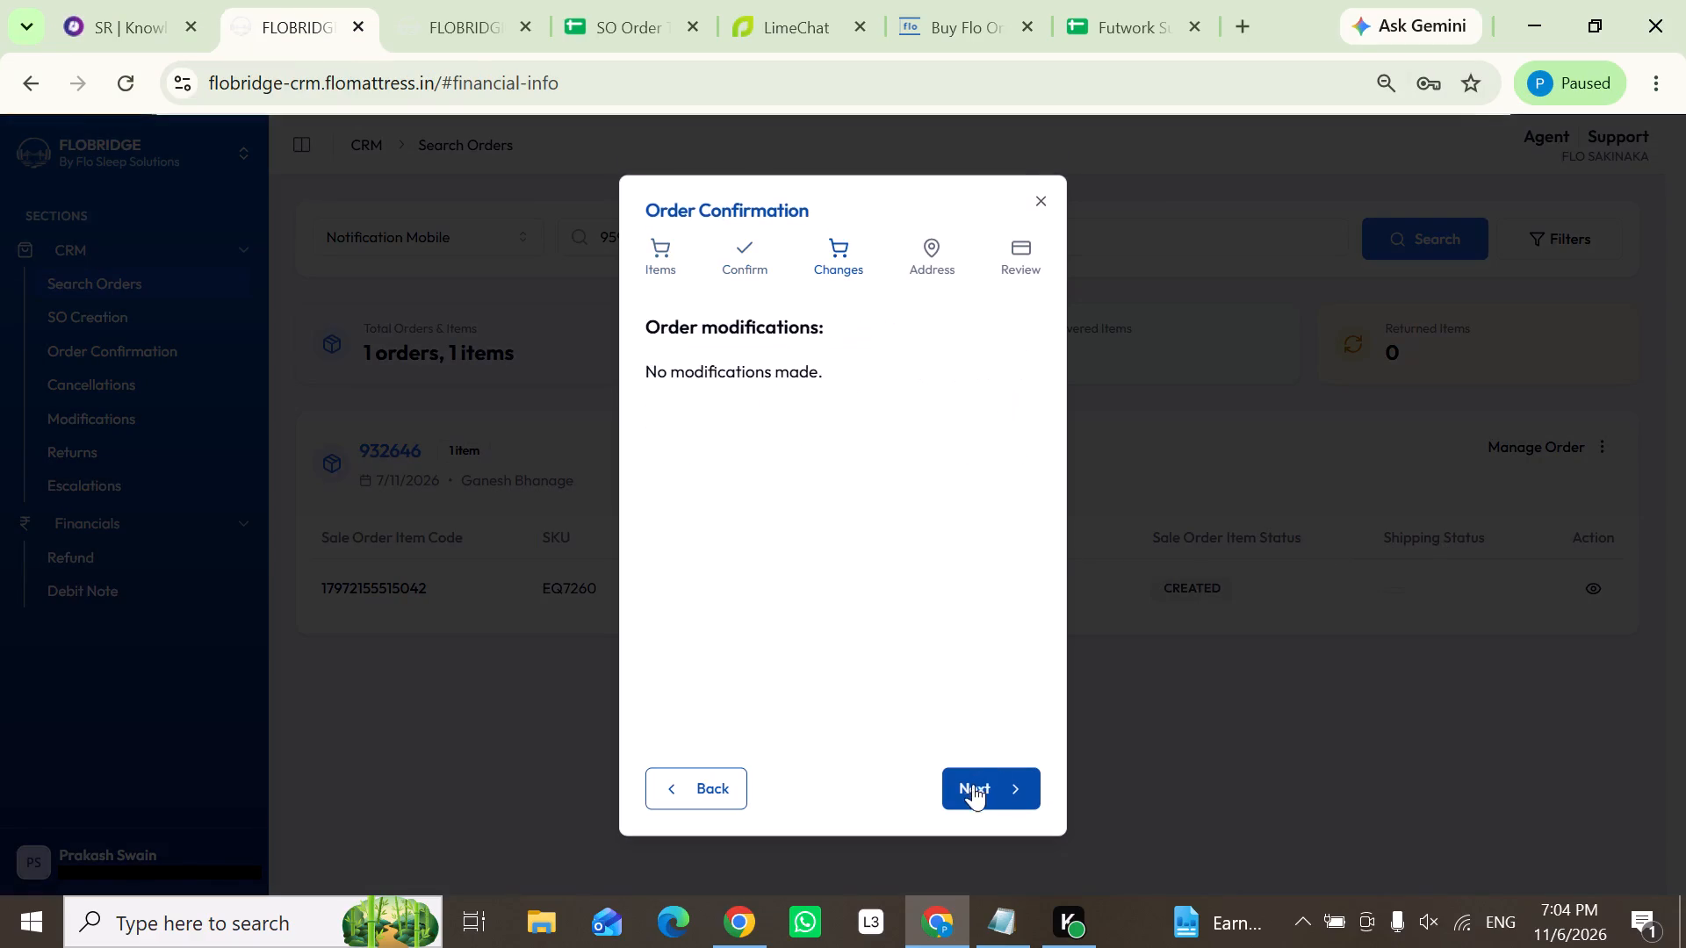
click(963, 813)
scroll(933, 717, down, 3)
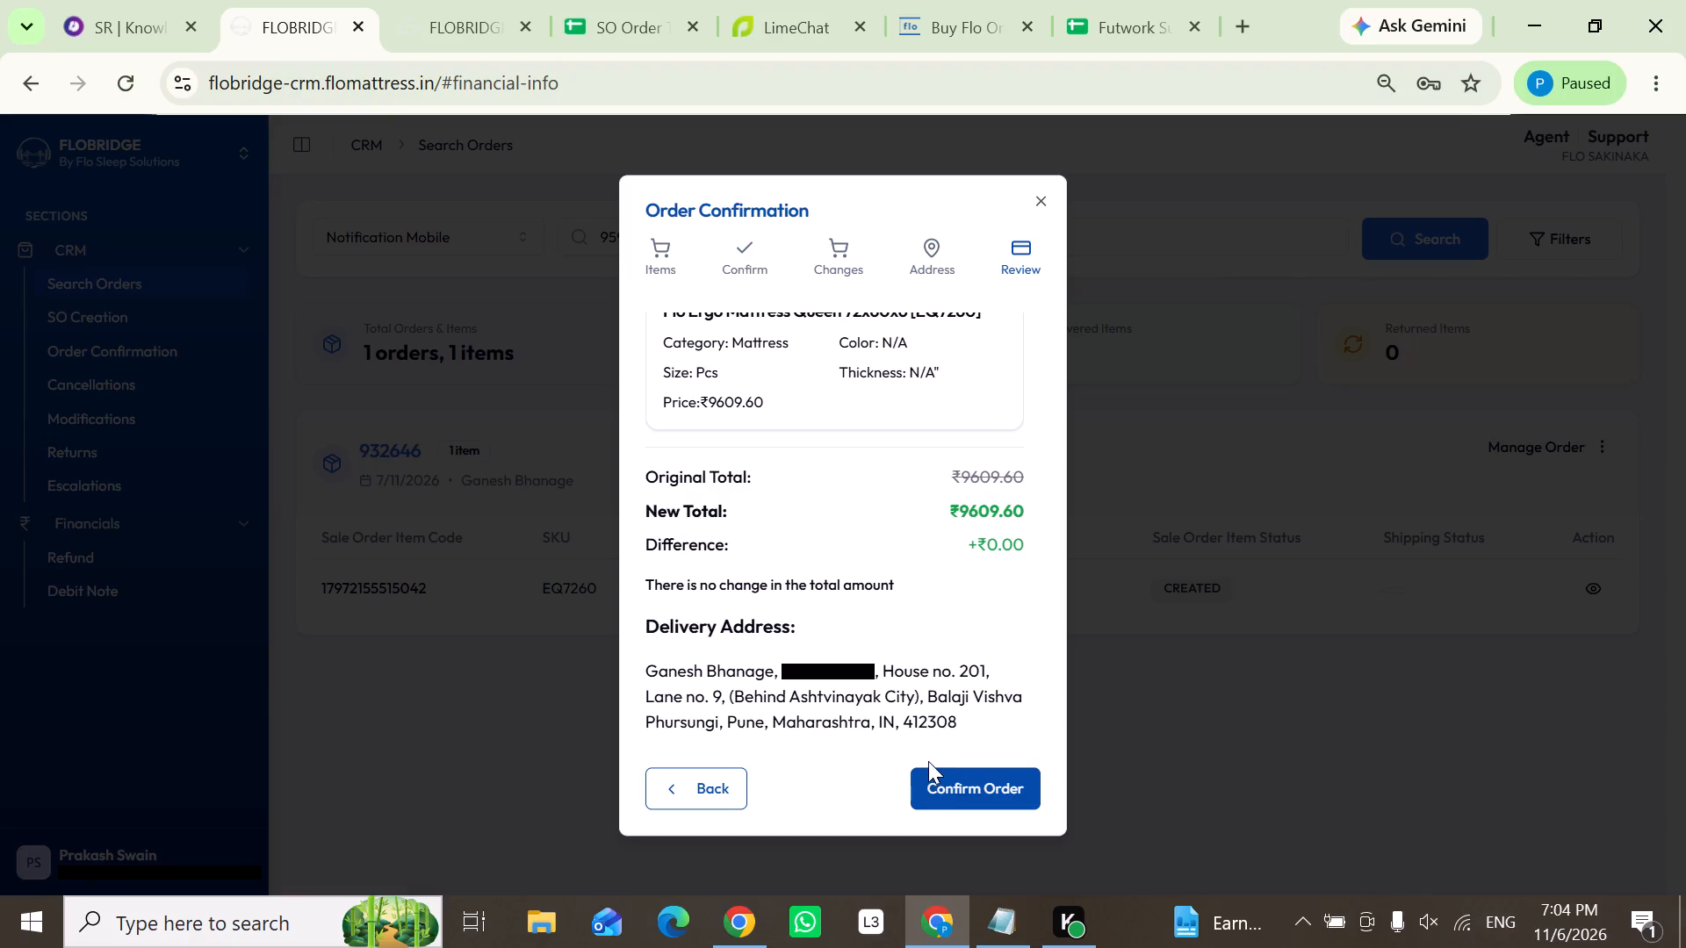
click(926, 765)
click(936, 793)
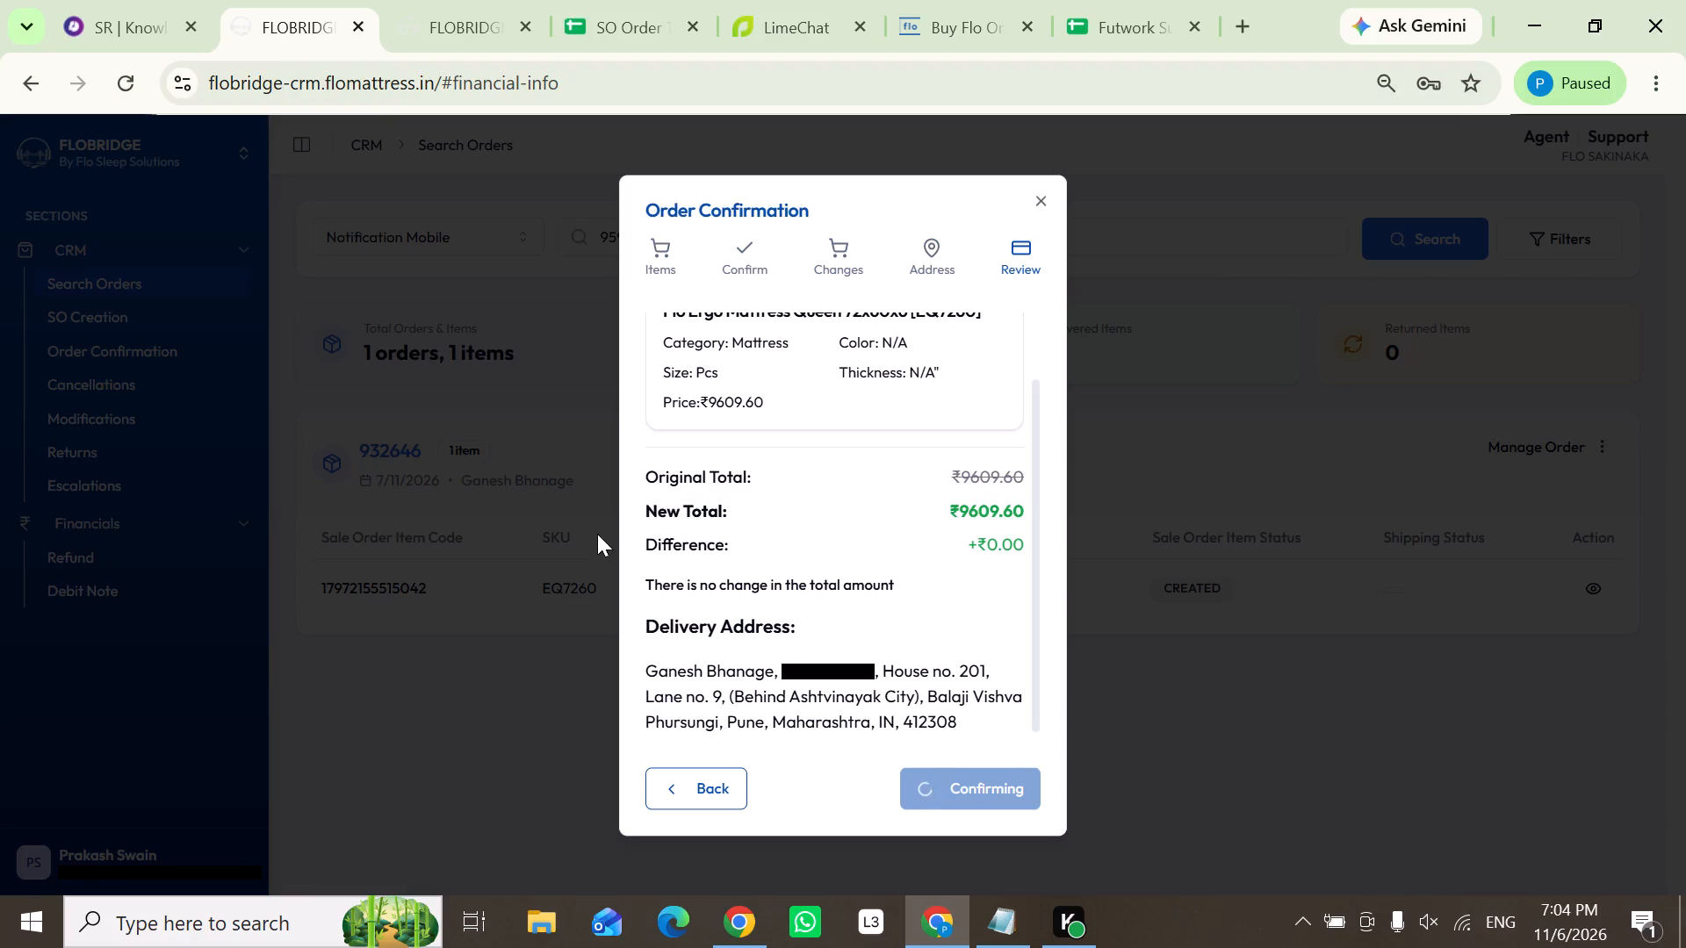
Return to the Knowlarity Dashboard, review the agent's available, on-call and break times, and open Live Interactions.
click(133, 40)
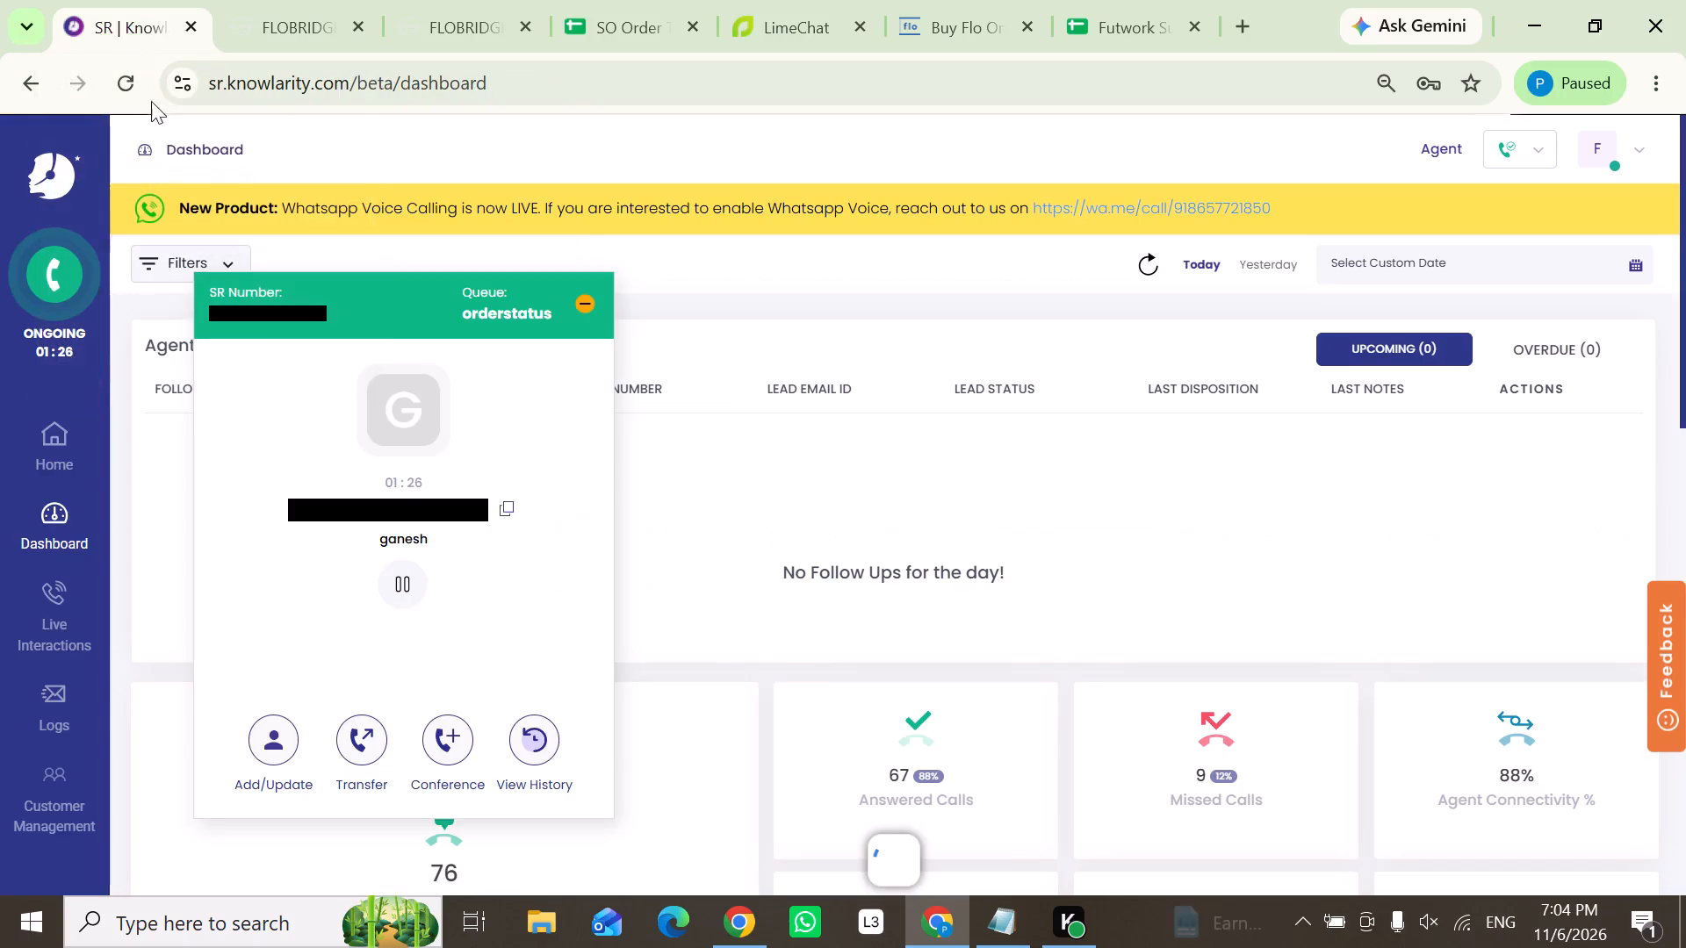
scroll(975, 571, down, 3)
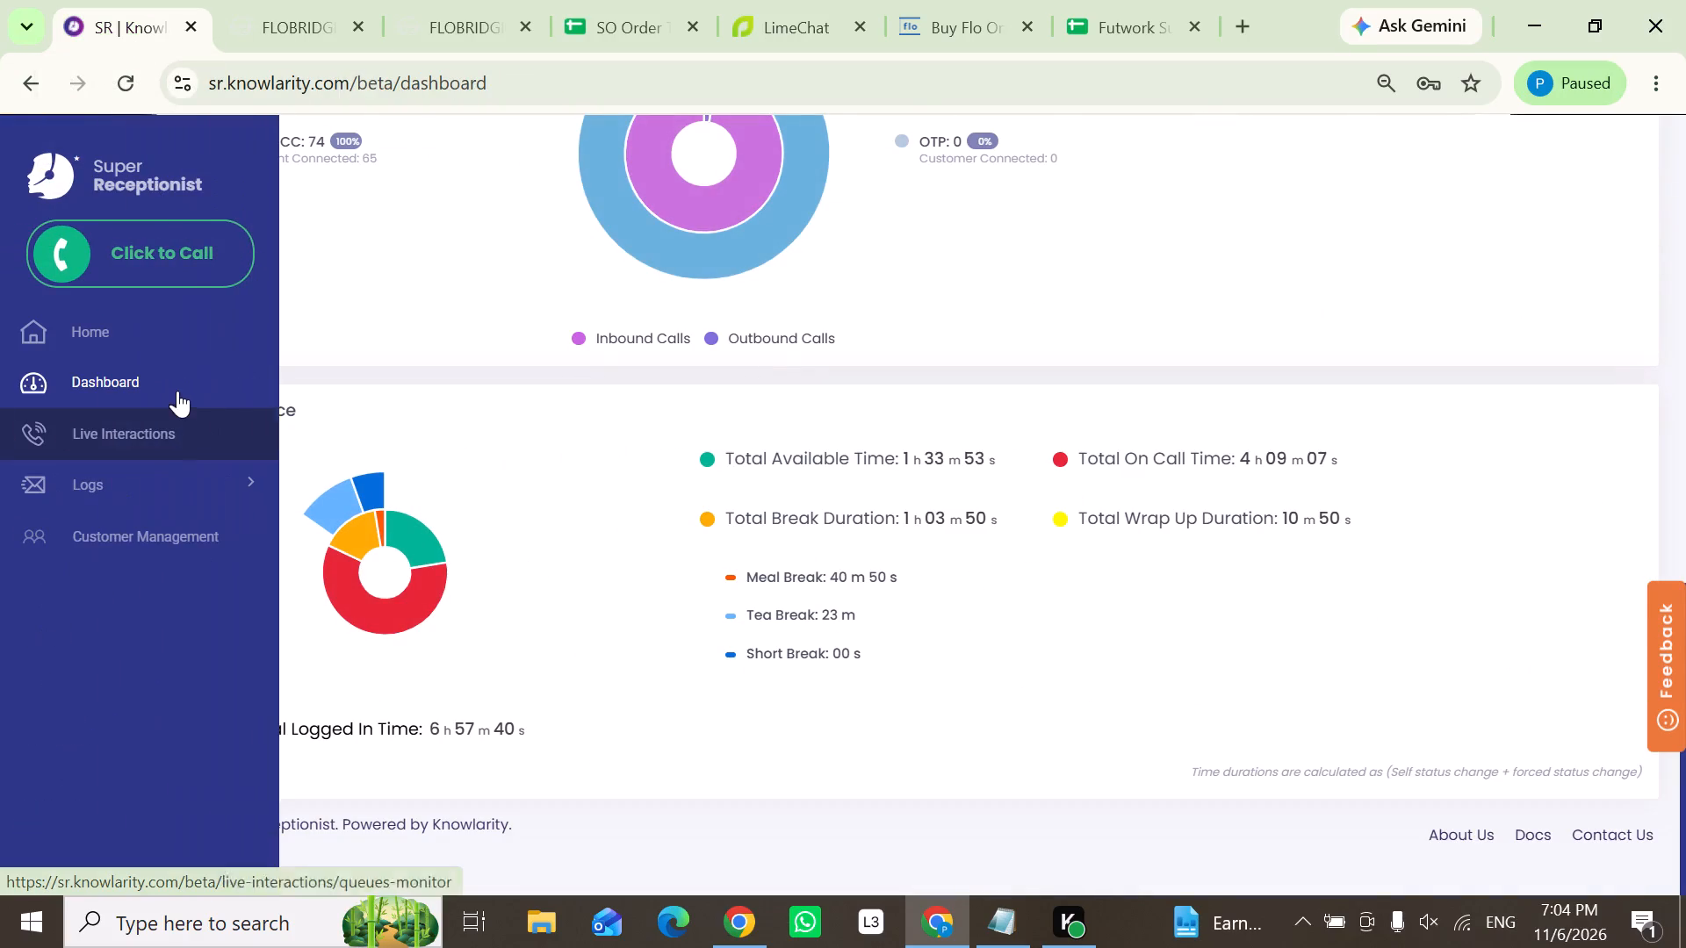
click(141, 440)
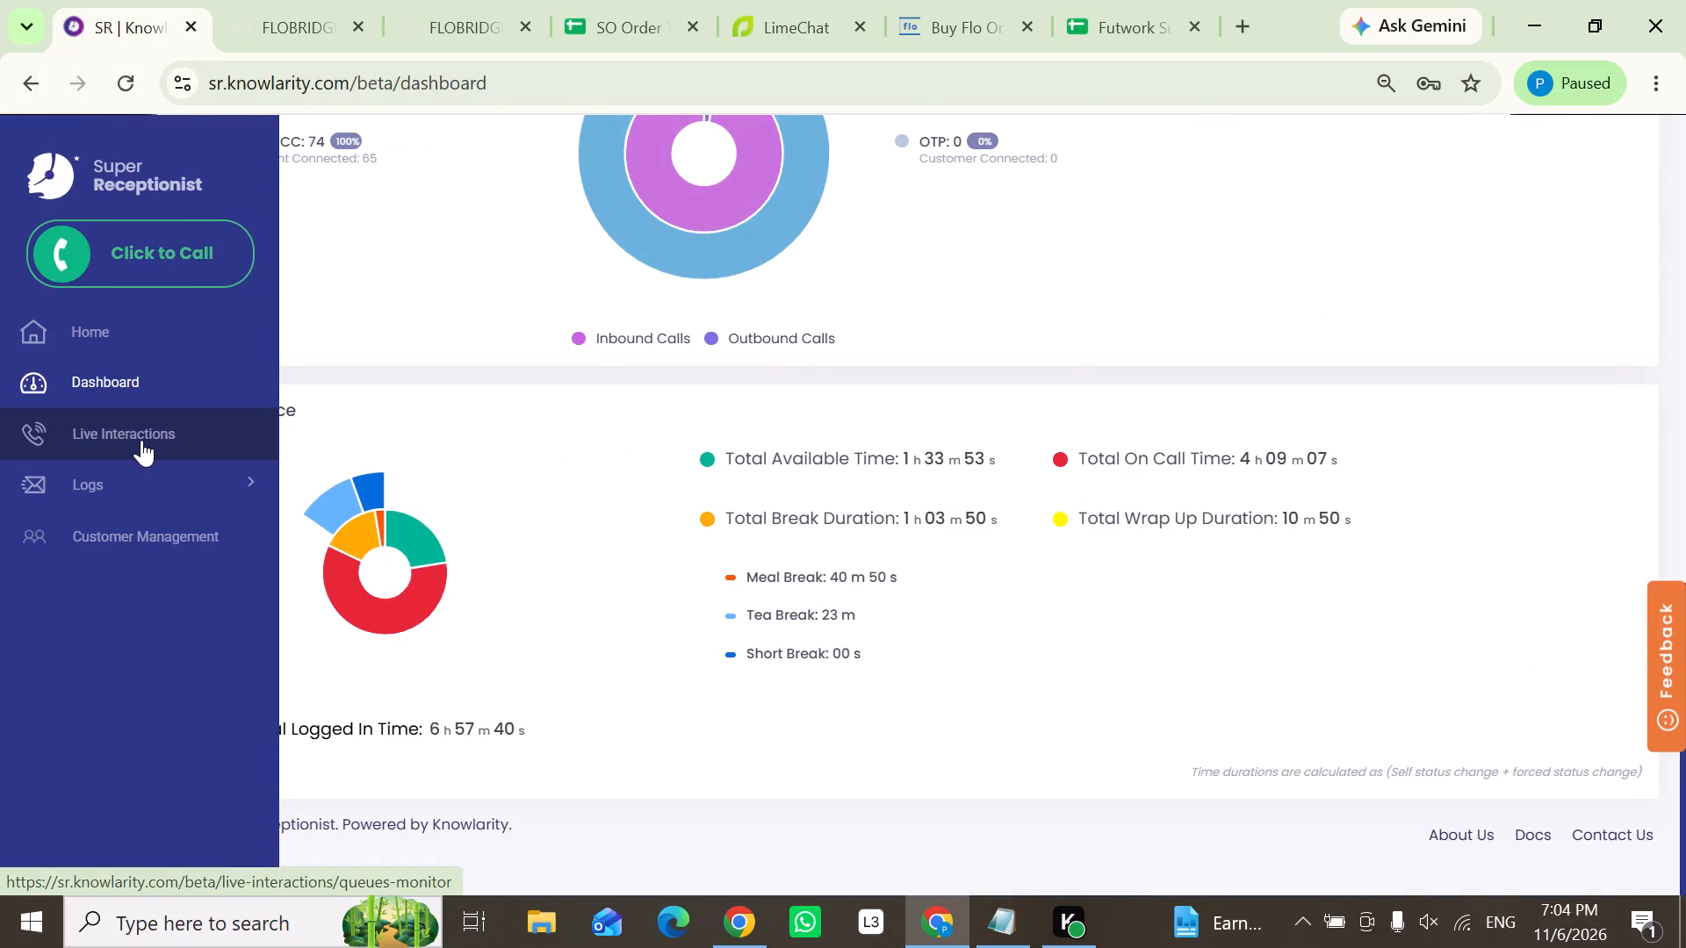
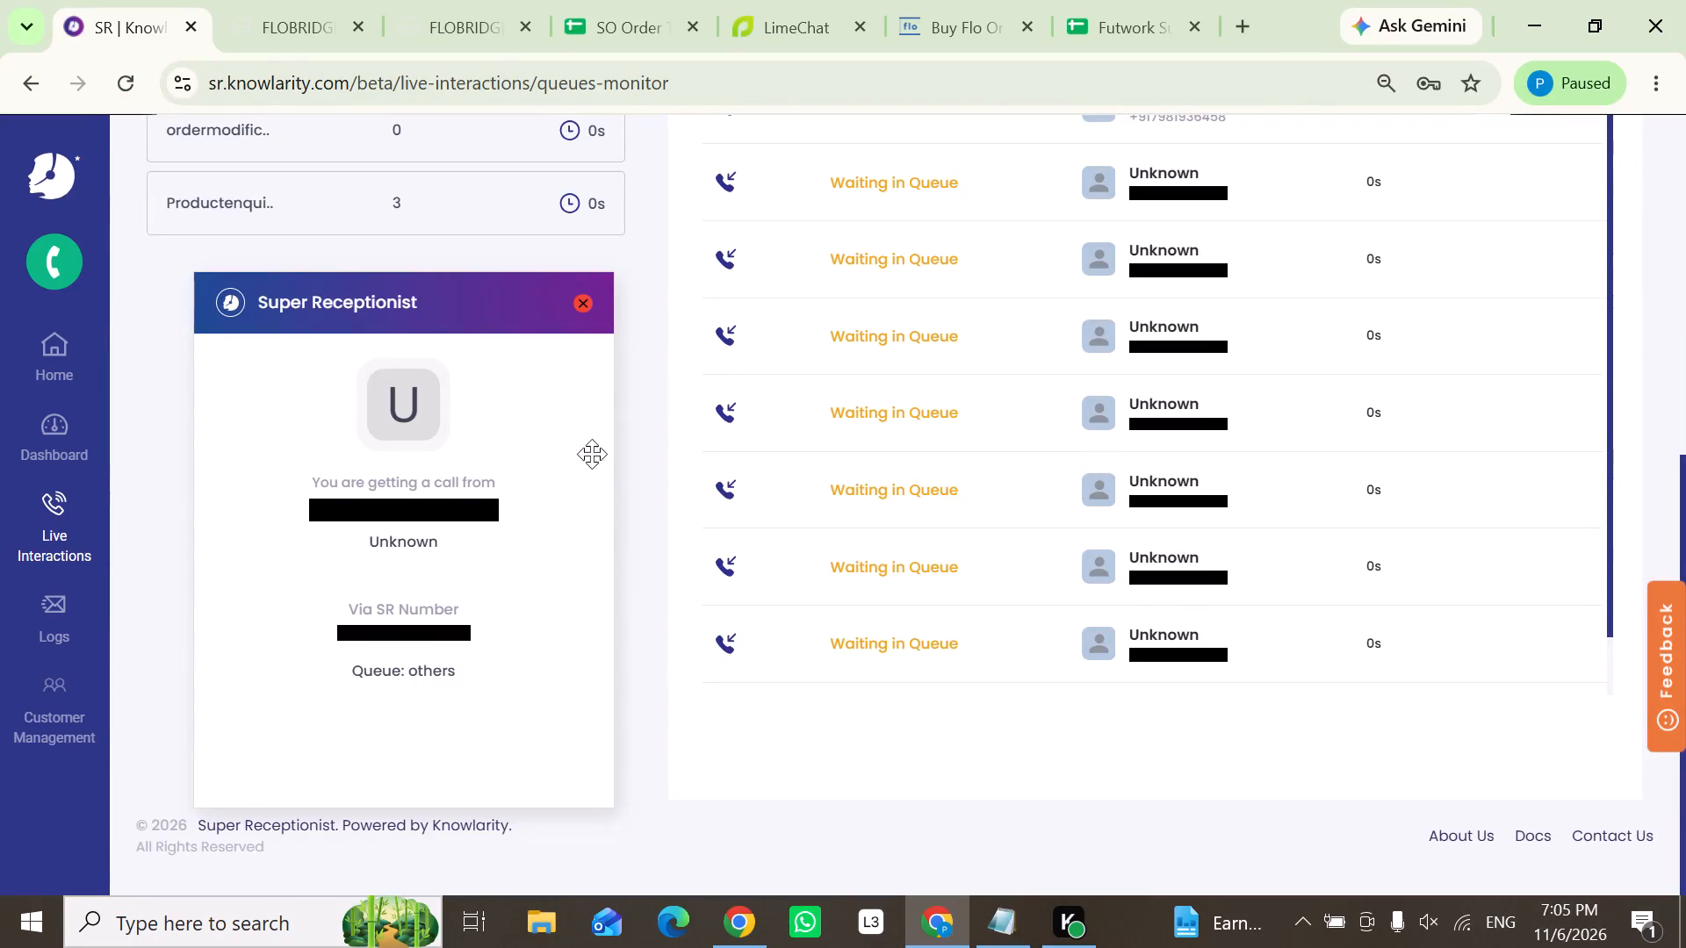
Reopen the minimized window of the ongoing call from the others queue and copy the caller's number.
click(584, 303)
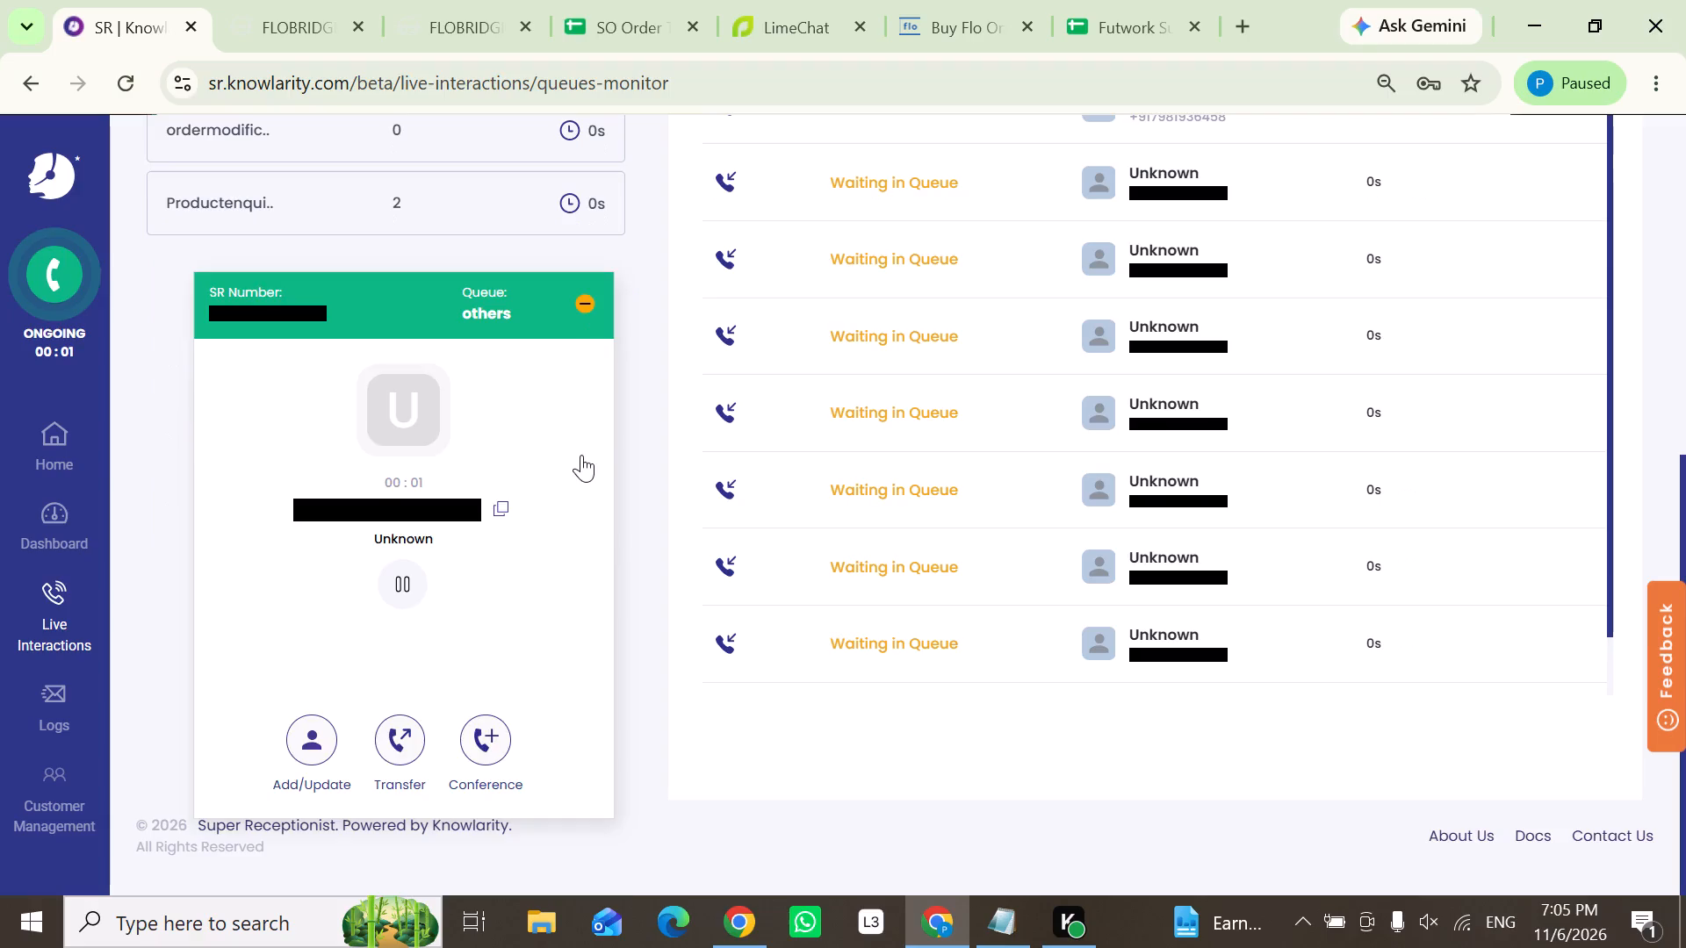
scroll(575, 519, up, 1)
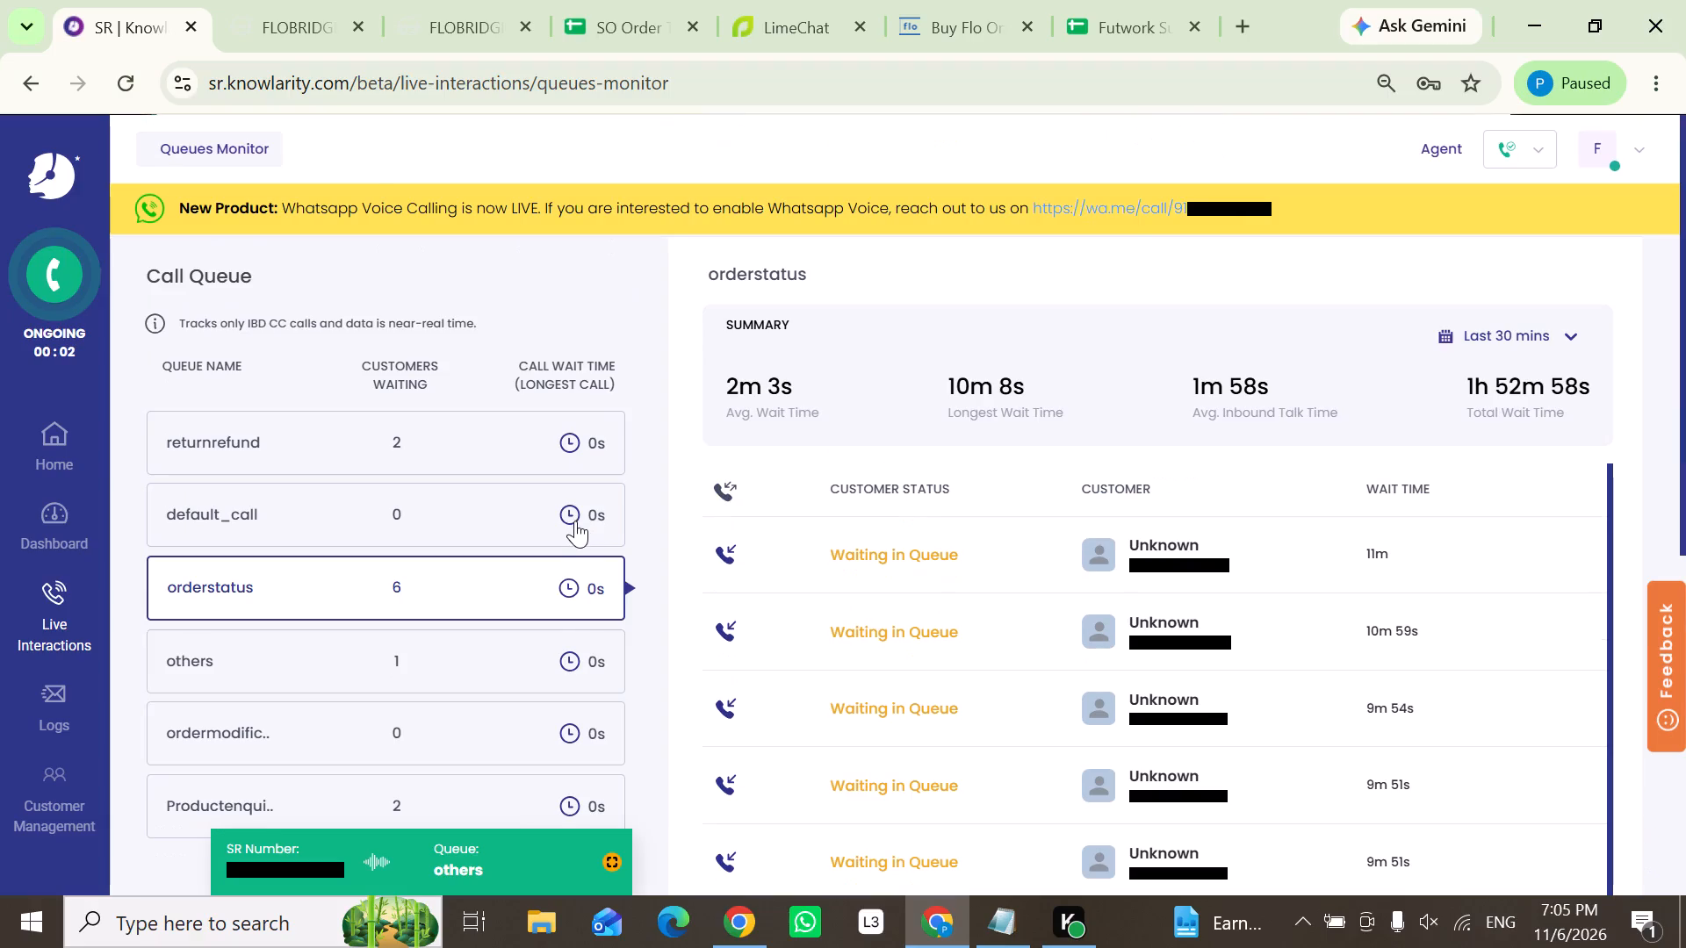
click(614, 856)
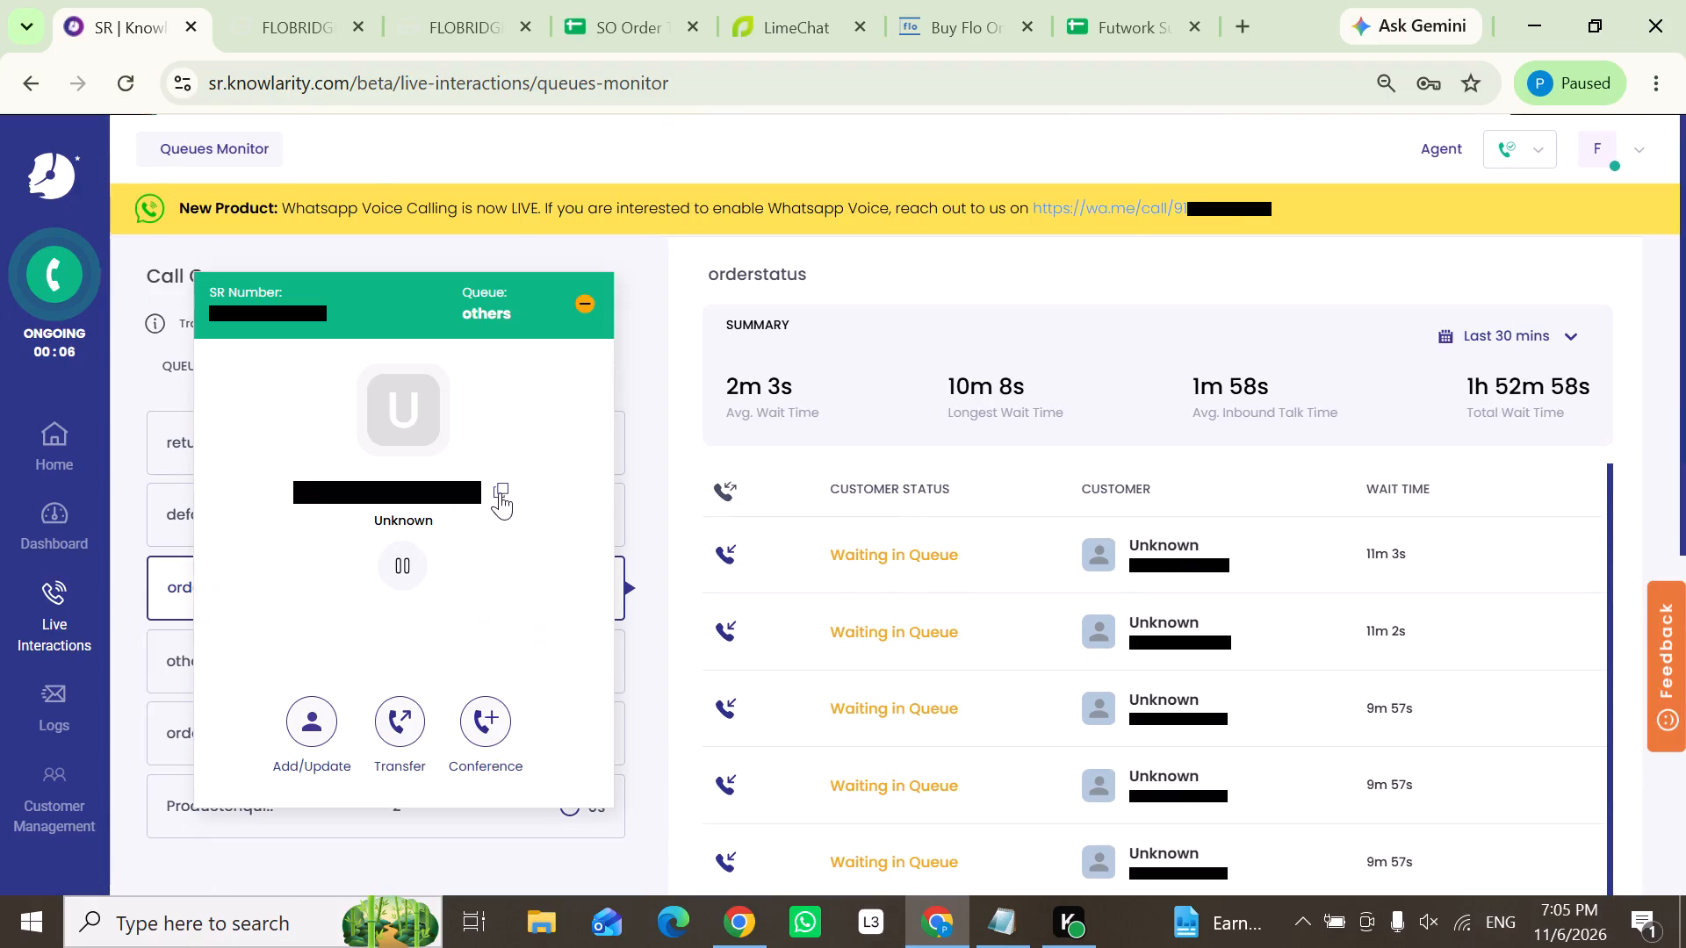
click(500, 492)
click(263, 0)
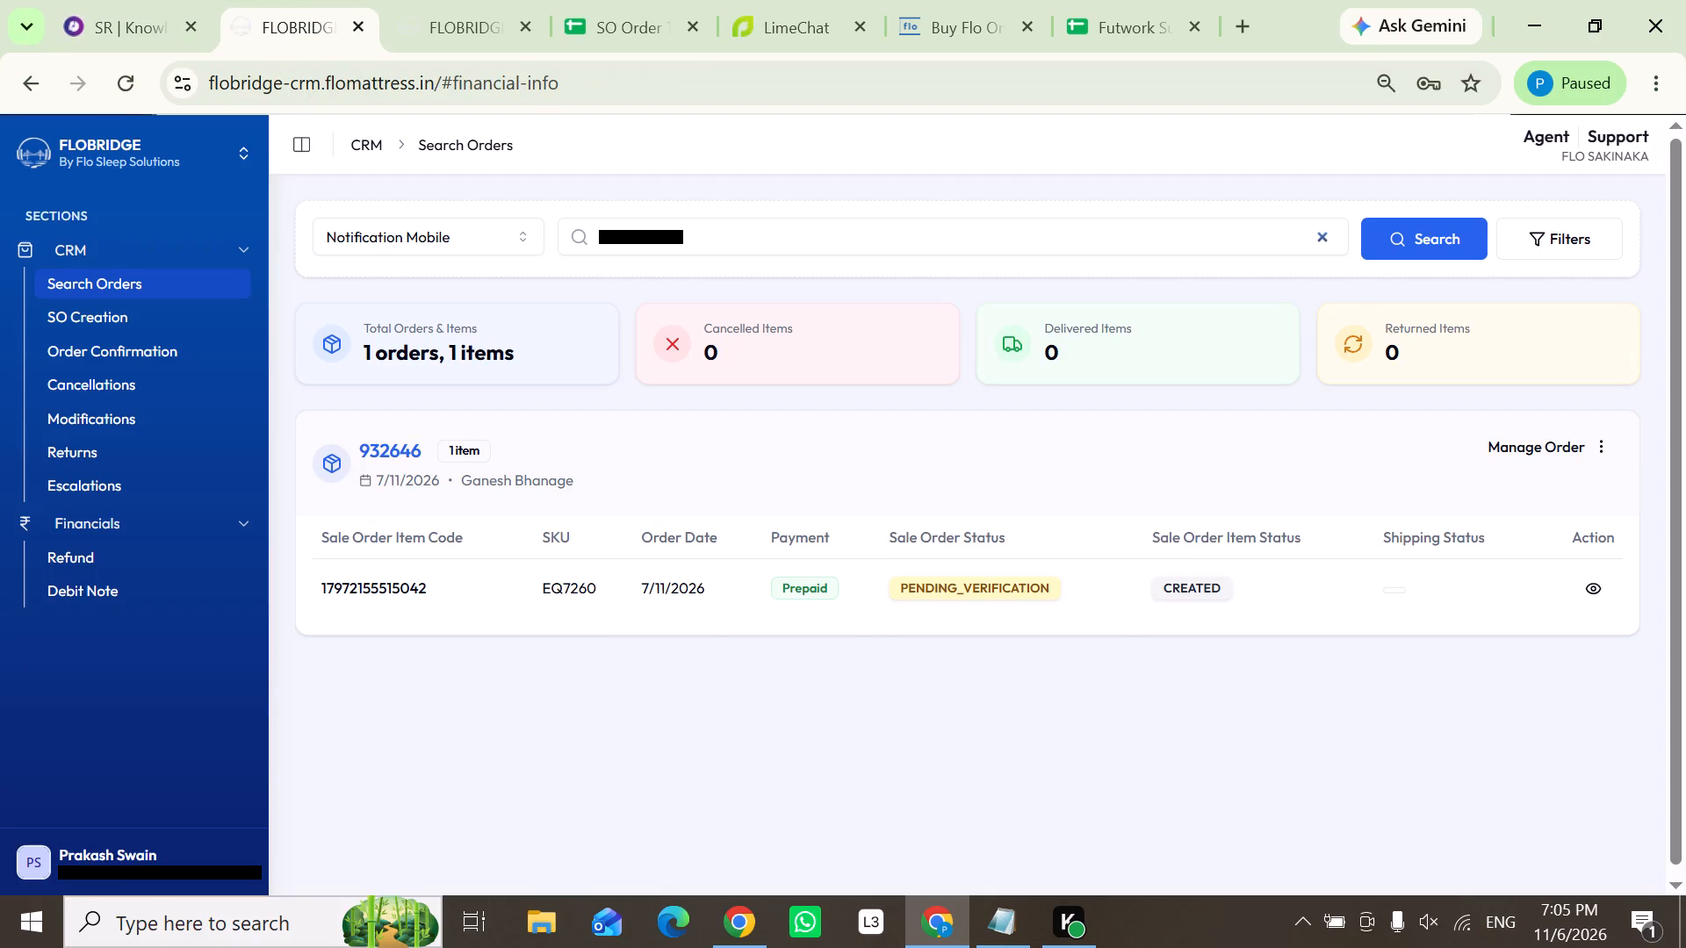
drag(693, 247, 592, 260)
click(1580, 593)
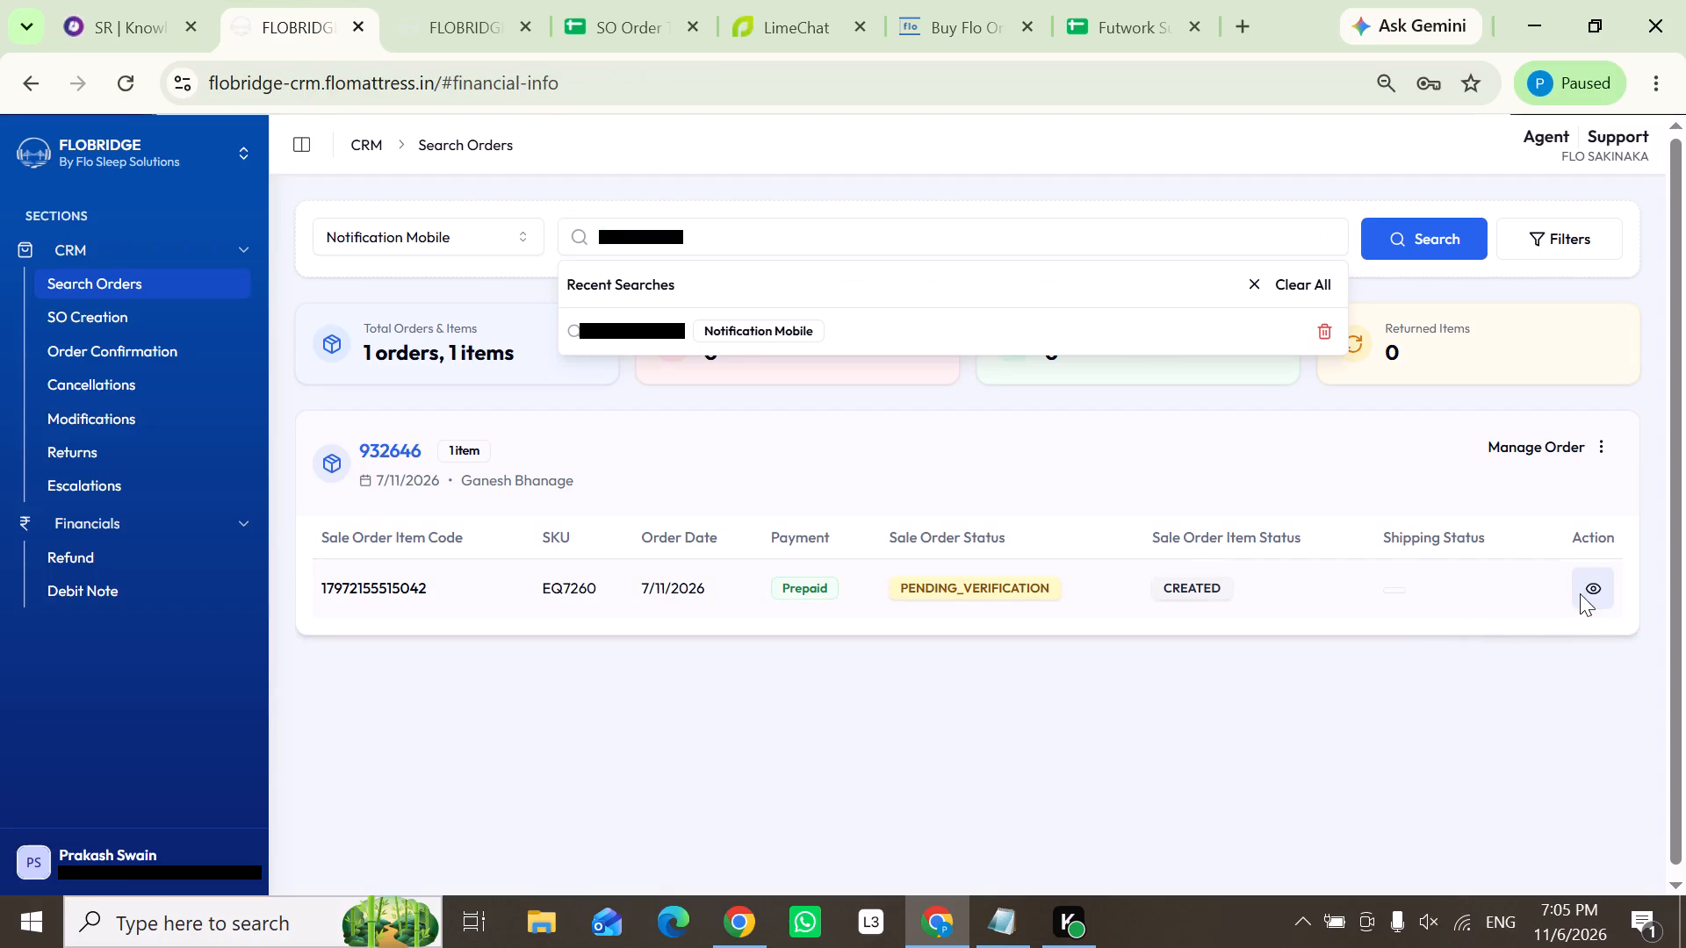
click(651, 472)
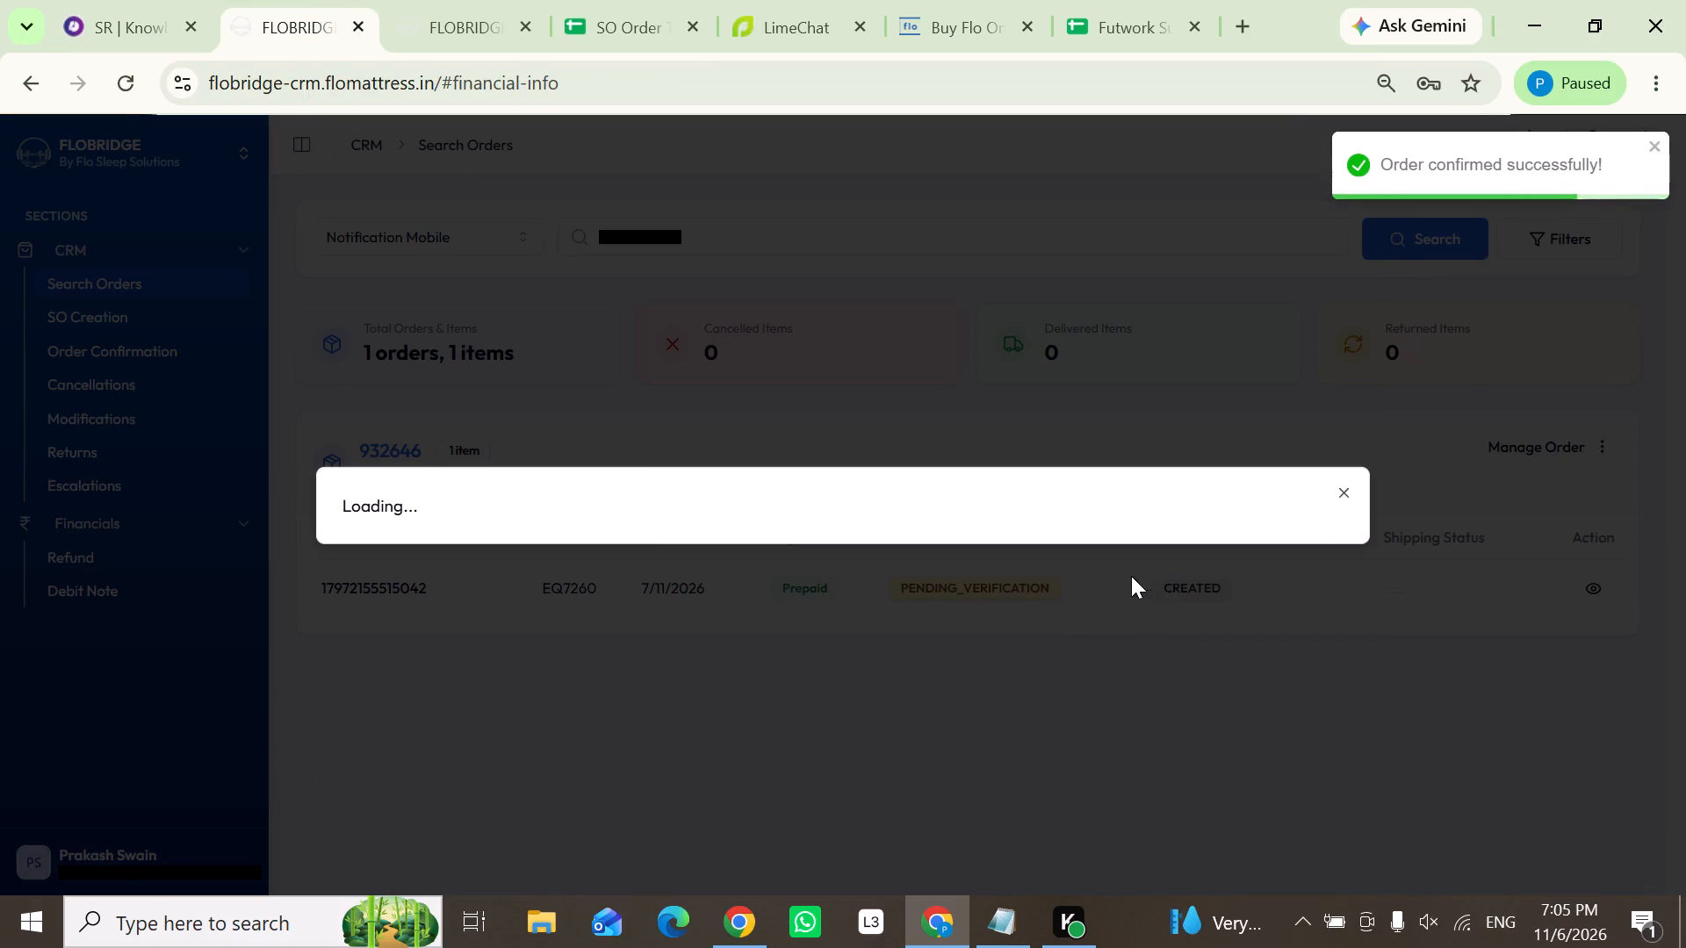
click(757, 838)
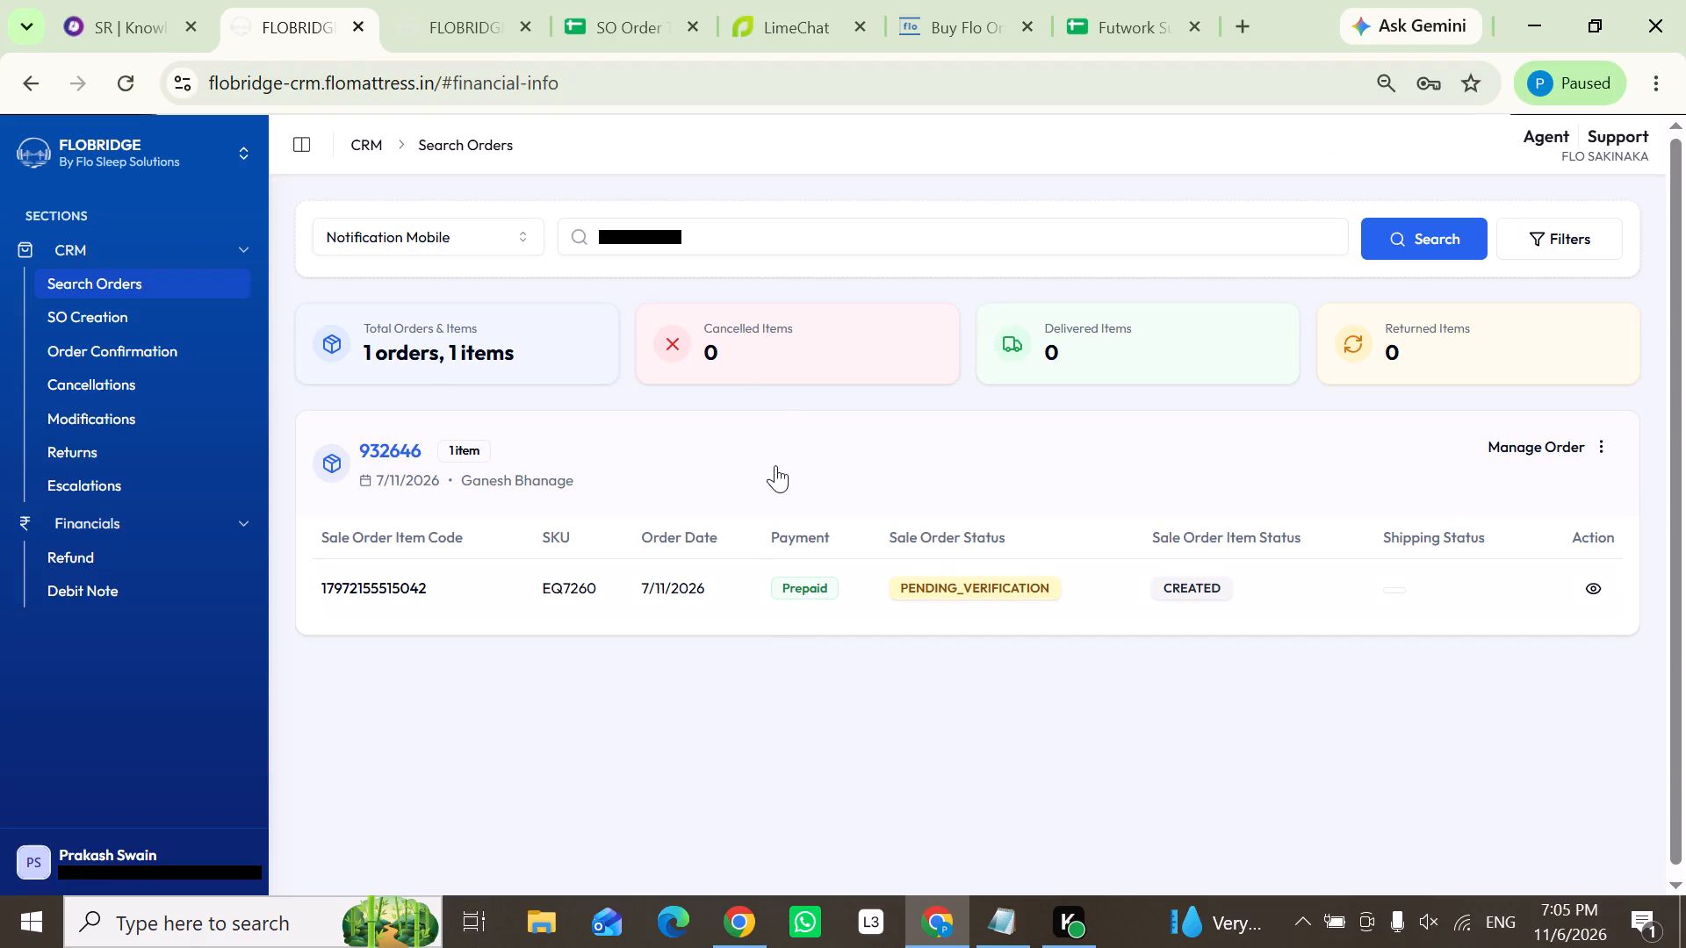
Search orders by Notification Mobile using the copied caller number without its country code.
drag(702, 244, 542, 243)
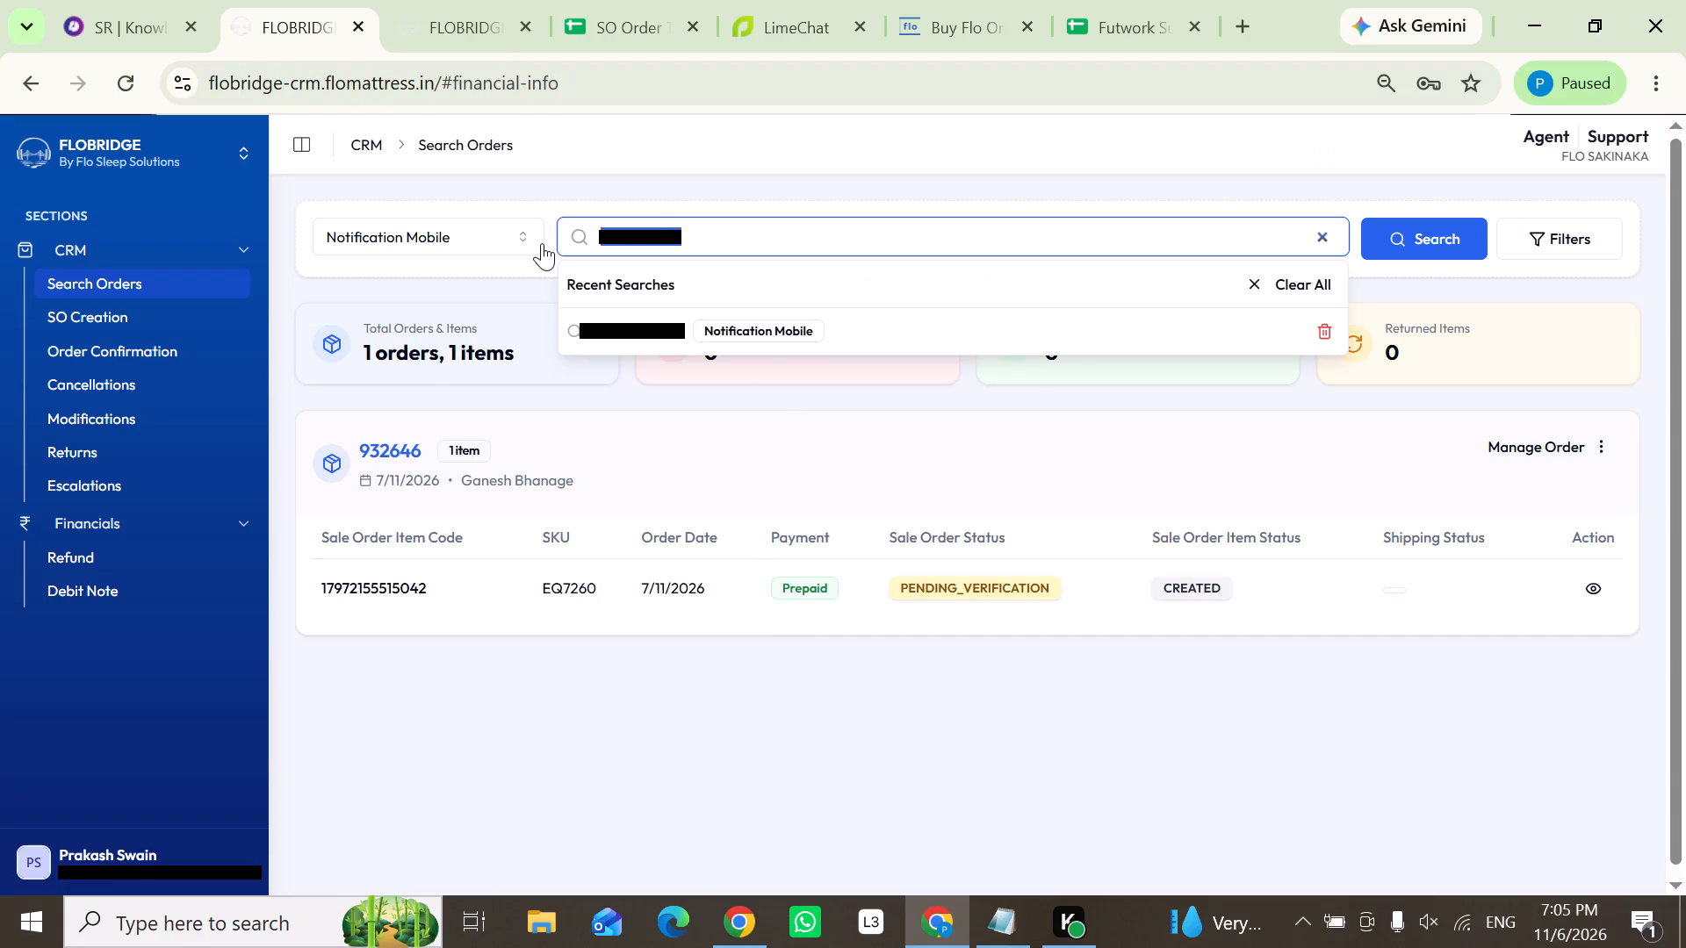
key(ctrl+v)
drag(620, 233, 600, 229)
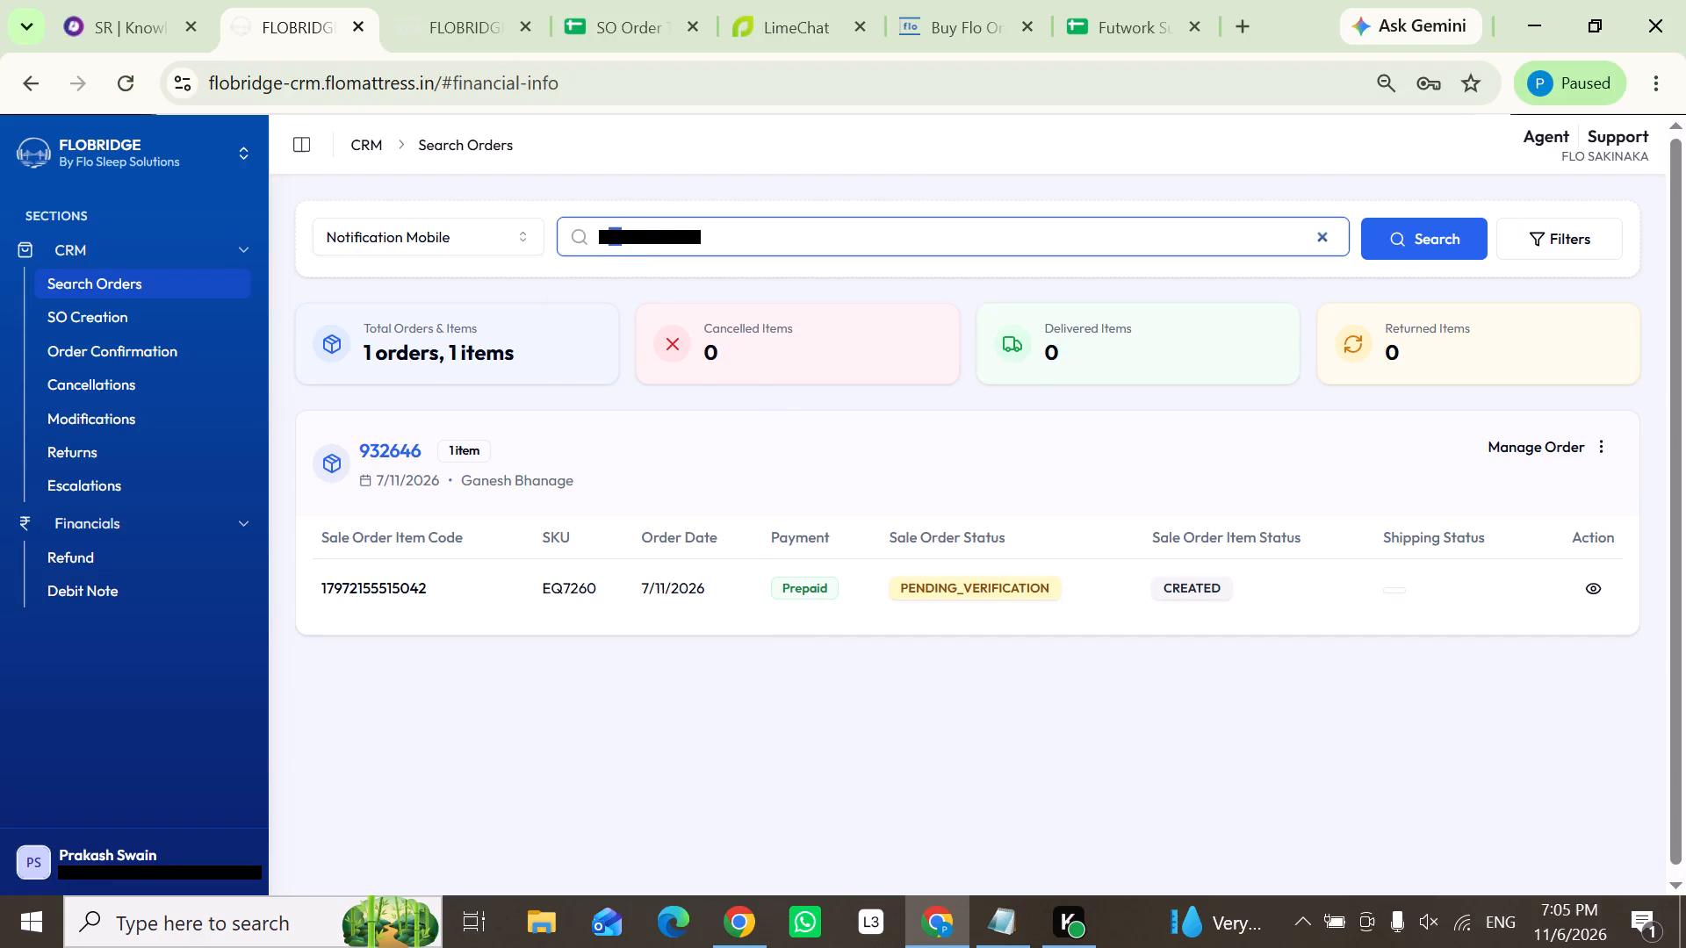
key(BackSpace)
click(1410, 236)
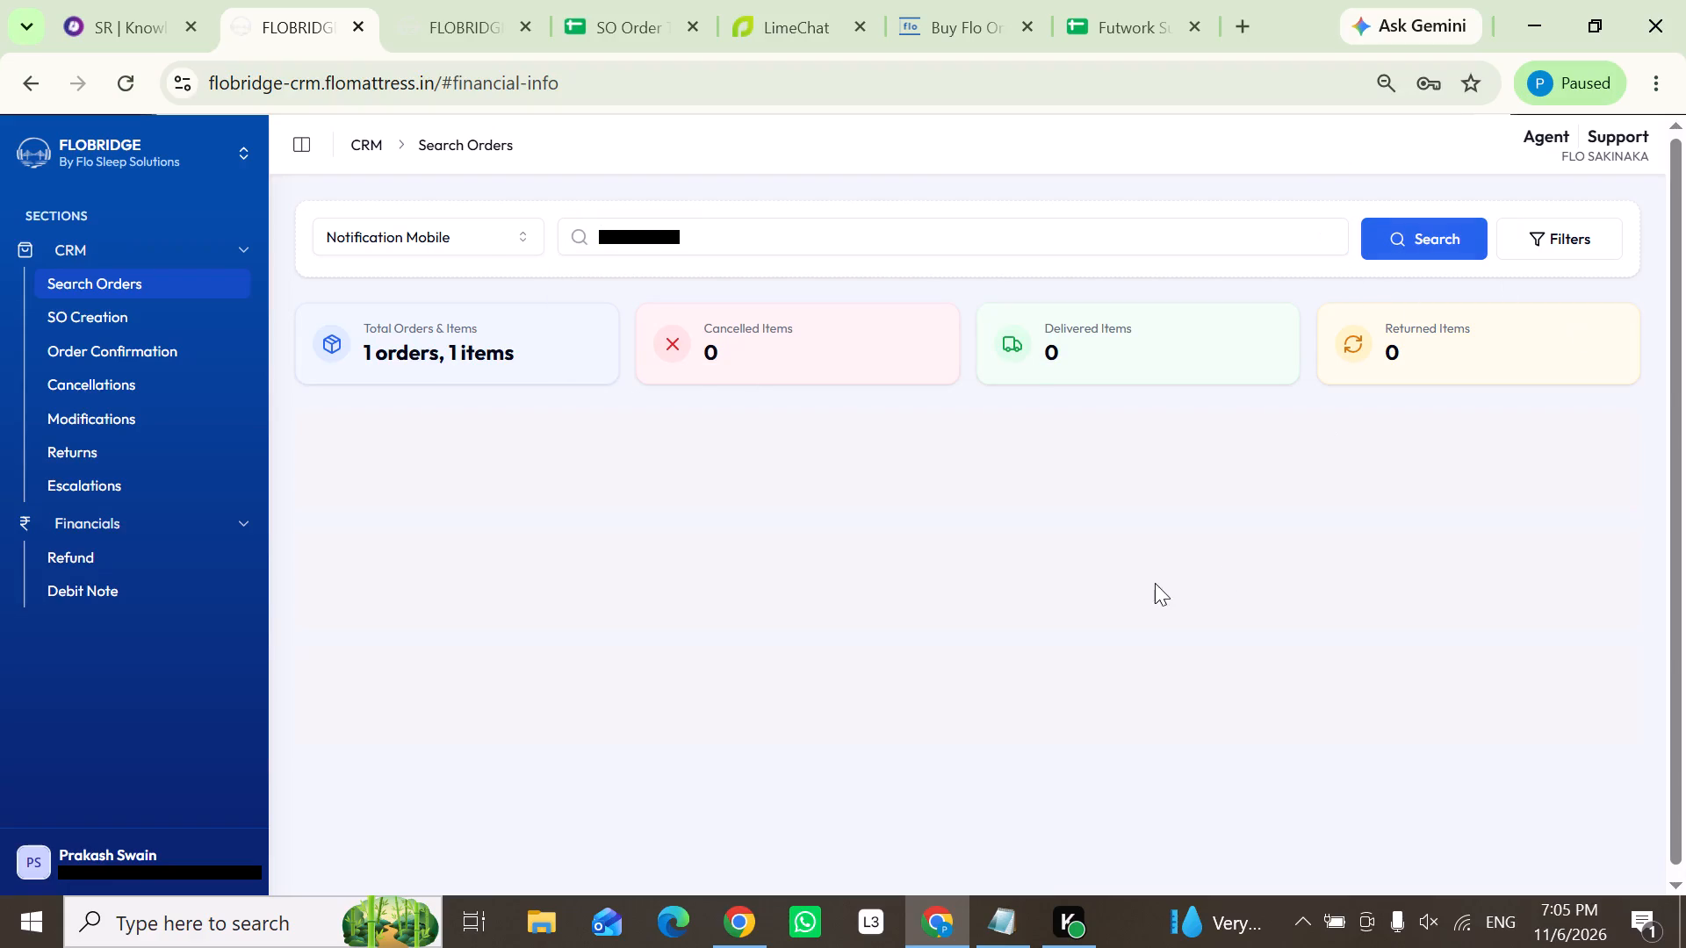
Return to the Knowlarity call window, open Add/Update Customer, and set the disposition to Product Enquiry.
click(98, 0)
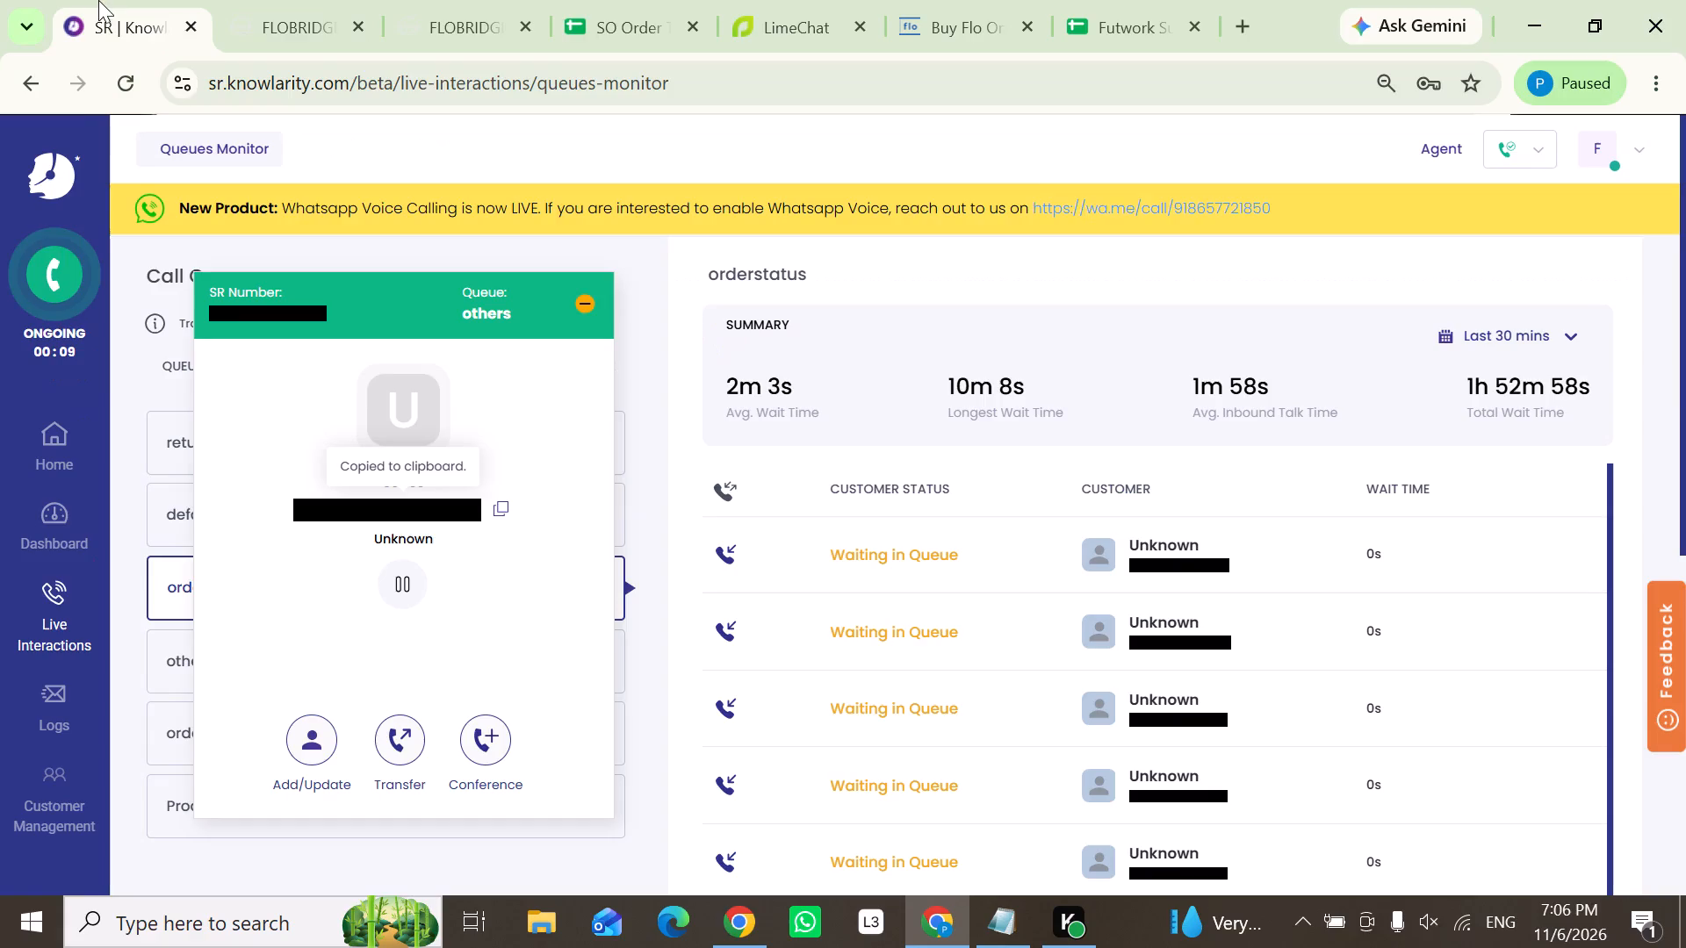
click(313, 748)
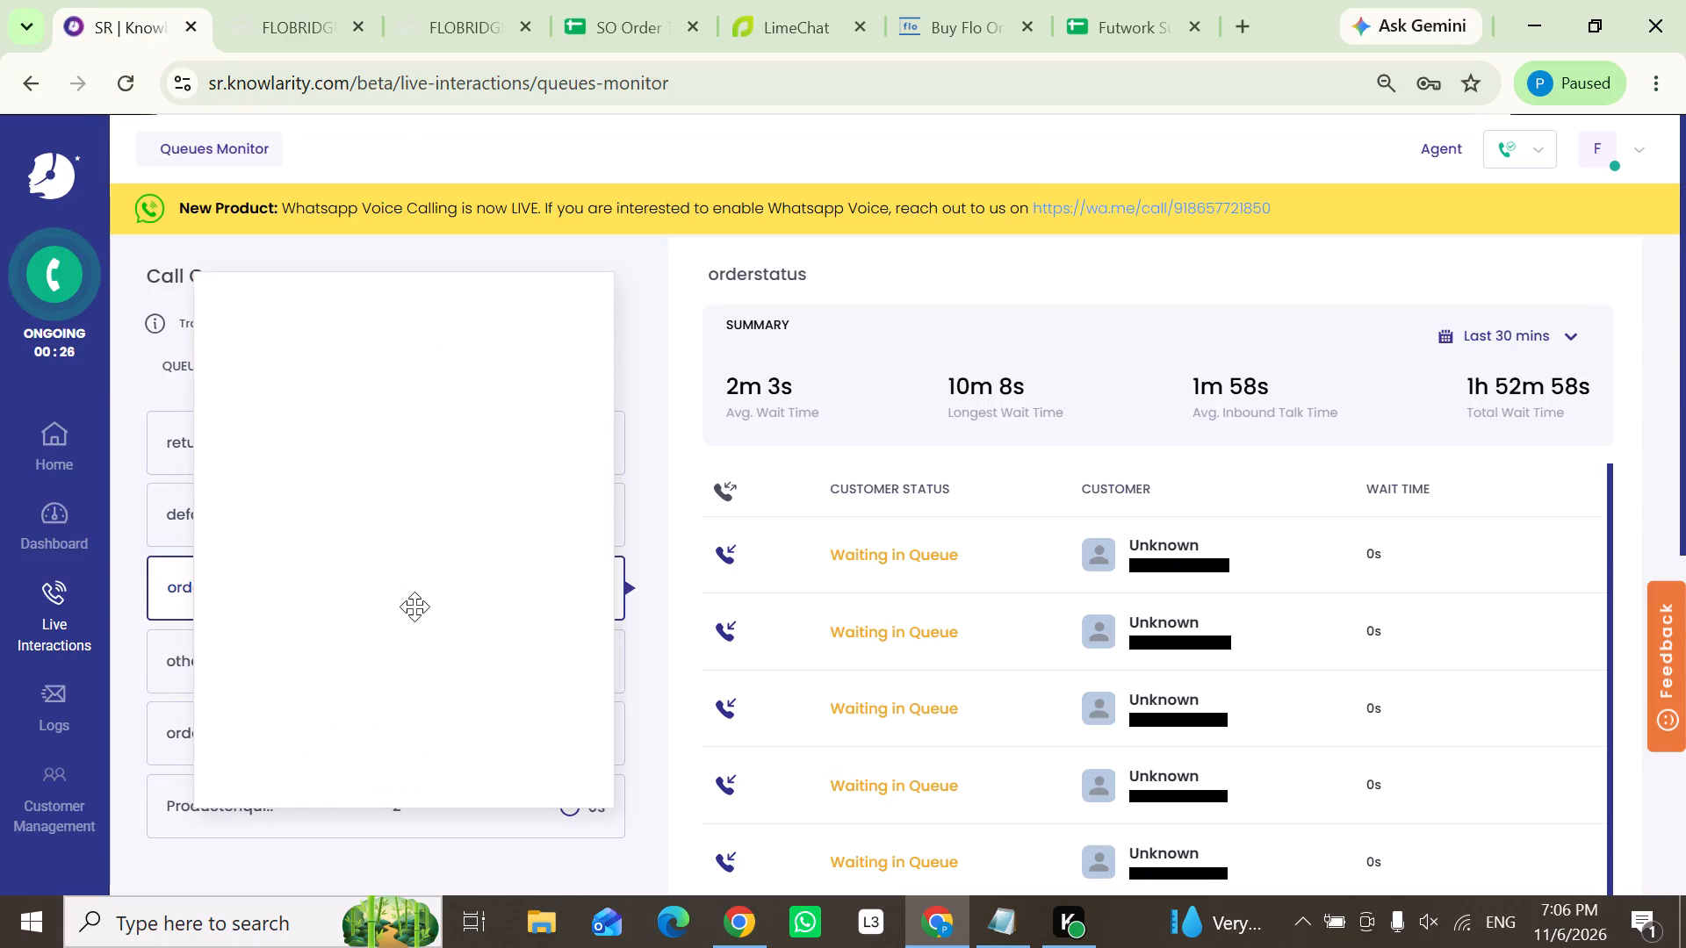
scroll(407, 631, down, 1)
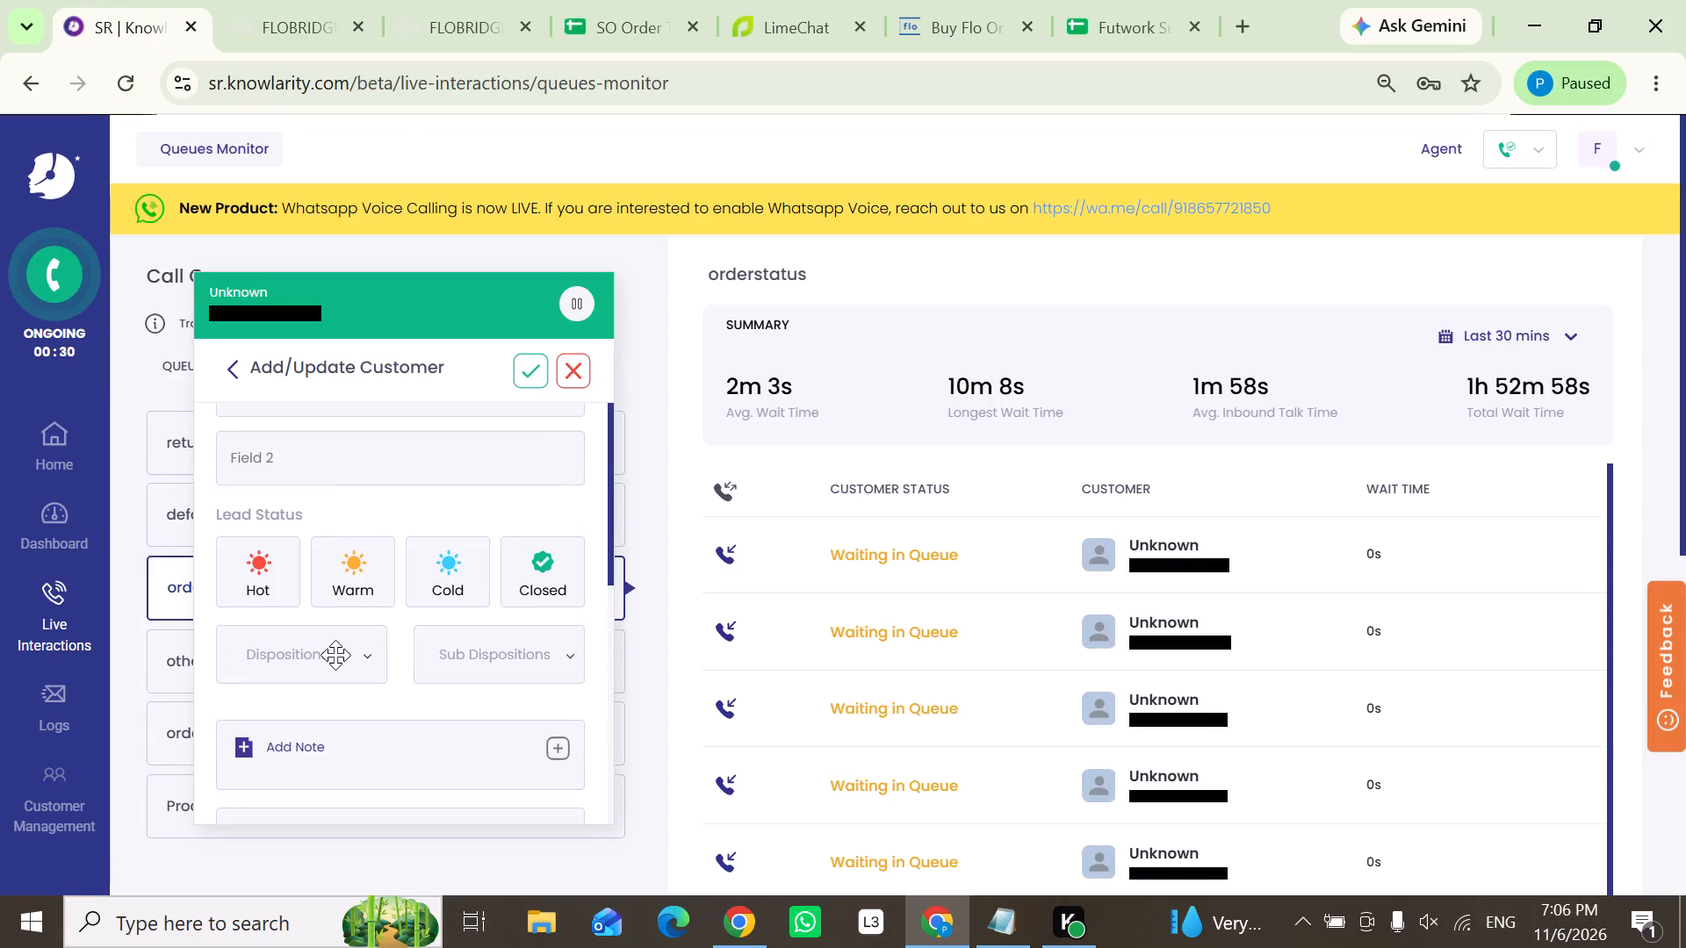
click(335, 655)
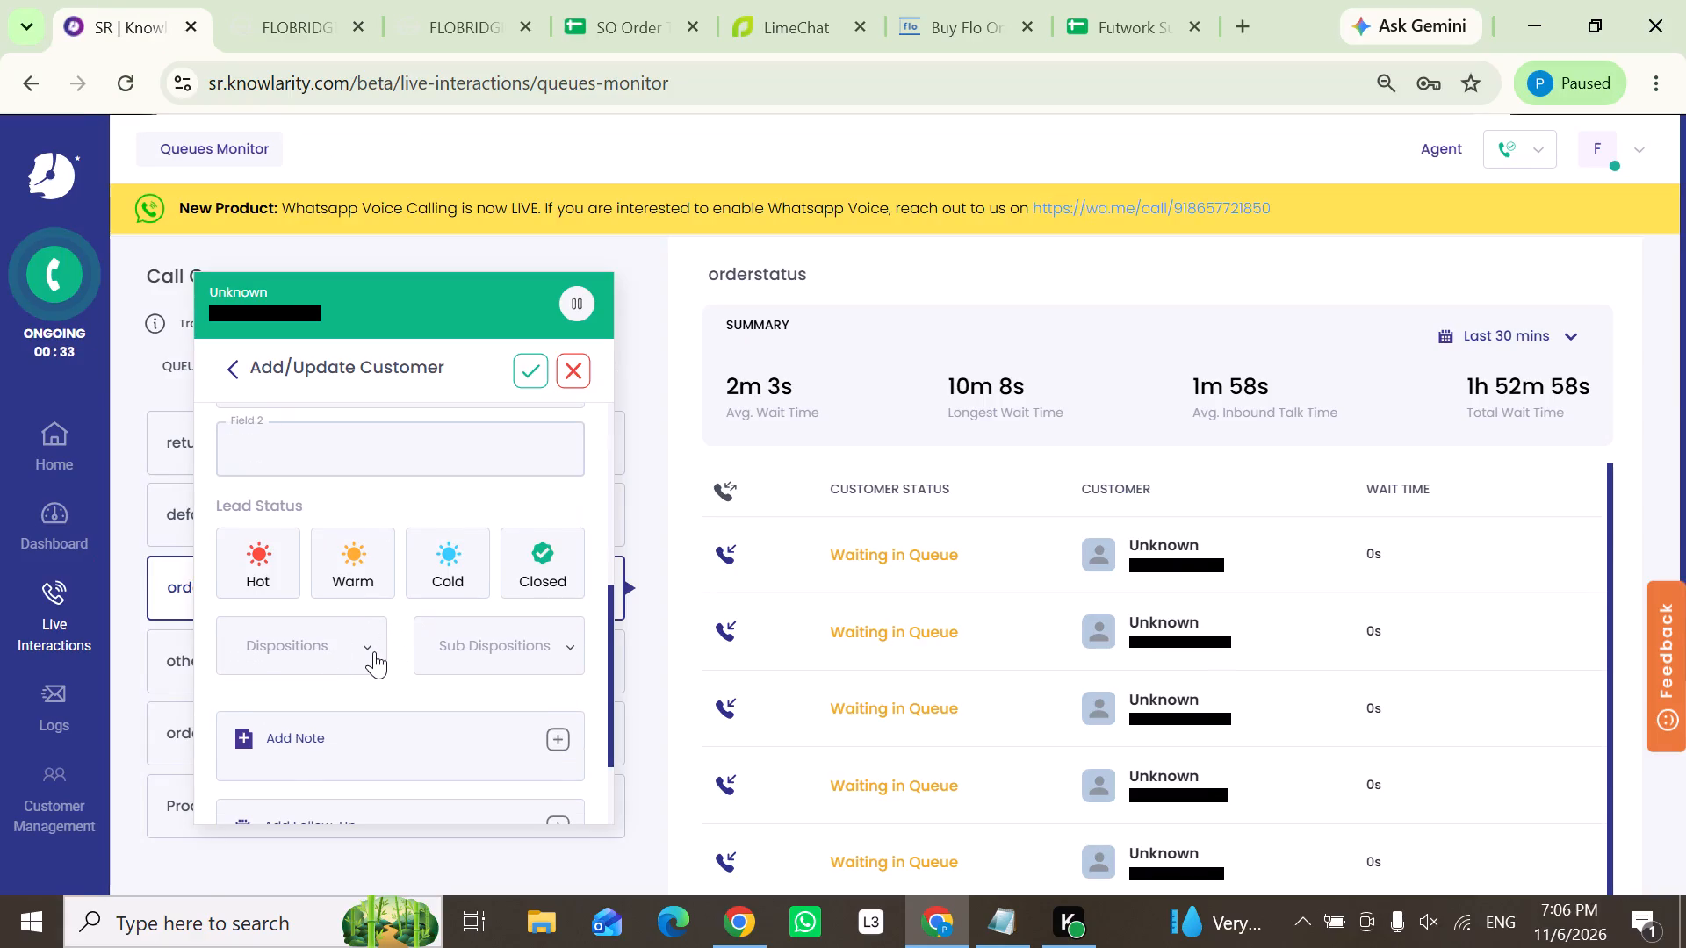
click(371, 649)
click(312, 782)
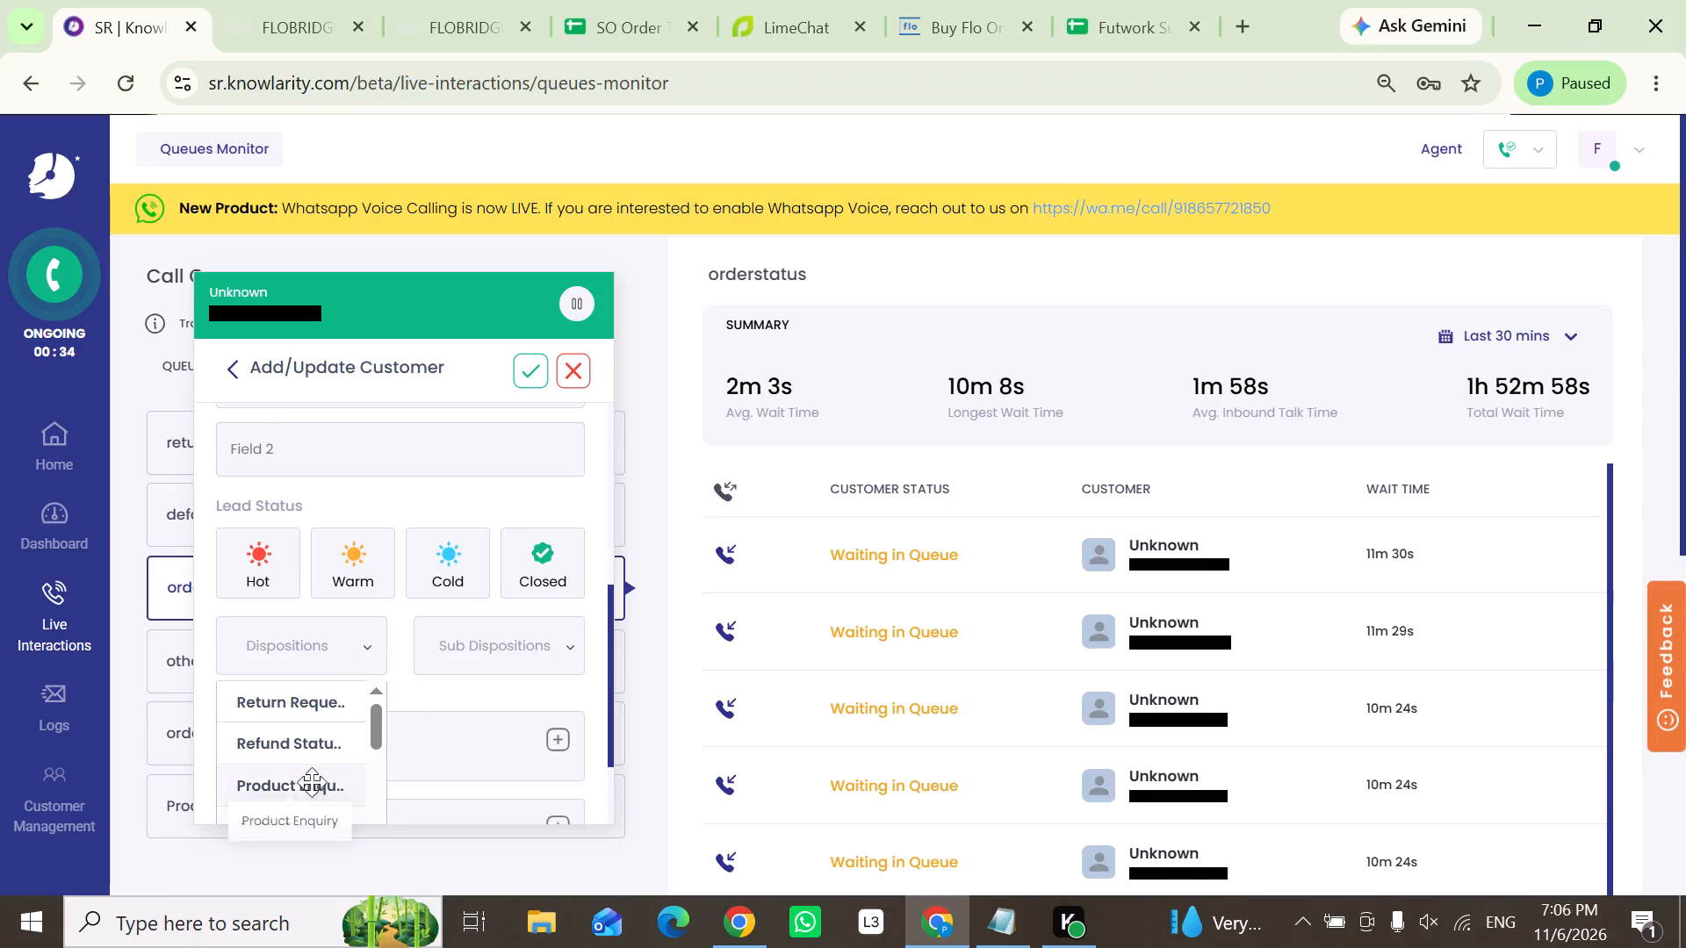
scroll(470, 587, up, 3)
click(351, 481)
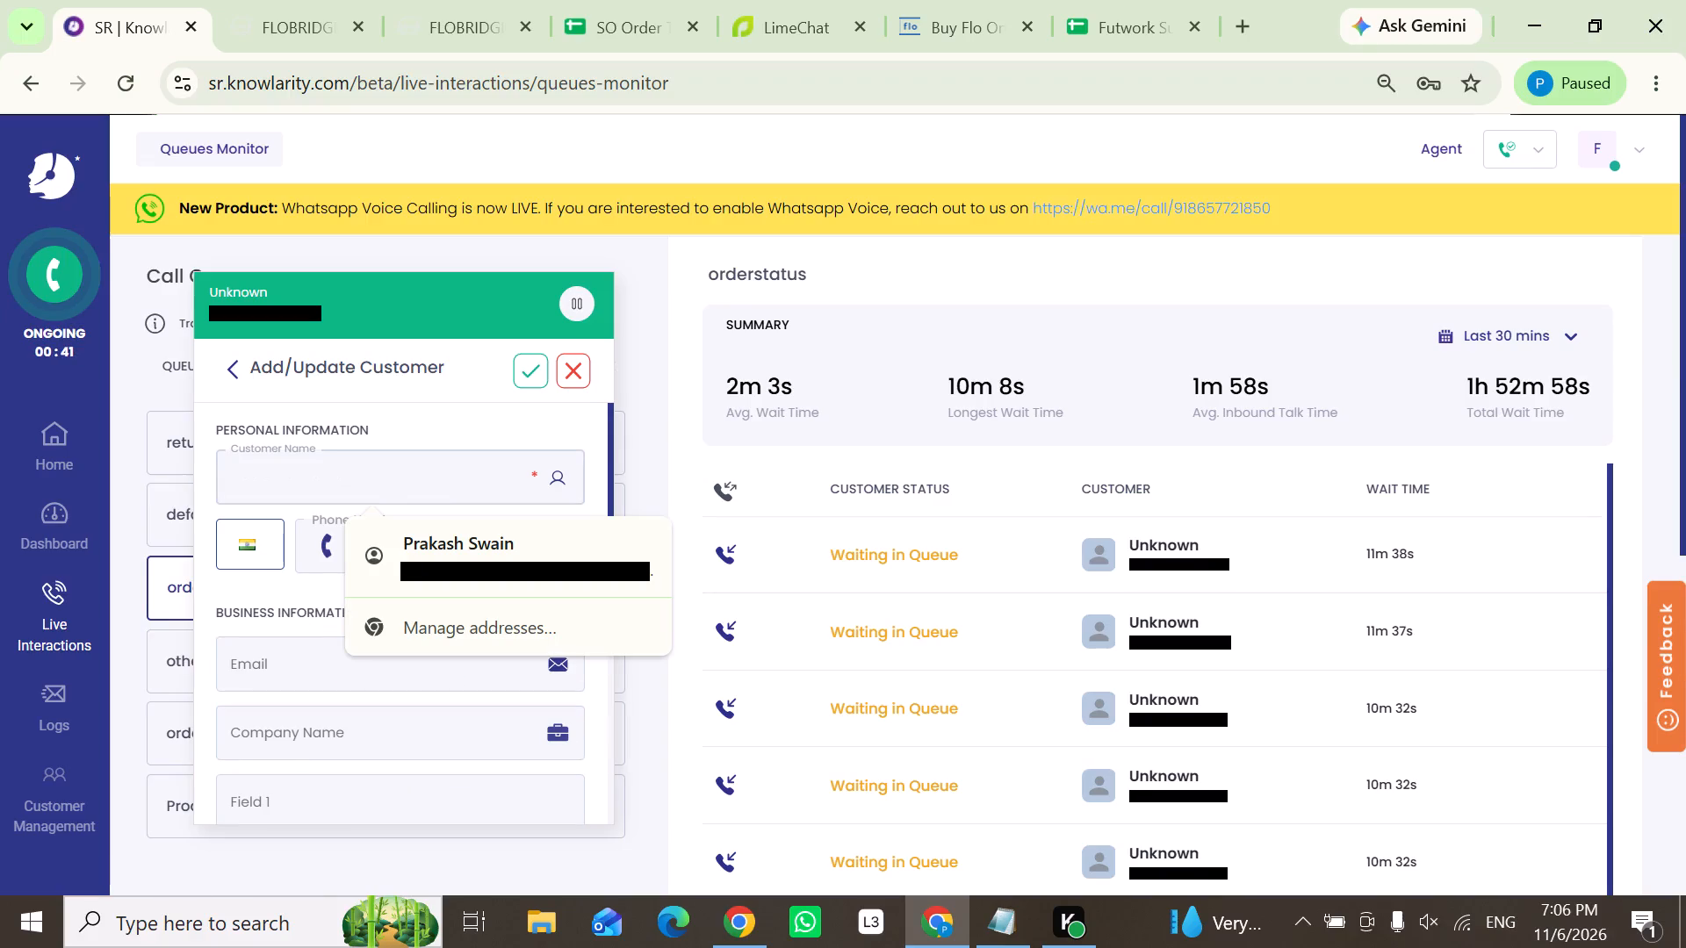
key(7)
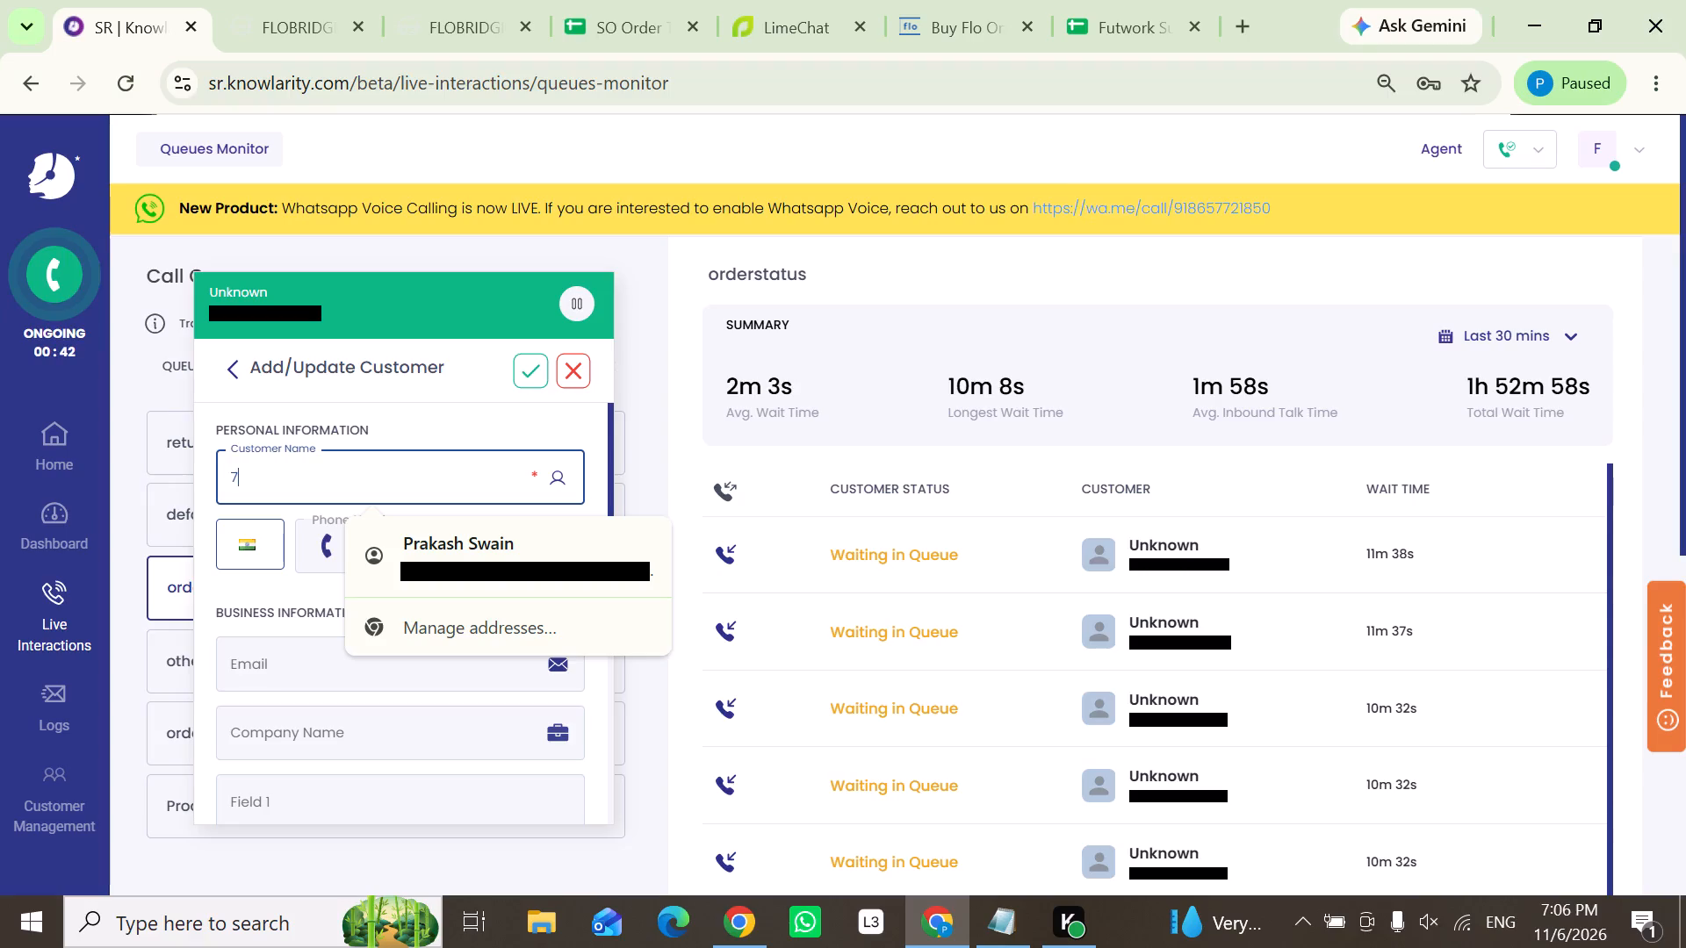
text(99)
text(250)
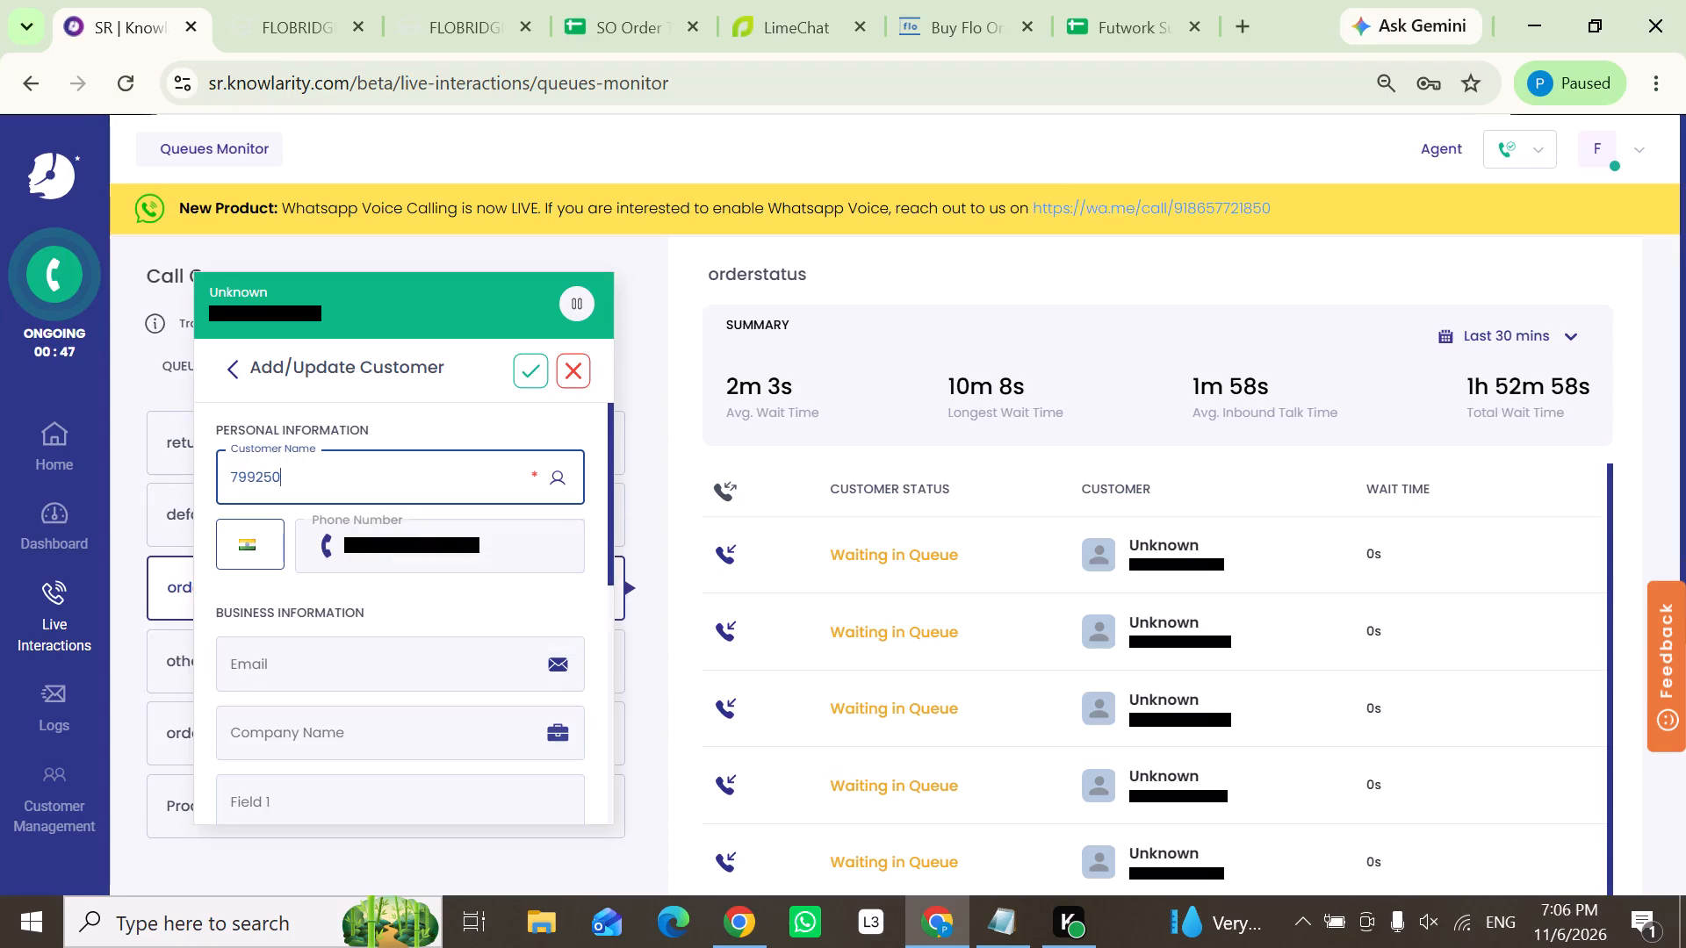
drag(325, 478, 150, 460)
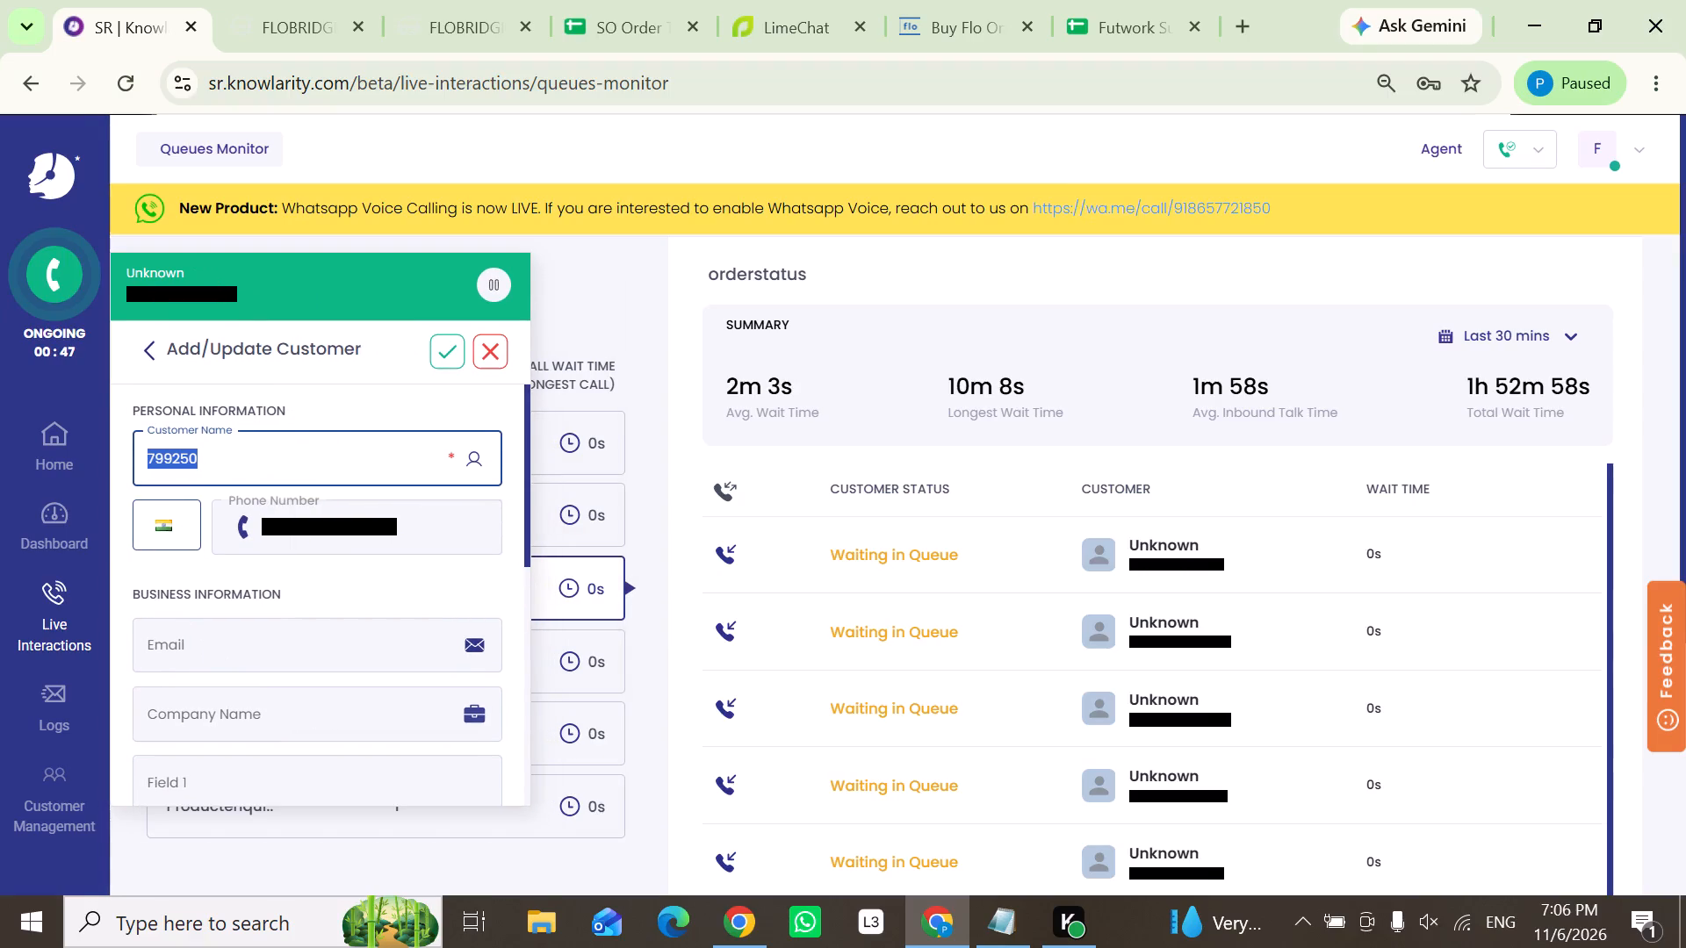
key(ctrl+c)
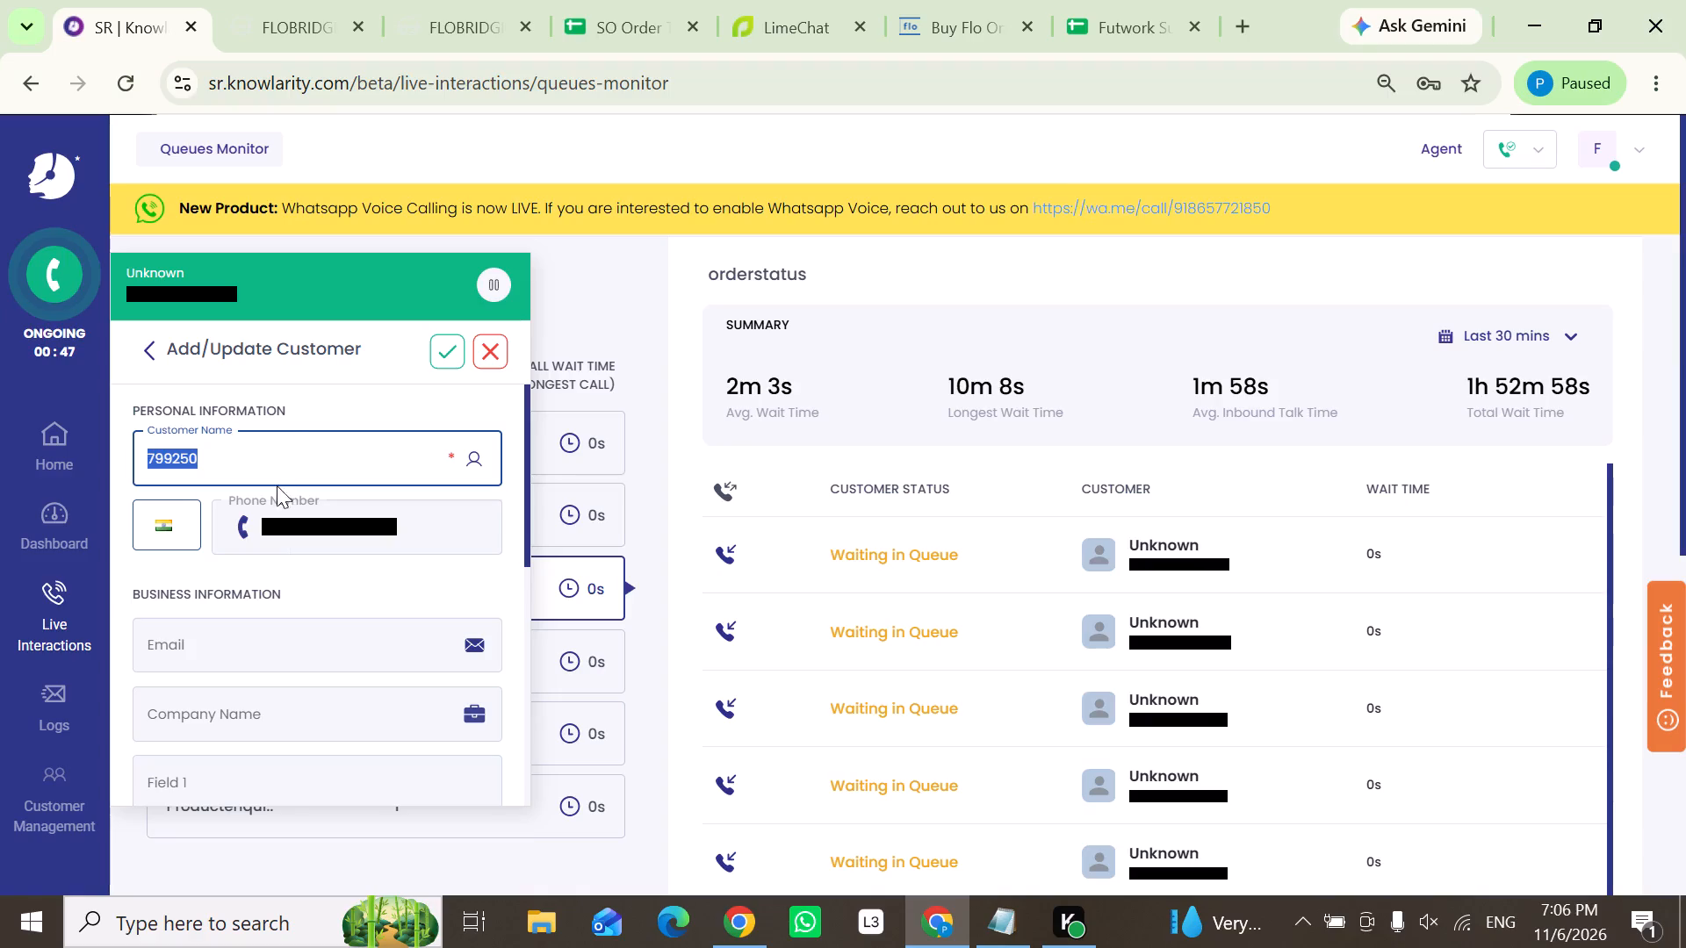
Switch to the Pincode Servicability report in Data Studio and check whether pincode 799250 is serviceable.
click(727, 918)
click(542, 0)
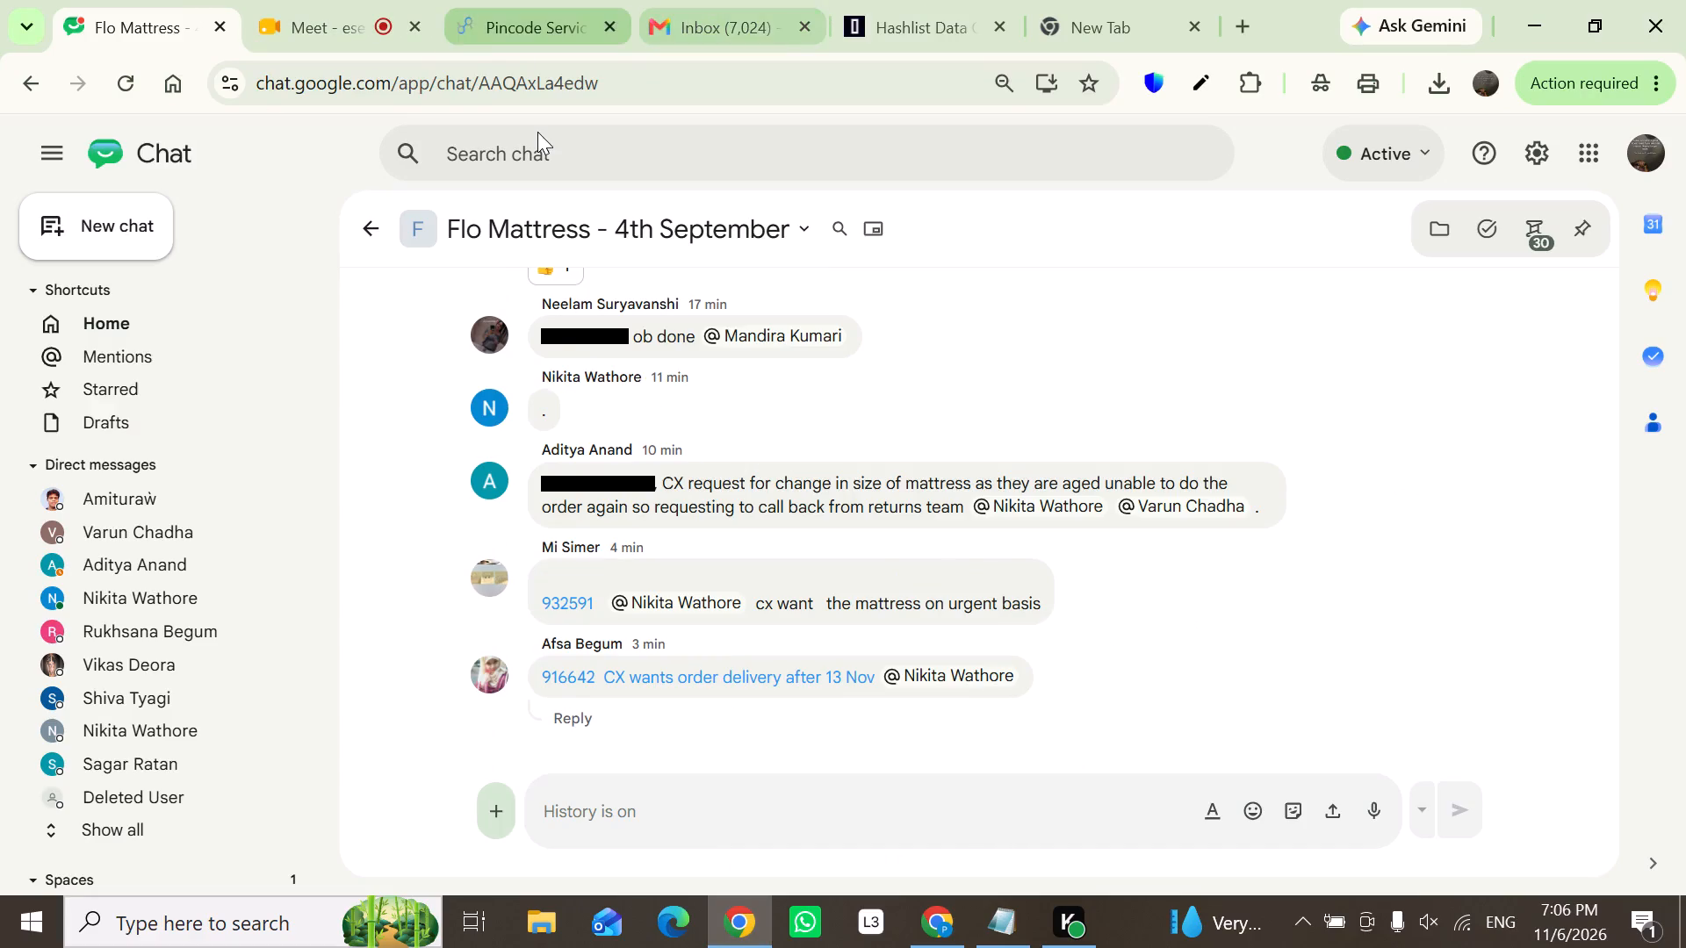
drag(239, 398, 85, 399)
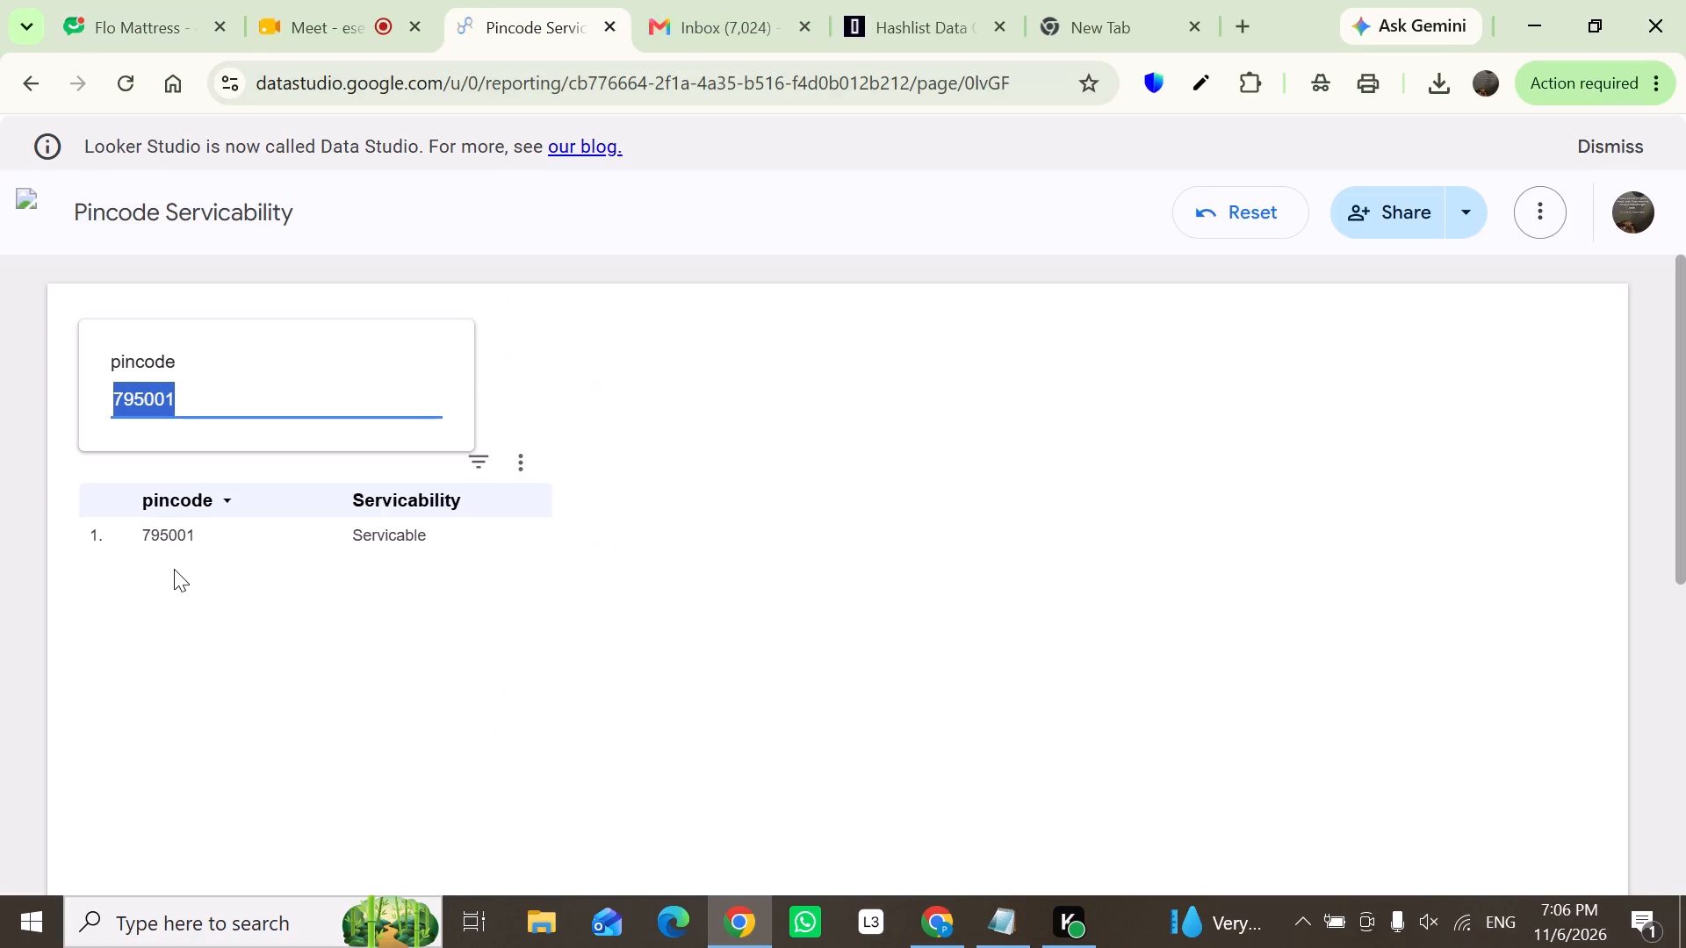
key(ctrl+v)
key(Return)
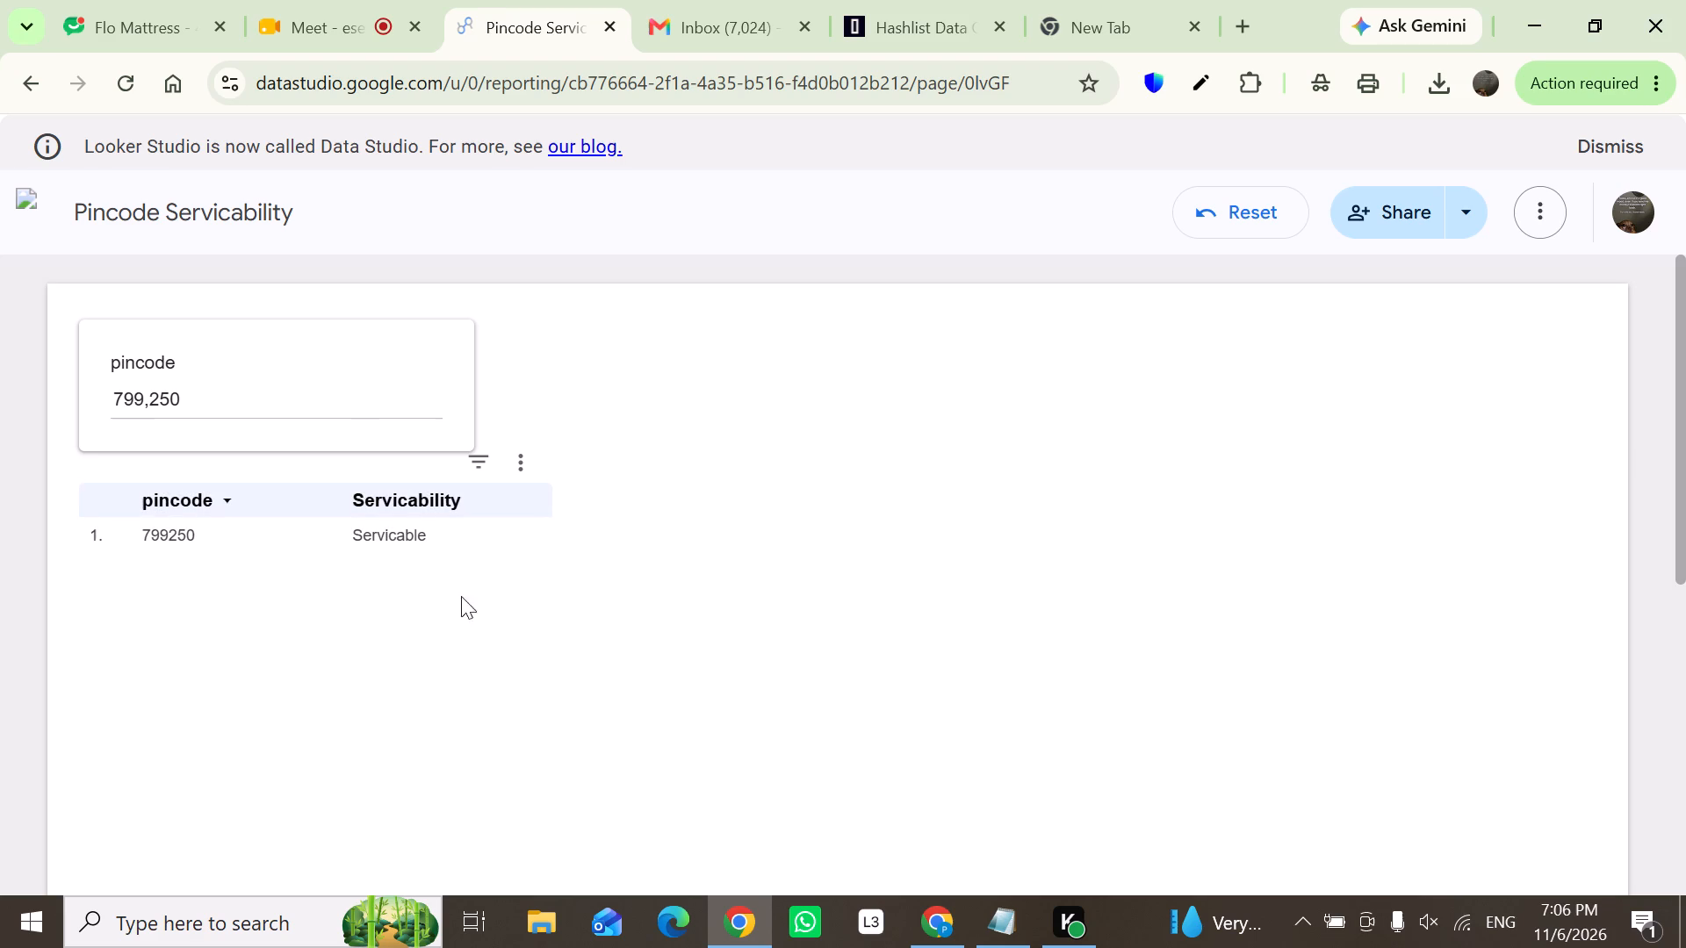
Return to the Knowlarity customer form, clear the pincode from Customer Name, and move the call window off the sidebar's edge.
click(926, 907)
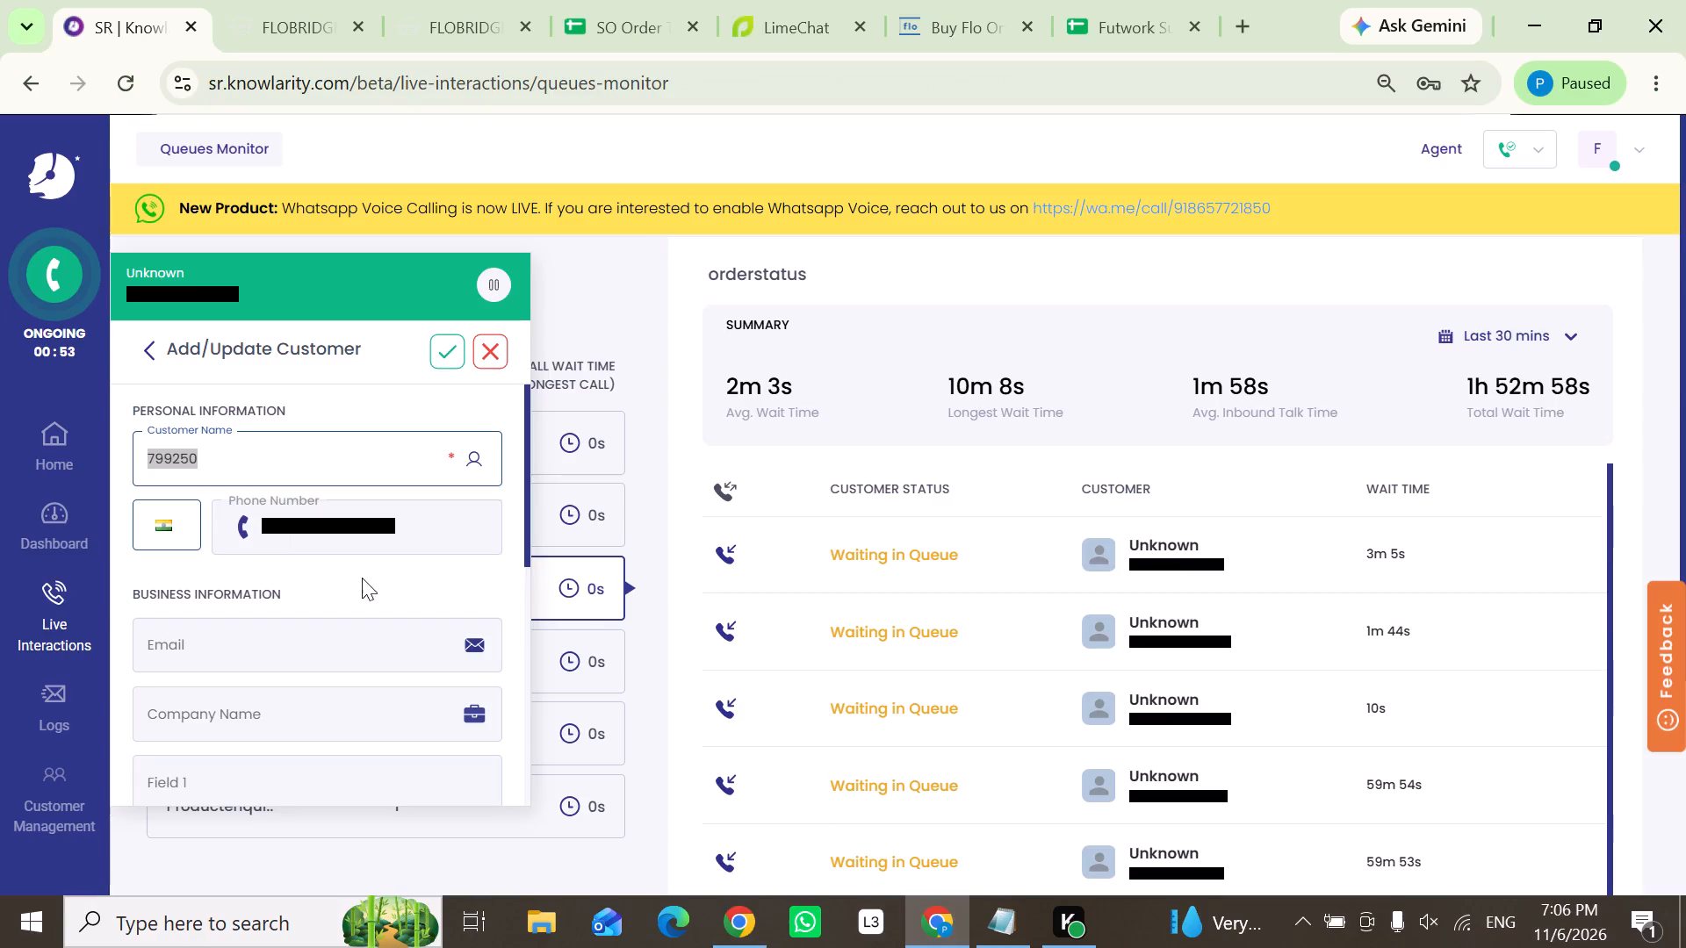
key(BackSpace)
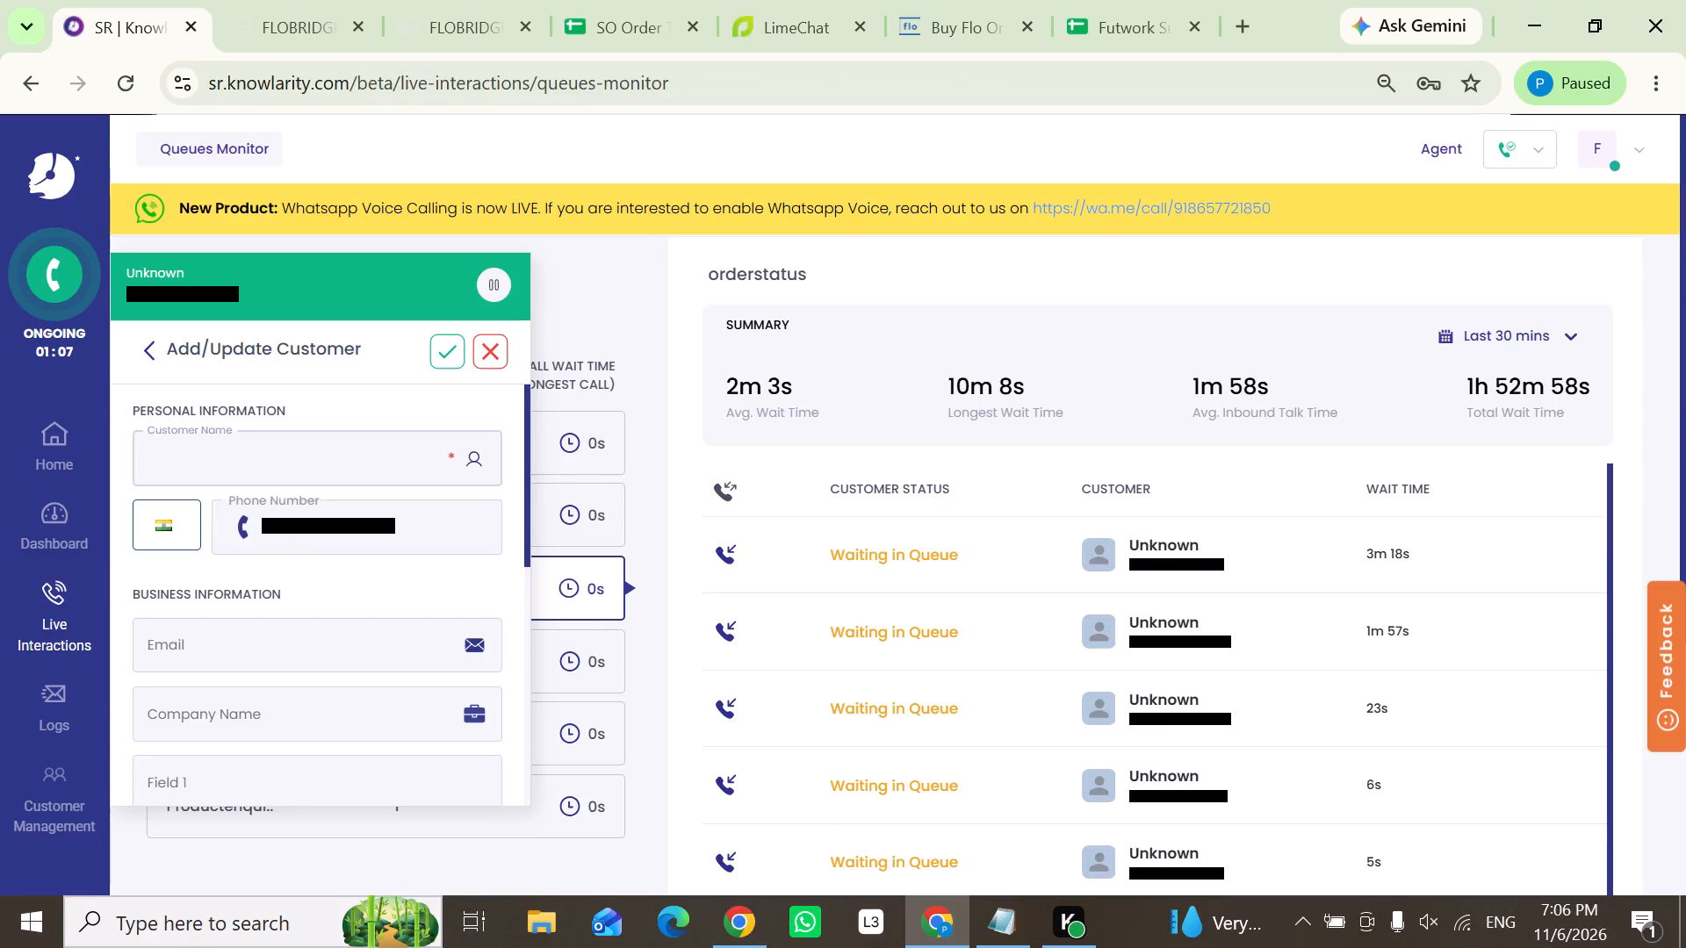
drag(338, 296, 1127, 361)
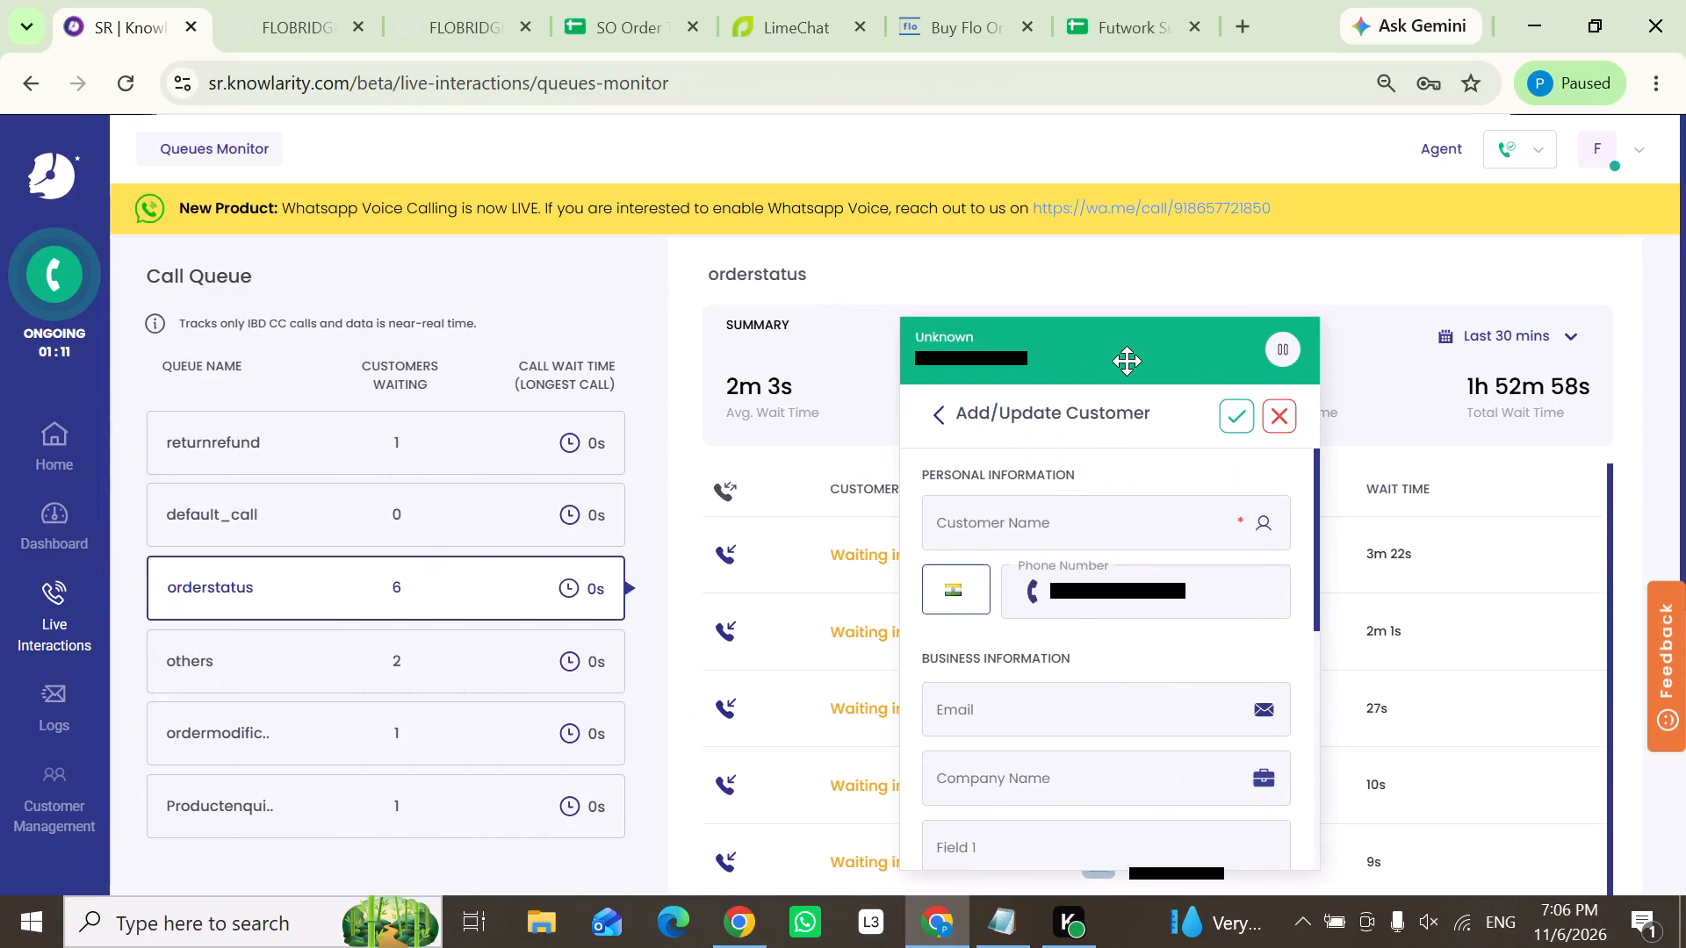
drag(1127, 361, 677, 312)
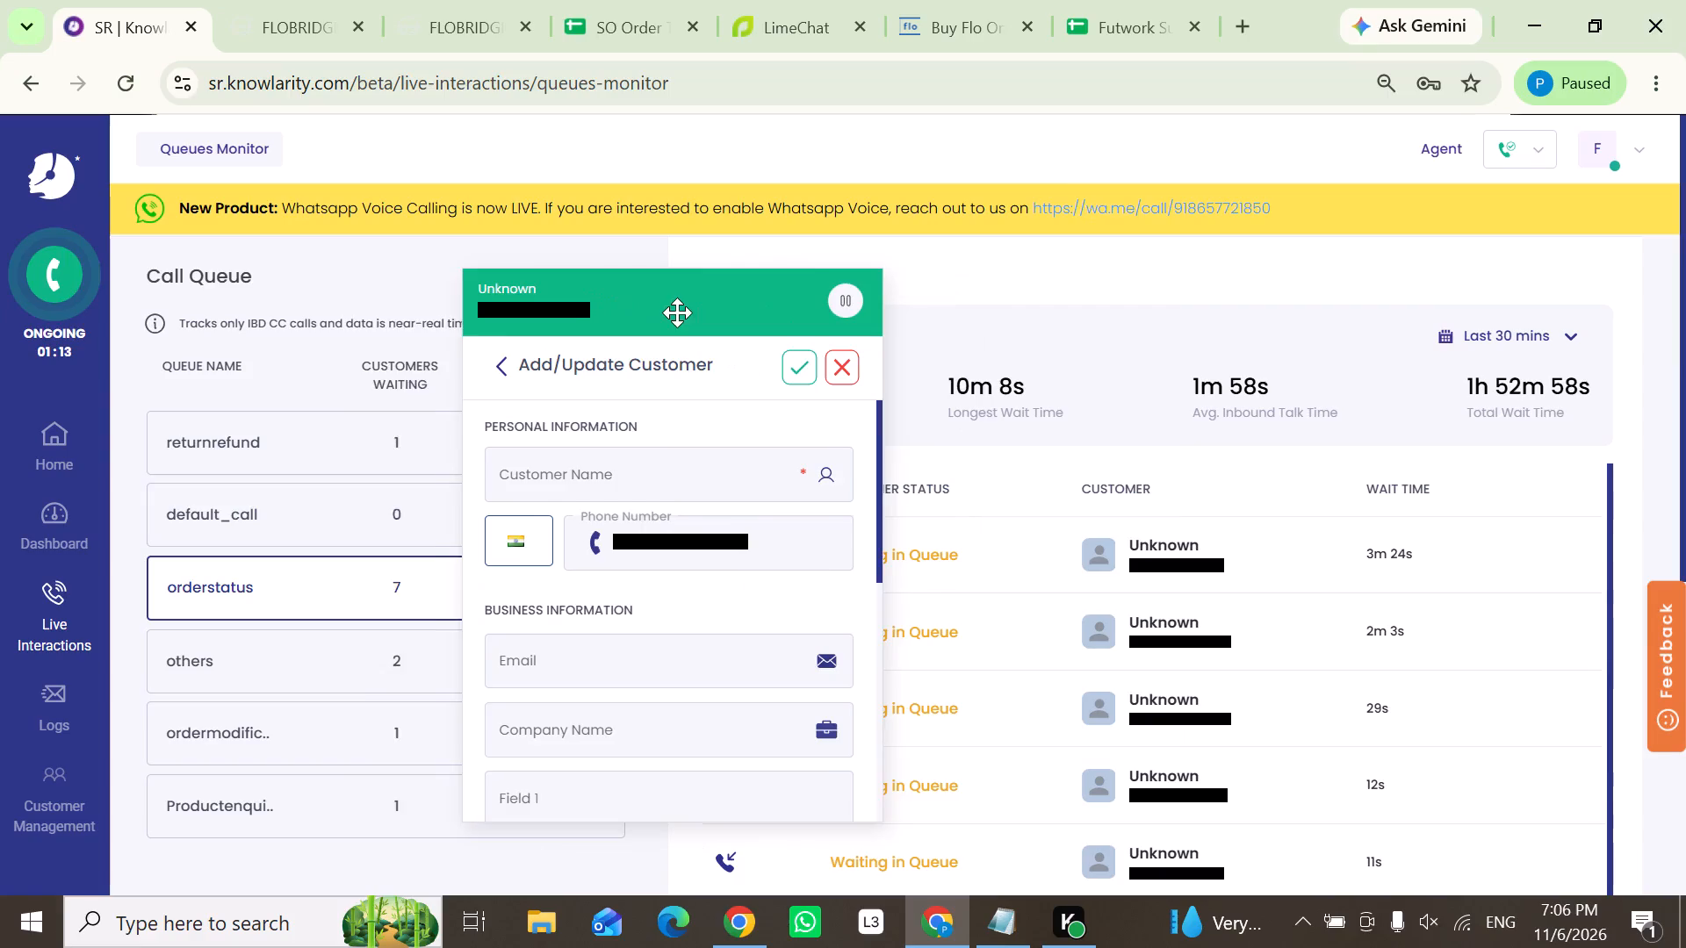
drag(677, 312, 569, 316)
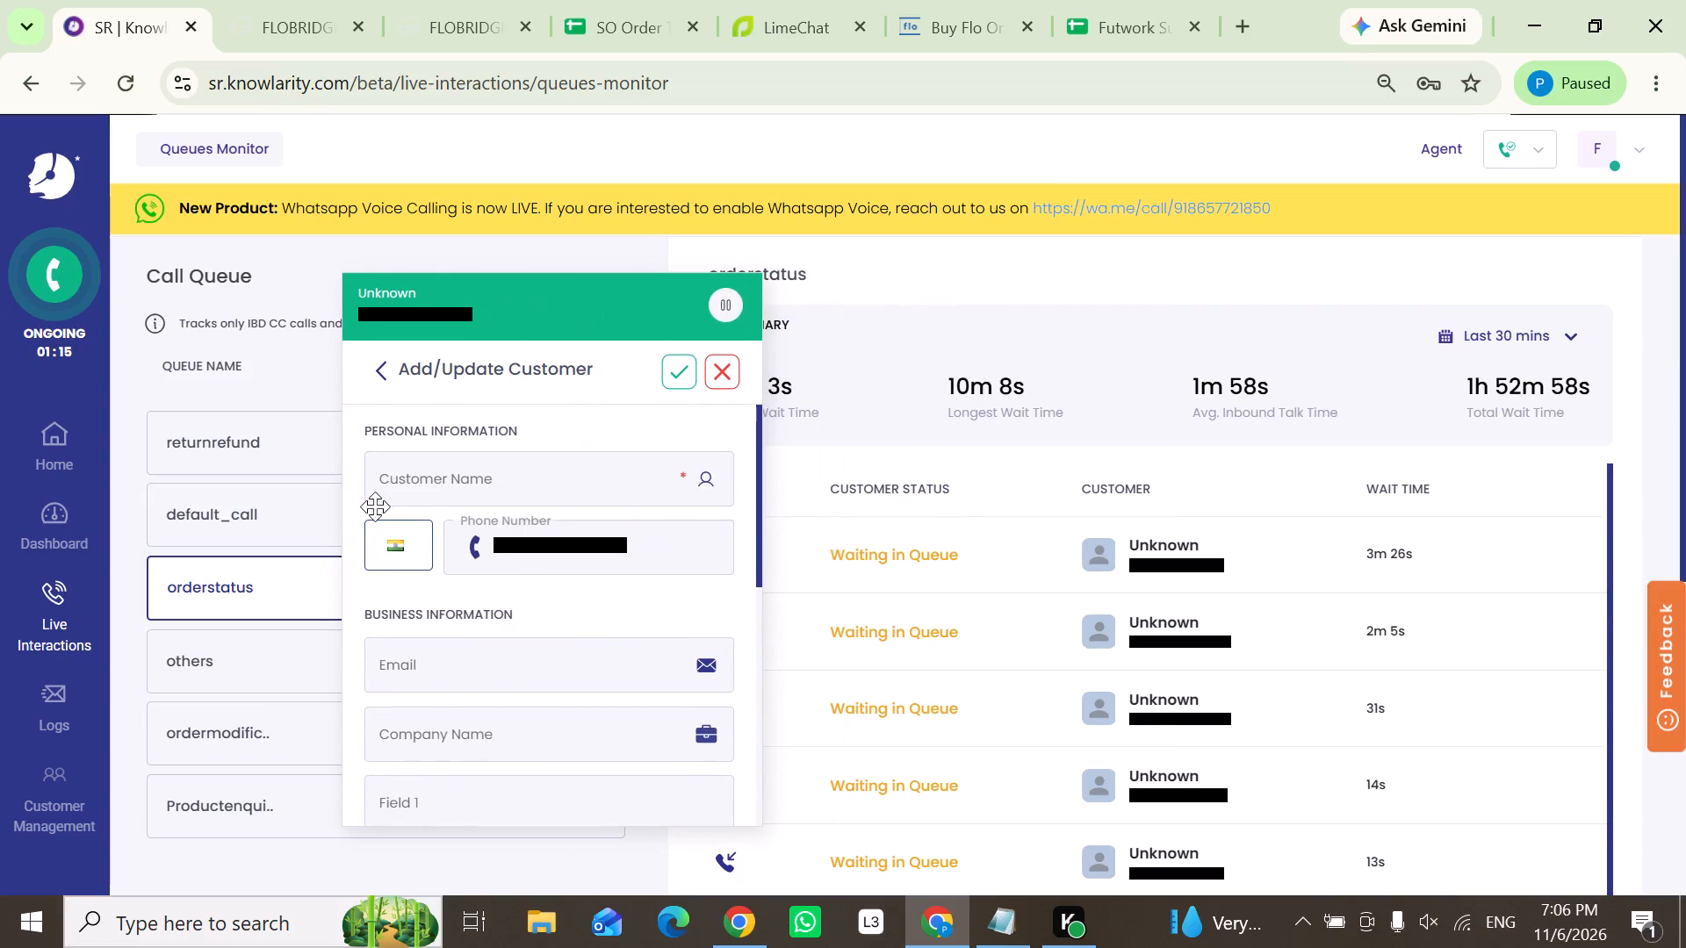
Enter "ali" as the Customer Name and save the customer record with its Product Enquiry disposition.
click(389, 491)
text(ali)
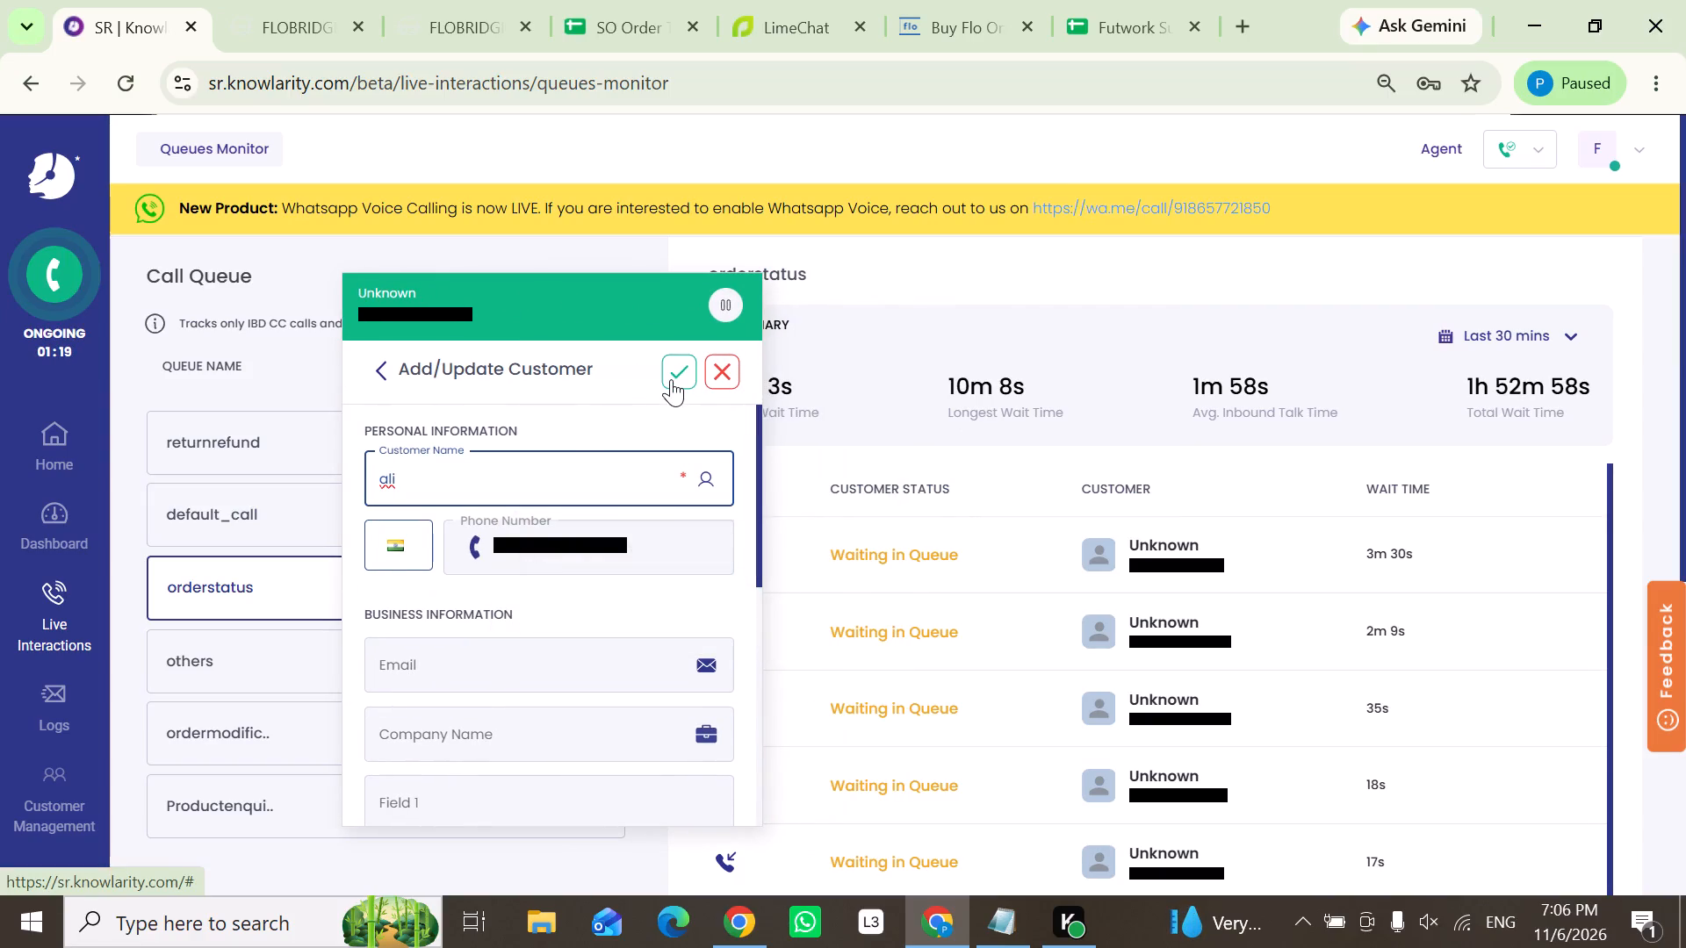
scroll(508, 561, down, 1)
click(686, 375)
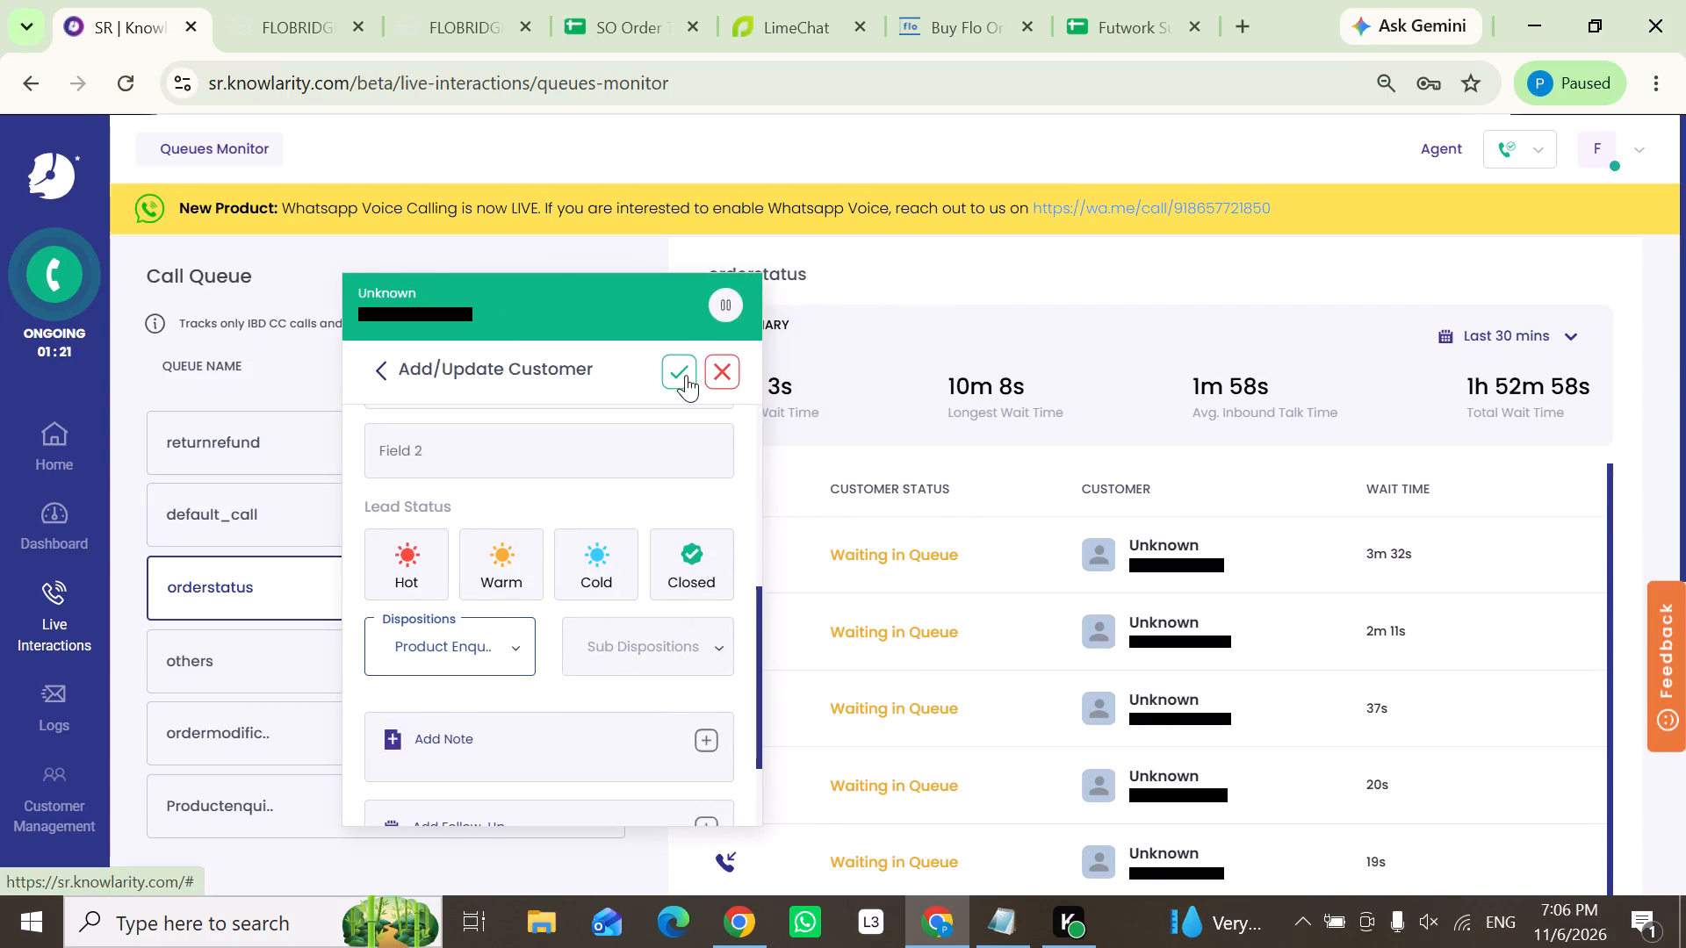
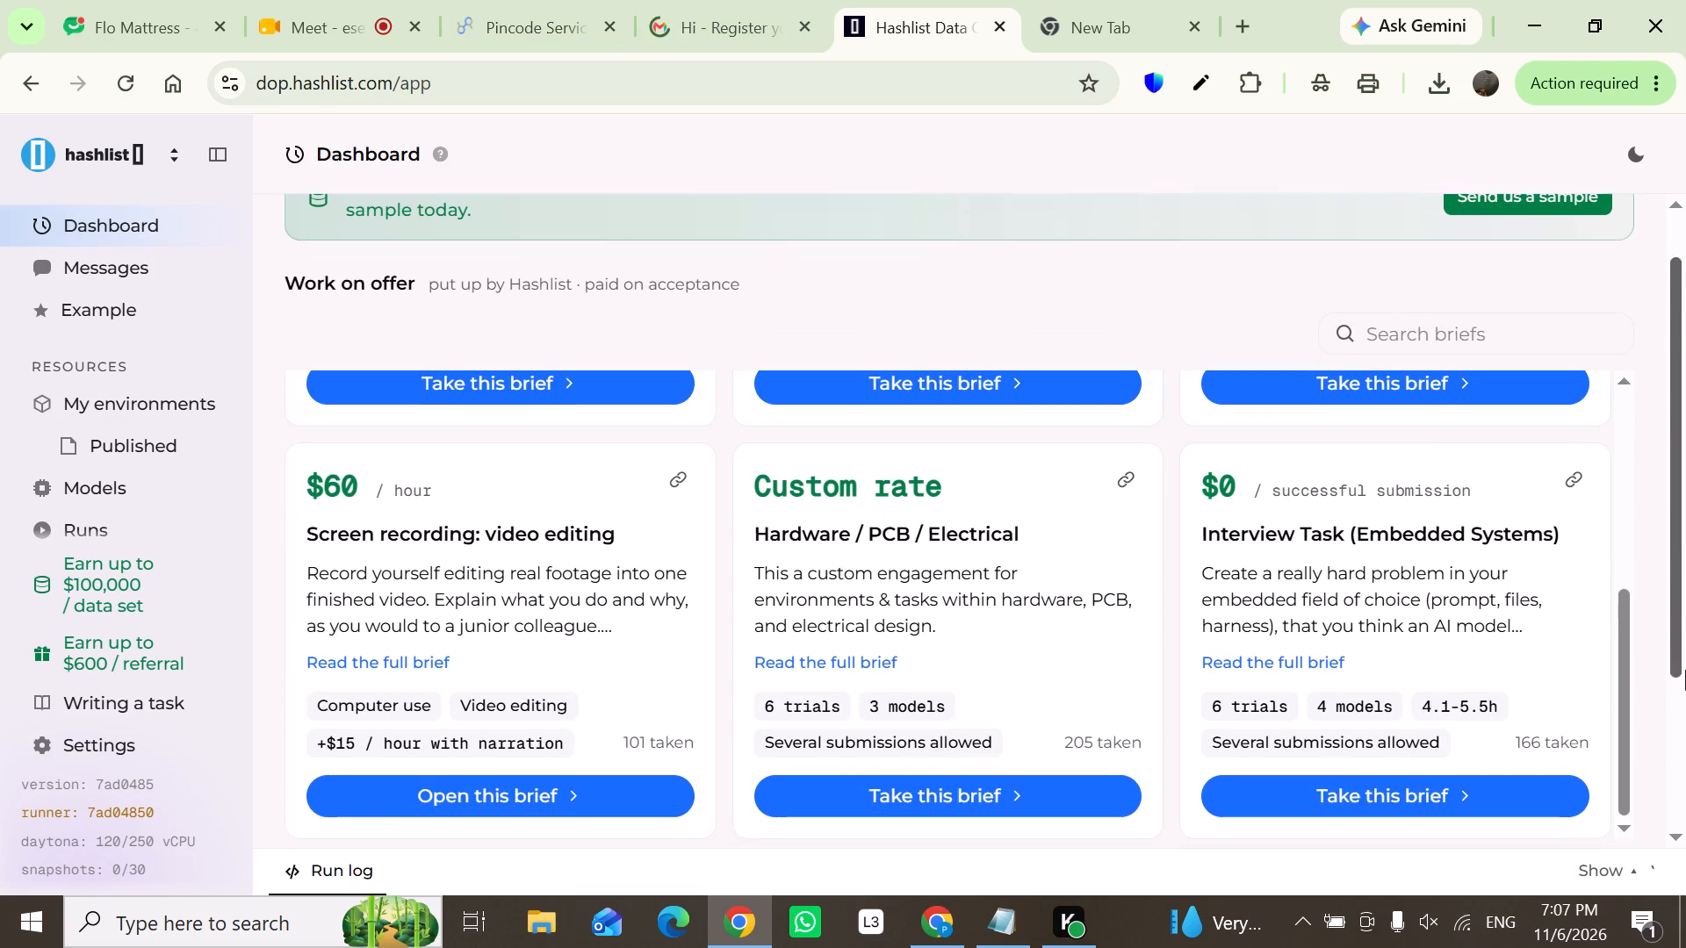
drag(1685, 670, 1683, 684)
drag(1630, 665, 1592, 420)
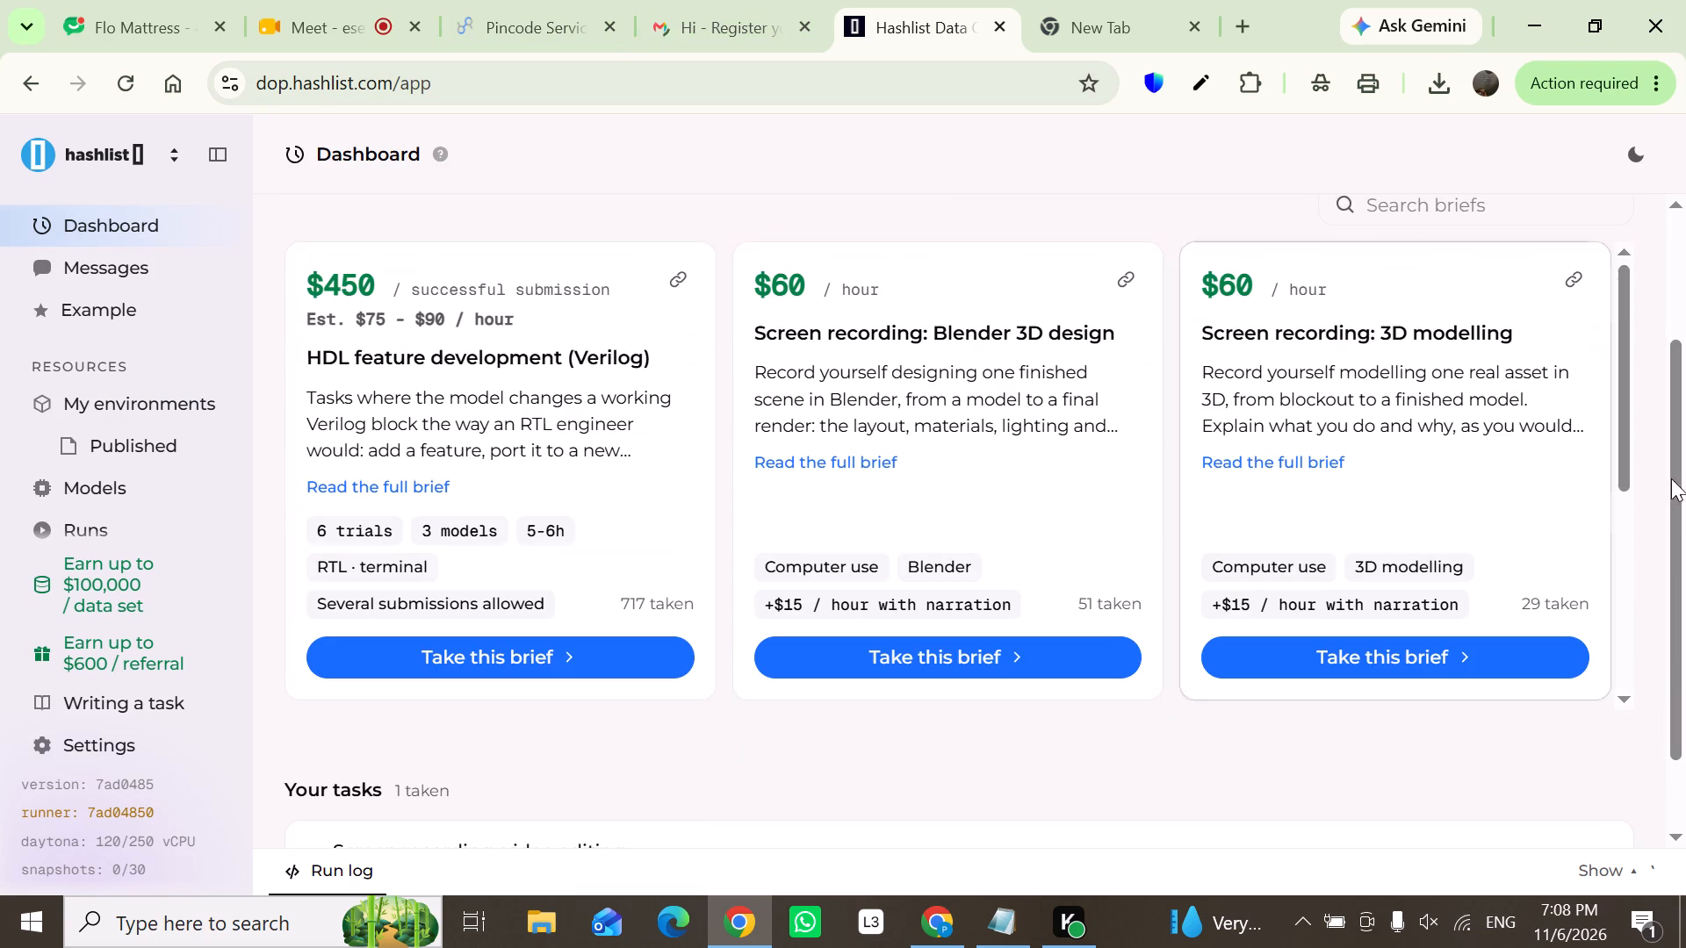
Look through the work on offer on the Hashlist dashboard and open the taken Screen recording: video editing task.
drag(1685, 503, 1670, 361)
scroll(753, 516, down, 1)
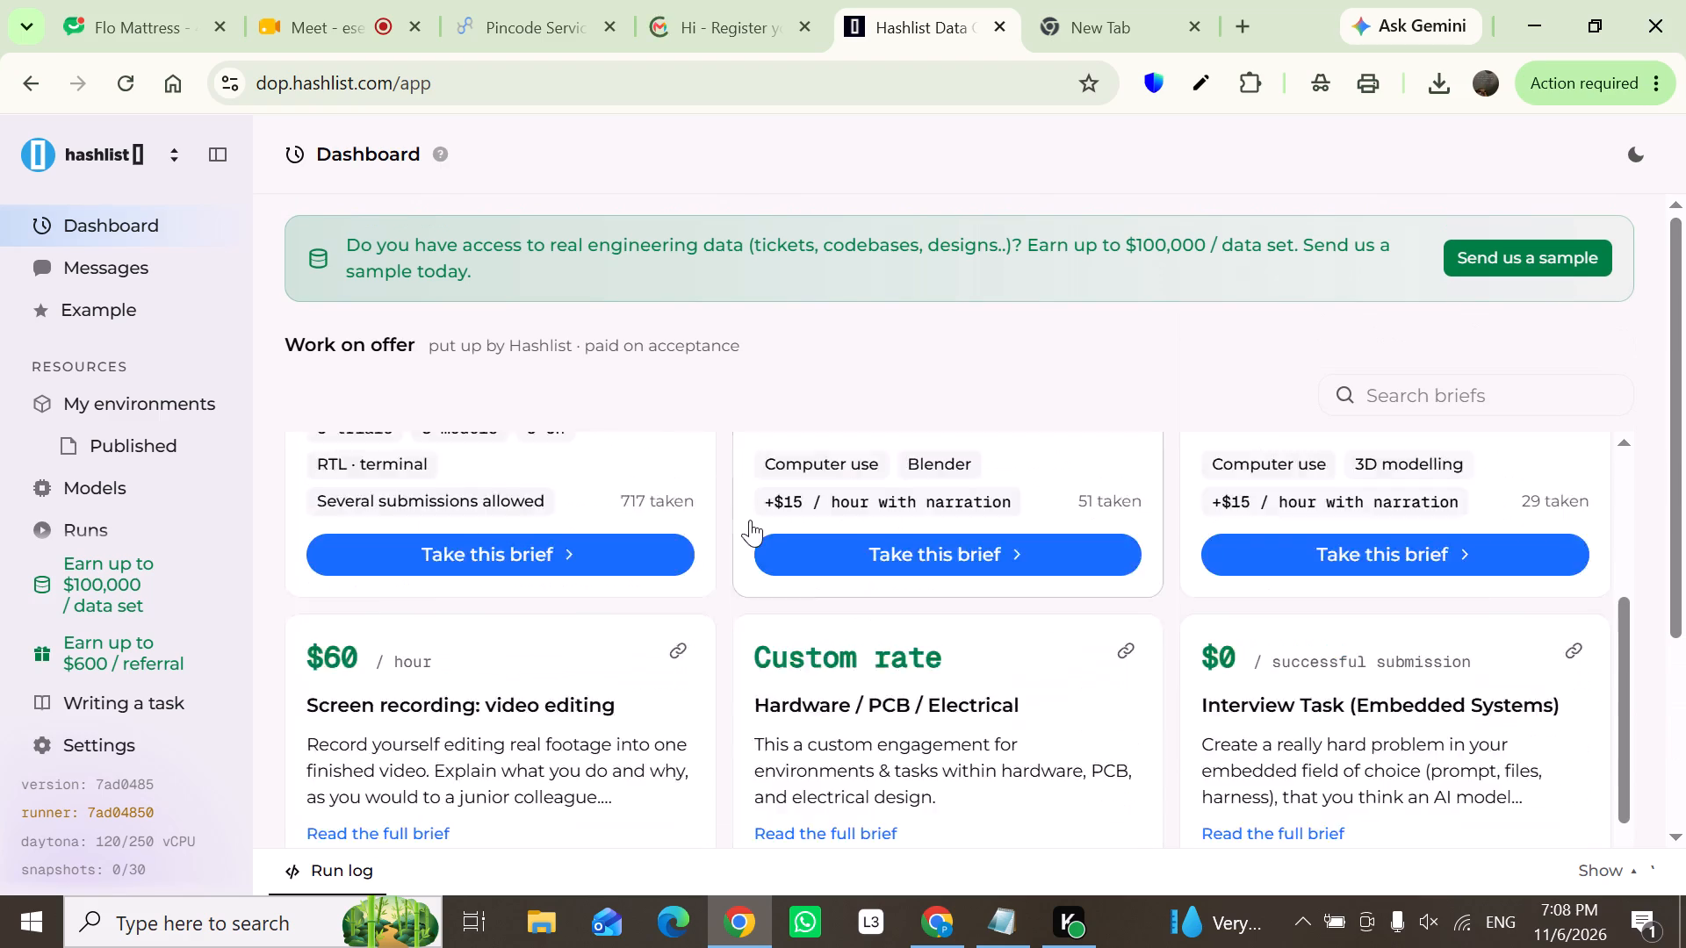
scroll(750, 520, down, 1)
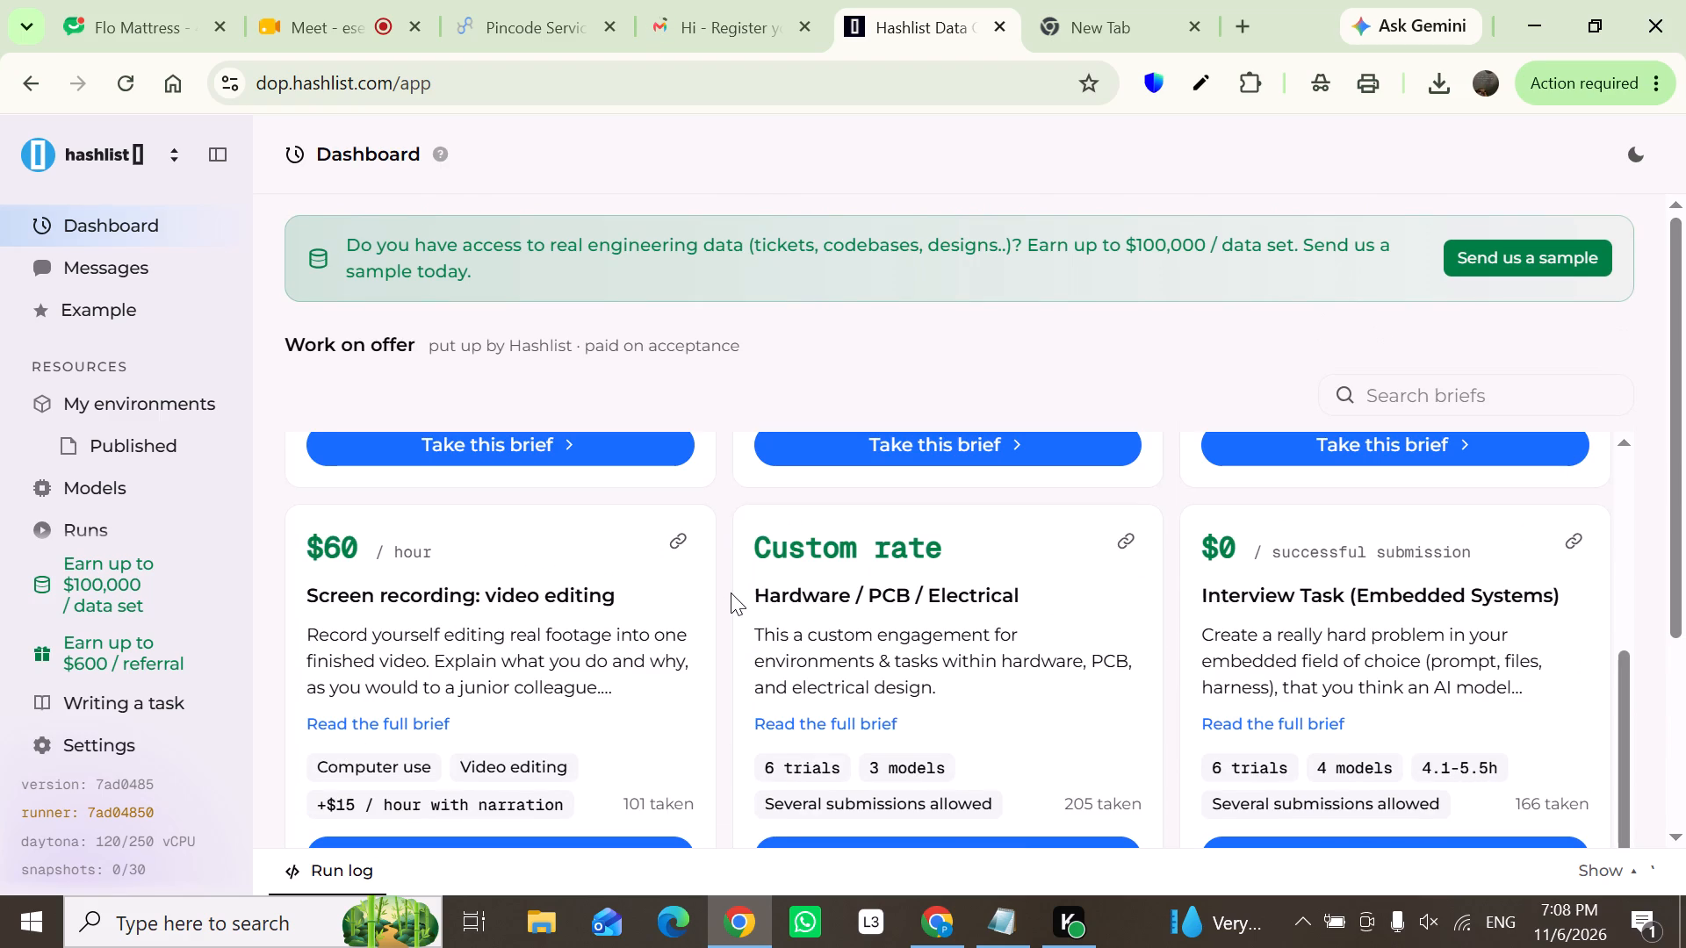
scroll(731, 592, up, 1)
scroll(731, 593, down, 1)
scroll(692, 706, down, 1)
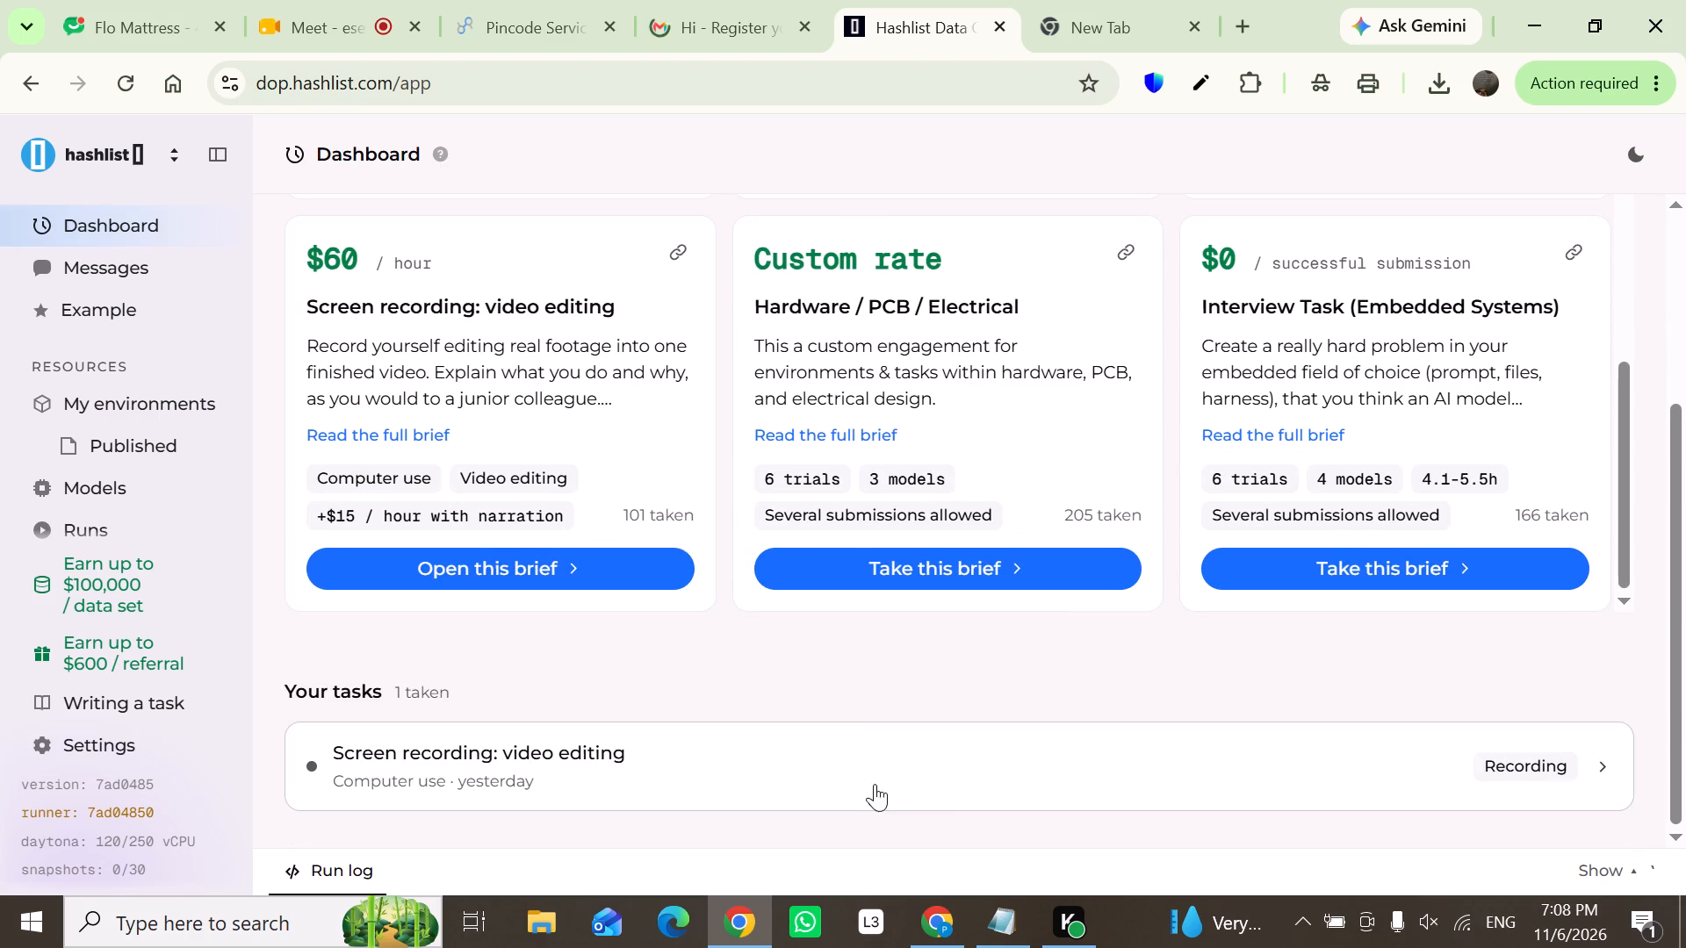
scroll(1107, 779, down, 2)
click(1496, 765)
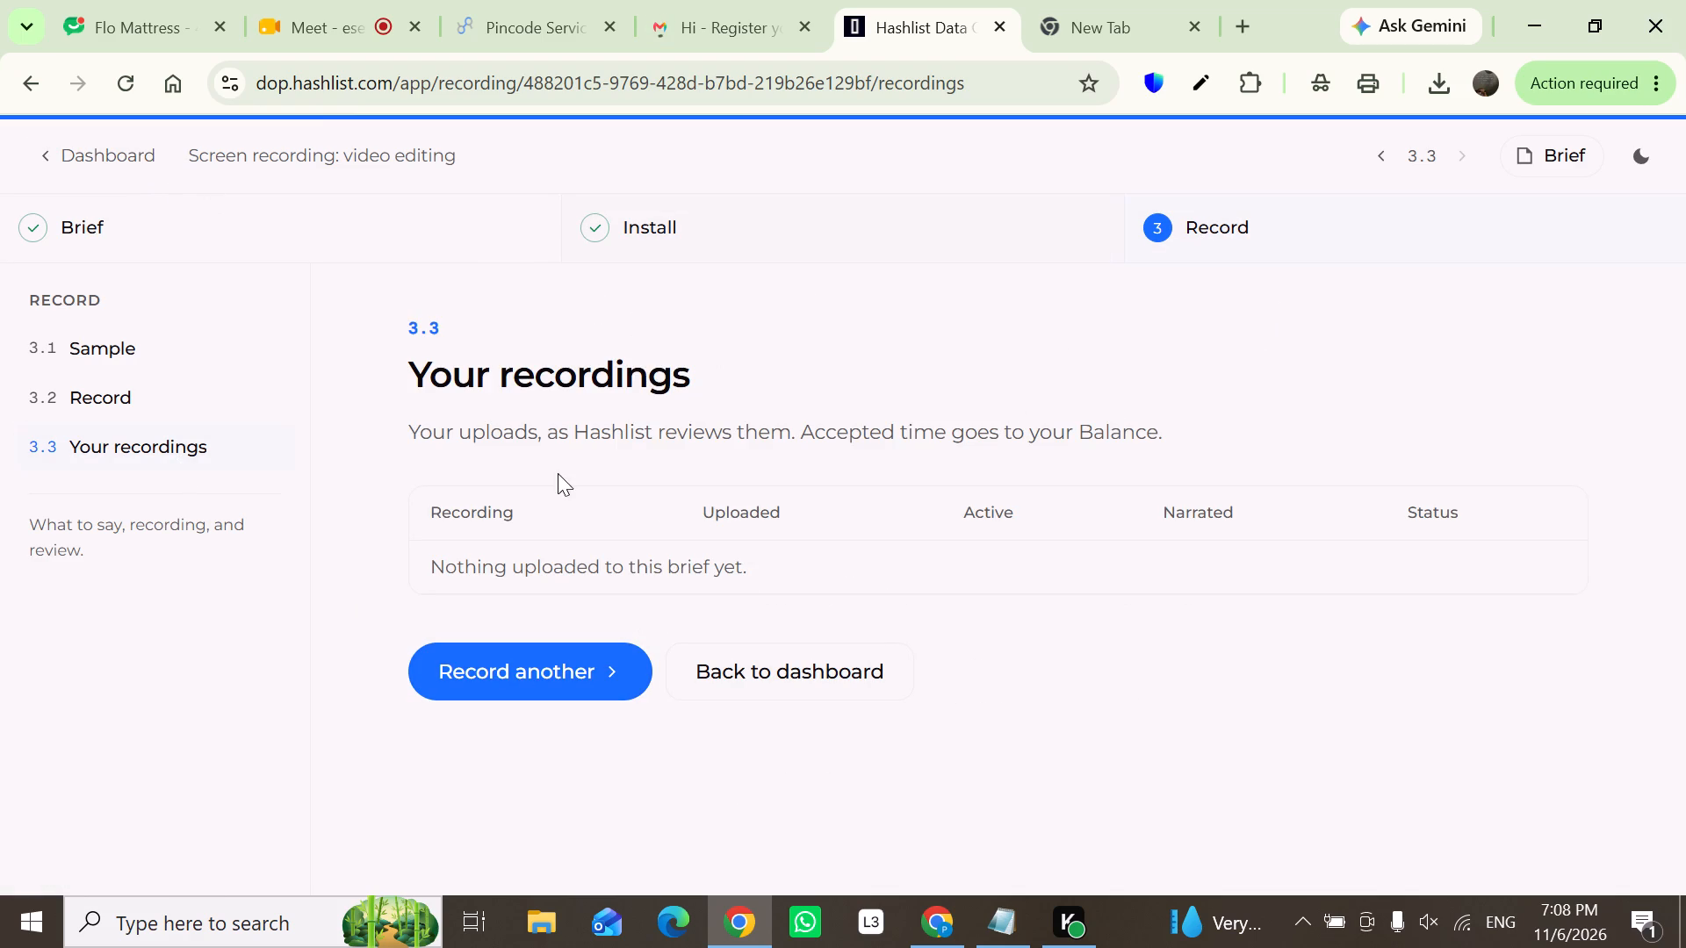
Review the video editing task's brief and open its DOP Recorder installation instructions.
click(463, 225)
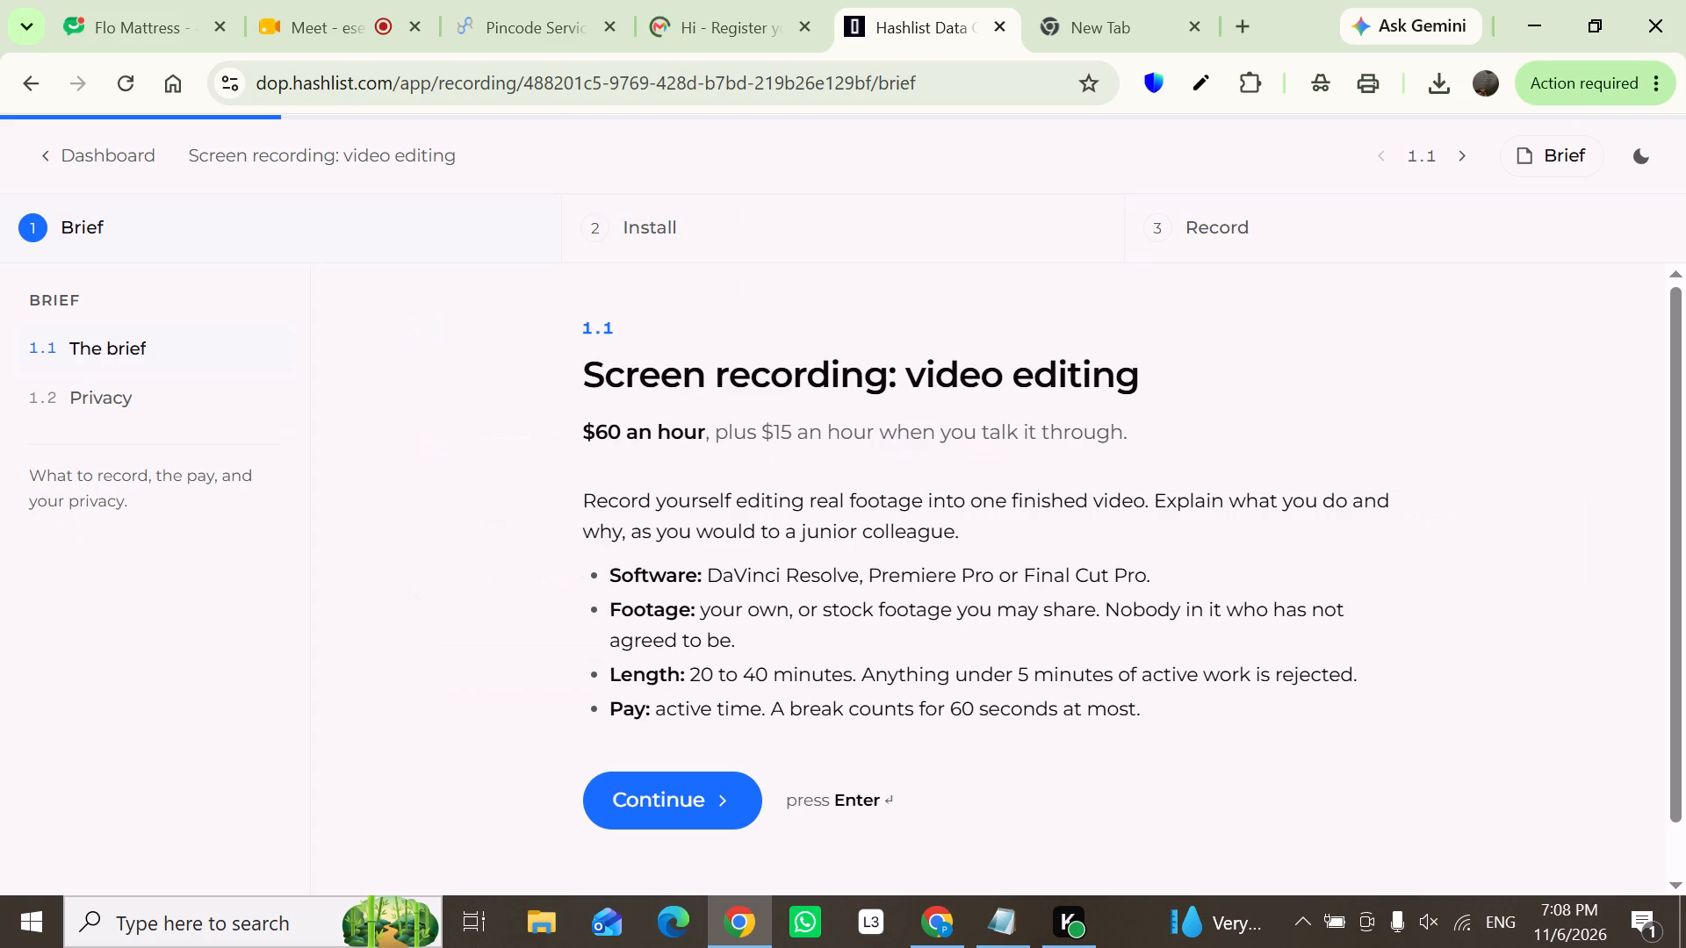
scroll(1099, 650, down, 3)
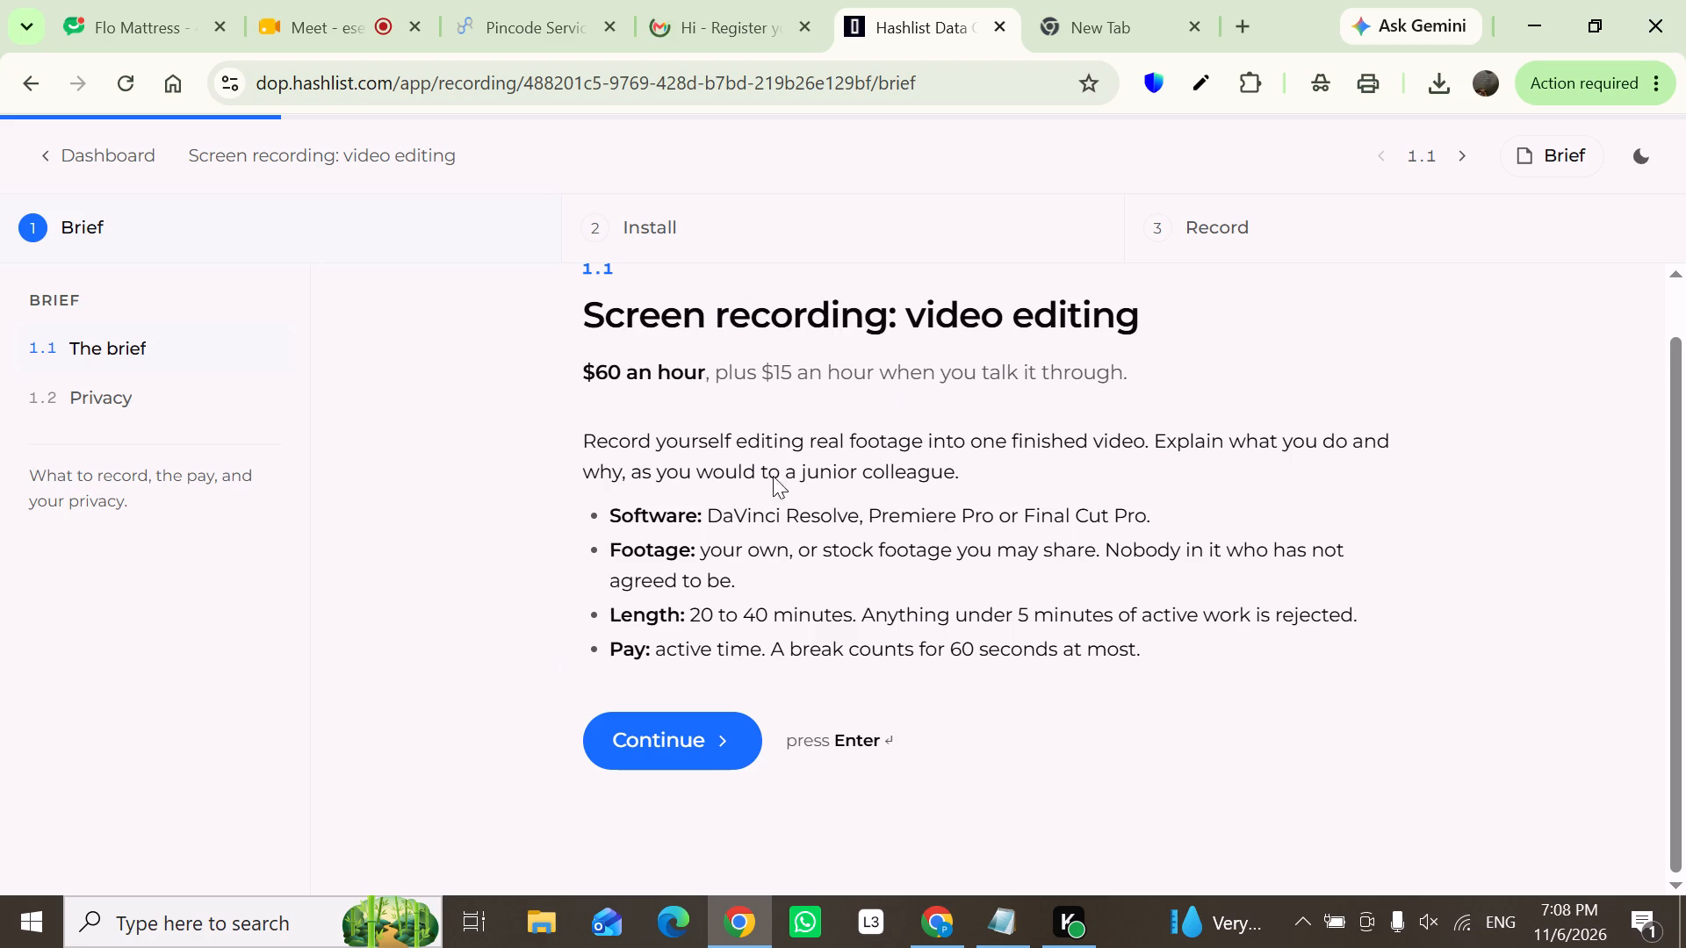
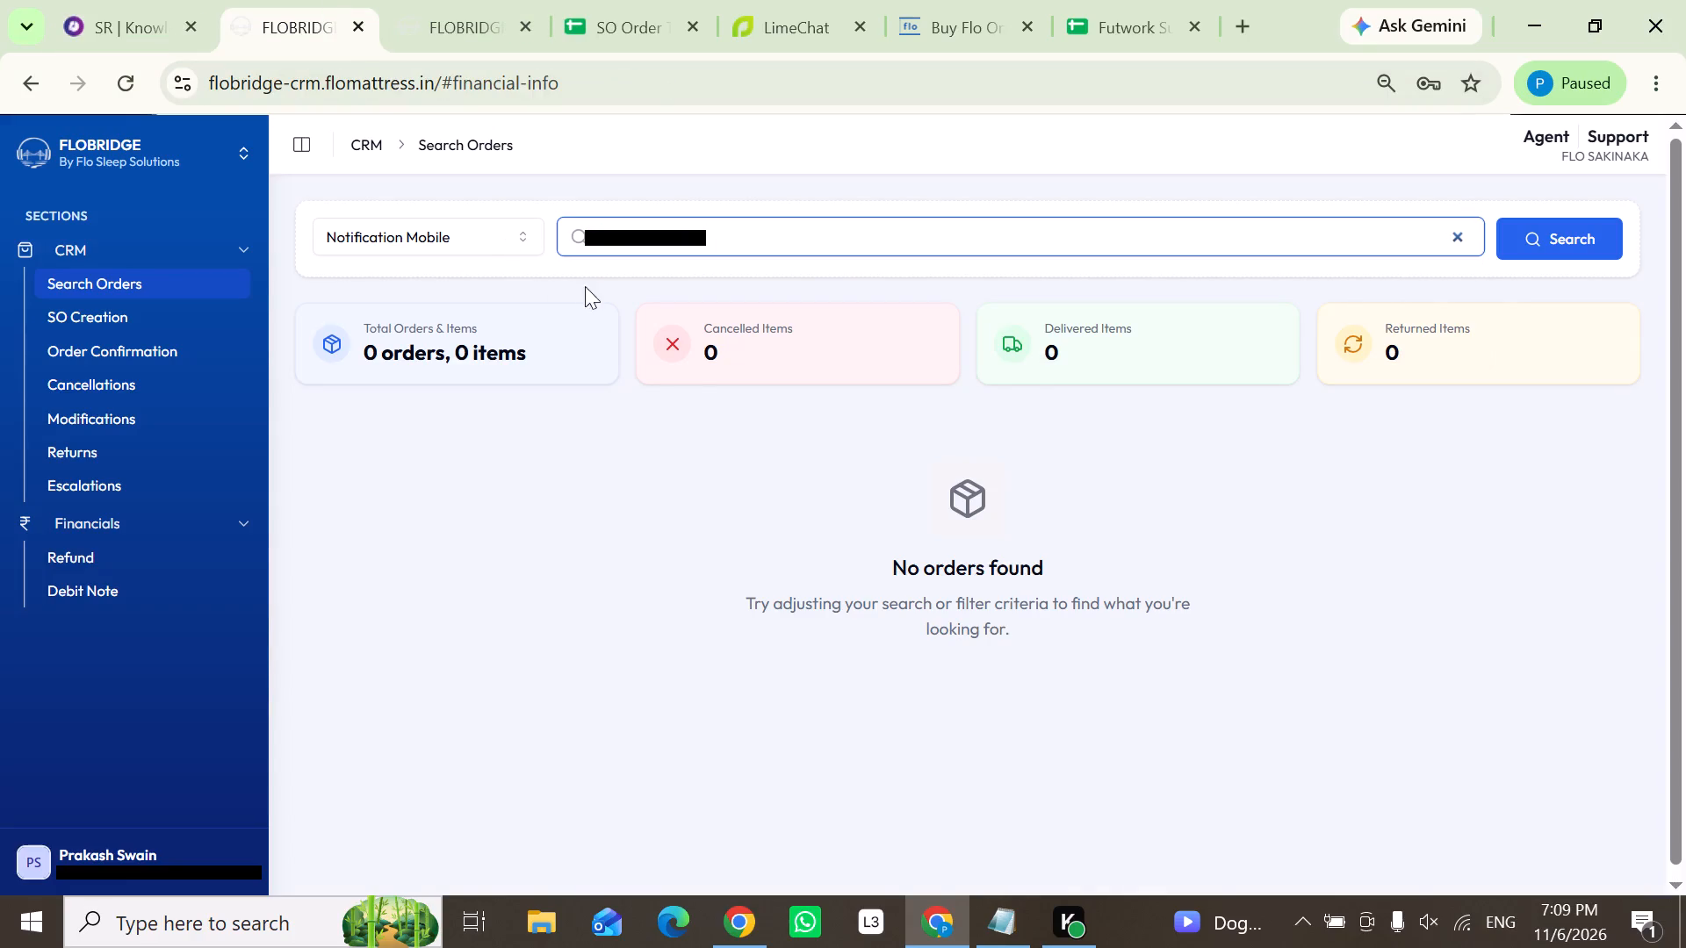
Remove the leading prefix from the caller's notification mobile number and search the orders with it.
drag(622, 240, 579, 235)
key(BackSpace)
click(1579, 238)
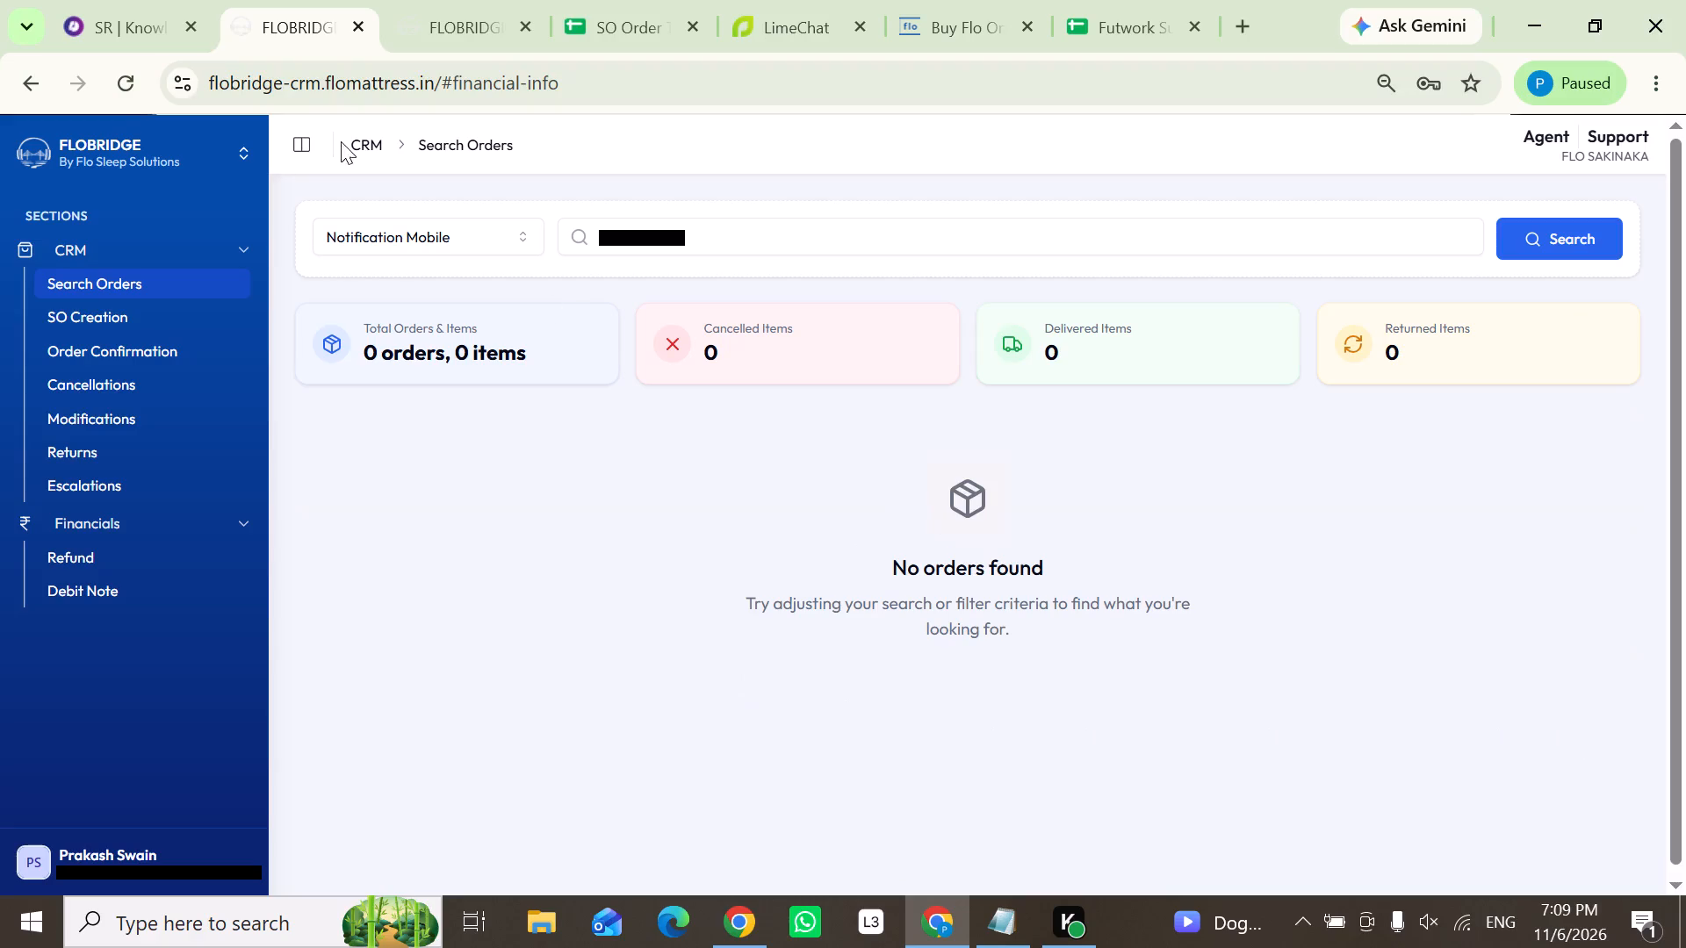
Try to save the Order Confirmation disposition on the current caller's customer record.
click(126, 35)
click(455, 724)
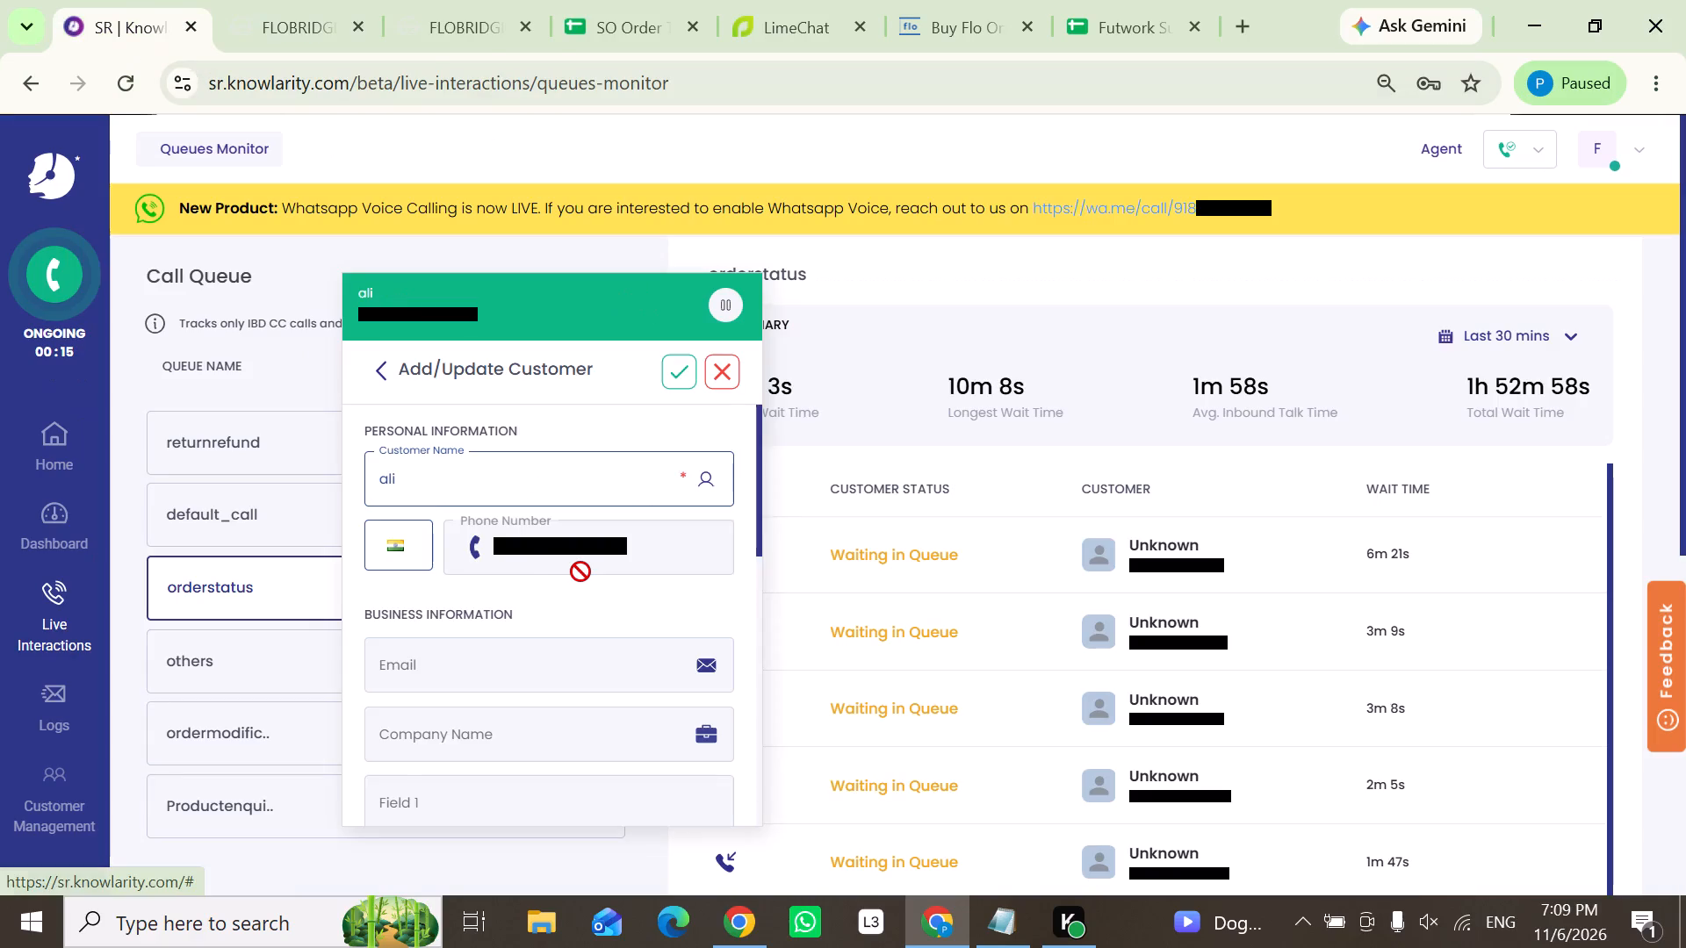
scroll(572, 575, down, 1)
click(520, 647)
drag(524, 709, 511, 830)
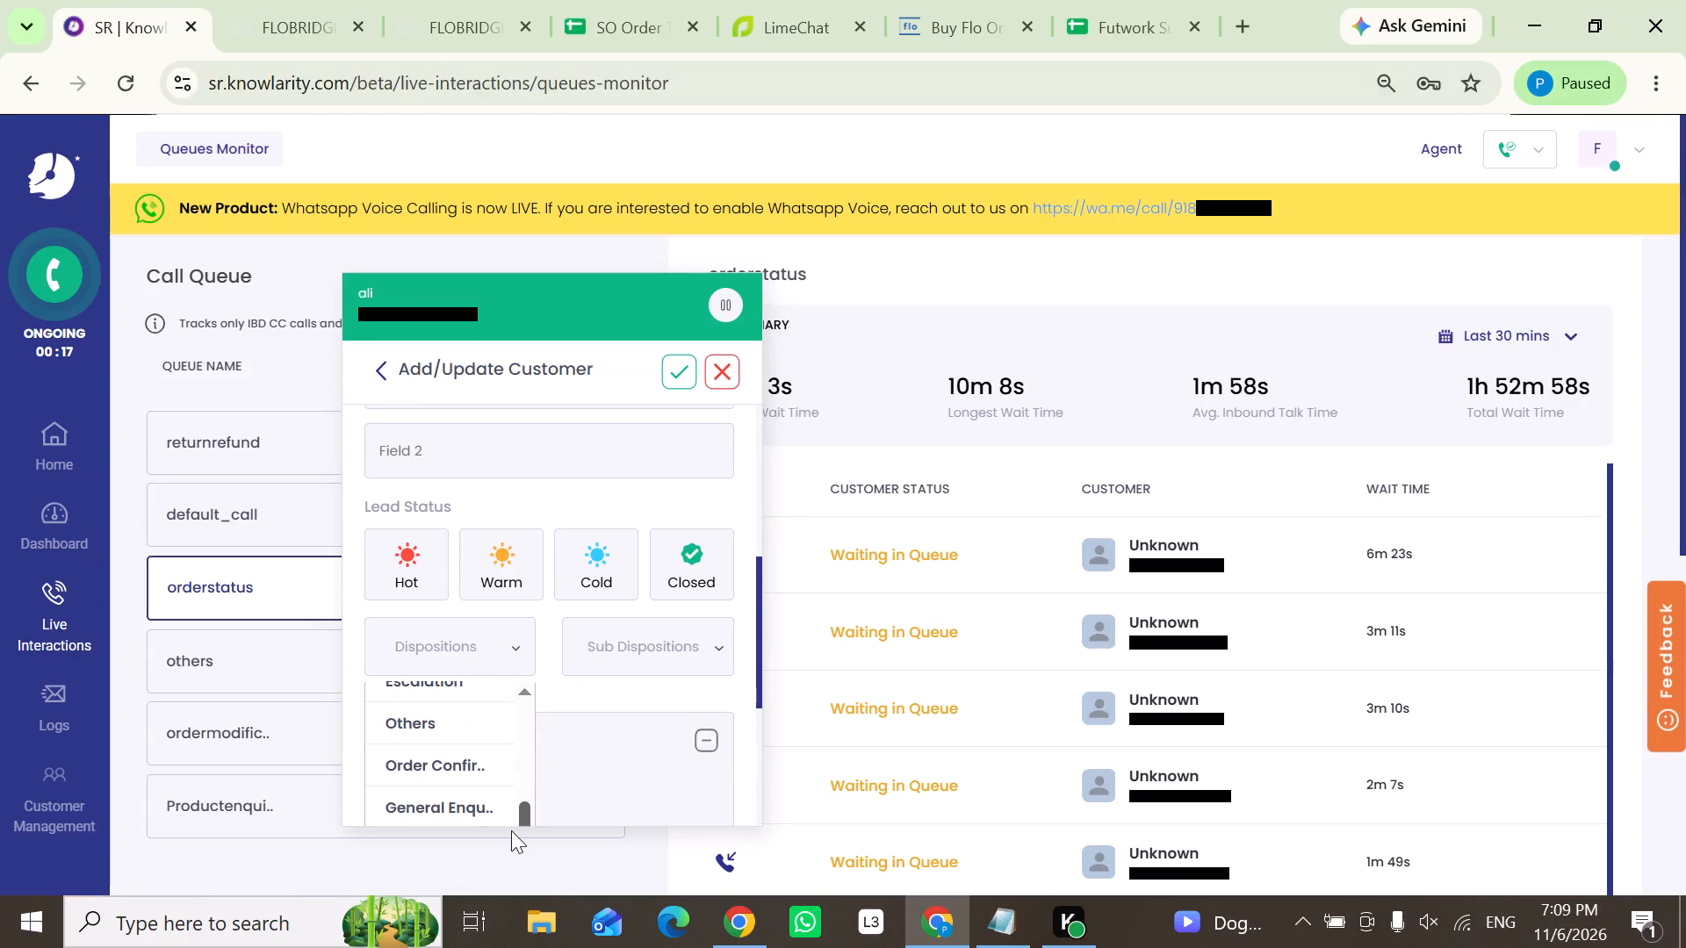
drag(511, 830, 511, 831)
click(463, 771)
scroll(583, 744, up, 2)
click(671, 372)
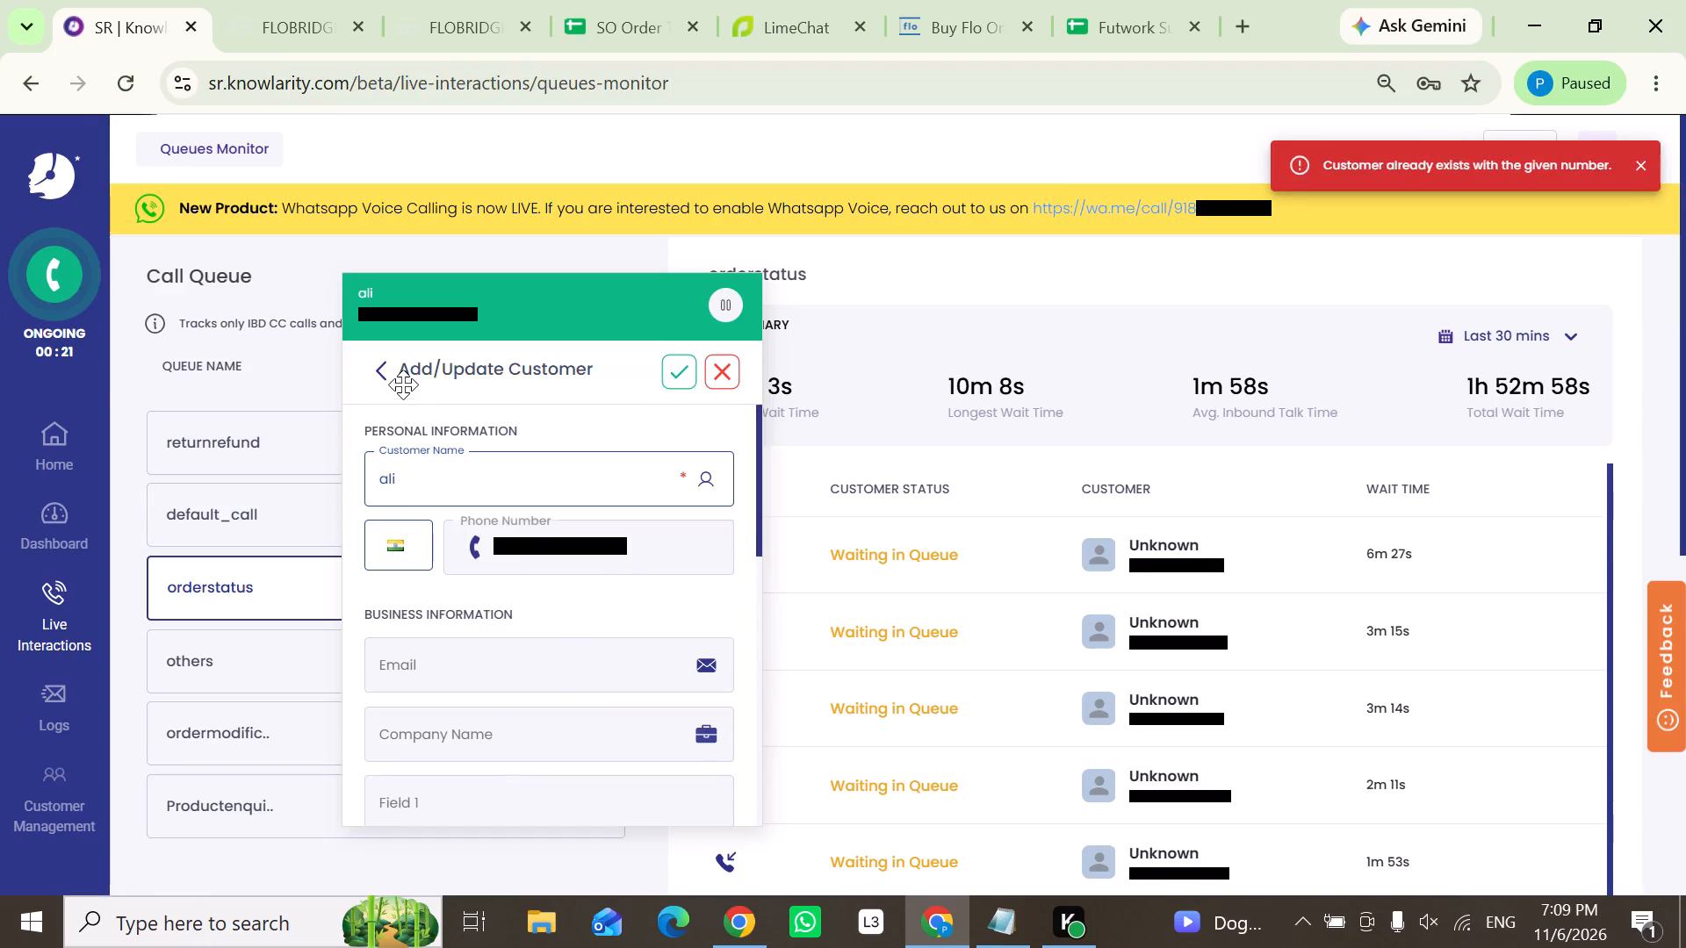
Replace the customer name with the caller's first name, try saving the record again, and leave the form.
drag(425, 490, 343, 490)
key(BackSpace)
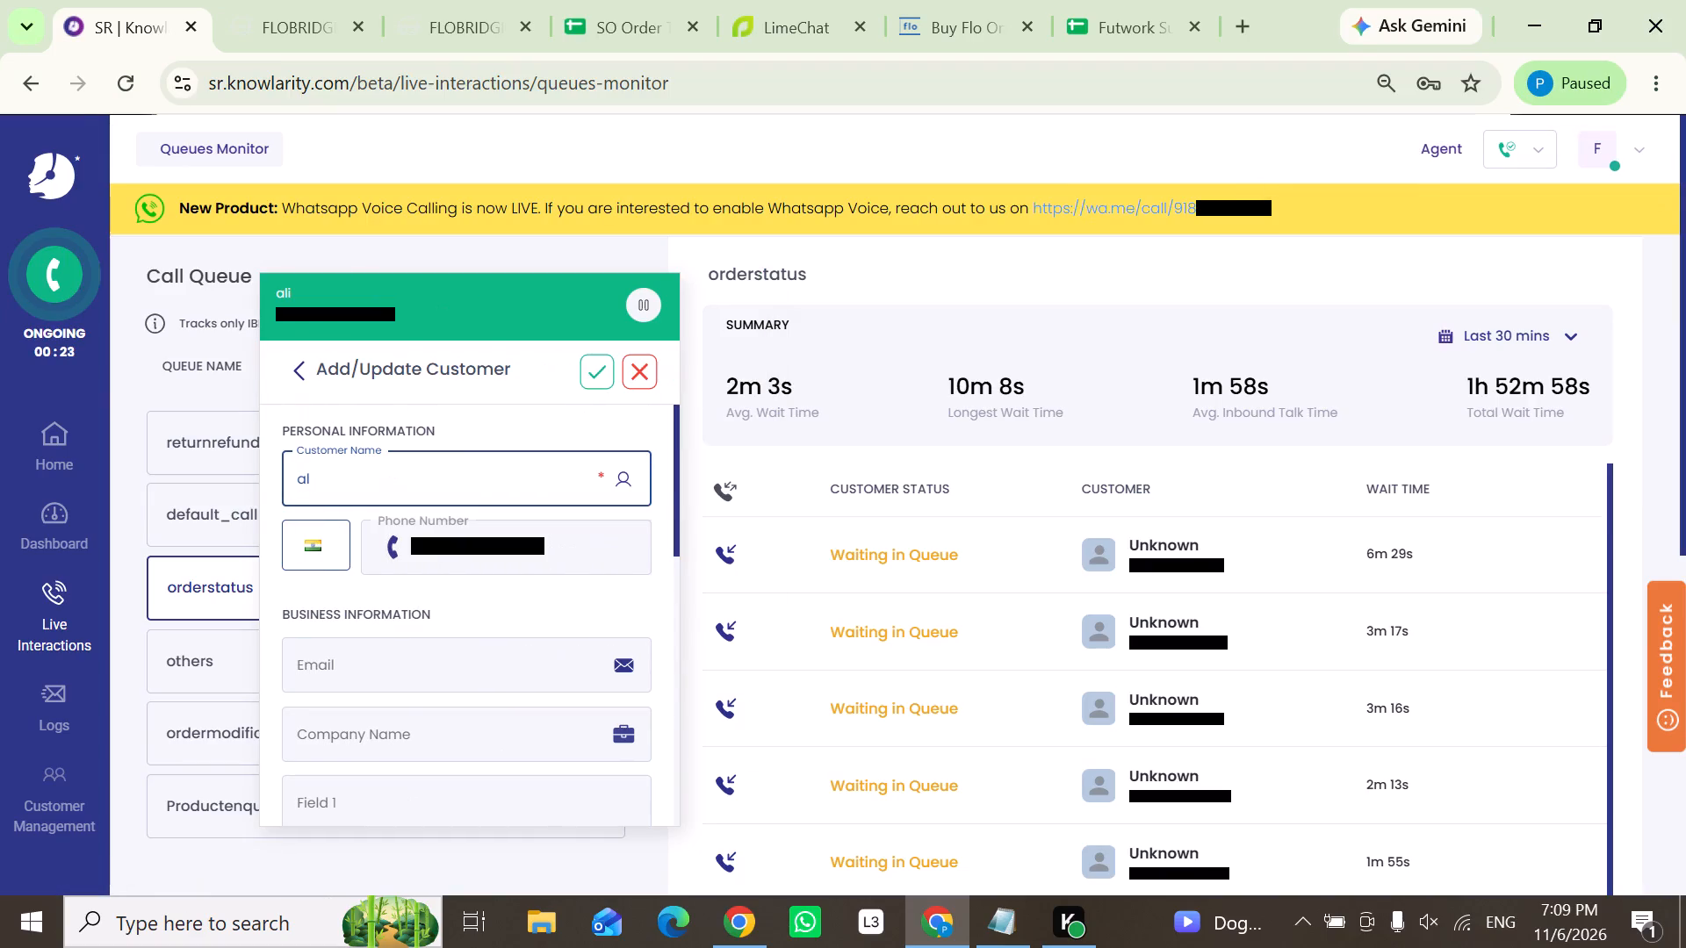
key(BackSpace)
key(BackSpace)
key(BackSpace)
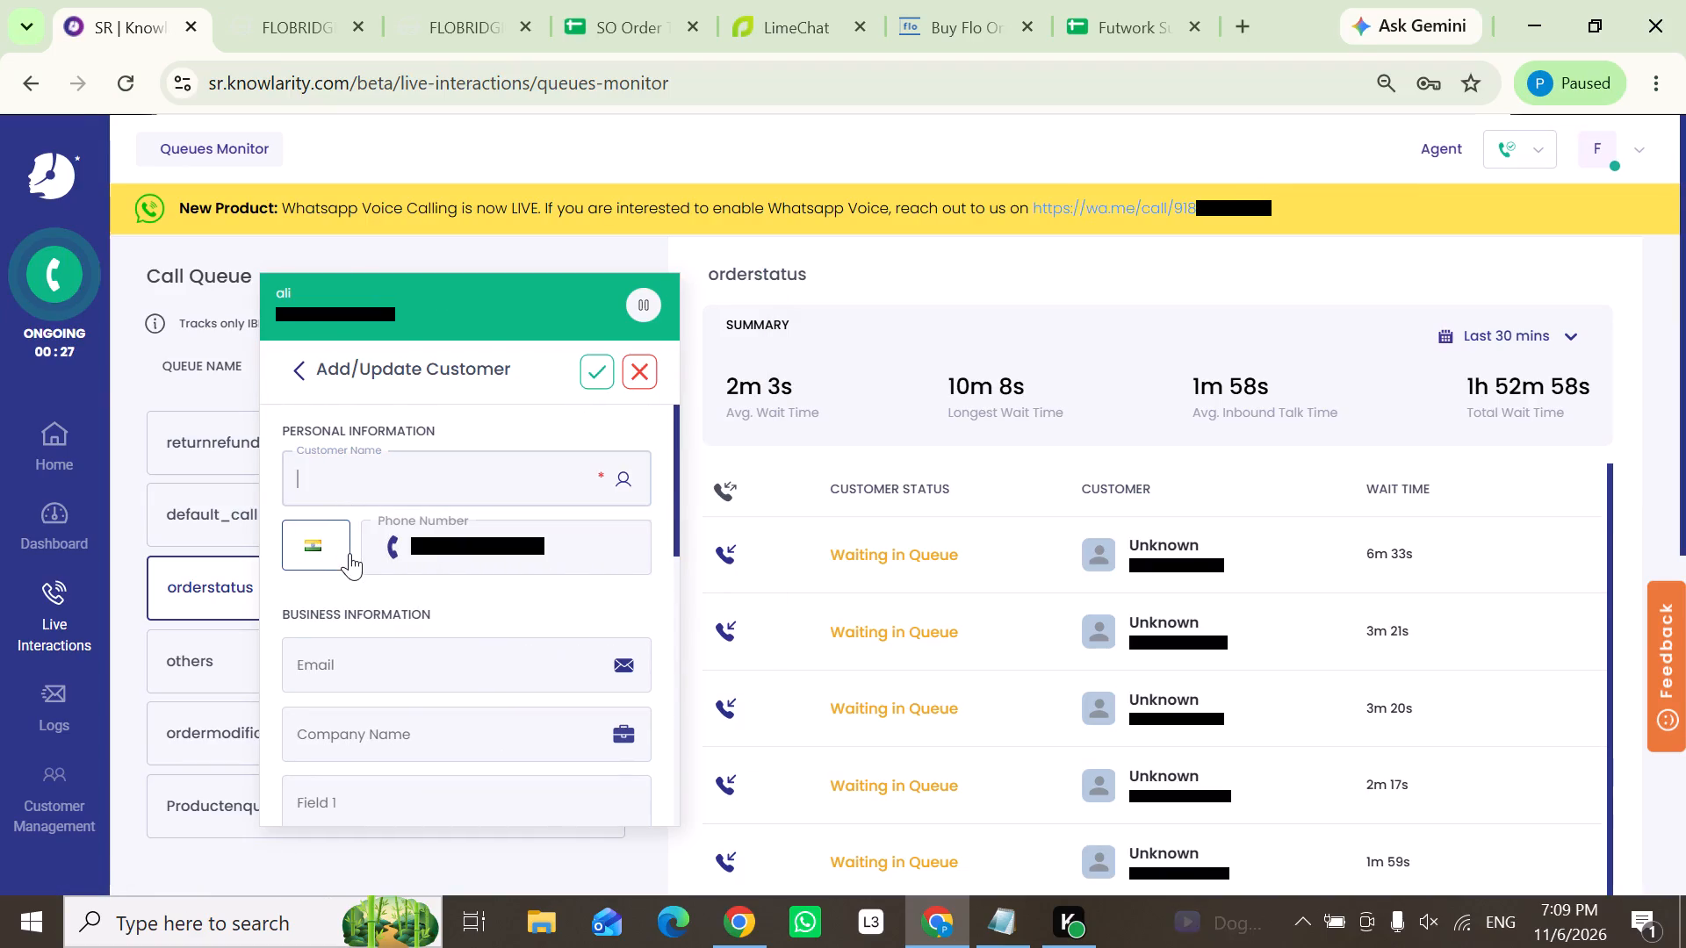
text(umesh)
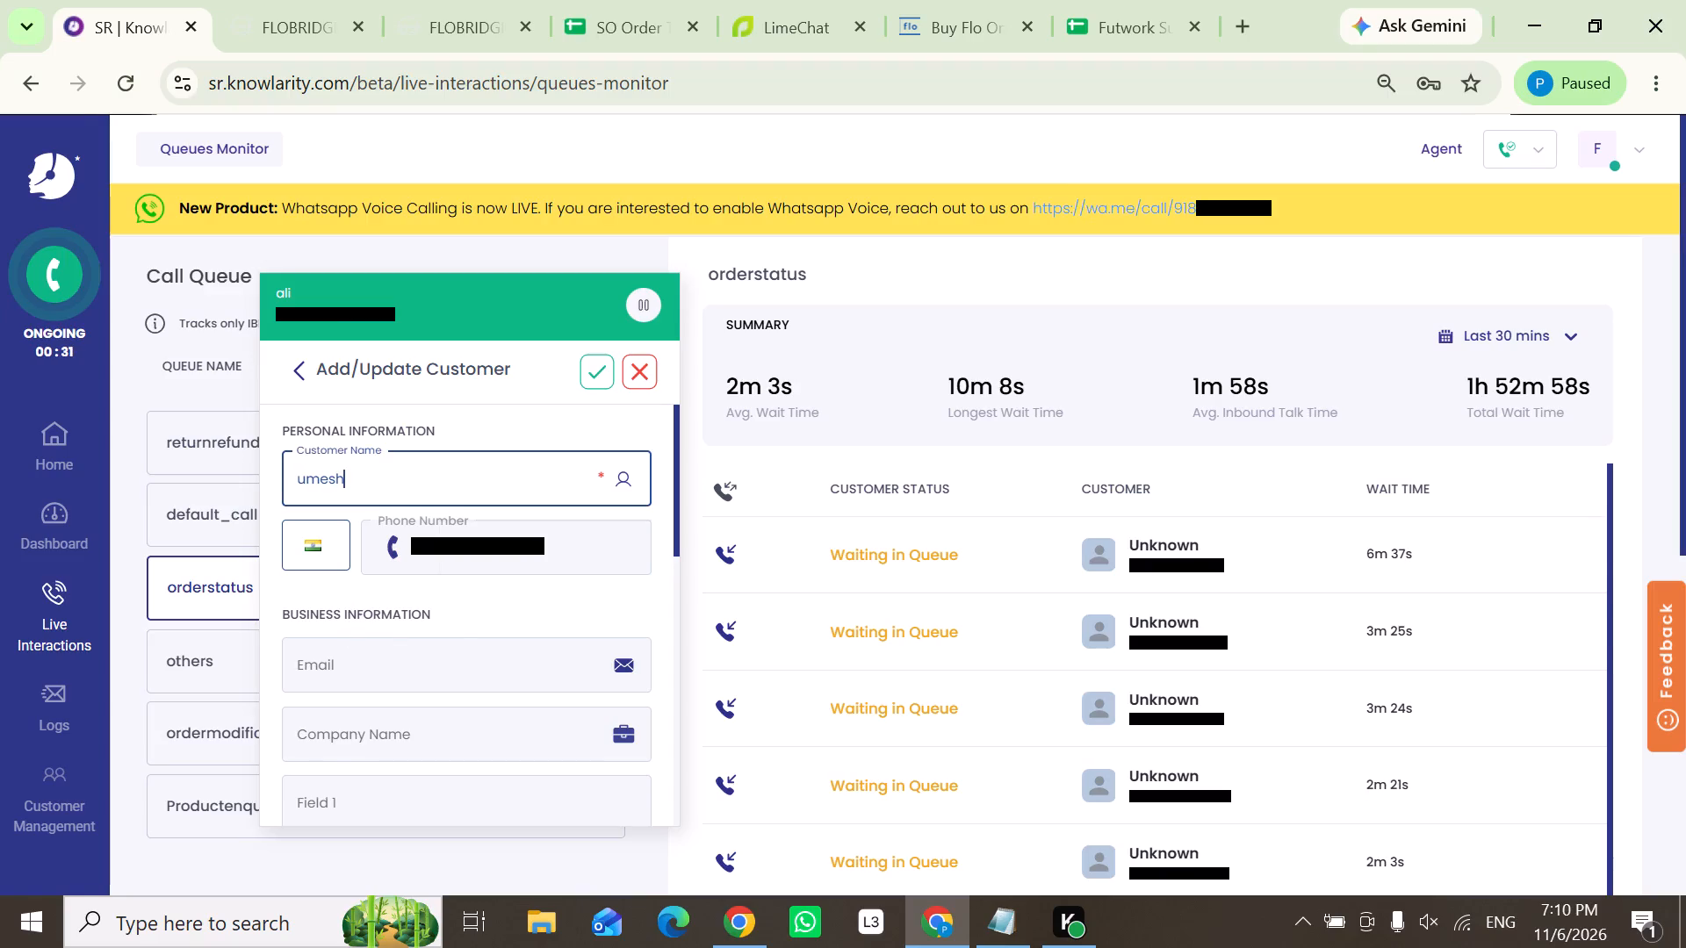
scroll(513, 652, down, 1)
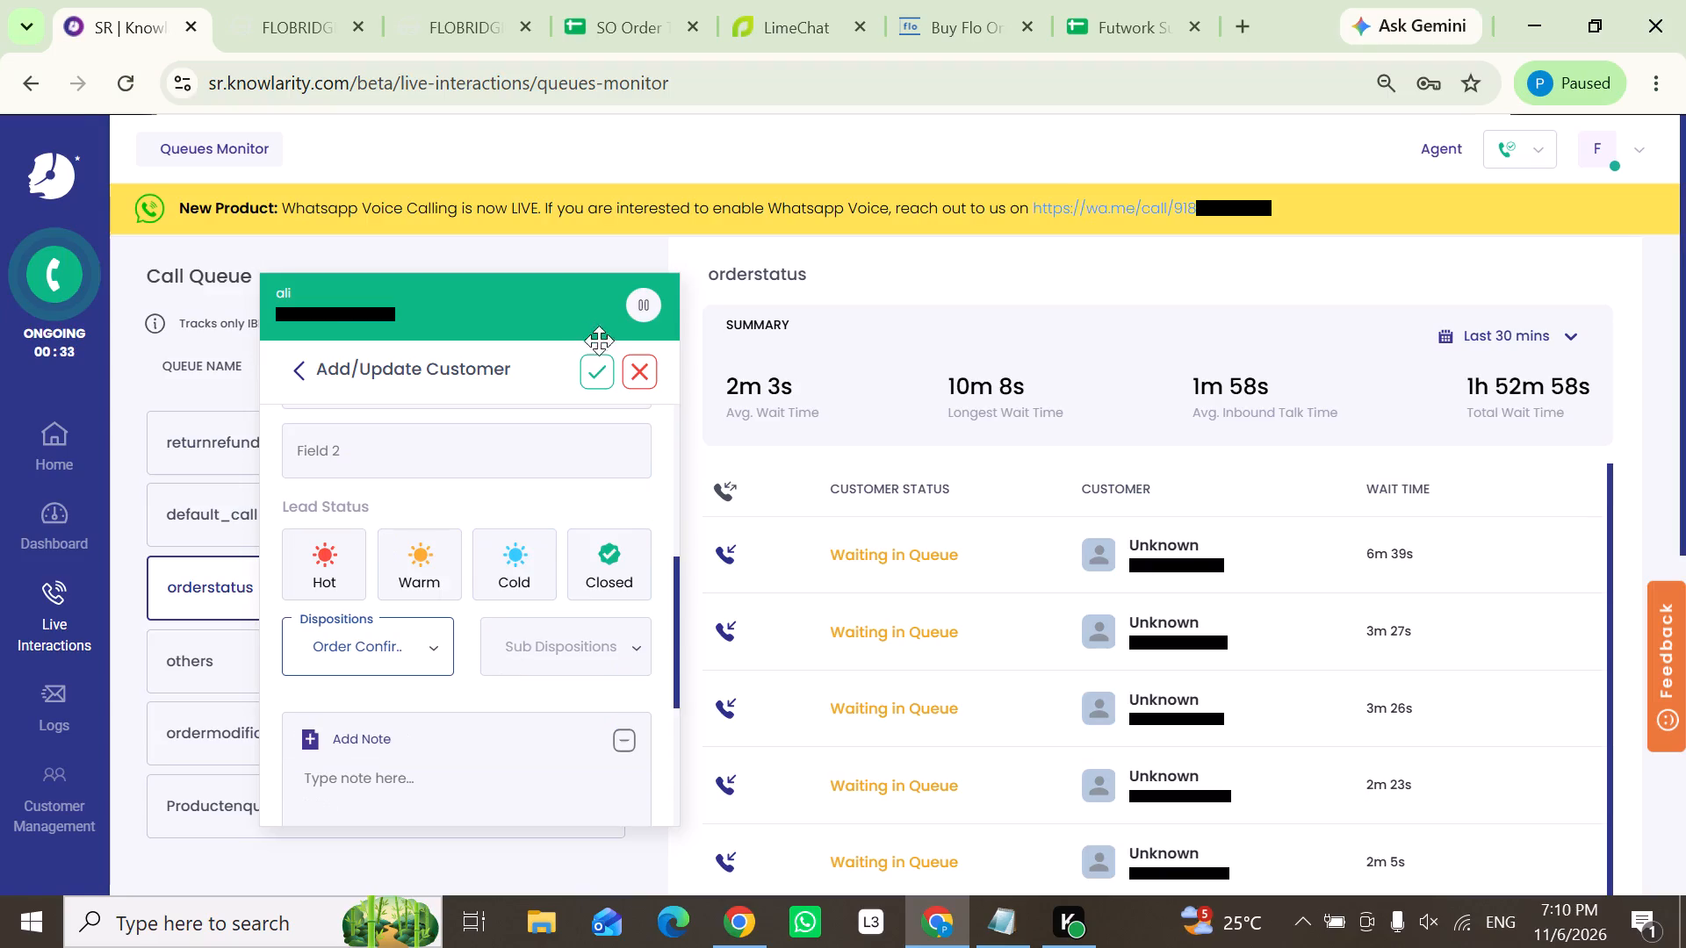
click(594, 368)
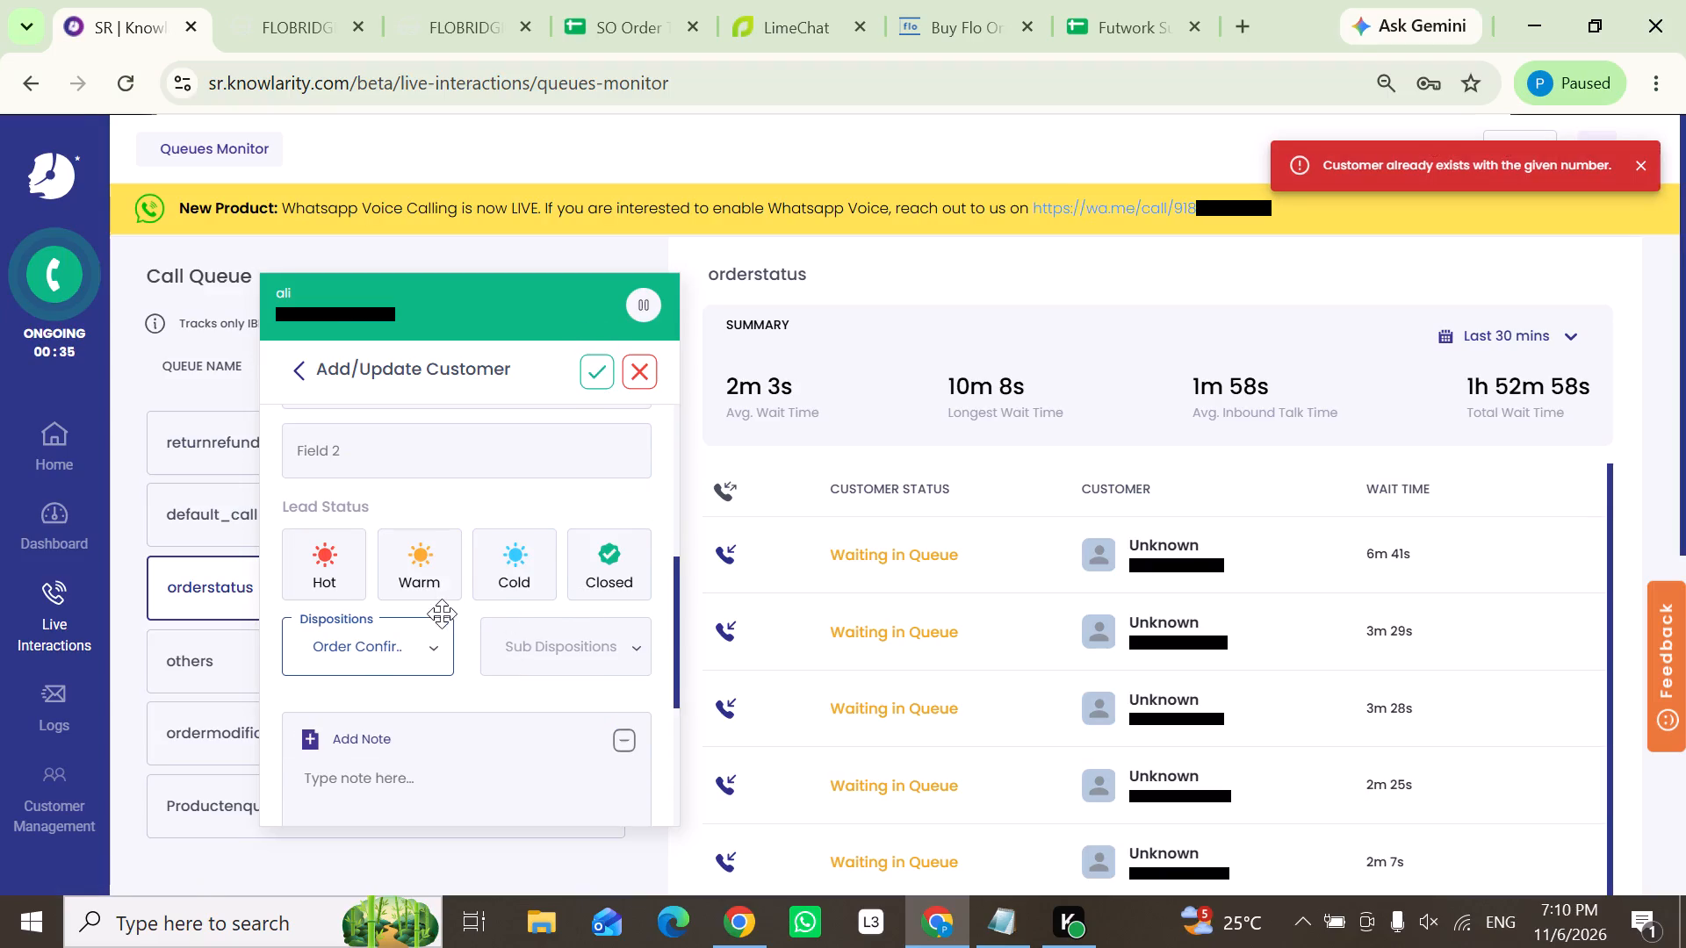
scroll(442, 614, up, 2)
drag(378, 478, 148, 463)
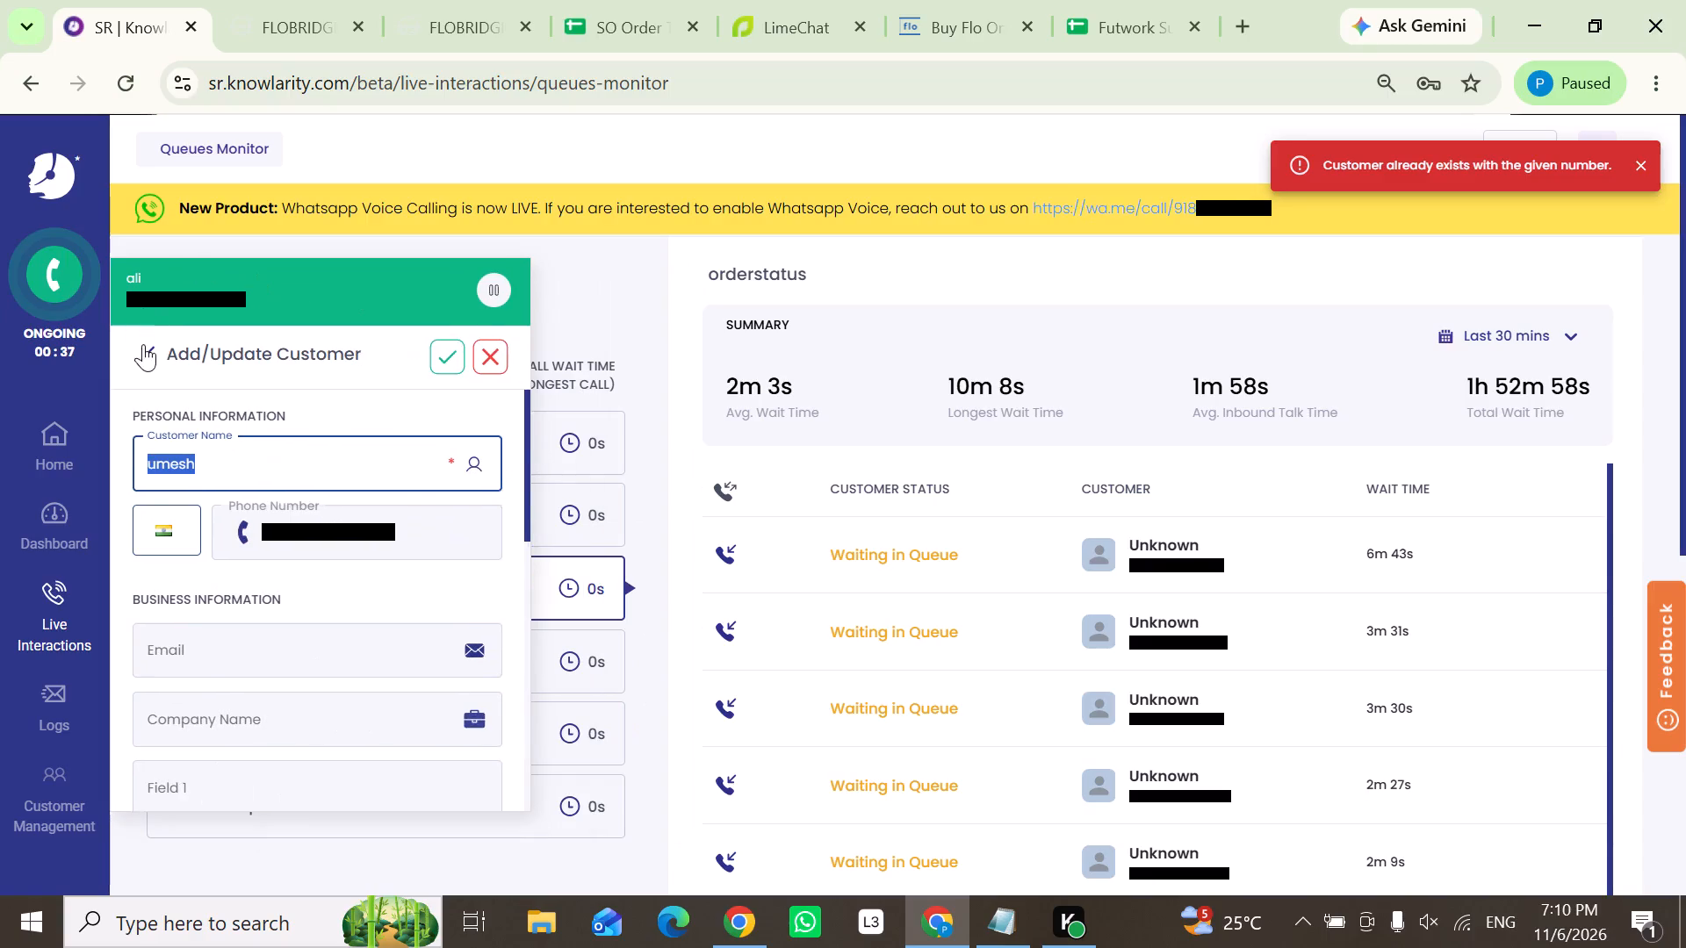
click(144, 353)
Reopen the caller's customer record, set its disposition to Order Confirmation without changing the name, and save it.
click(233, 712)
scroll(313, 610, down, 1)
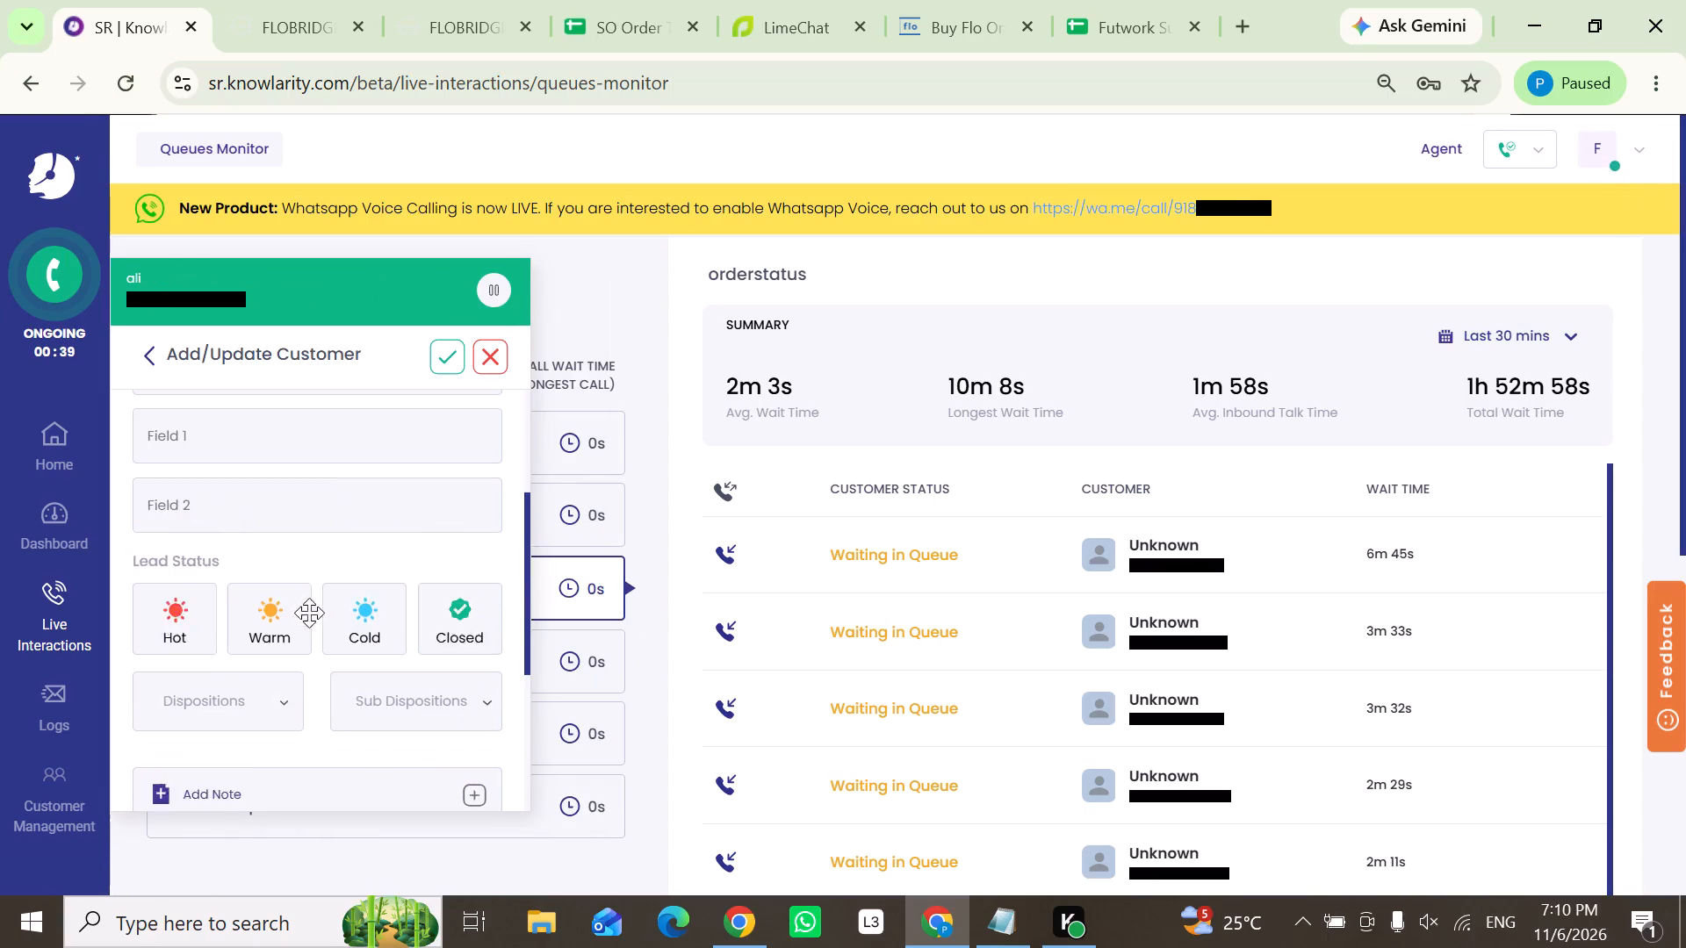
click(248, 645)
drag(298, 704, 296, 733)
drag(293, 747, 292, 820)
click(206, 750)
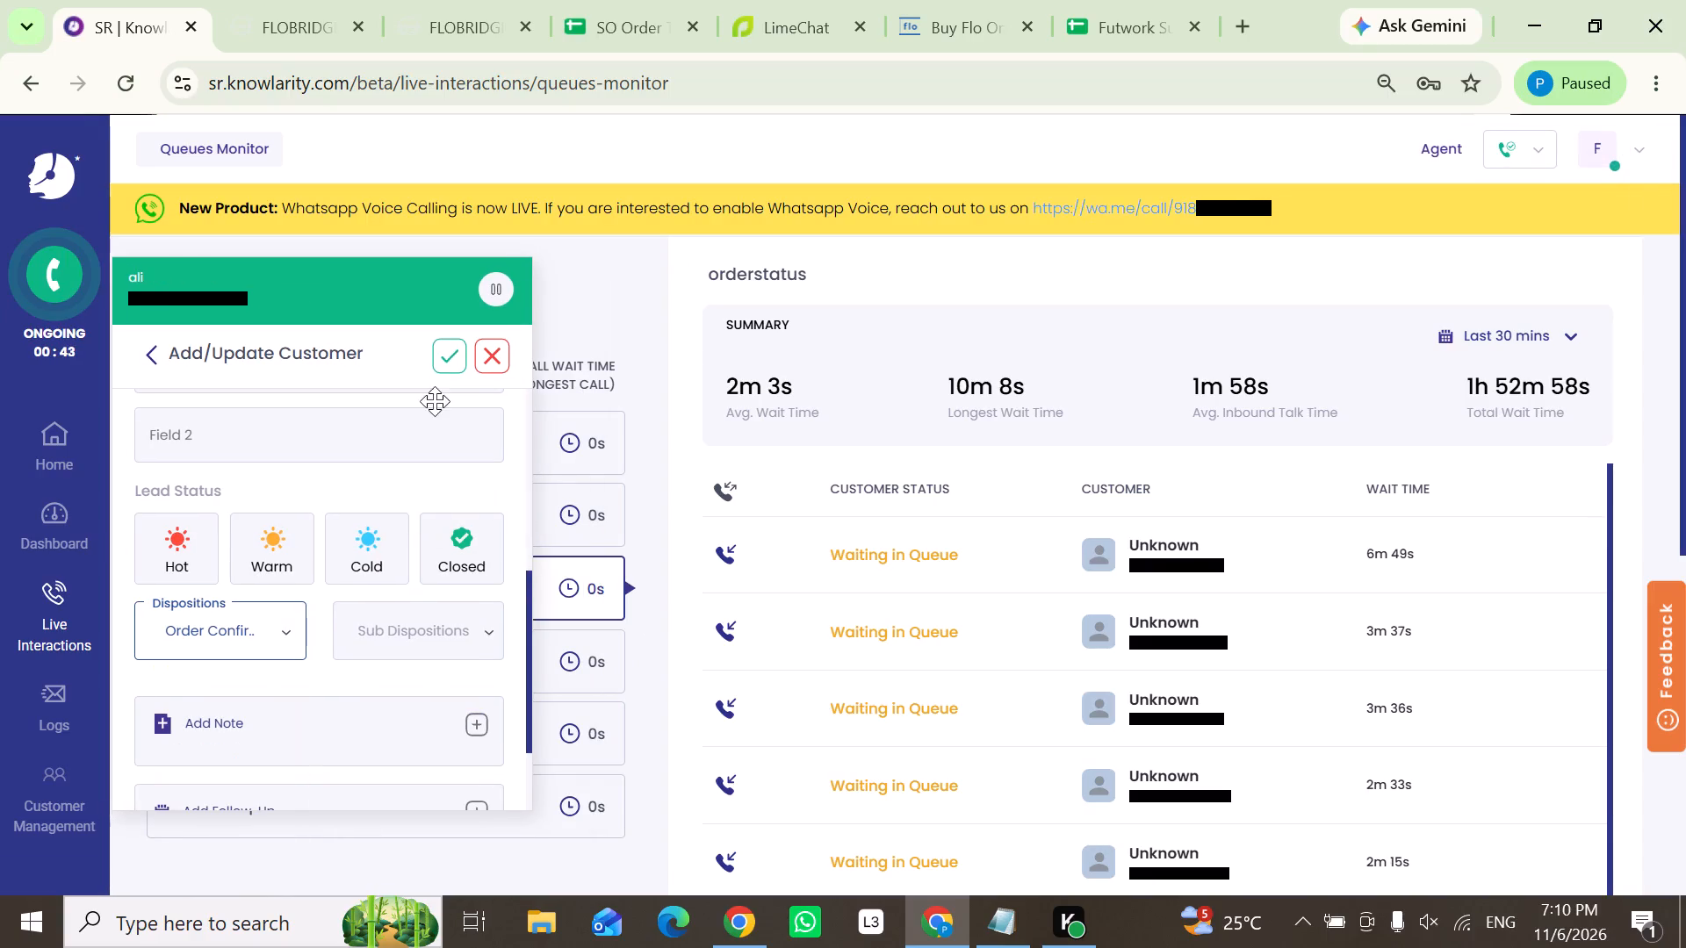
click(436, 354)
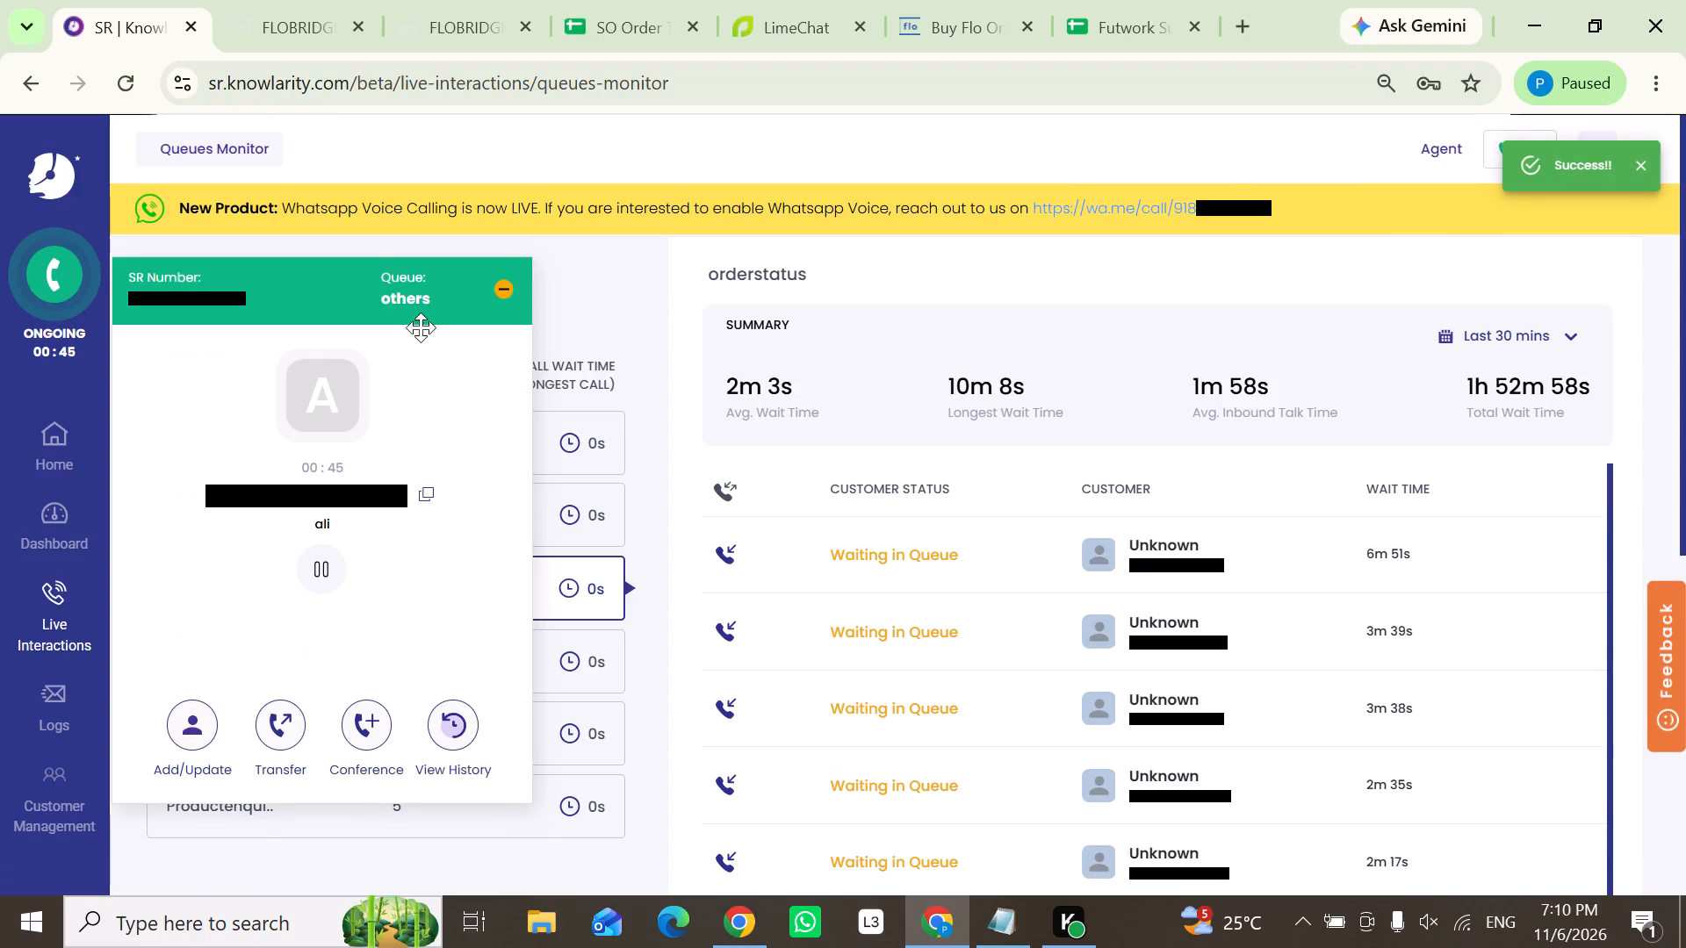
Repeat the FloBridge order search for the caller's notification mobile number.
click(293, 17)
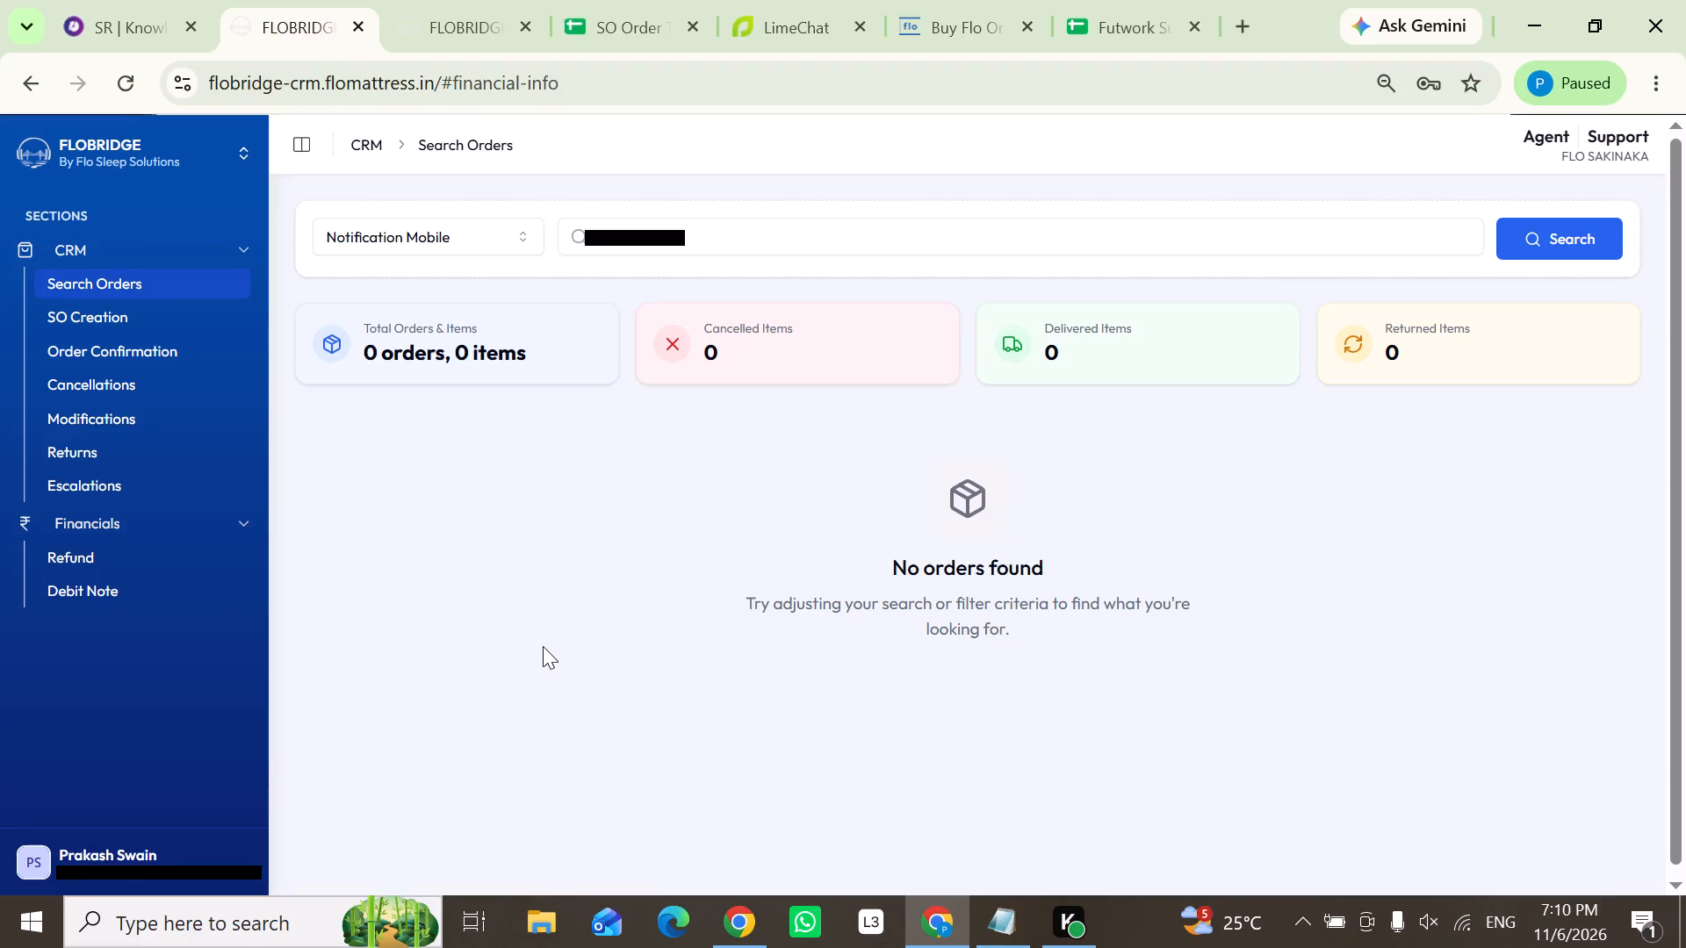
click(1500, 240)
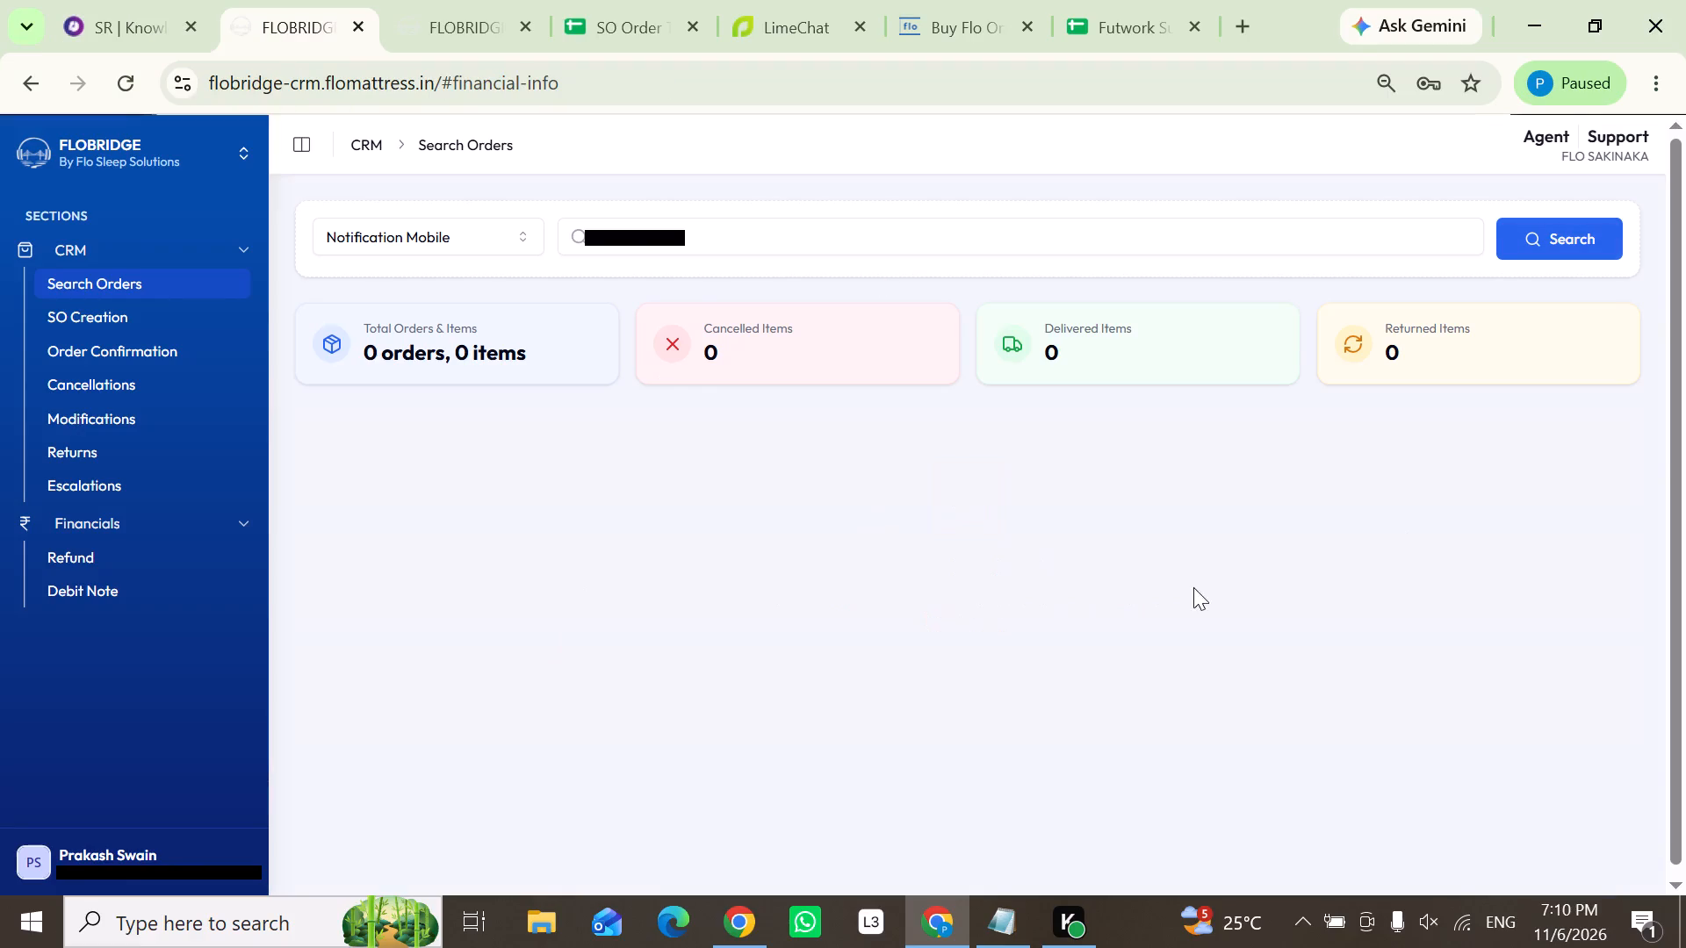
triple_click(1526, 239)
drag(1685, 385, 1685, 474)
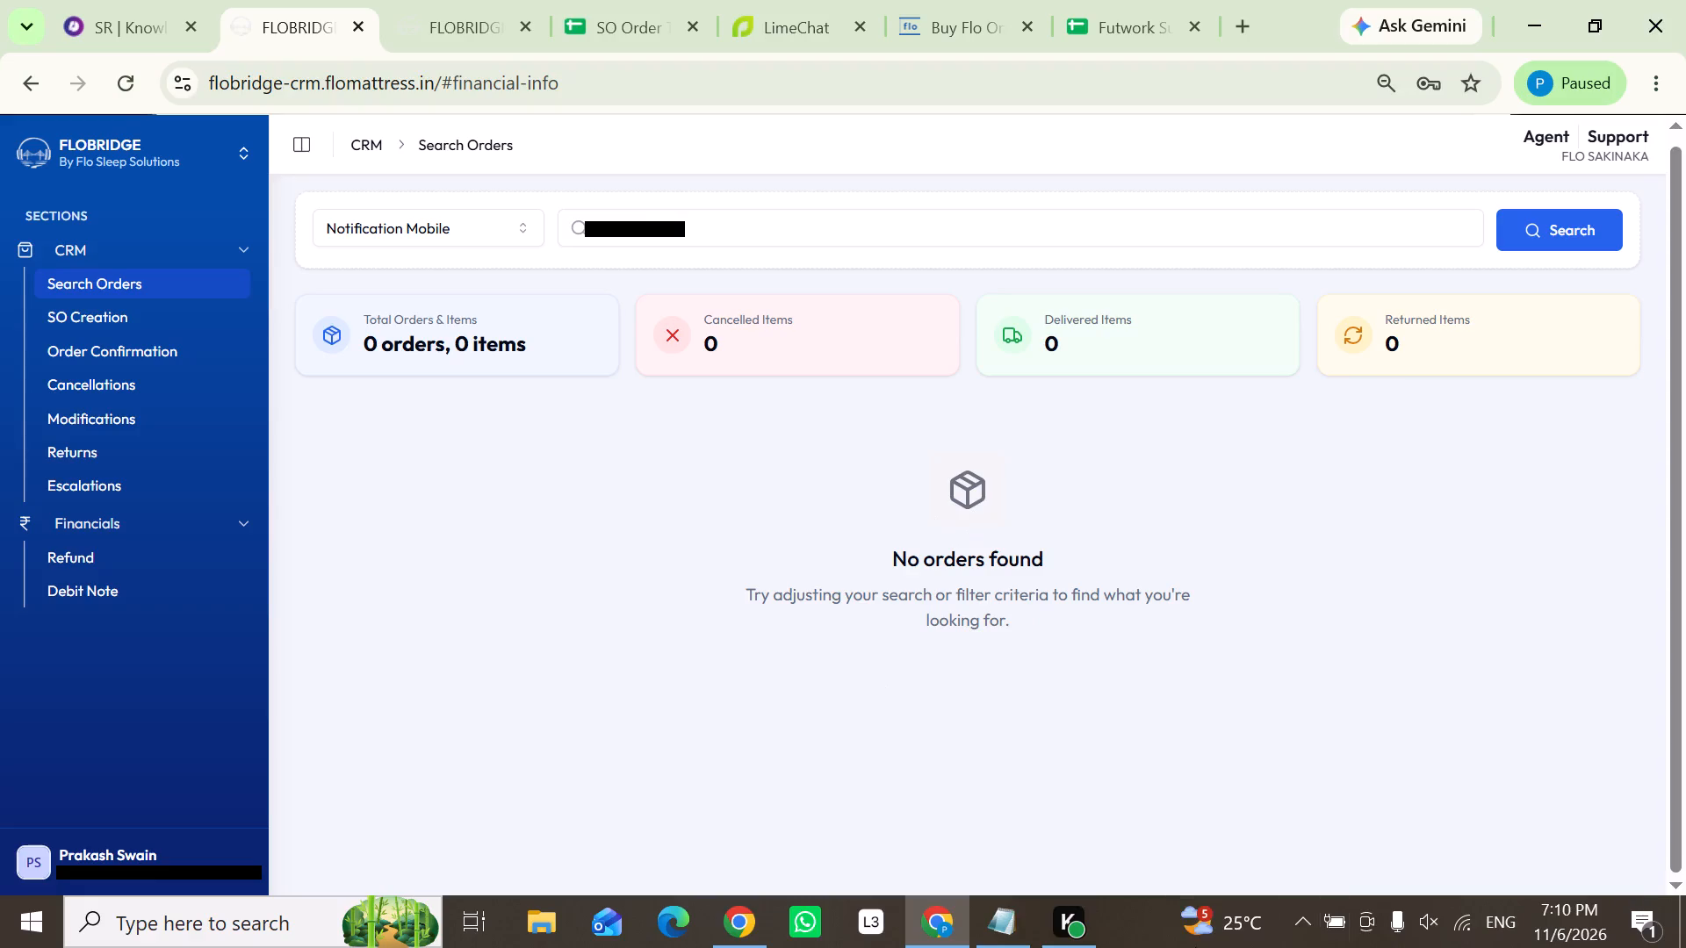
Check the callers waiting in the orderstatus queue in the Knowlarity call monitor.
click(128, 0)
scroll(1196, 674, down, 3)
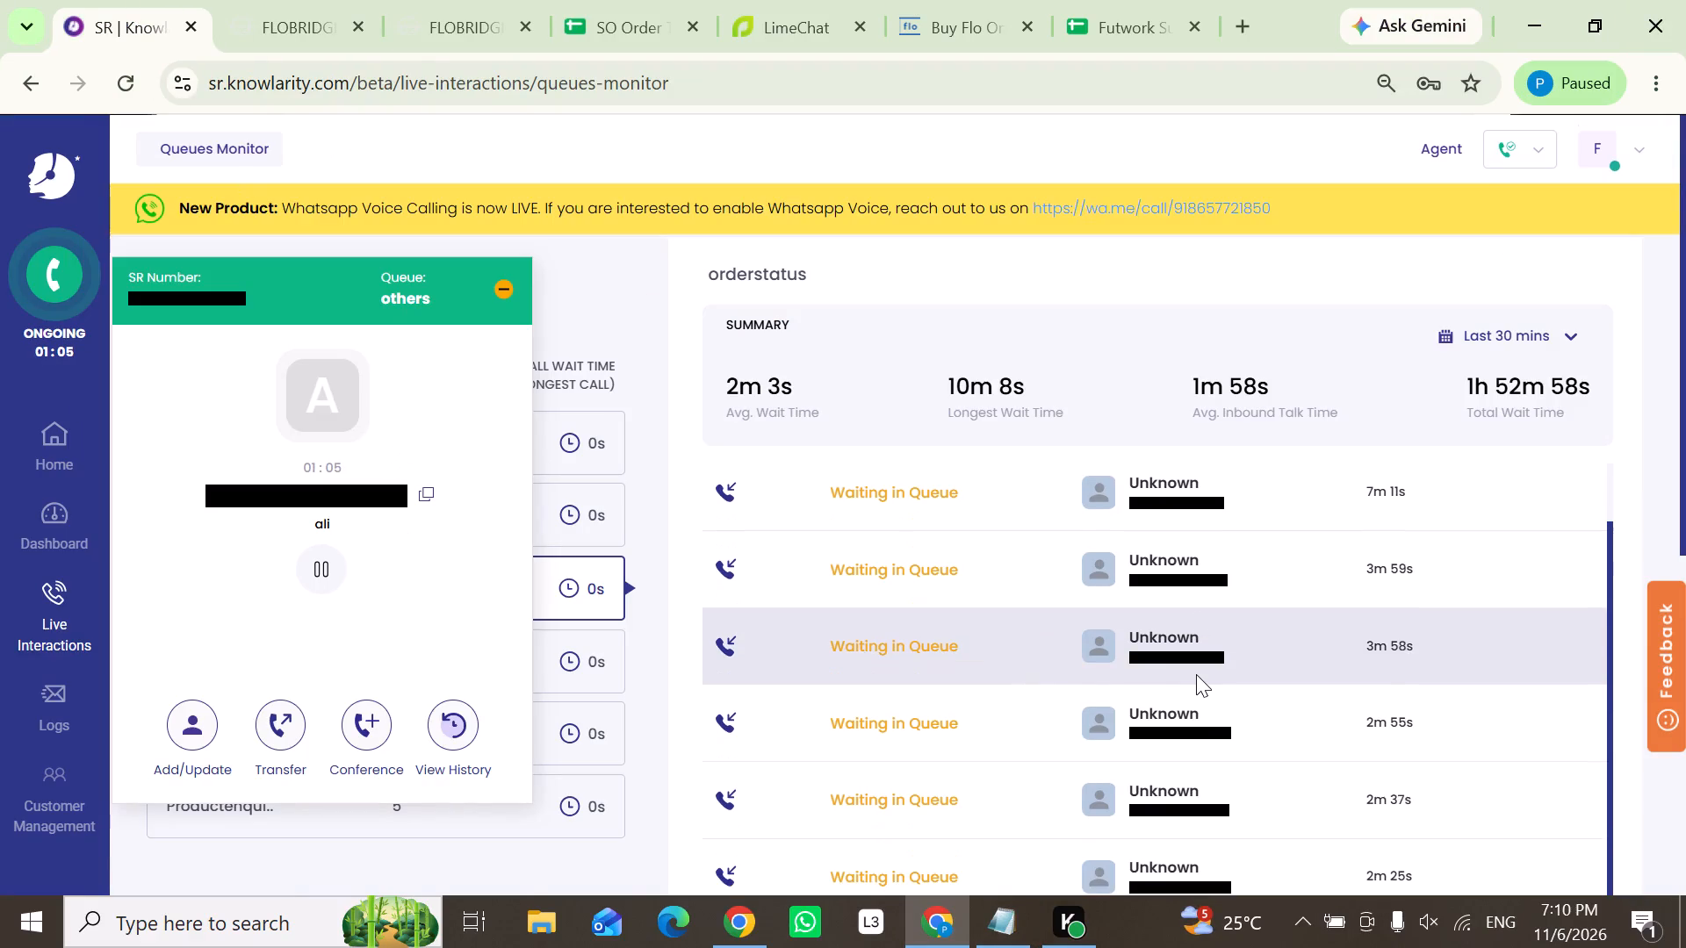
scroll(1196, 674, up, 2)
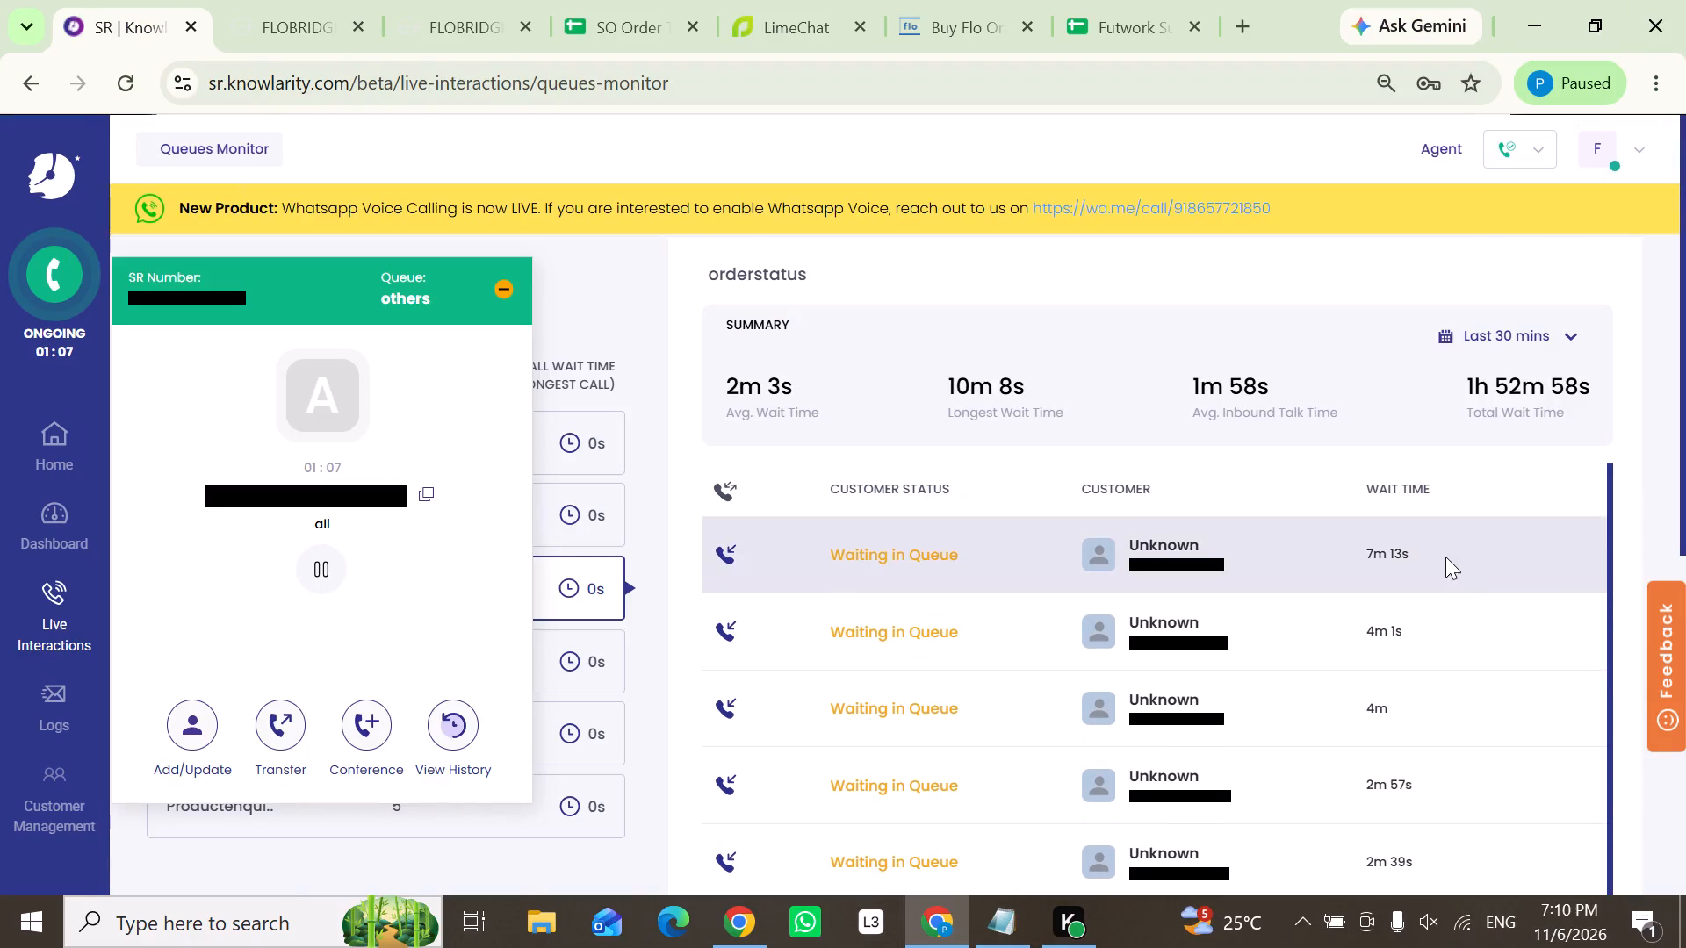
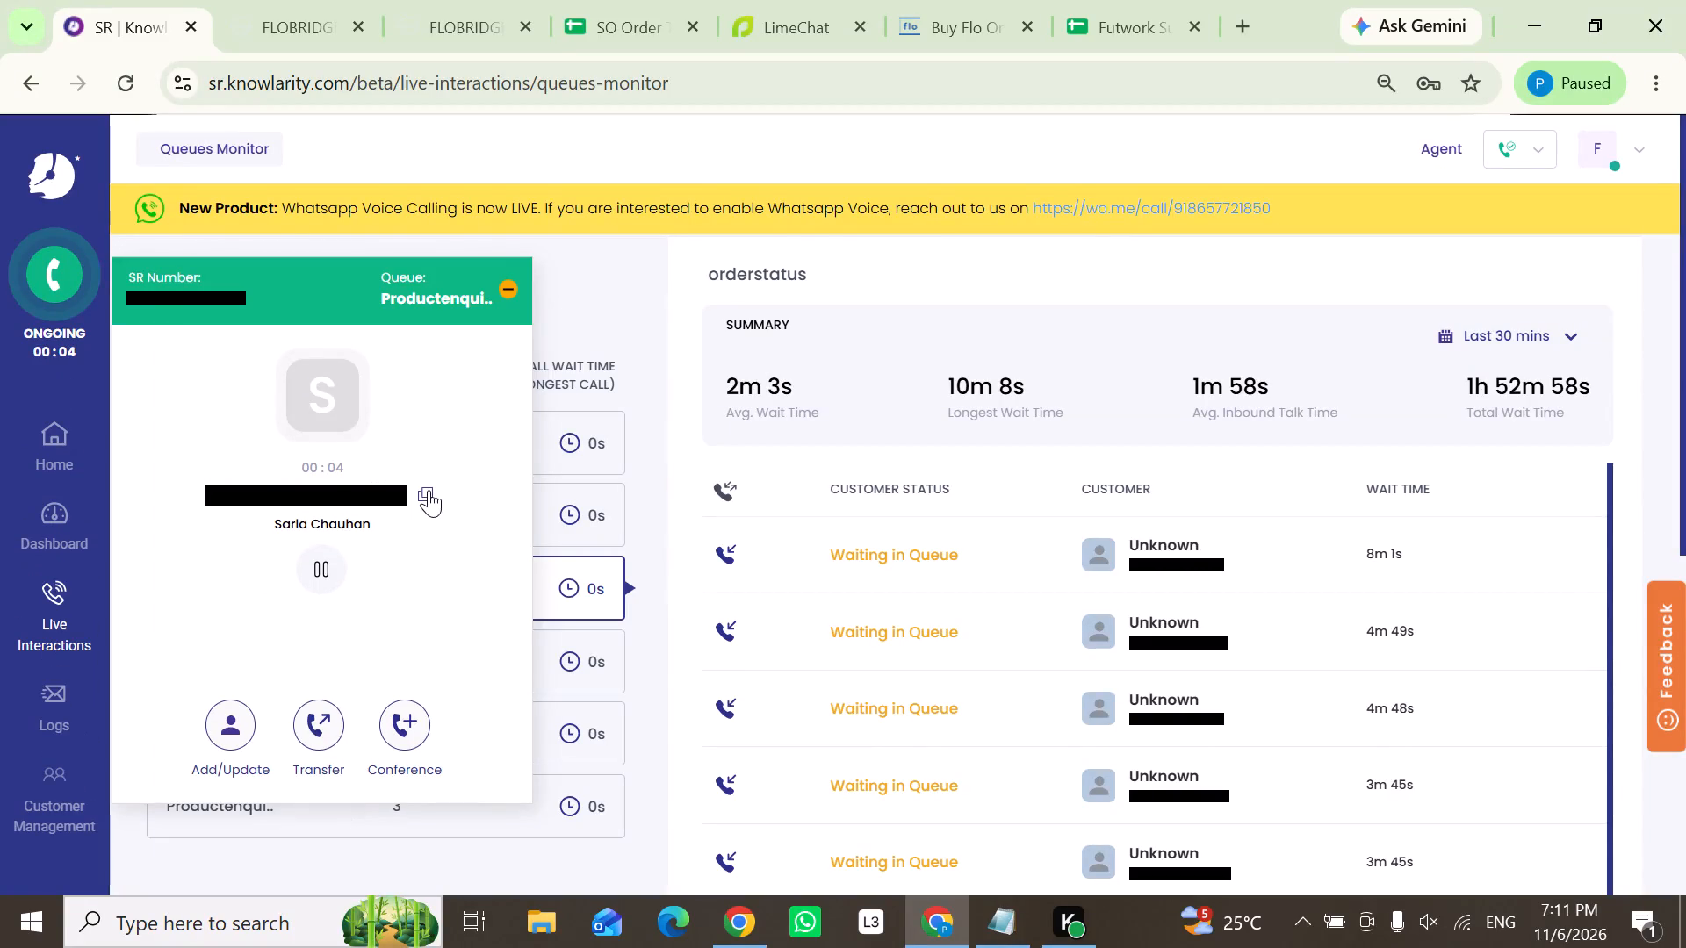
Search FloBridge orders by the current caller's notification mobile number, copied from the ongoing Knowlarity call and stripped of its country code.
click(429, 490)
click(285, 0)
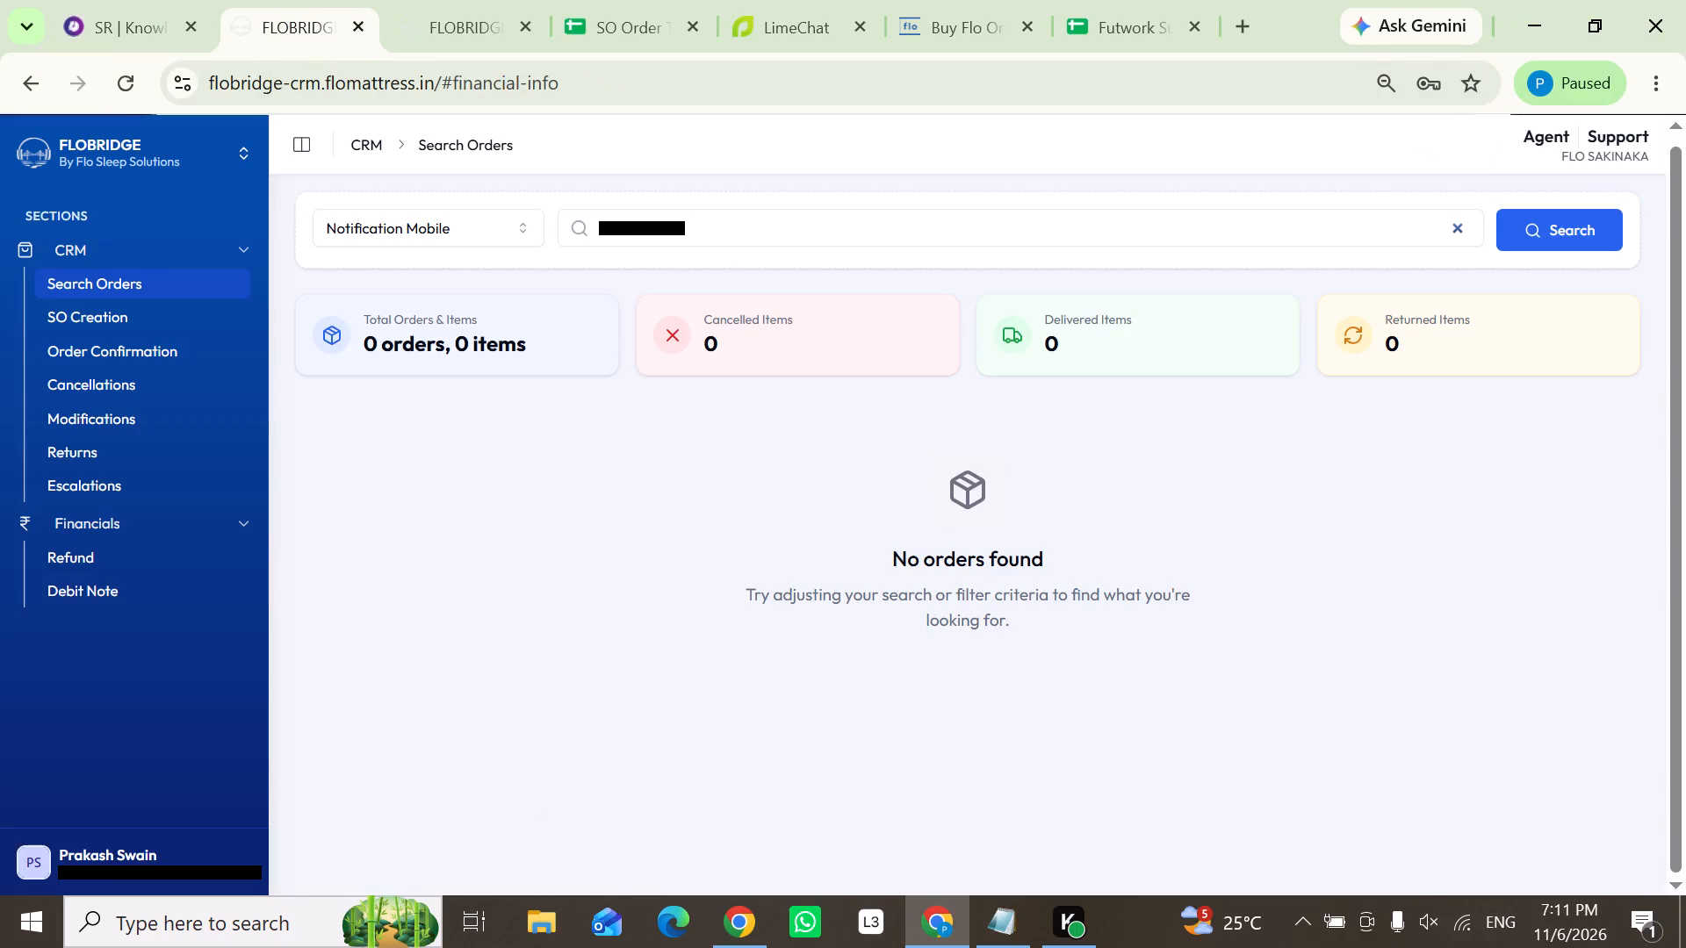
drag(713, 233, 485, 243)
key(ctrl+v)
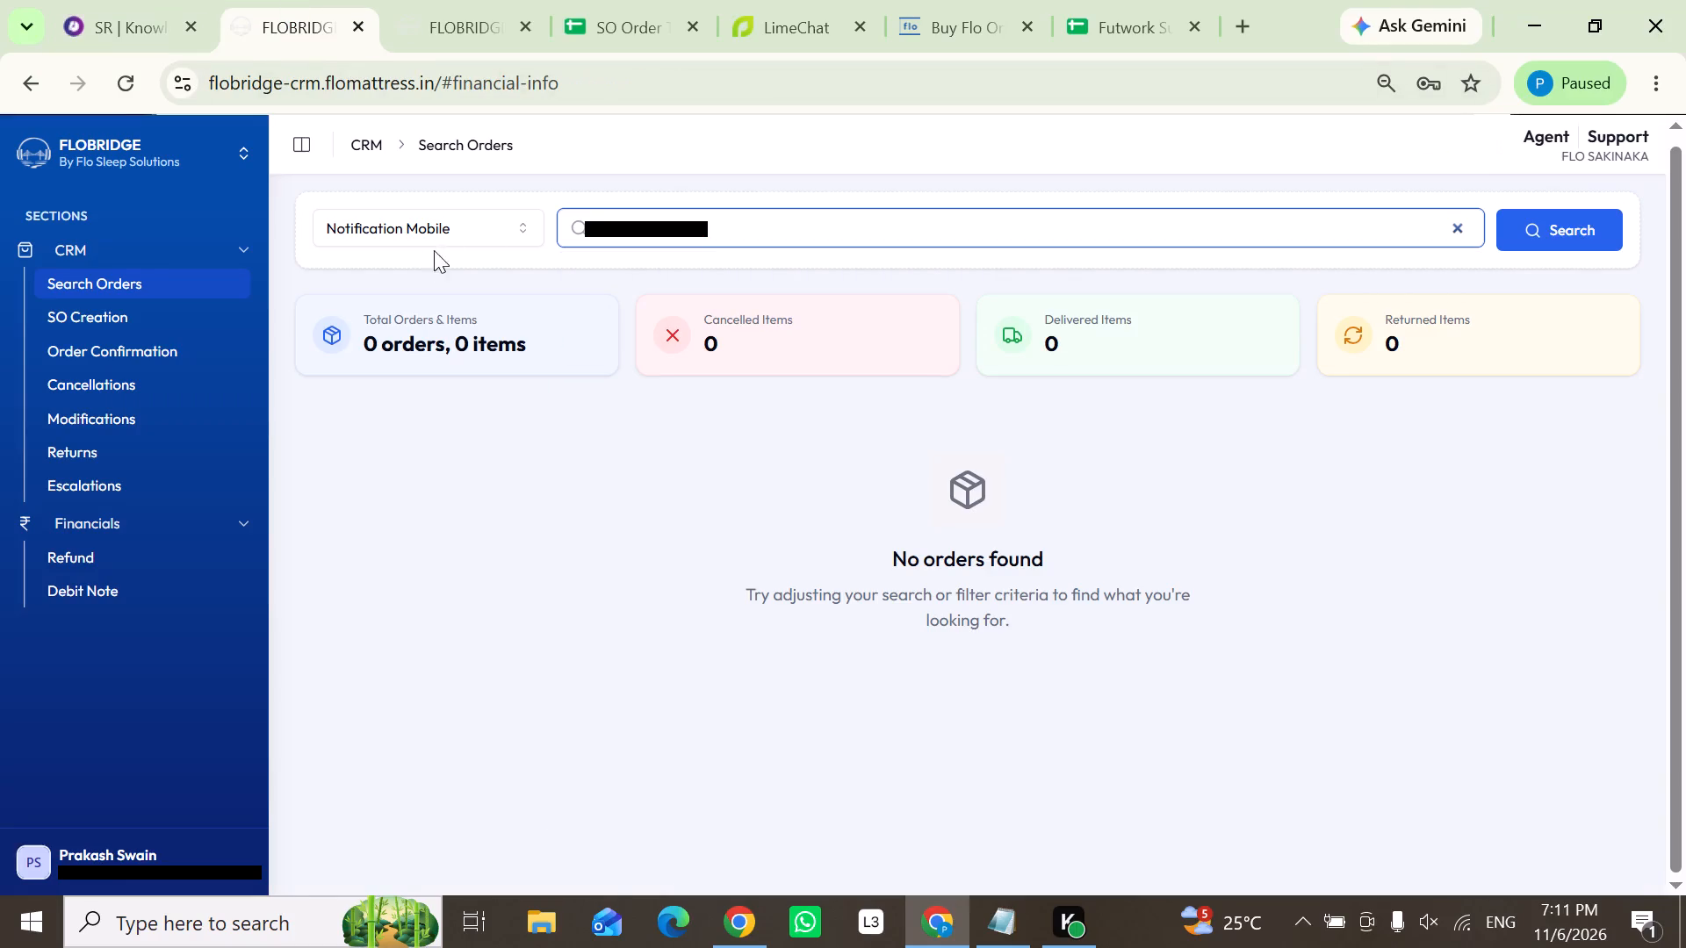
drag(623, 225, 589, 226)
key(BackSpace)
click(1549, 238)
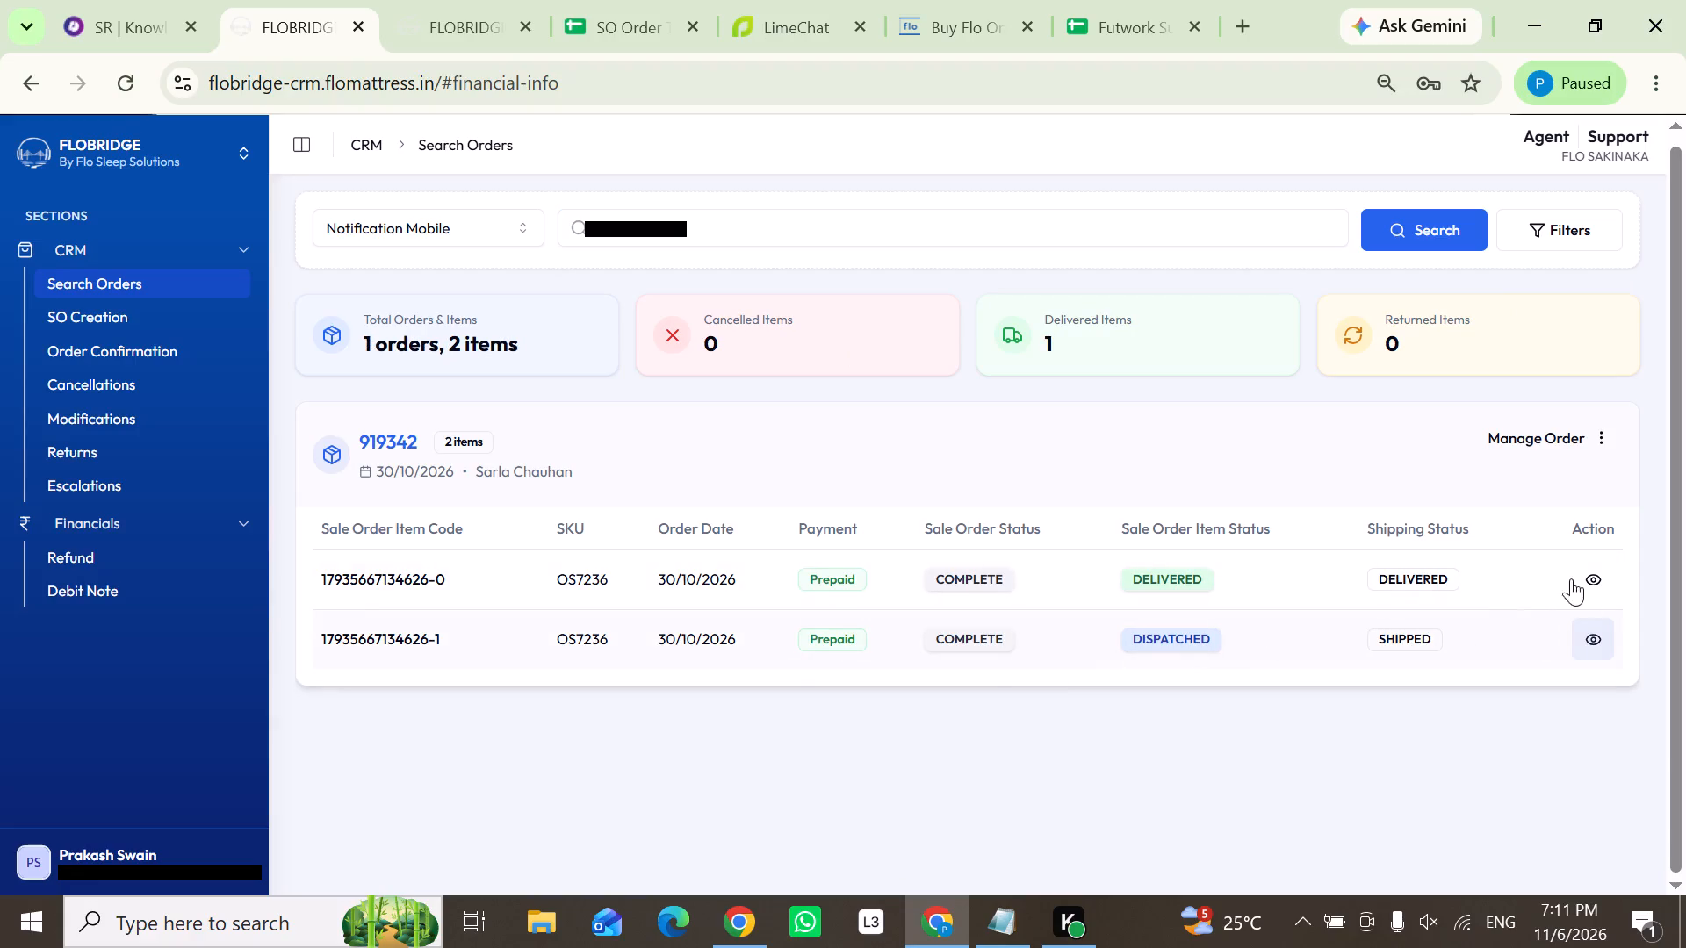
click(1553, 440)
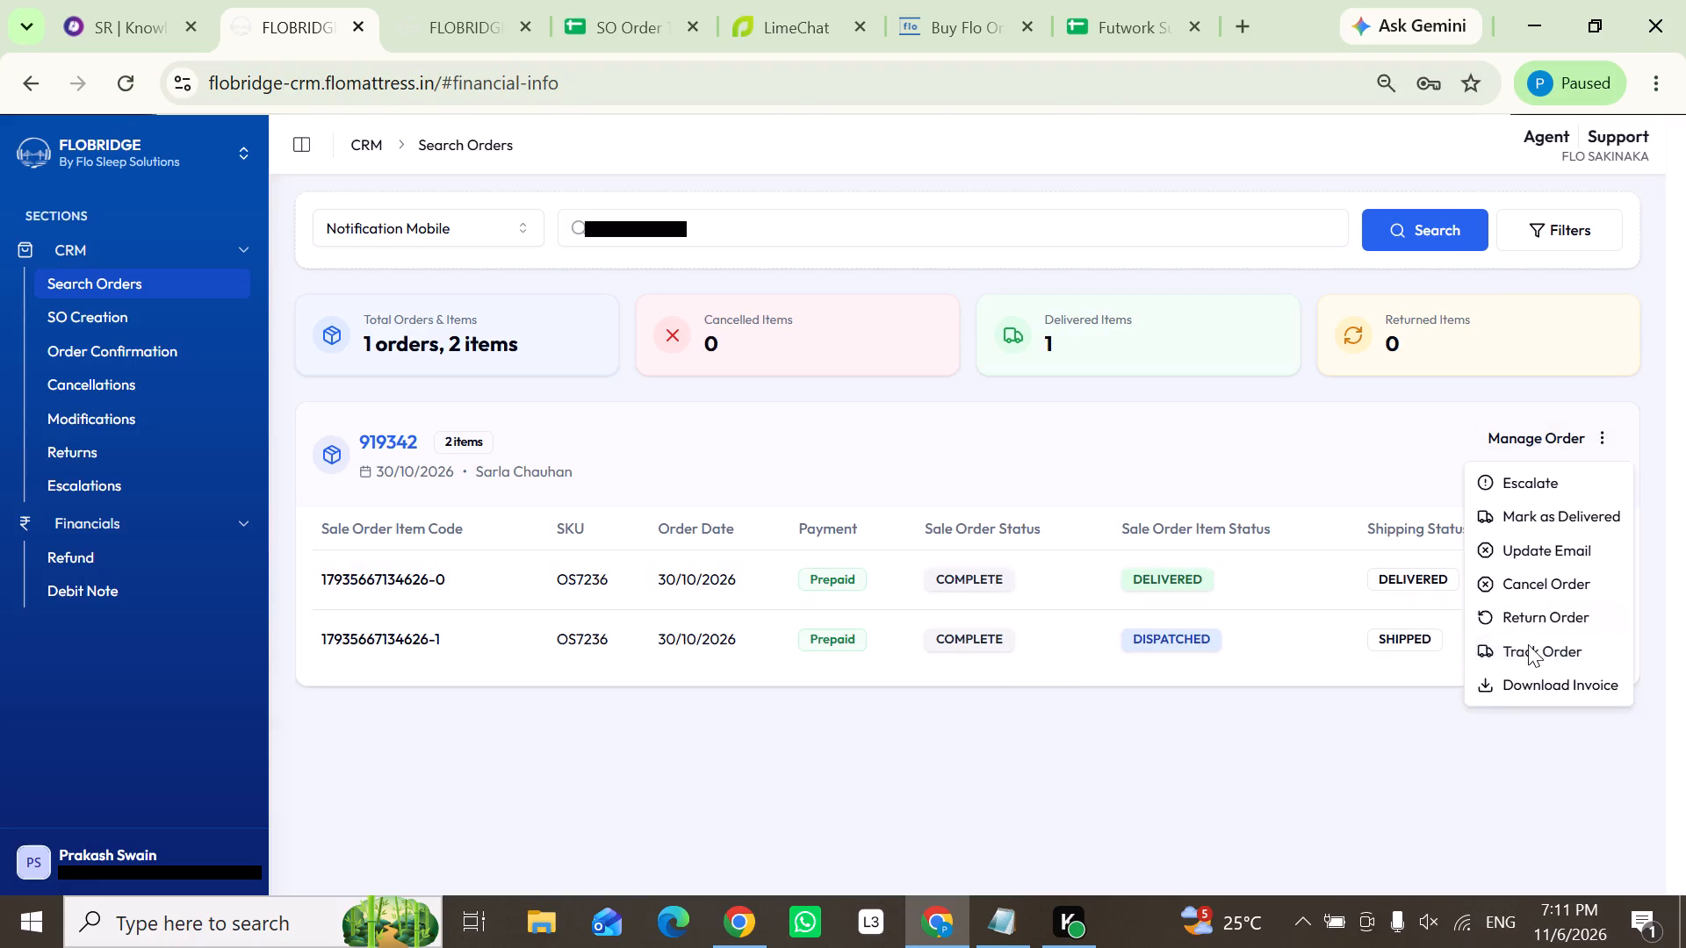
click(1525, 648)
click(1011, 508)
click(904, 574)
click(879, 572)
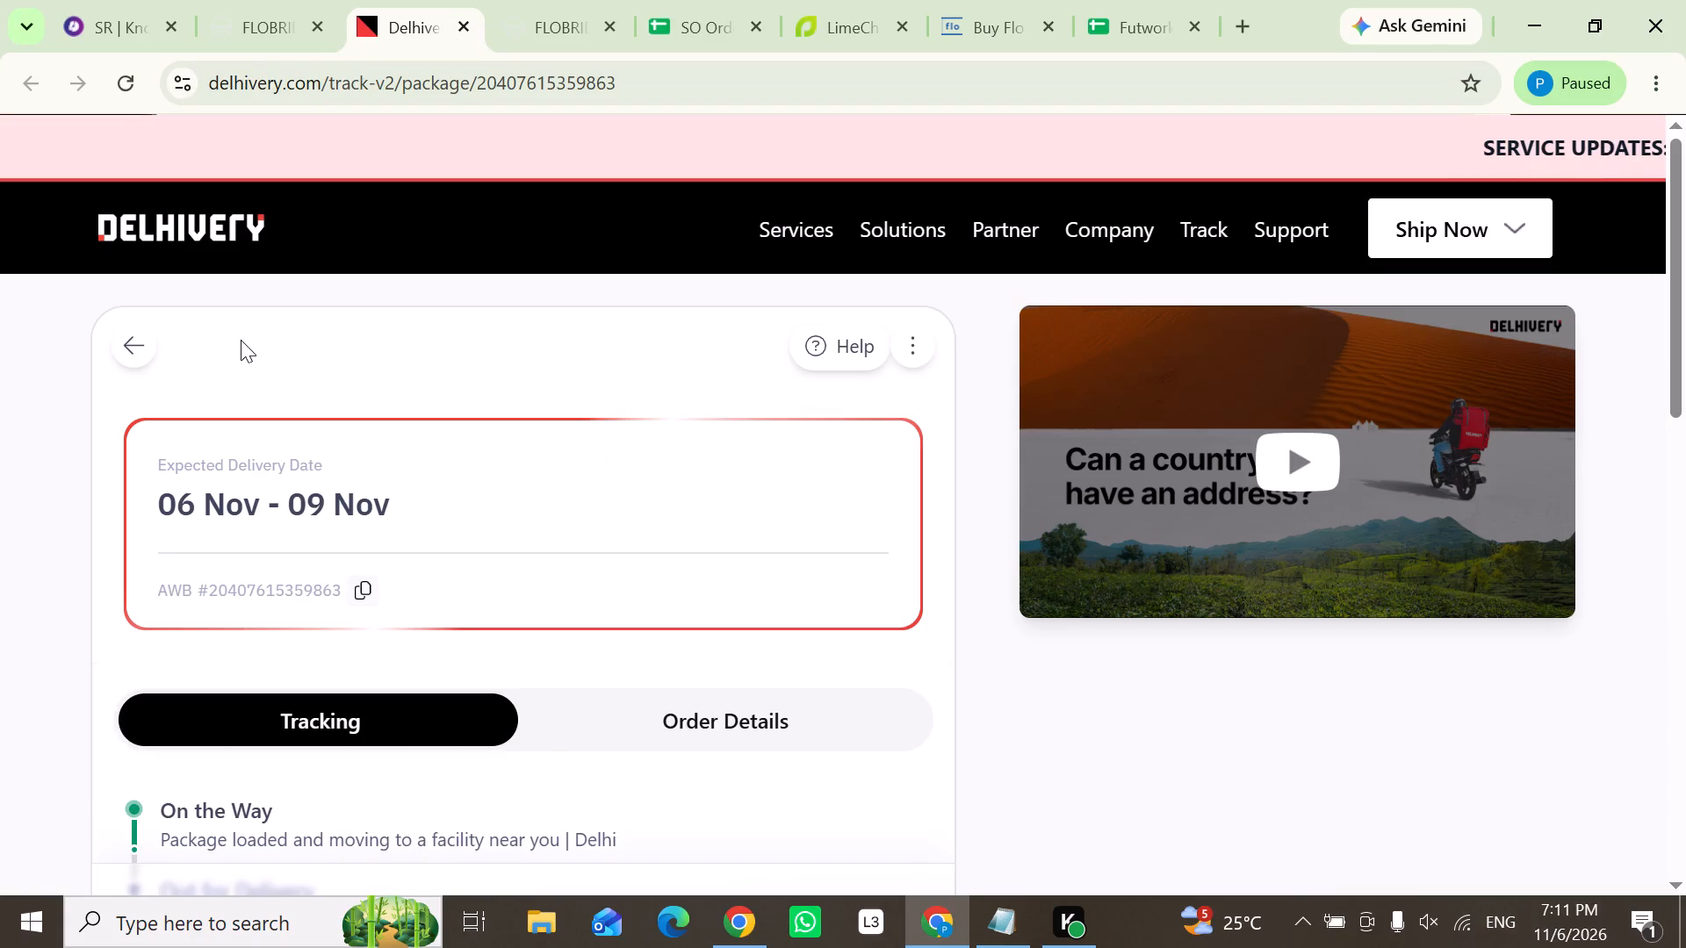
click(225, 0)
click(392, 496)
drag(417, 448, 355, 448)
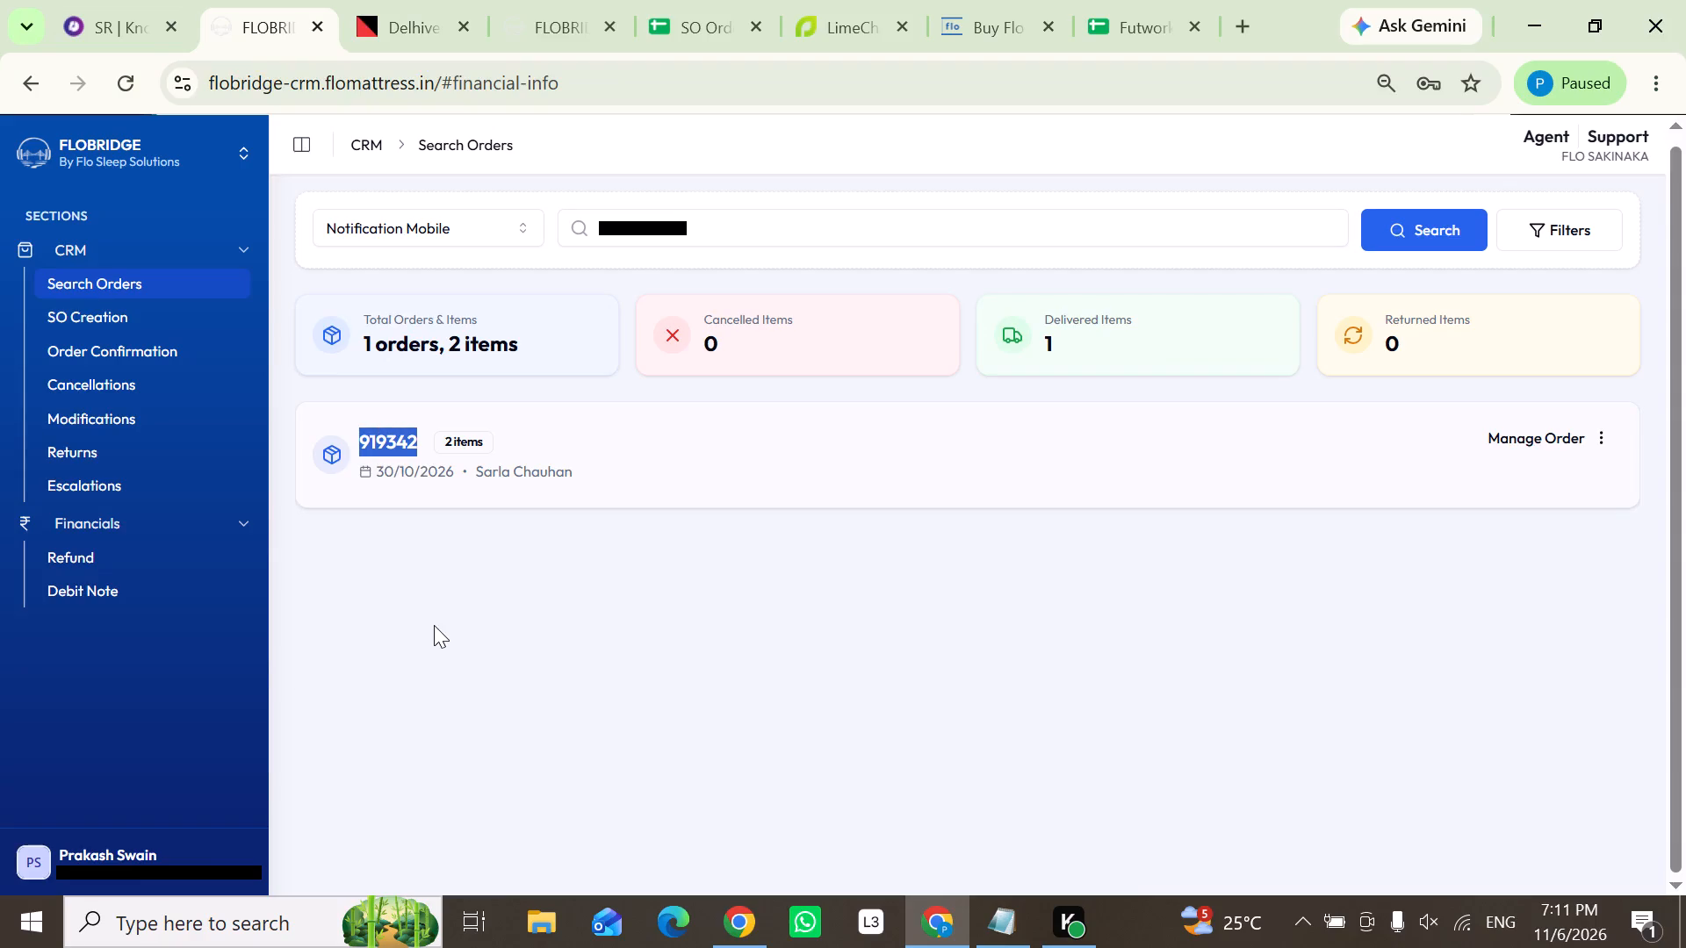
key(ctrl+c)
click(136, 5)
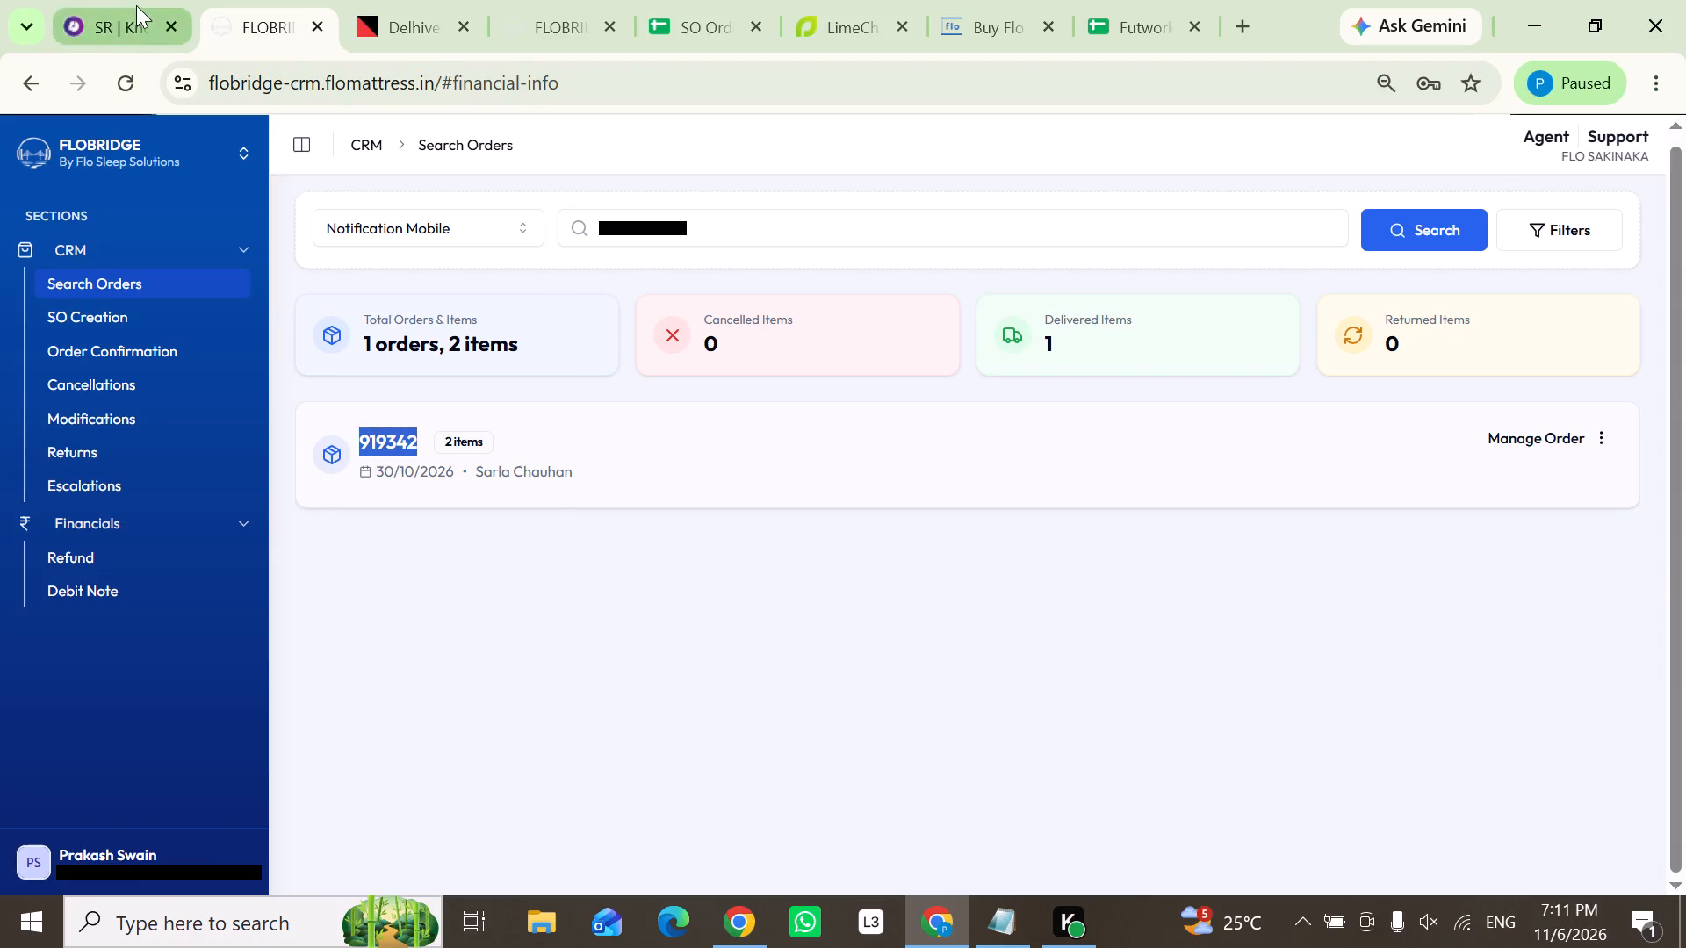
click(236, 733)
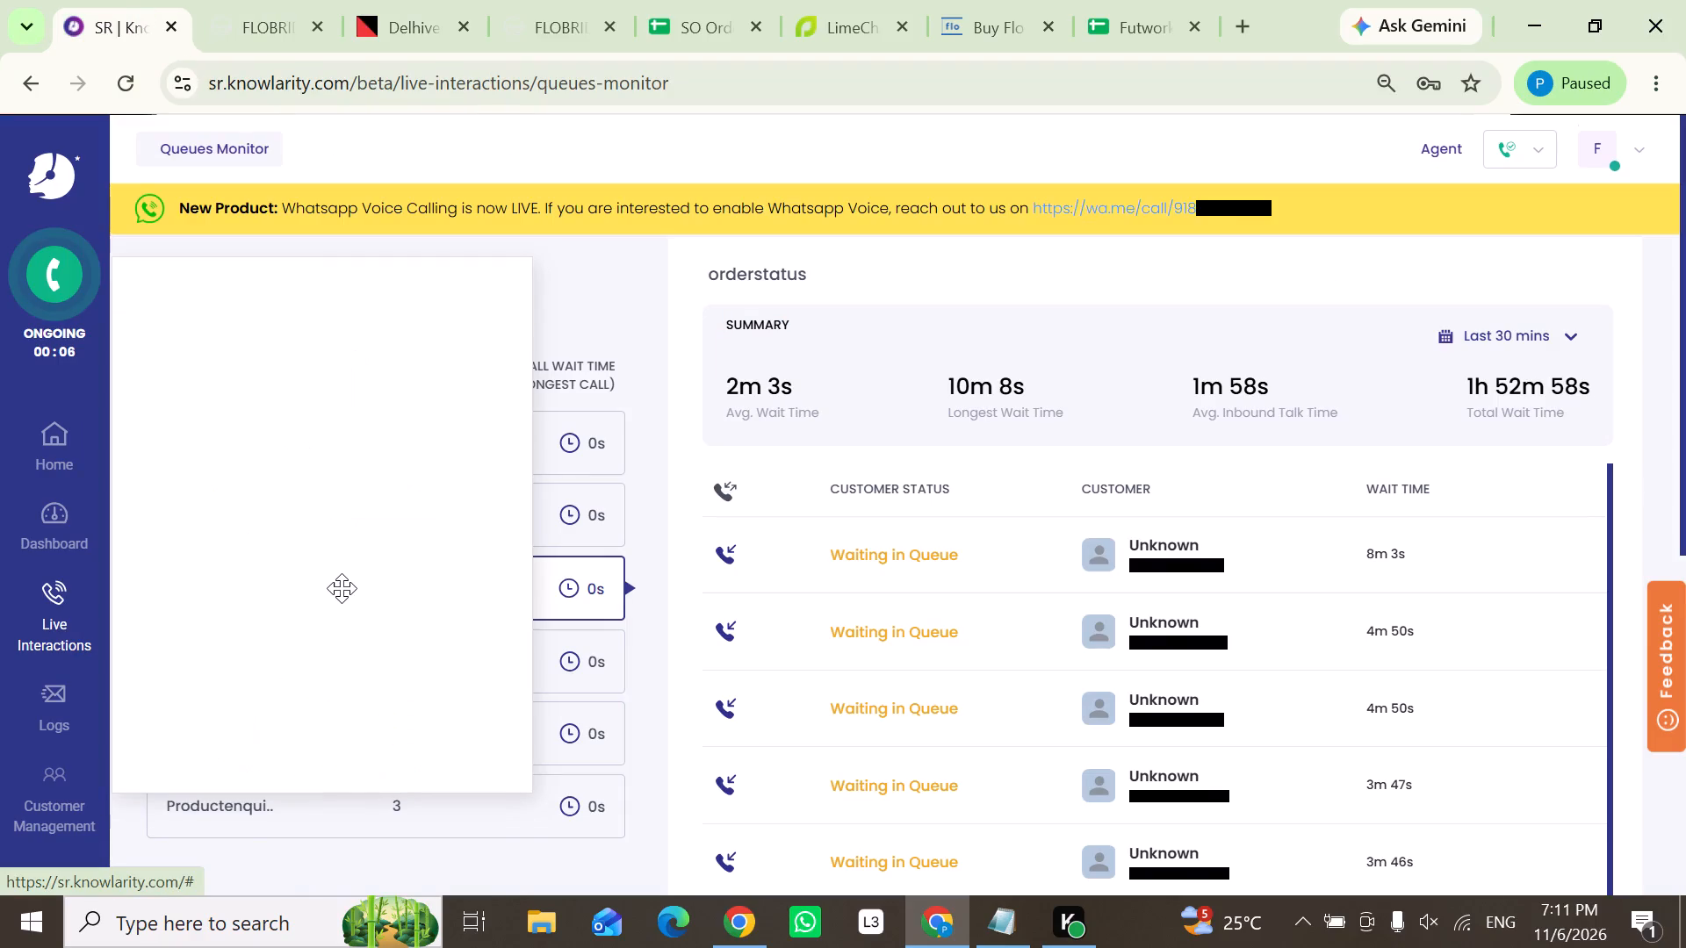
scroll(338, 603, down, 1)
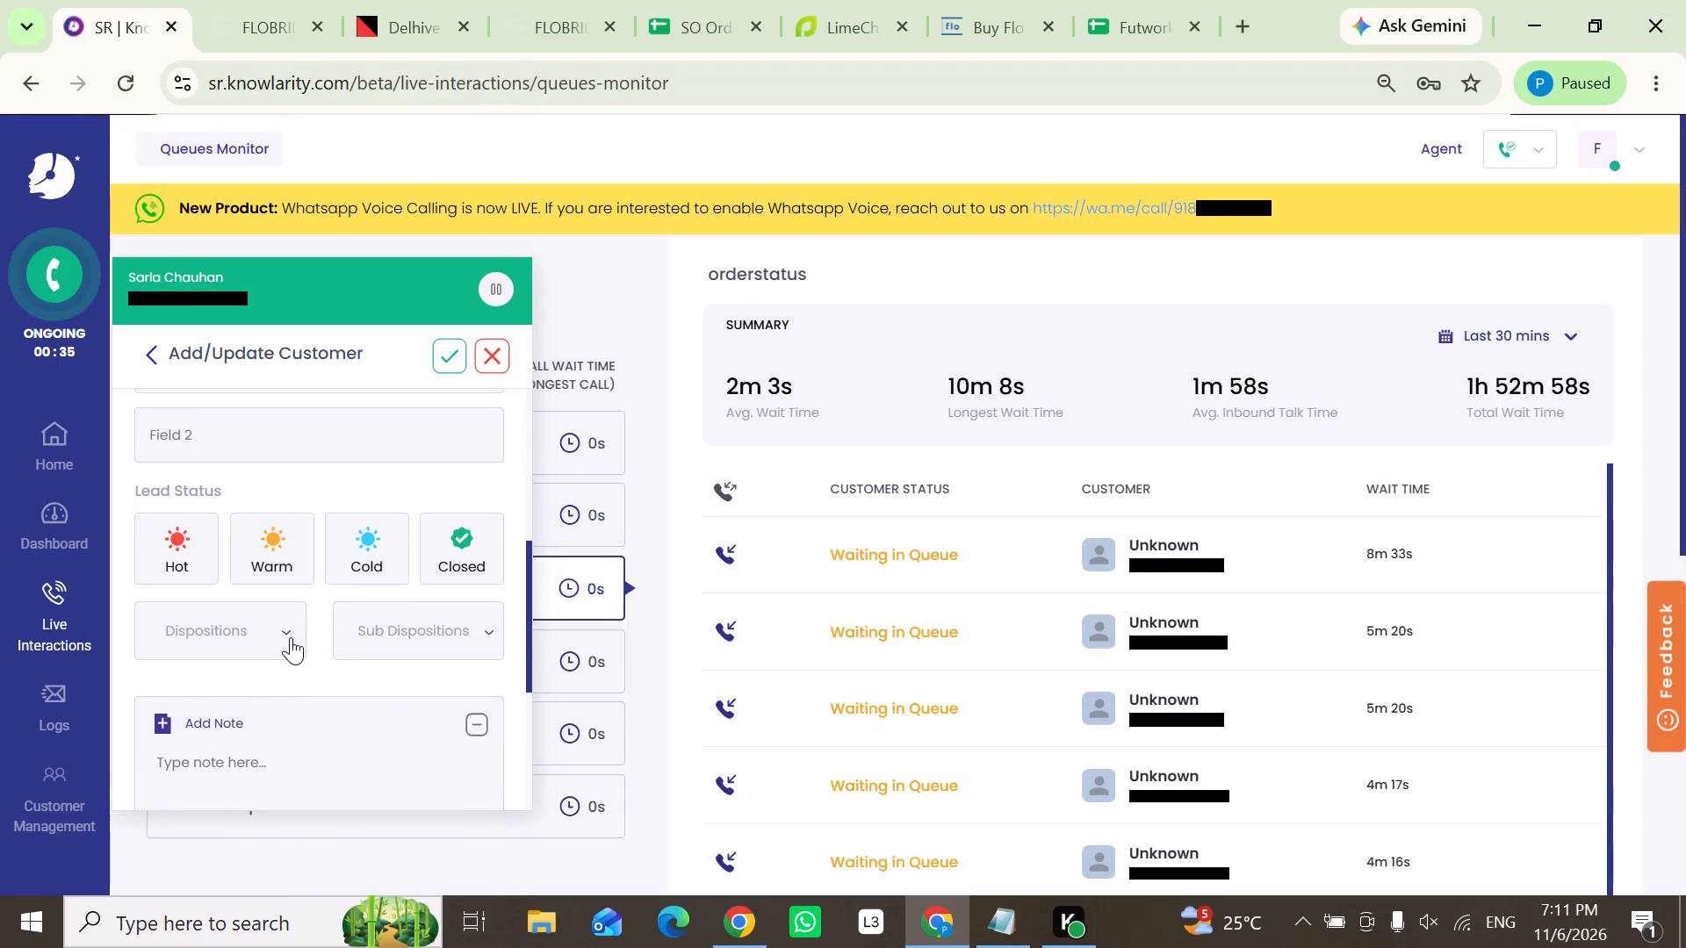
click(285, 637)
drag(299, 704, 295, 732)
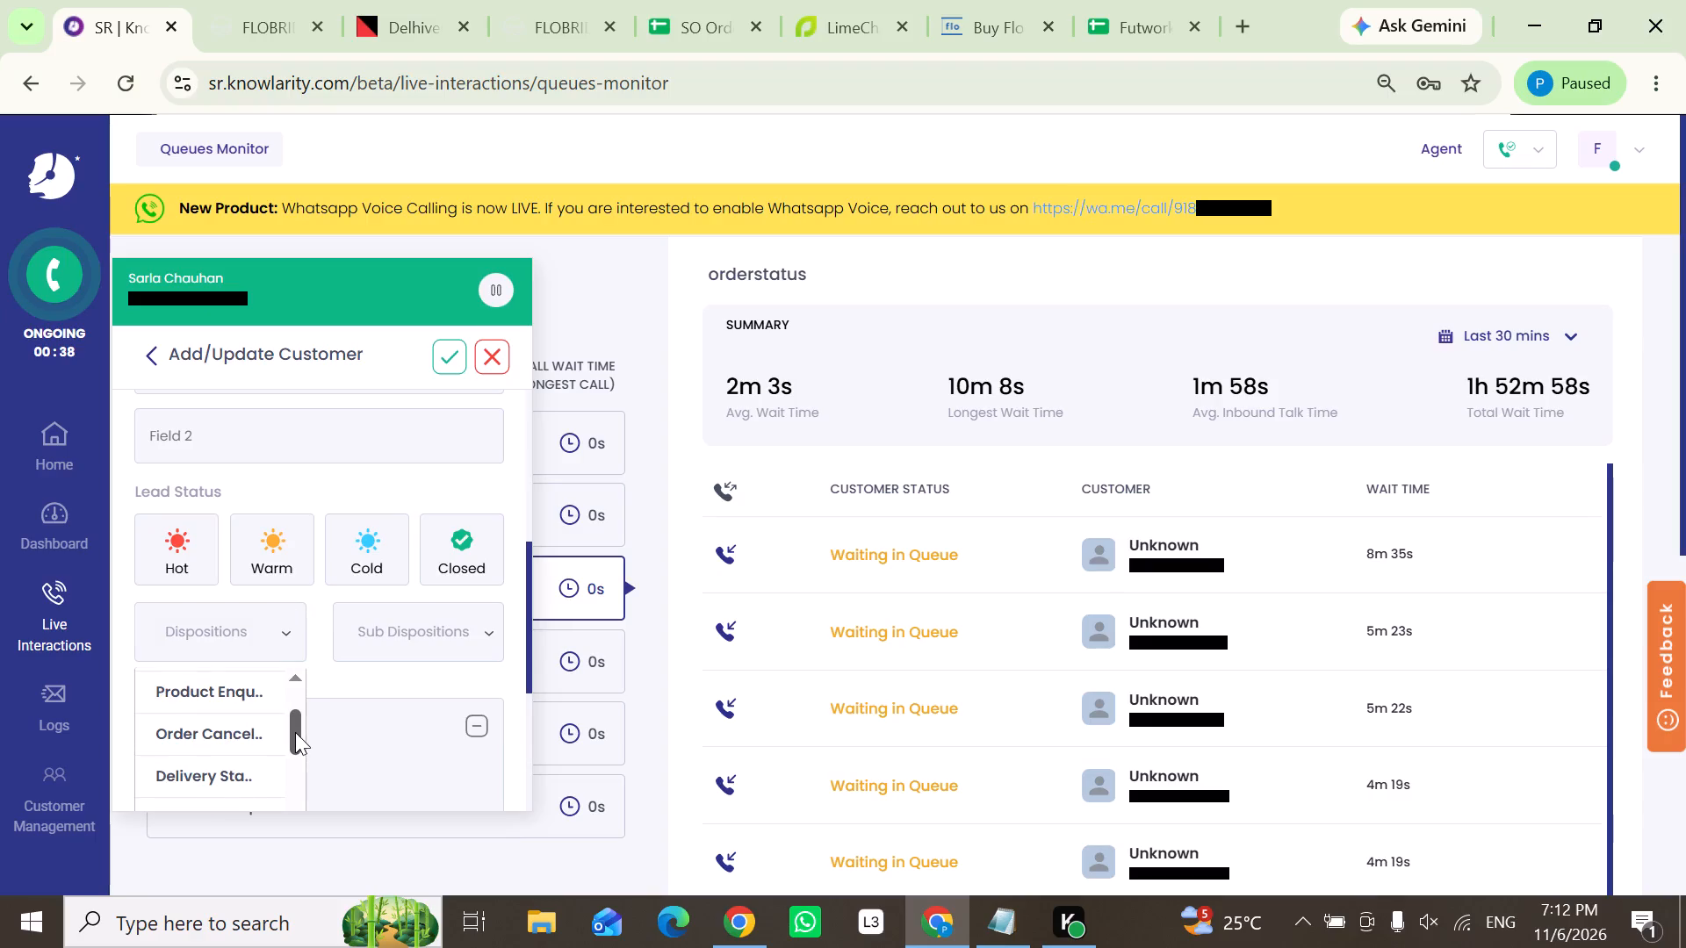
drag(295, 732, 295, 741)
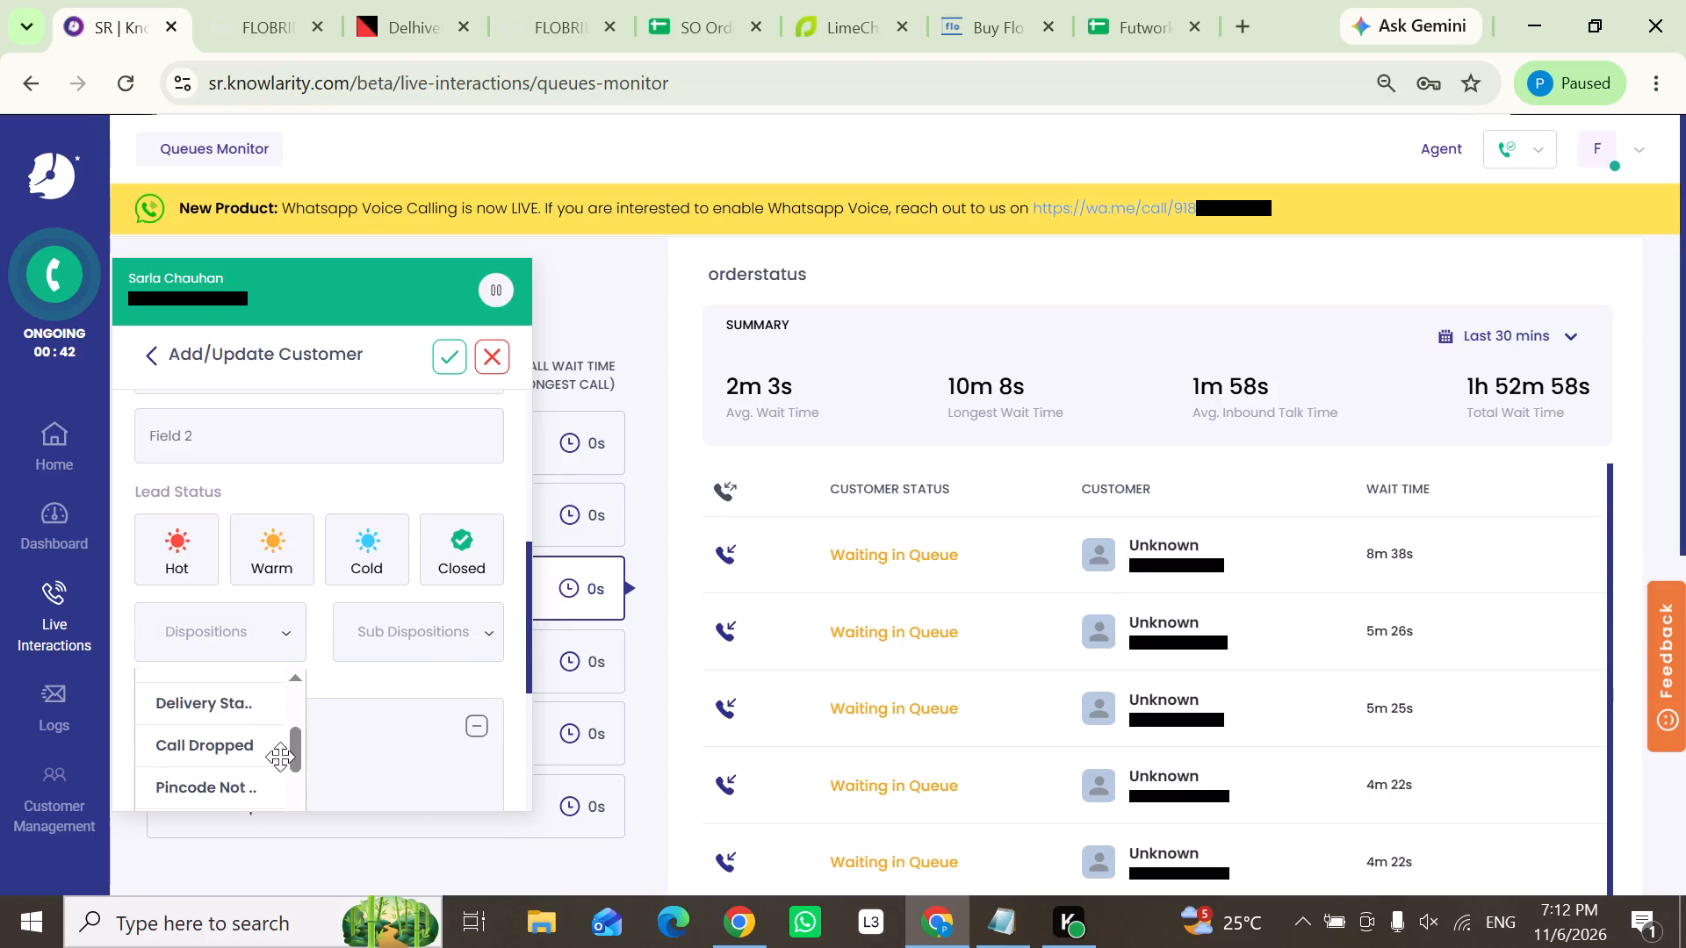
click(202, 712)
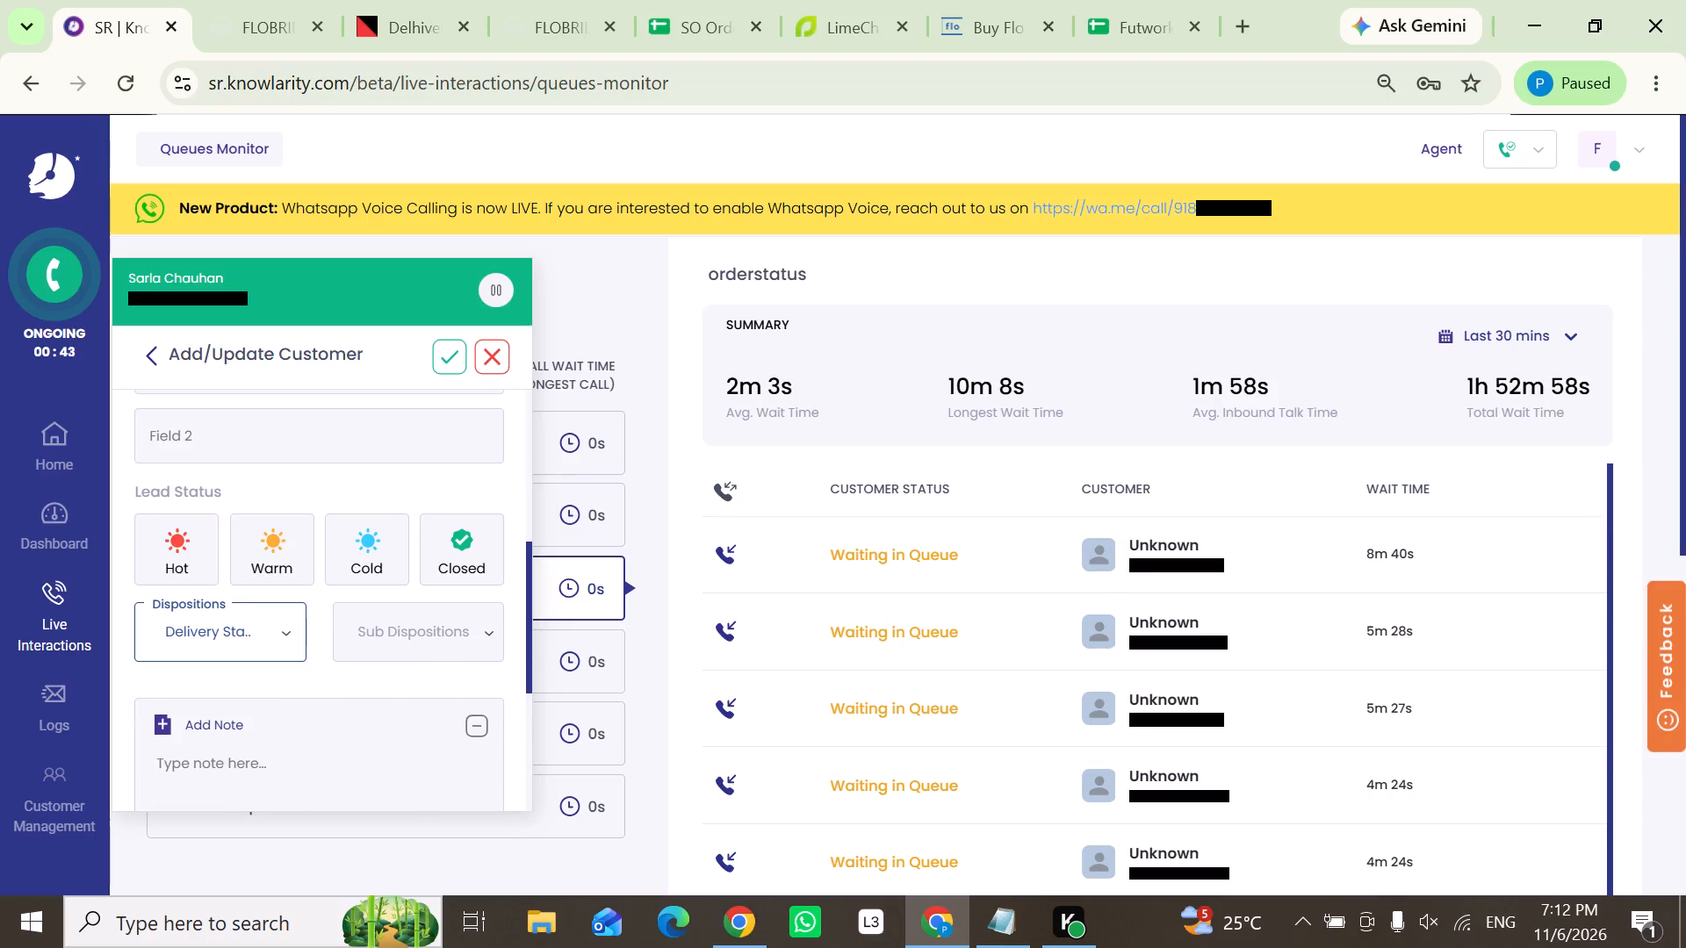
click(245, 766)
key(ctrl+v)
click(450, 367)
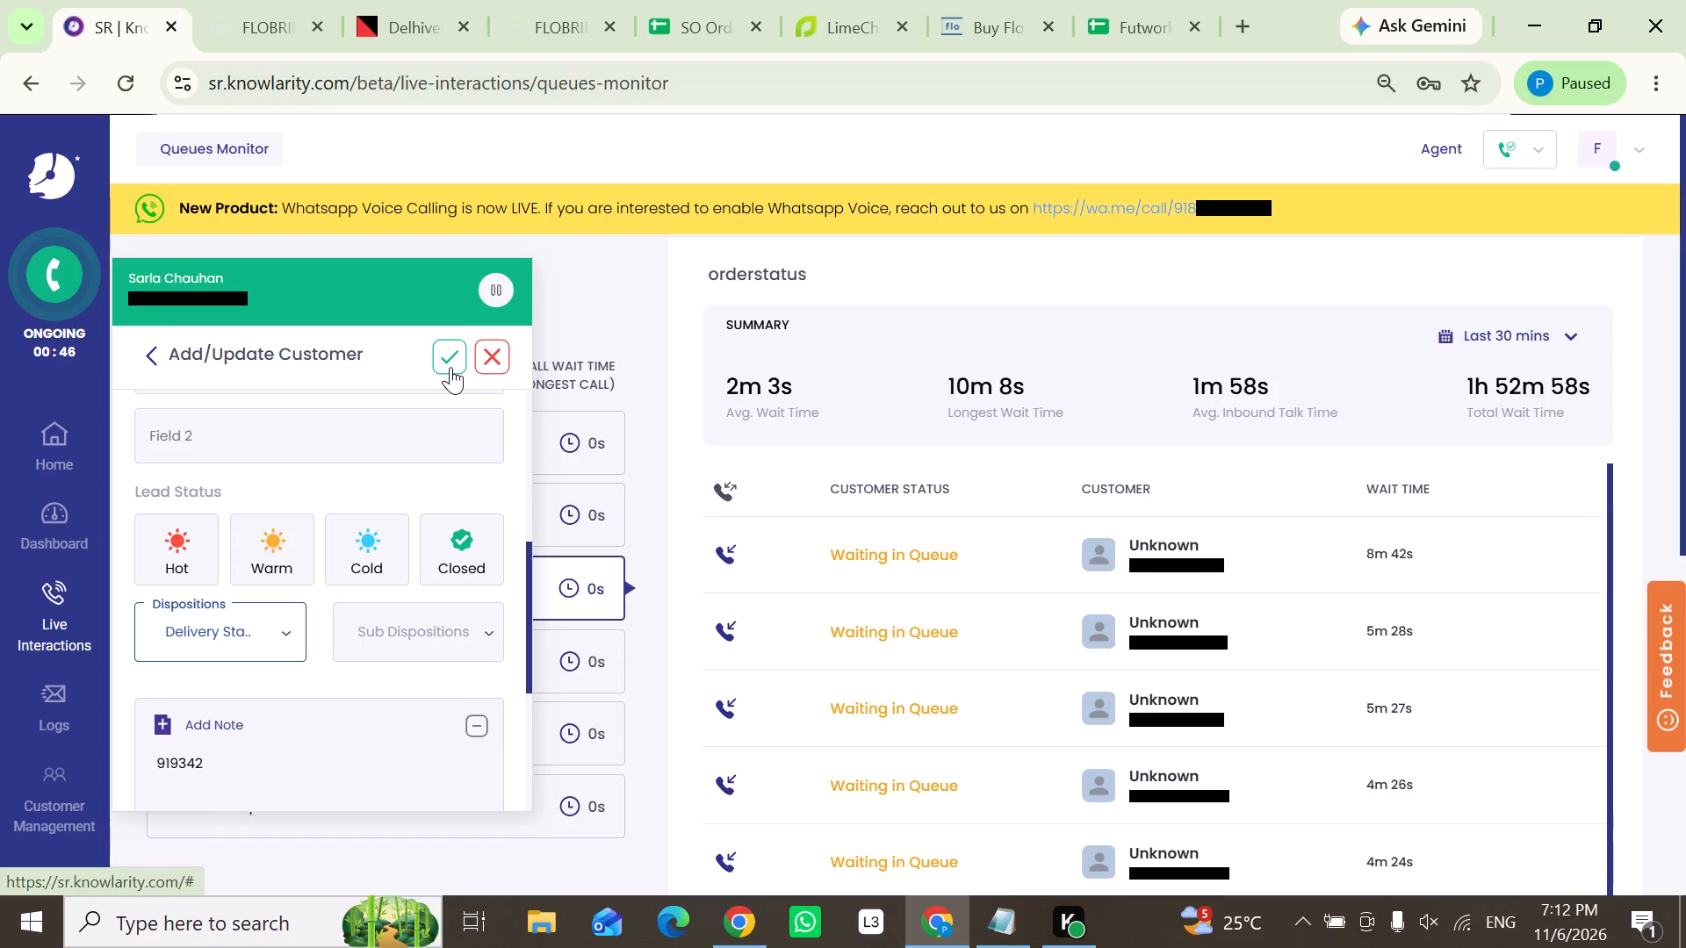
click(272, 0)
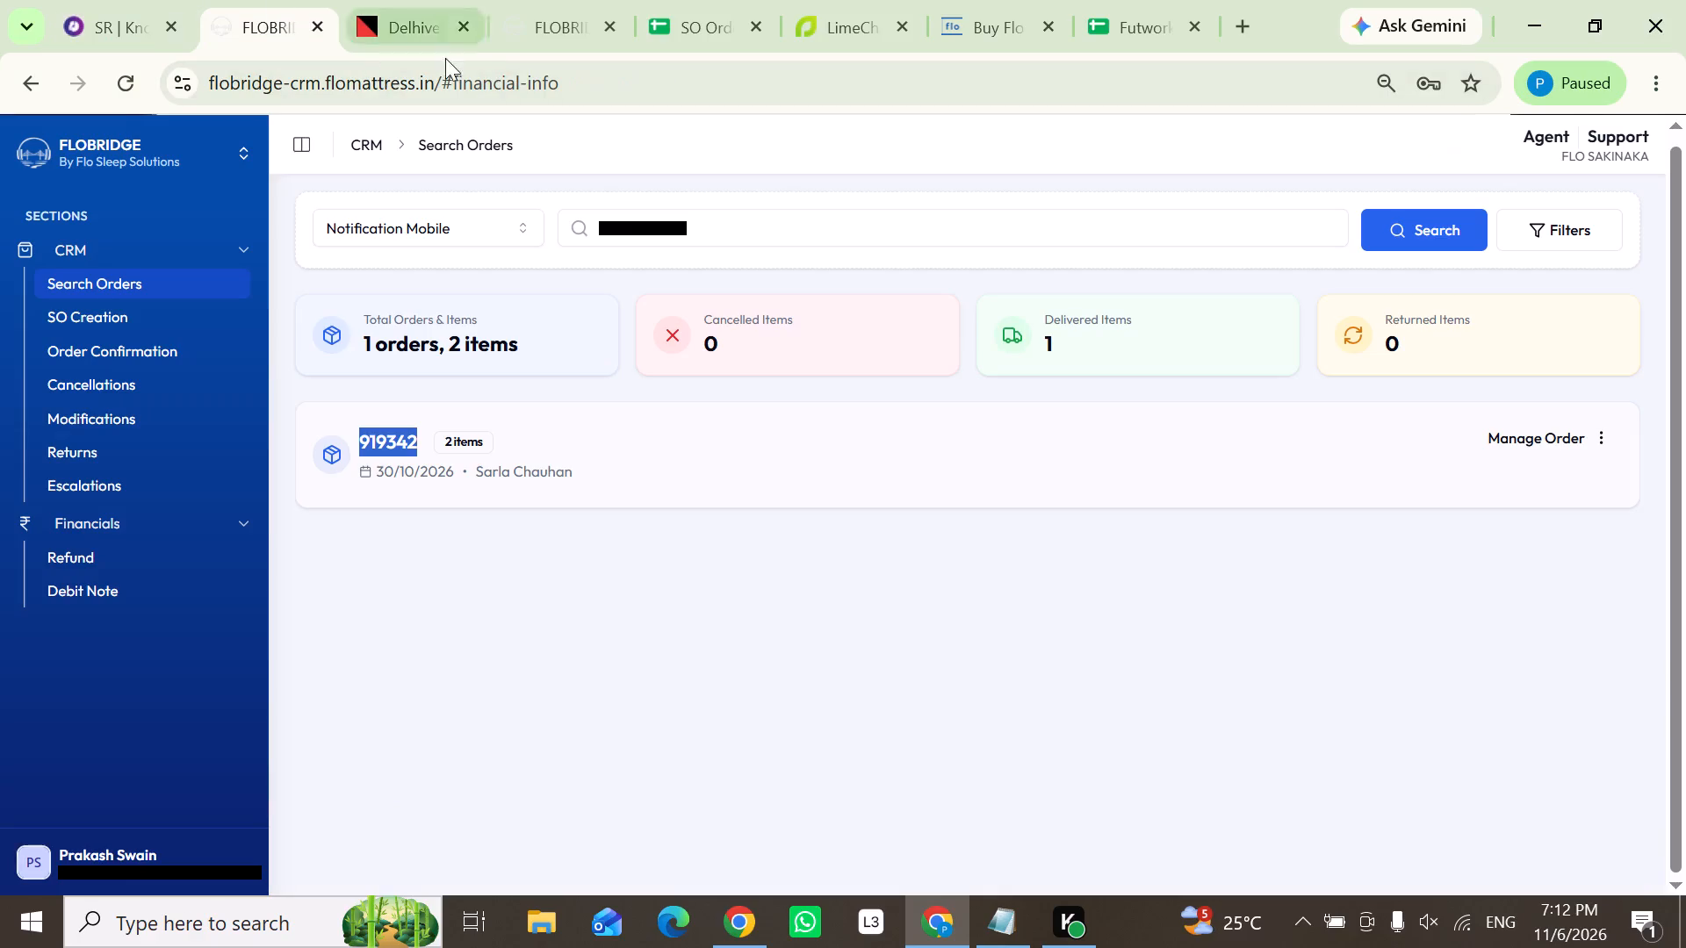
click(549, 457)
click(1587, 640)
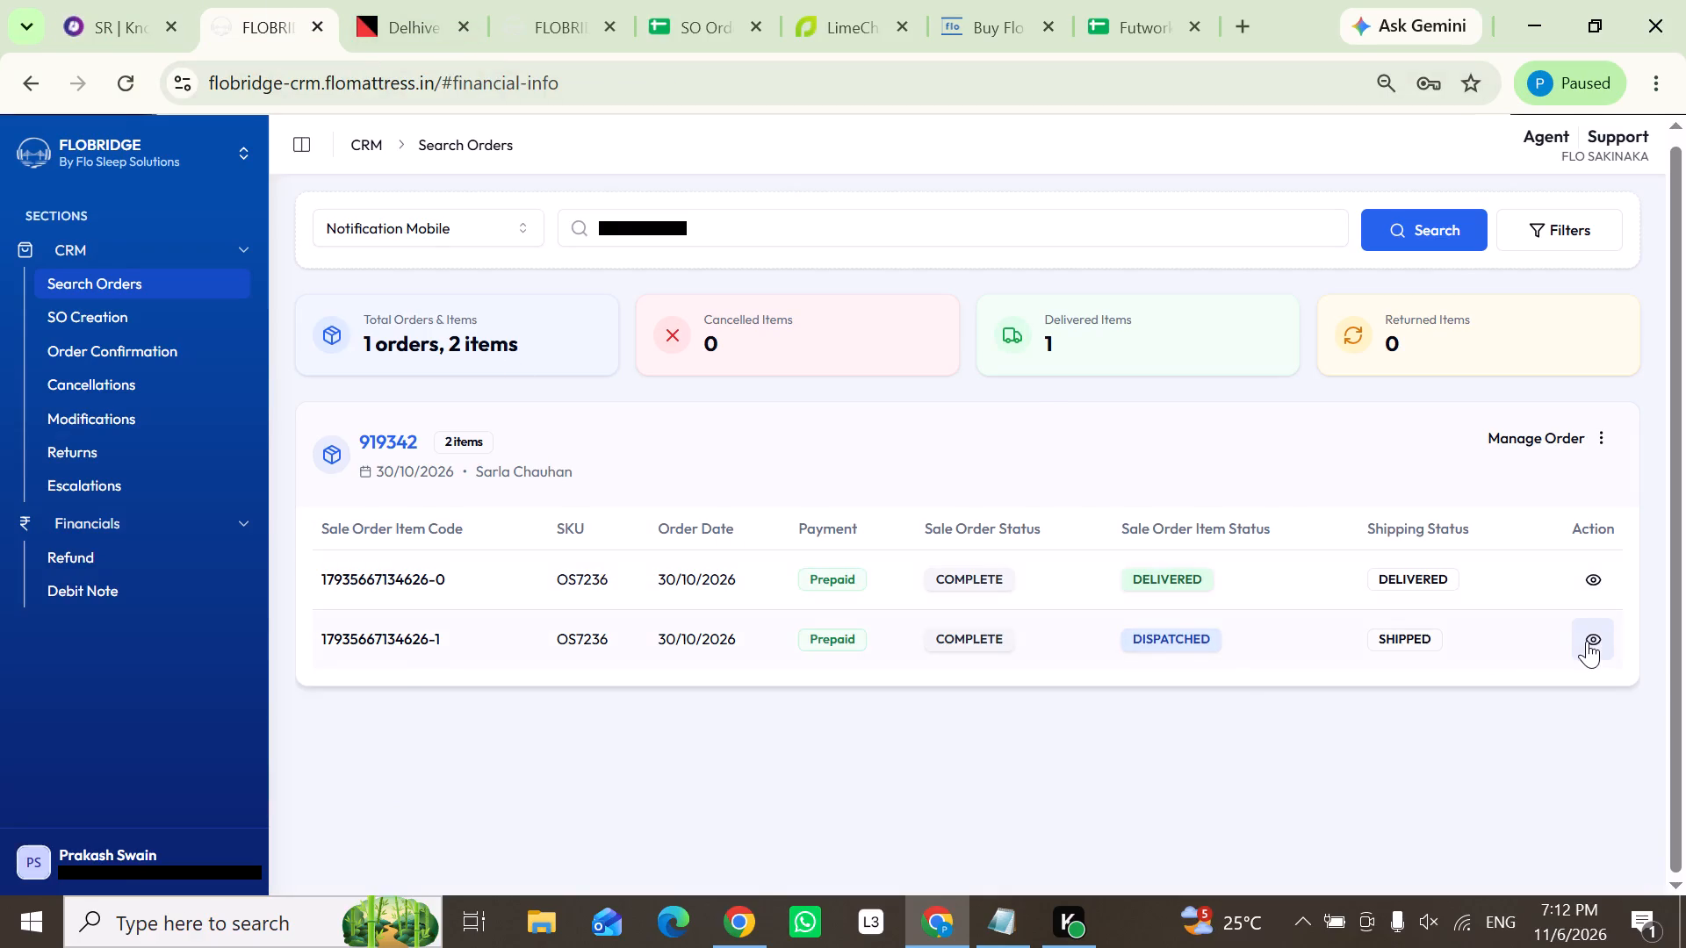
click(648, 475)
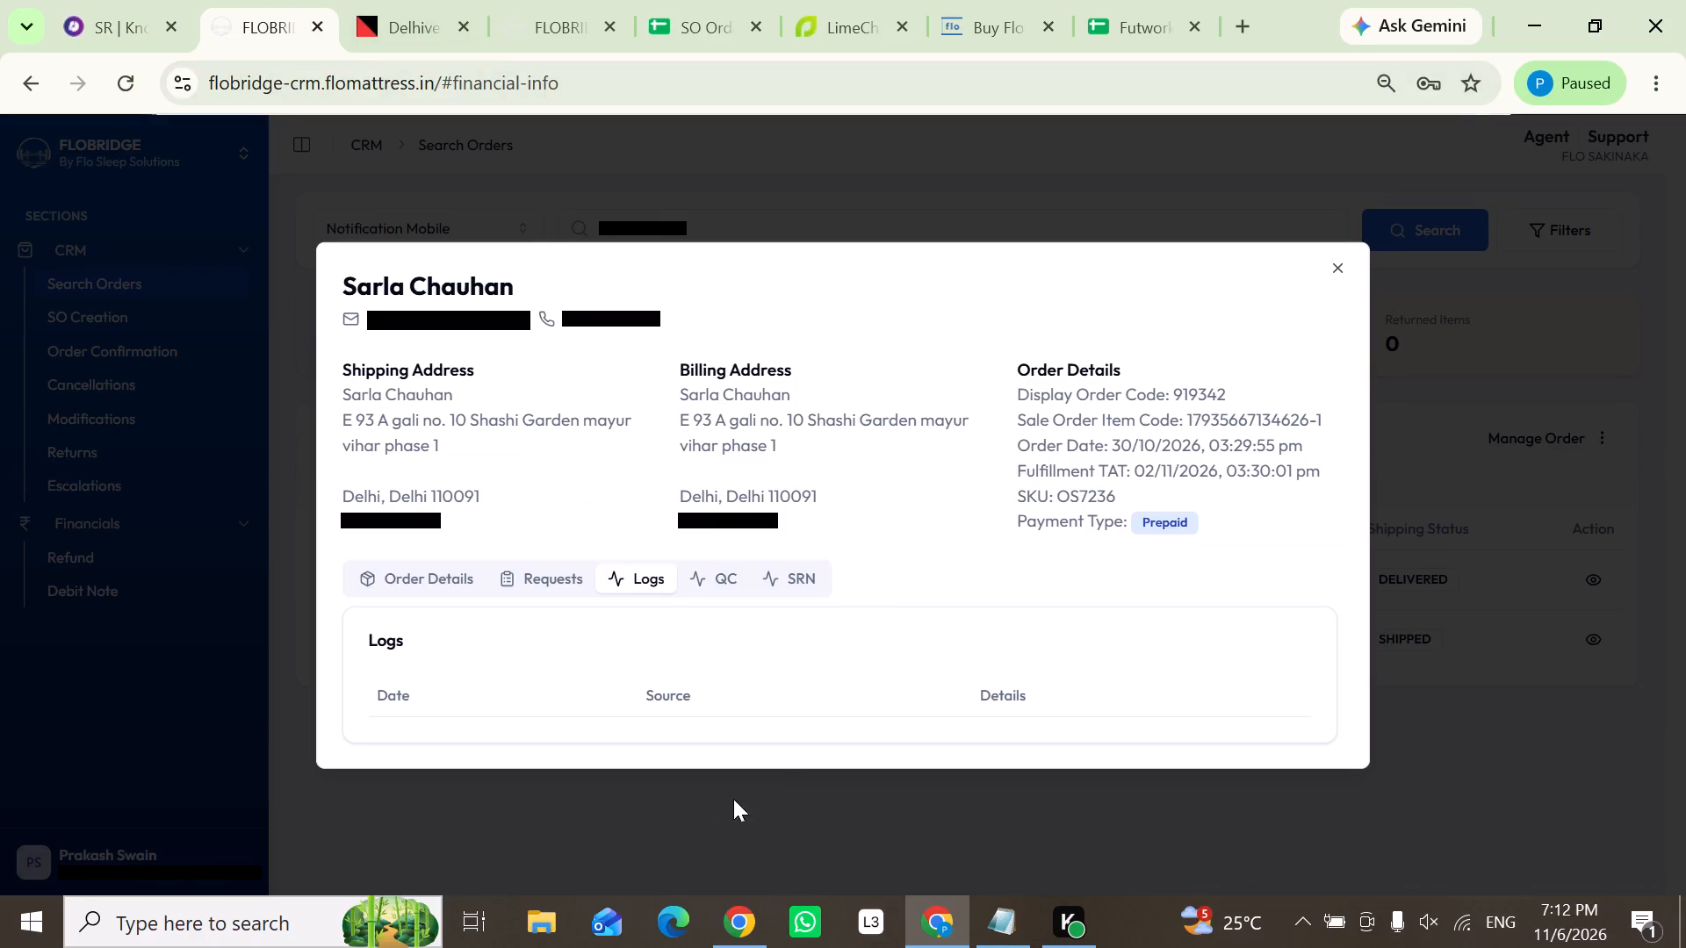
click(713, 808)
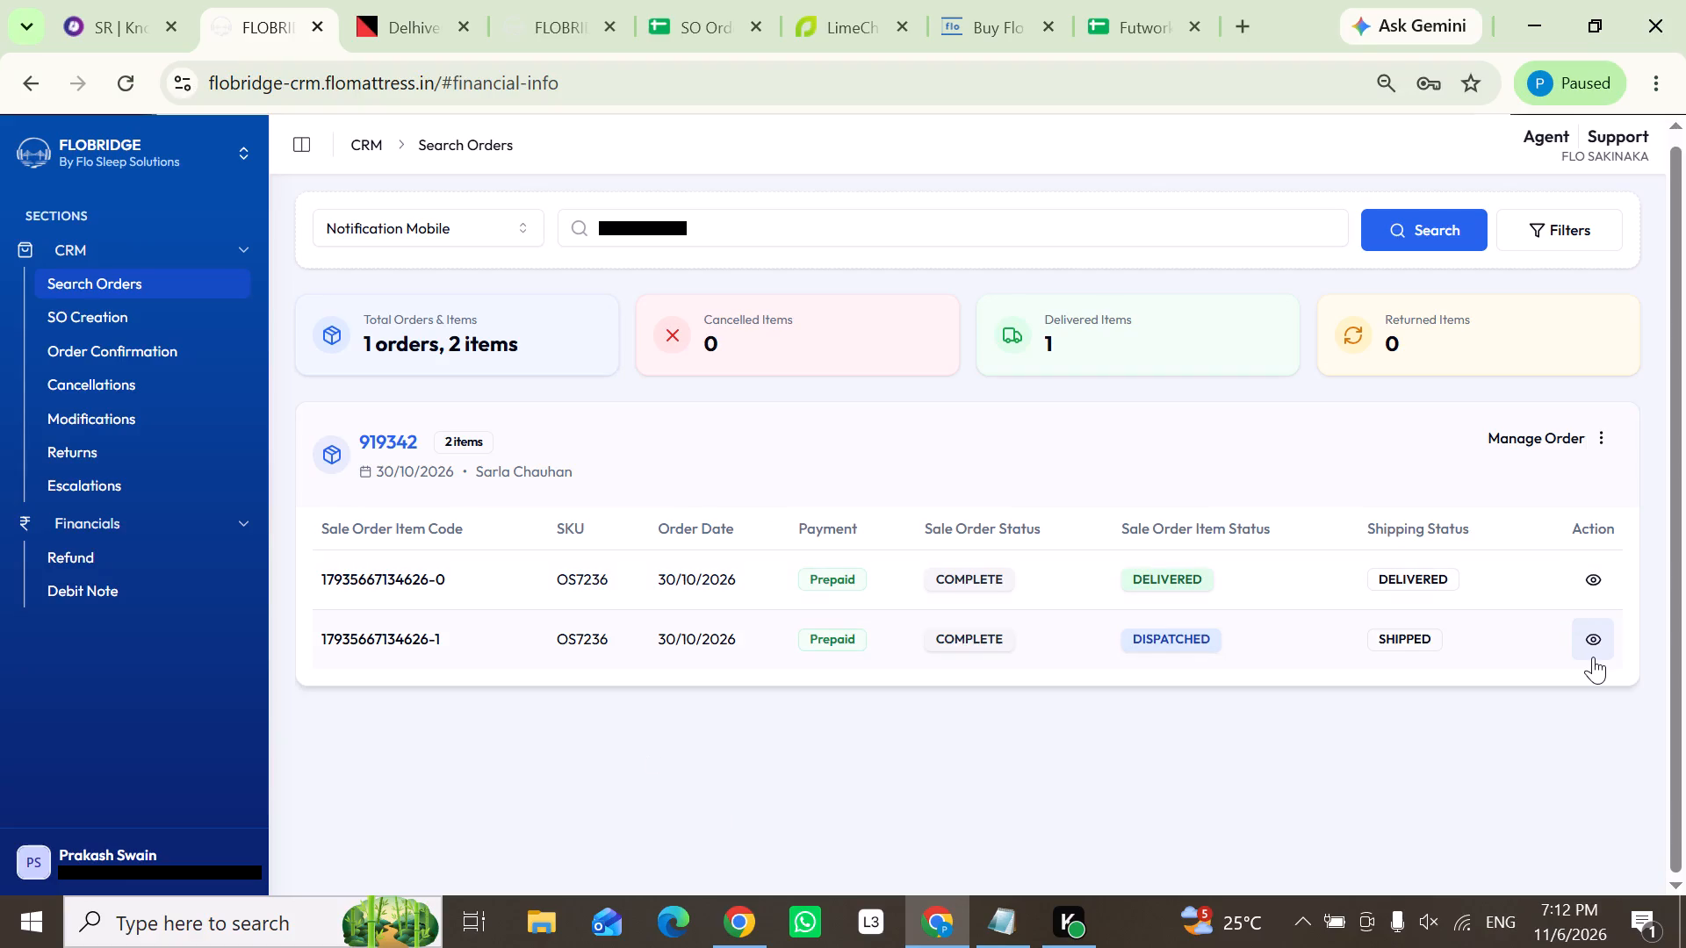
click(1592, 657)
click(415, 675)
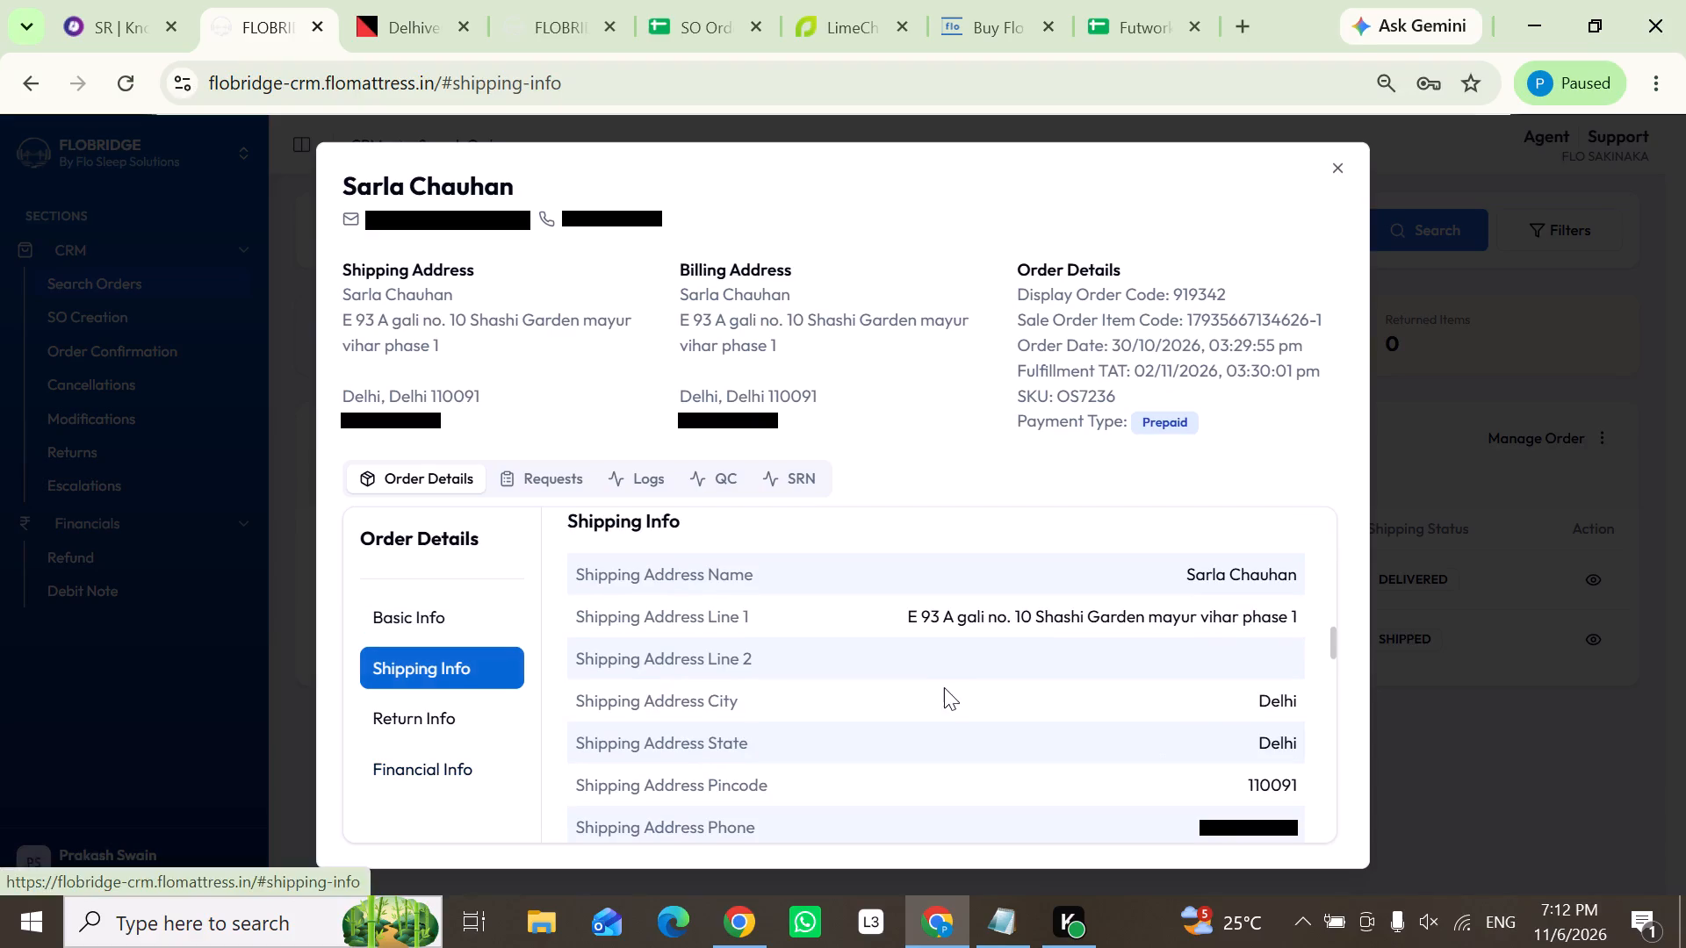
scroll(947, 693, down, 2)
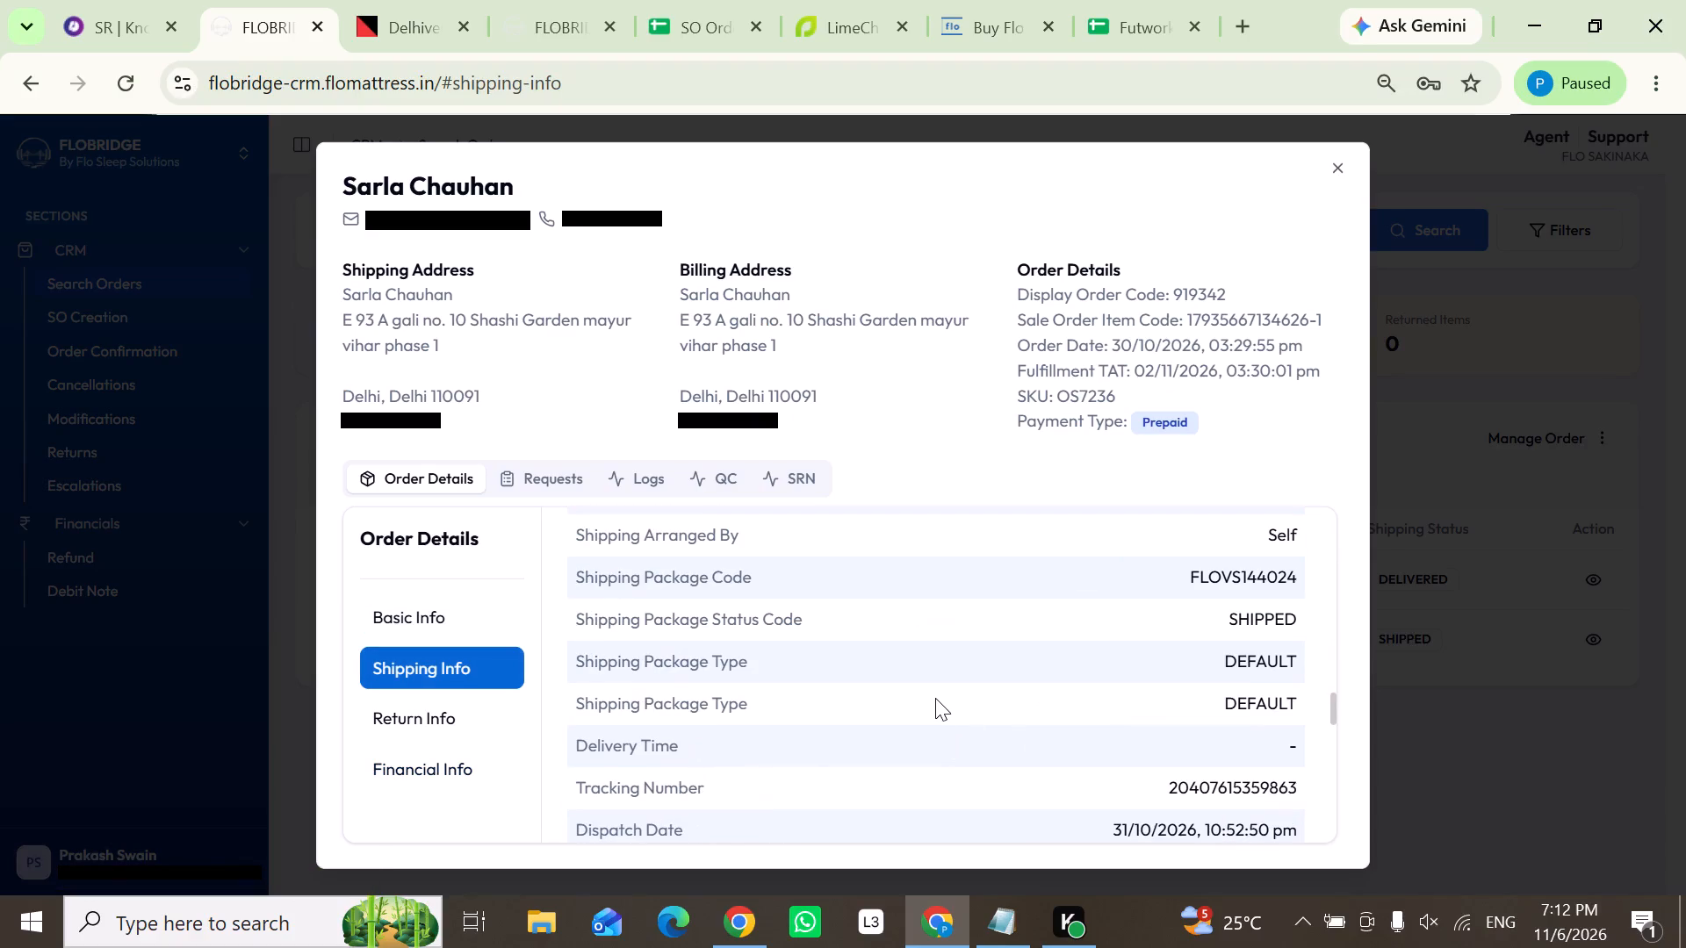
scroll(1163, 679, up, 1)
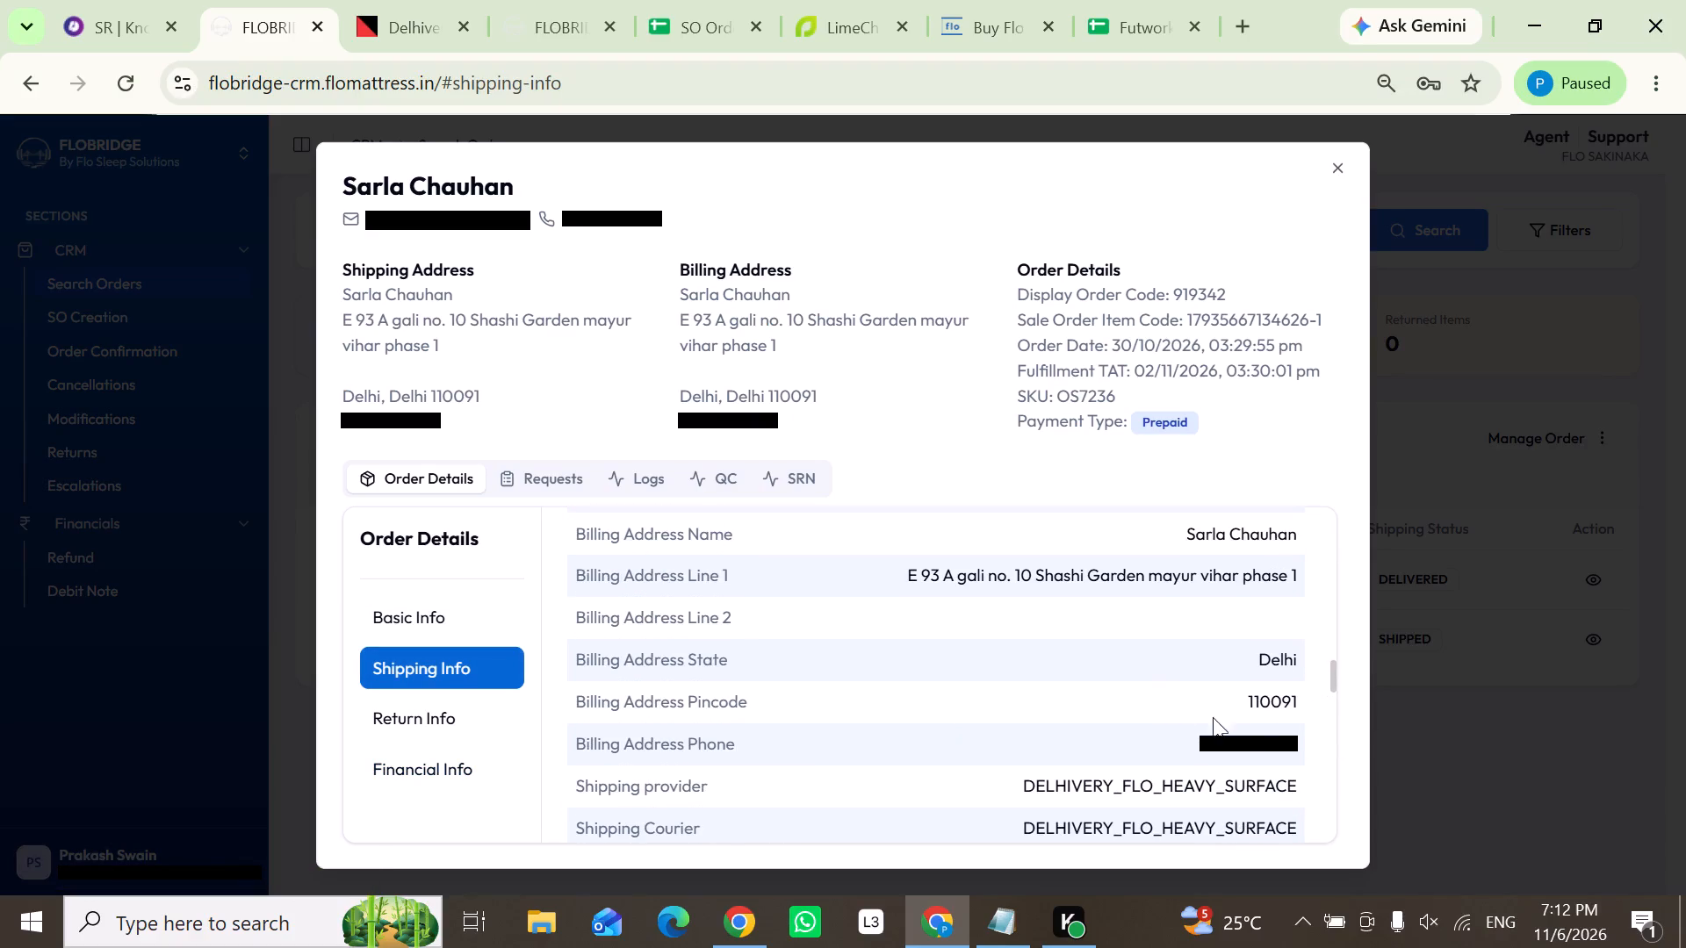
scroll(1145, 695, down, 2)
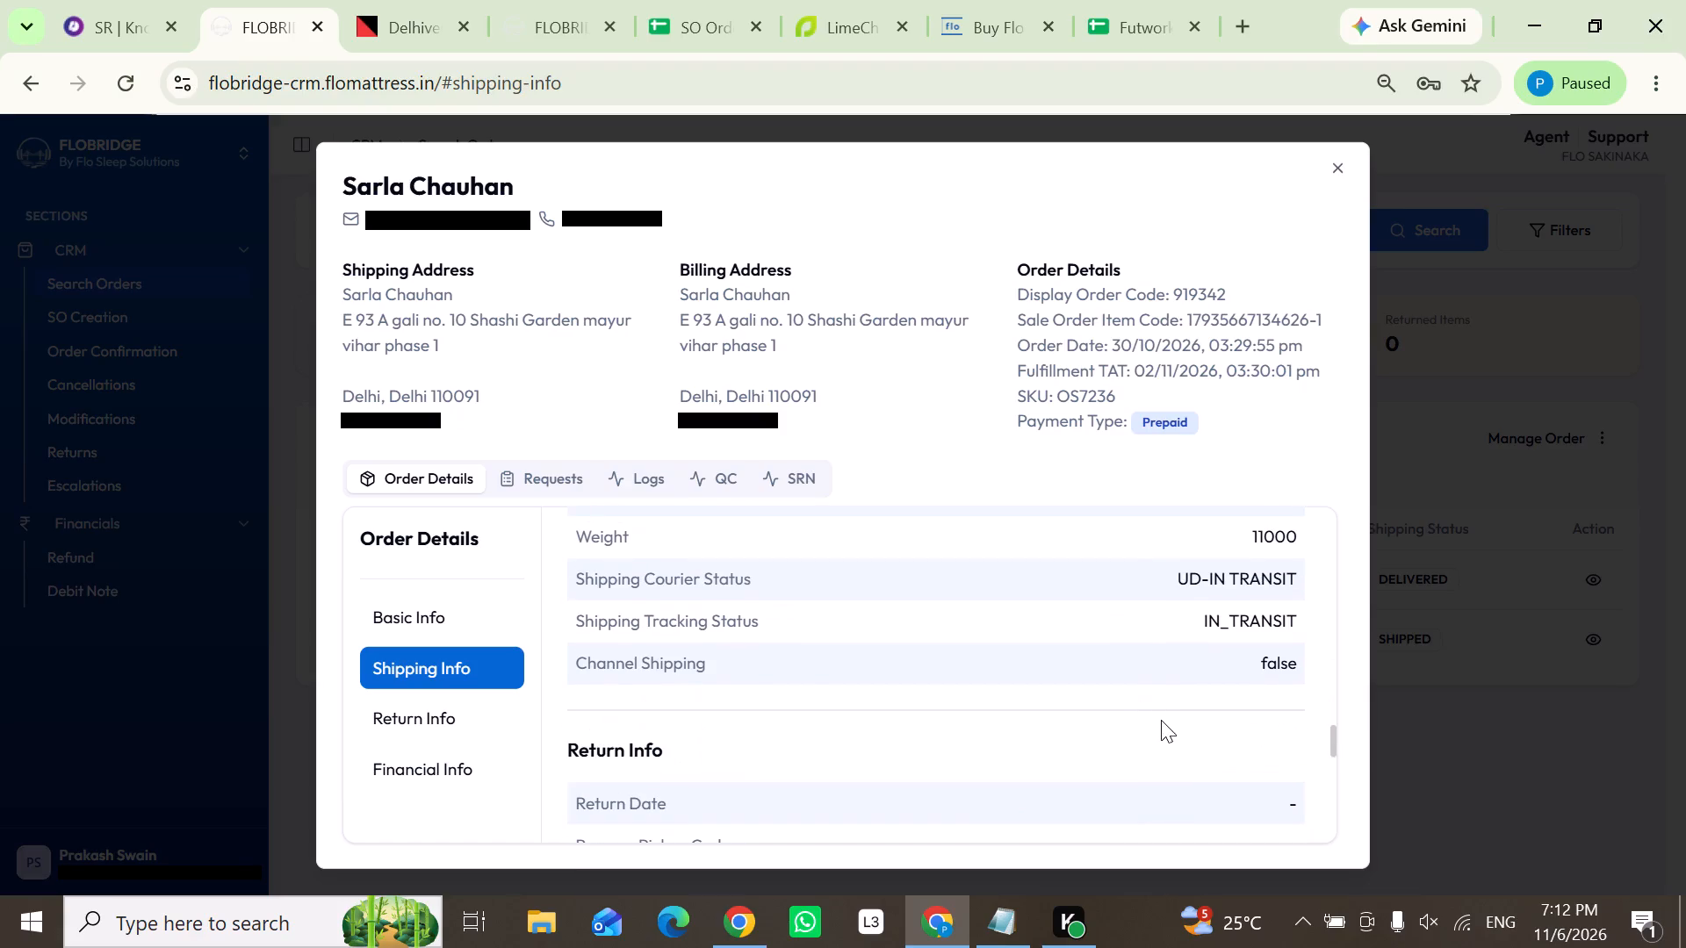
scroll(1161, 720, up, 5)
scroll(1156, 700, down, 1)
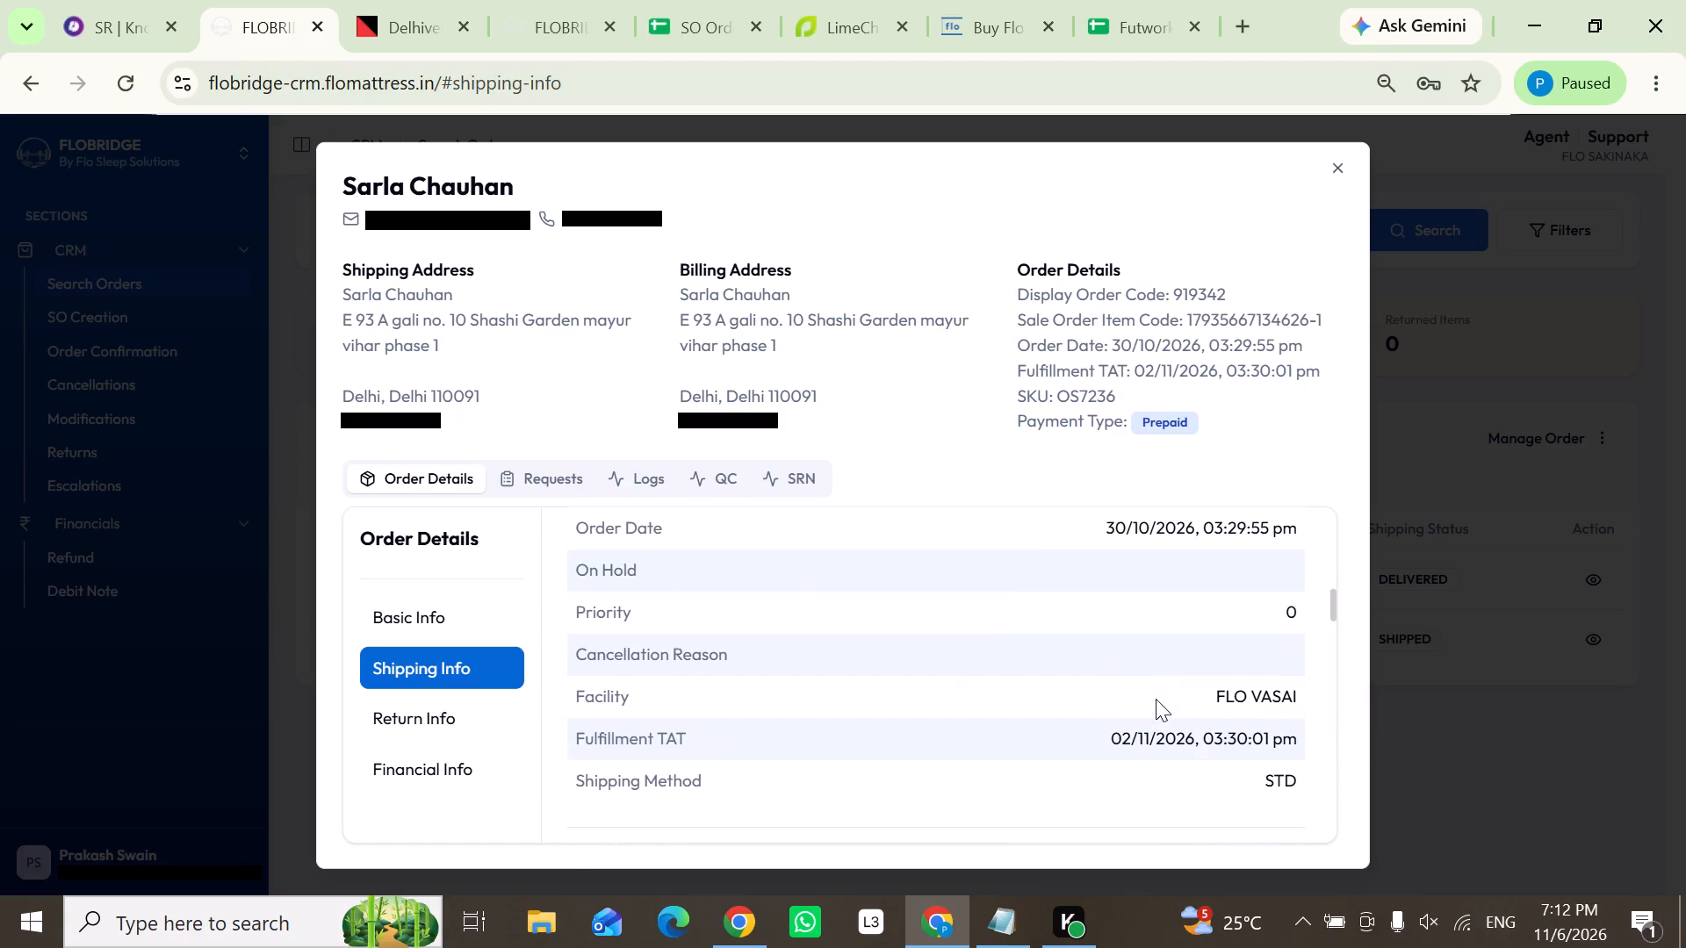
click(1463, 713)
drag(752, 636, 660, 640)
click(666, 704)
Return to the Knowlarity queue monitor and check the callers waiting in the orderstatus queue.
click(135, 0)
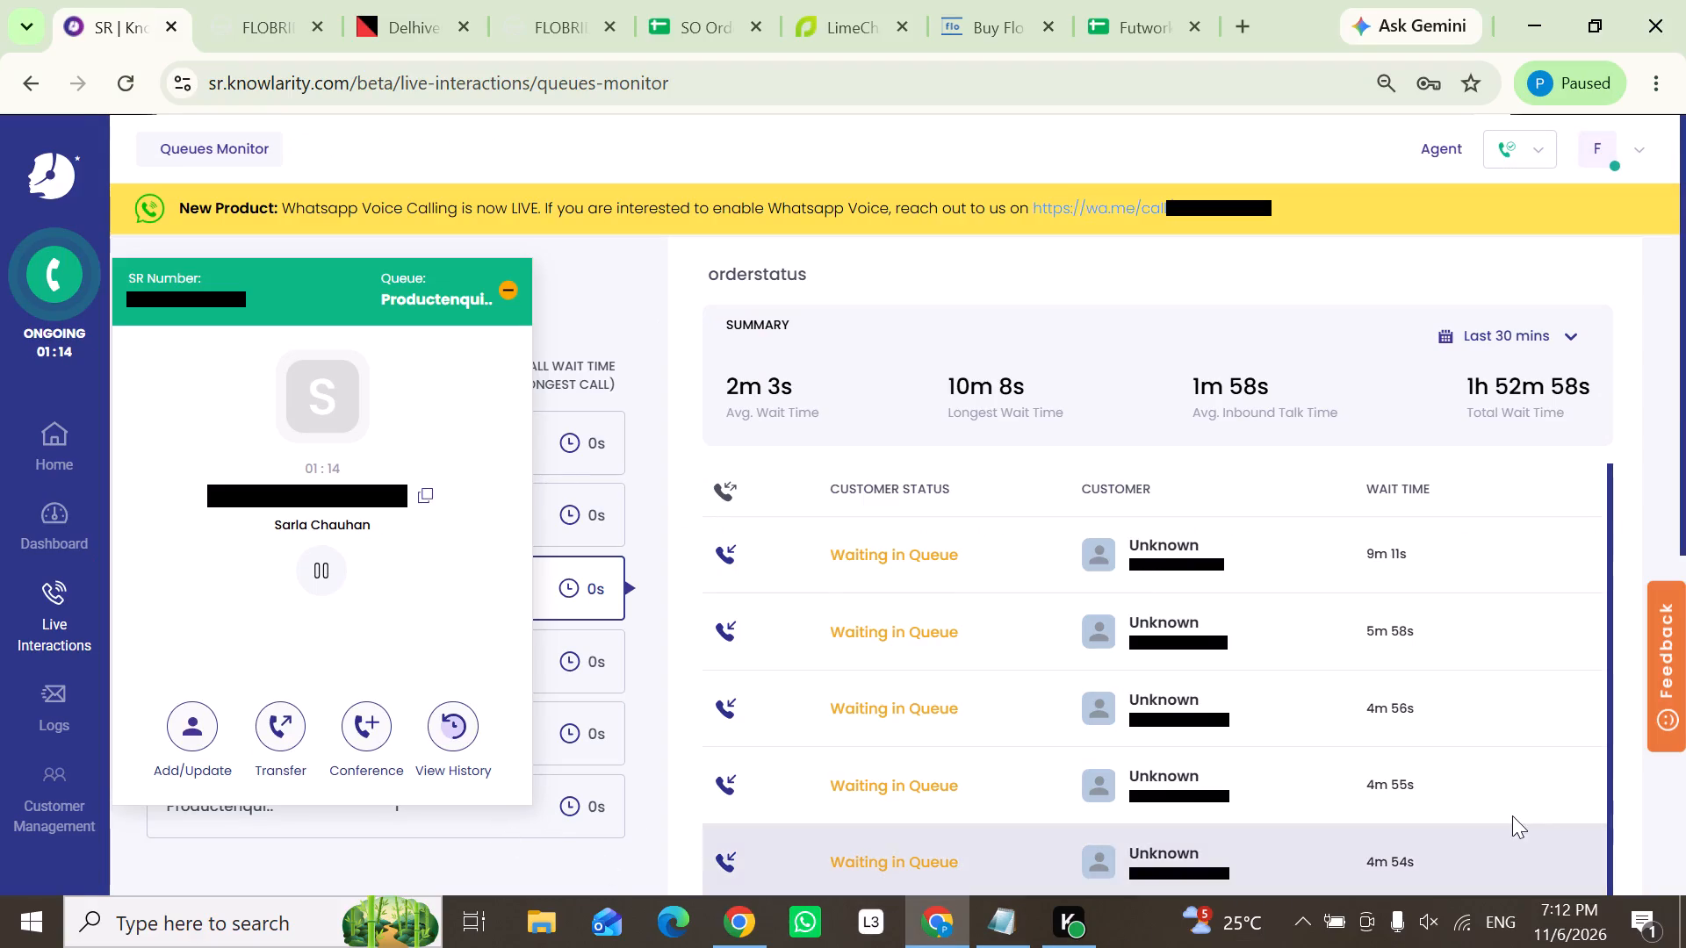
scroll(1452, 724, down, 5)
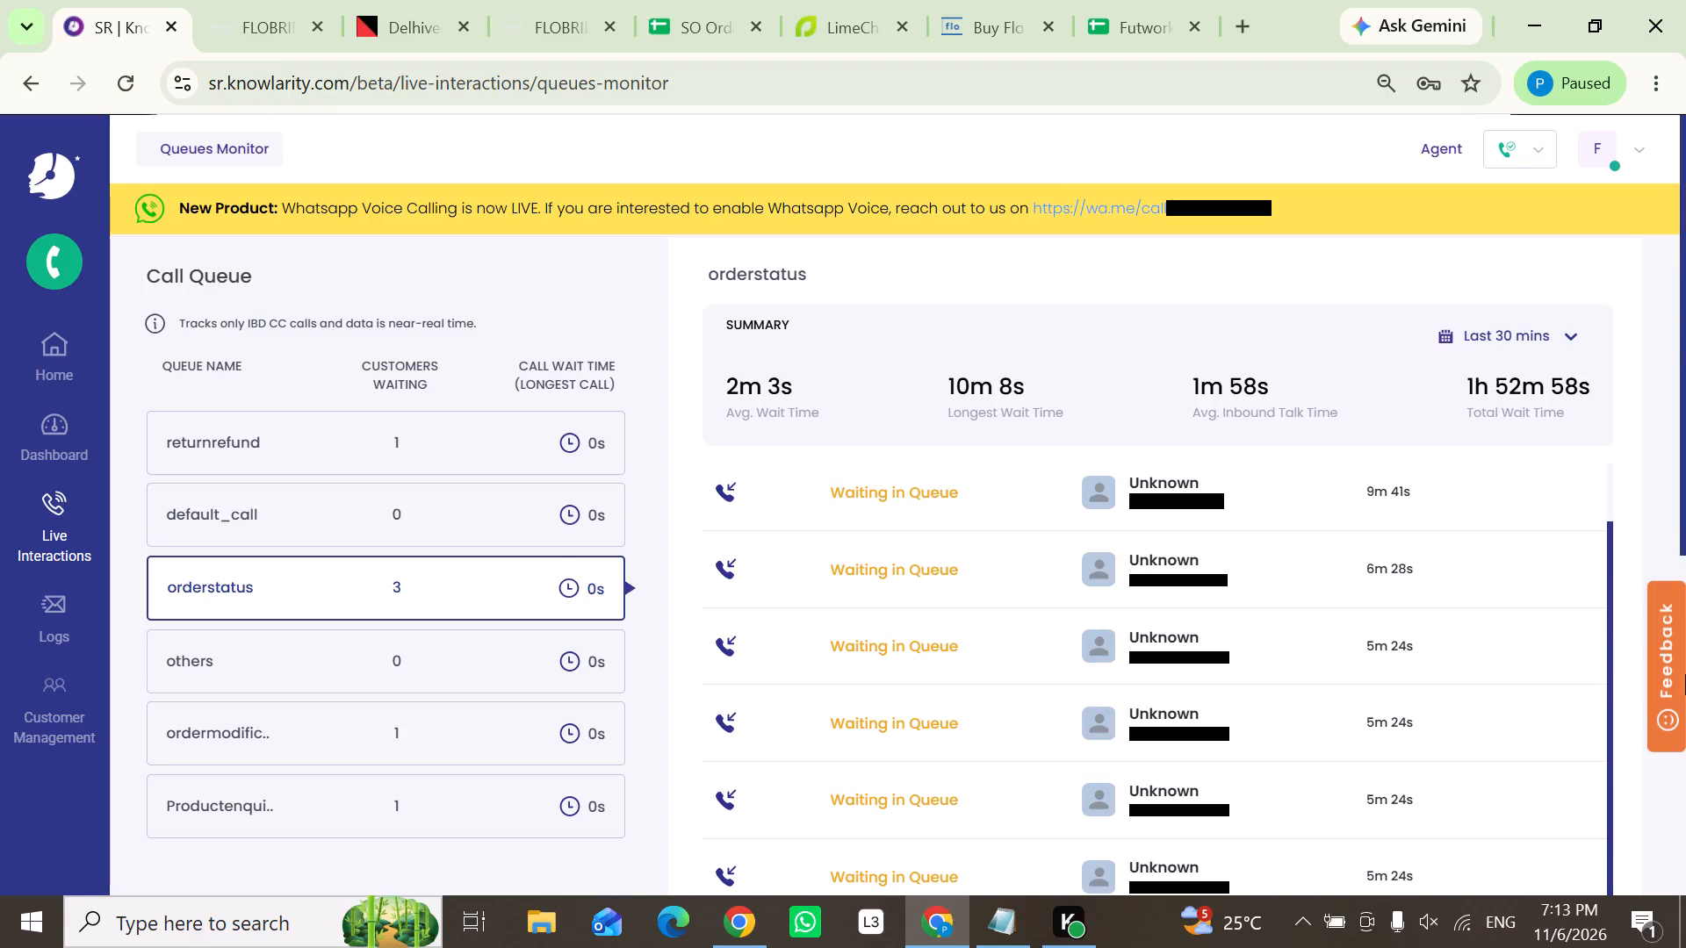
Look through the FLO MATTRESS notes in Notepad, covering the escalation templates, delivery timelines and return team availability.
click(1010, 912)
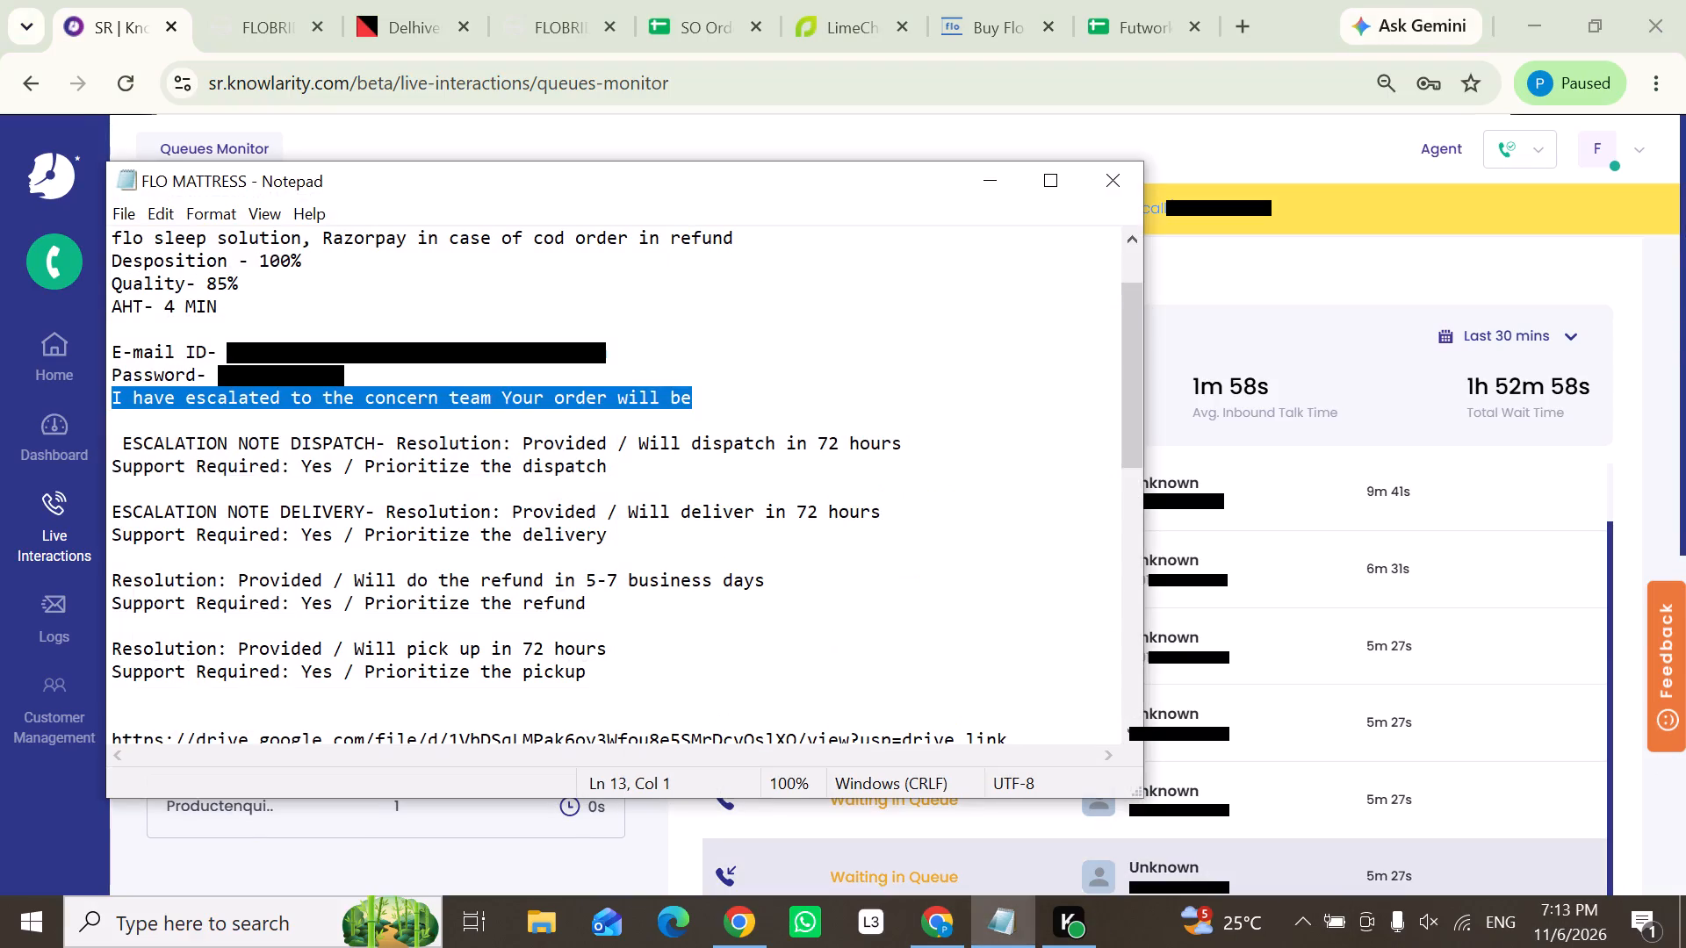
scroll(588, 558, down, 2)
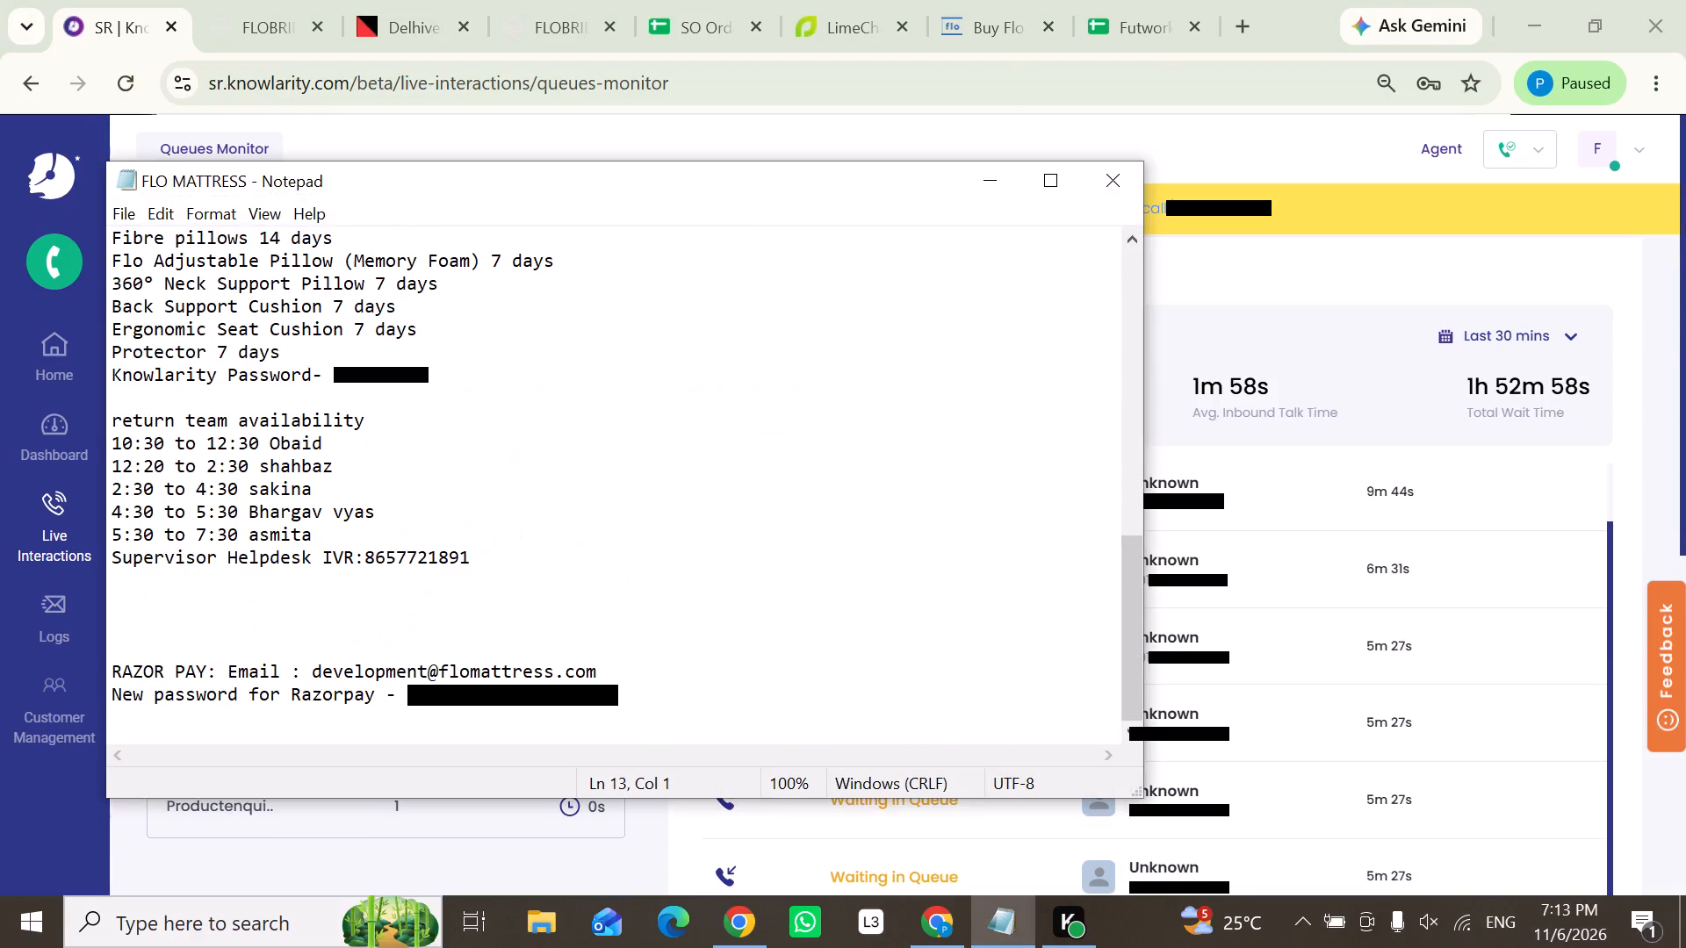
scroll(588, 558, down, 1)
scroll(603, 556, up, 1)
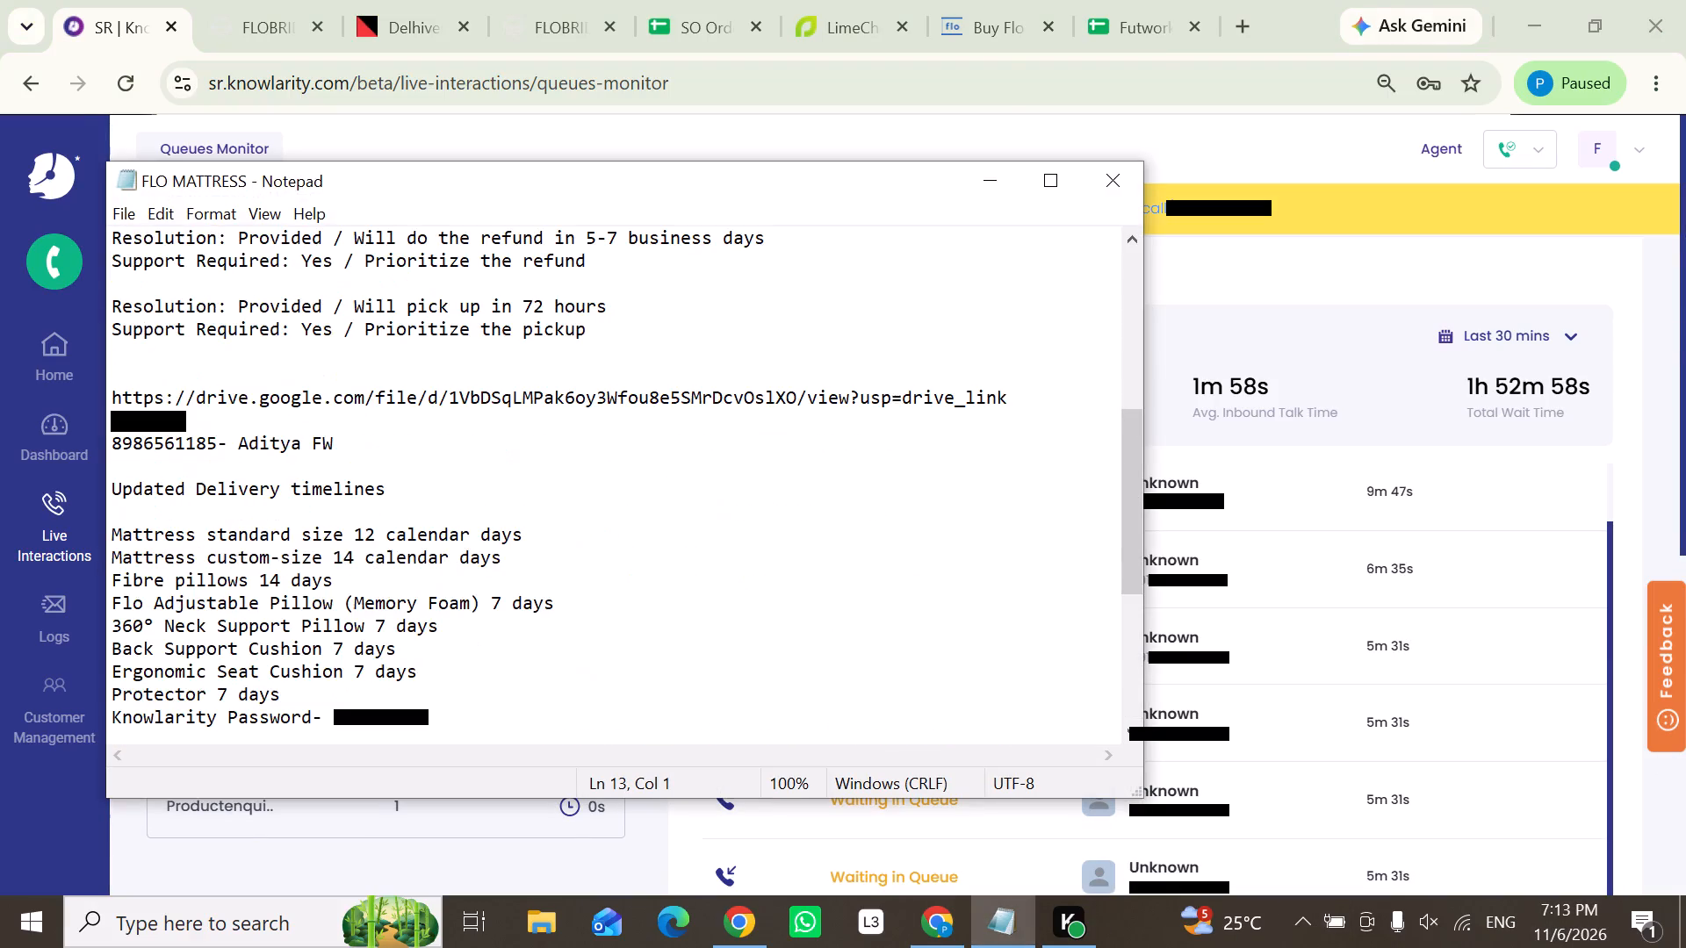
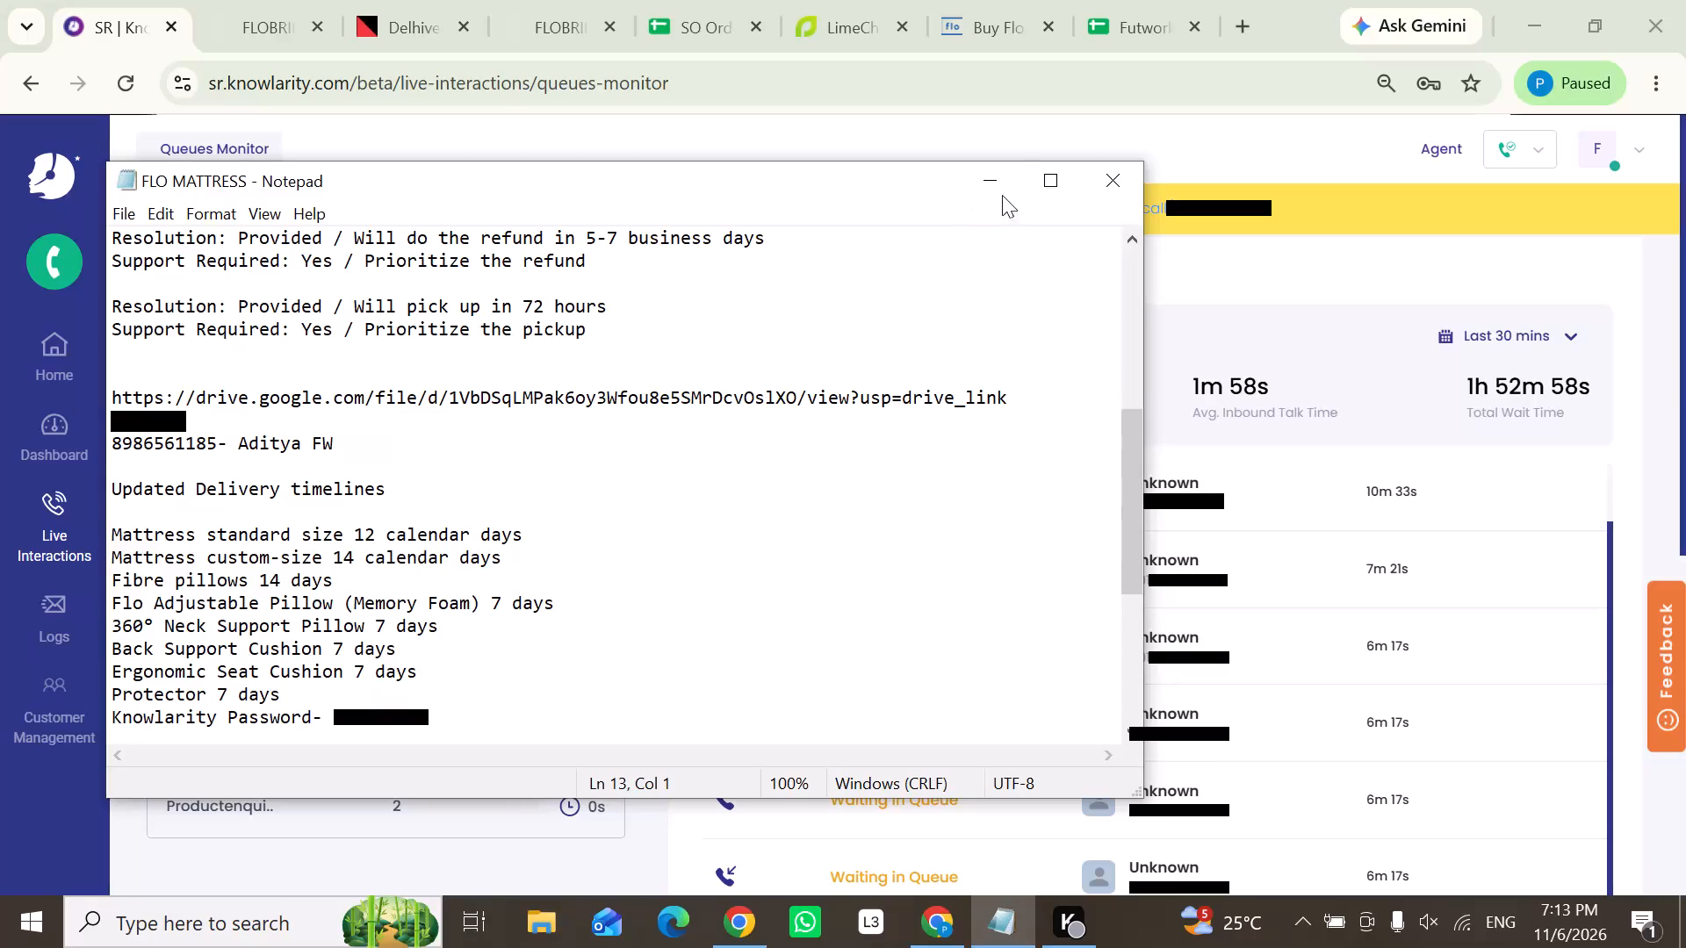
Put the notes away, copy the incoming caller's number from Knowlarity, and search FloBridge orders by Notification Mobile with the number's prefix removed.
click(997, 185)
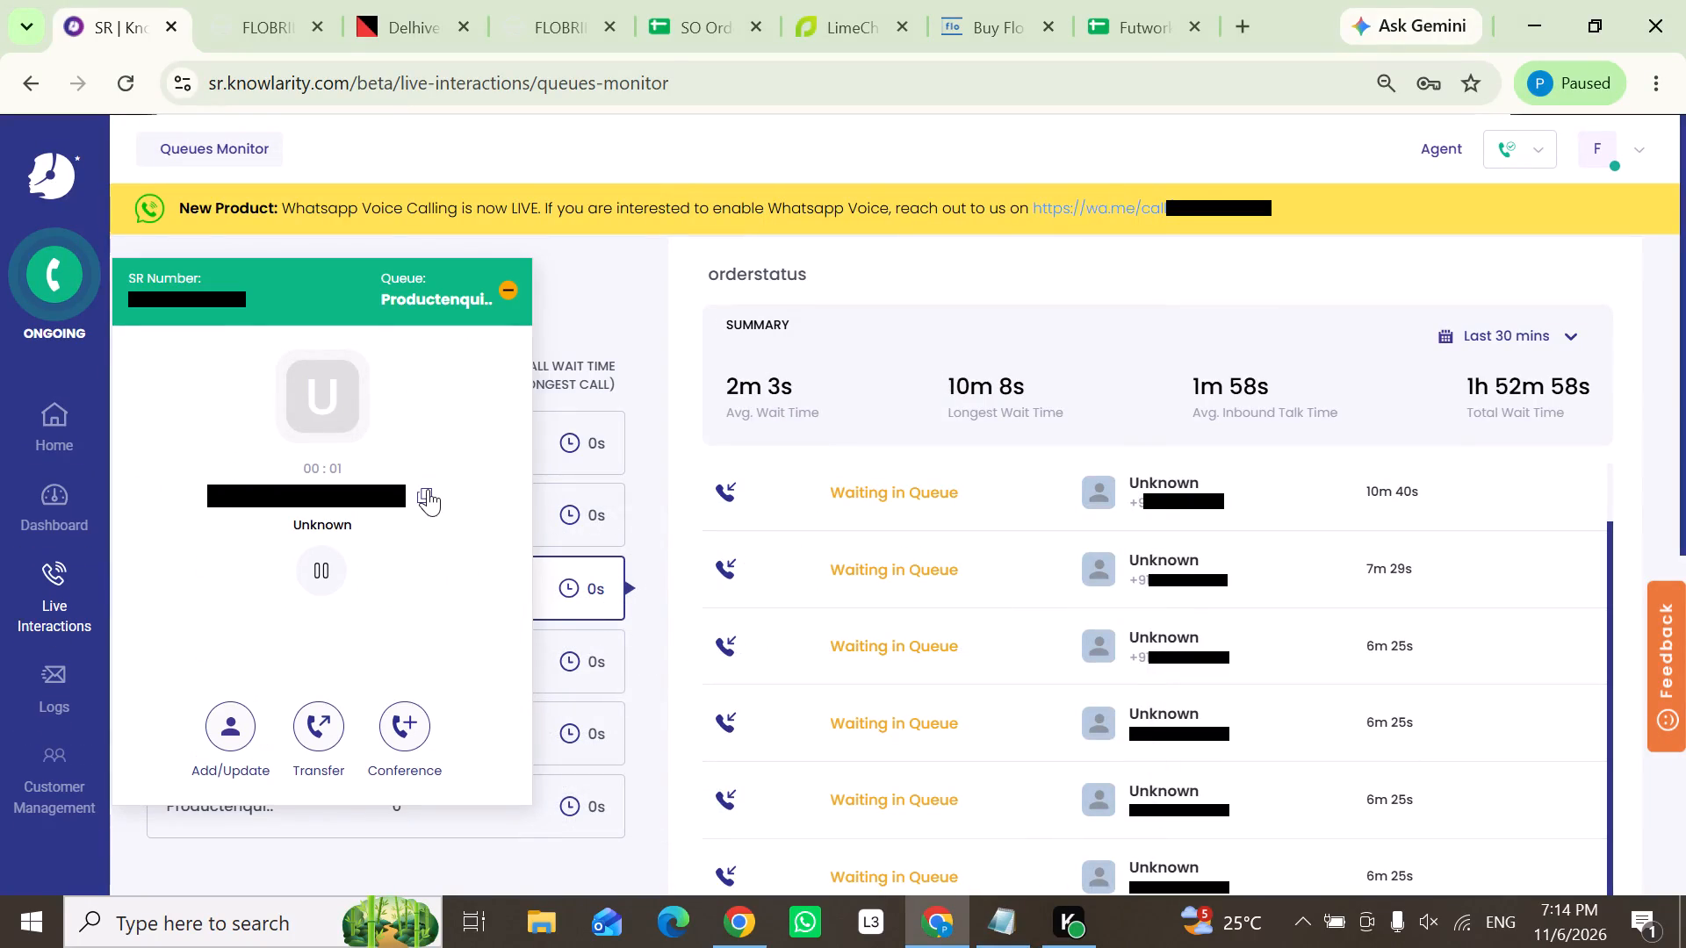
click(428, 489)
click(267, 36)
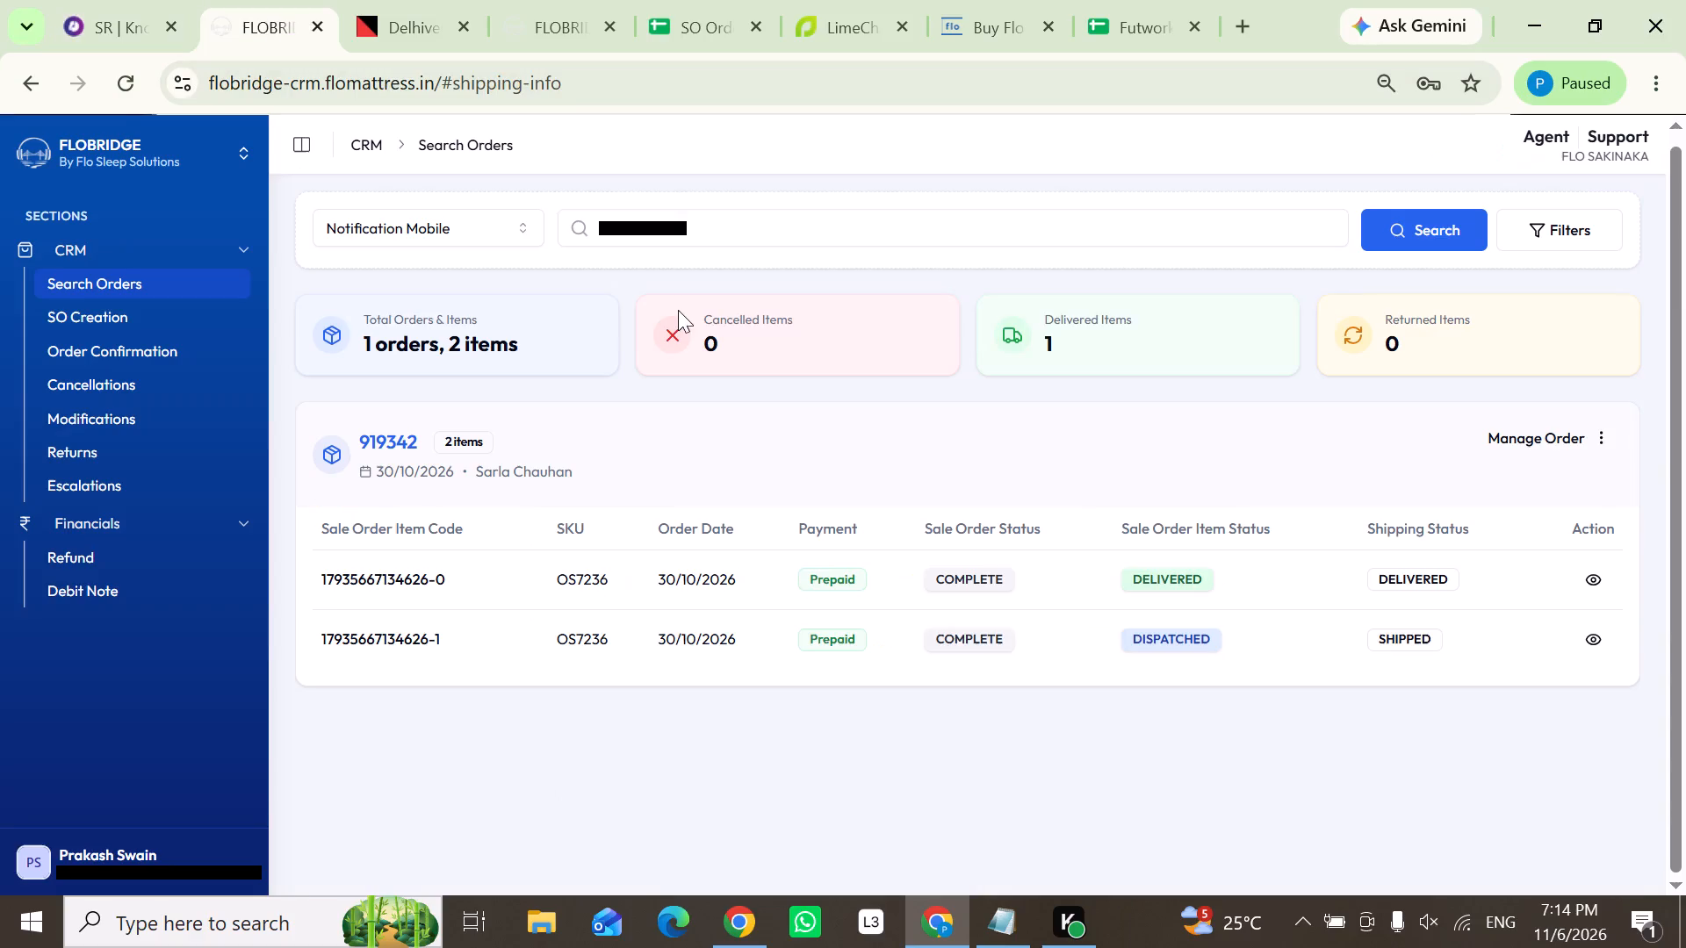
drag(705, 233, 523, 233)
key(ctrl+v)
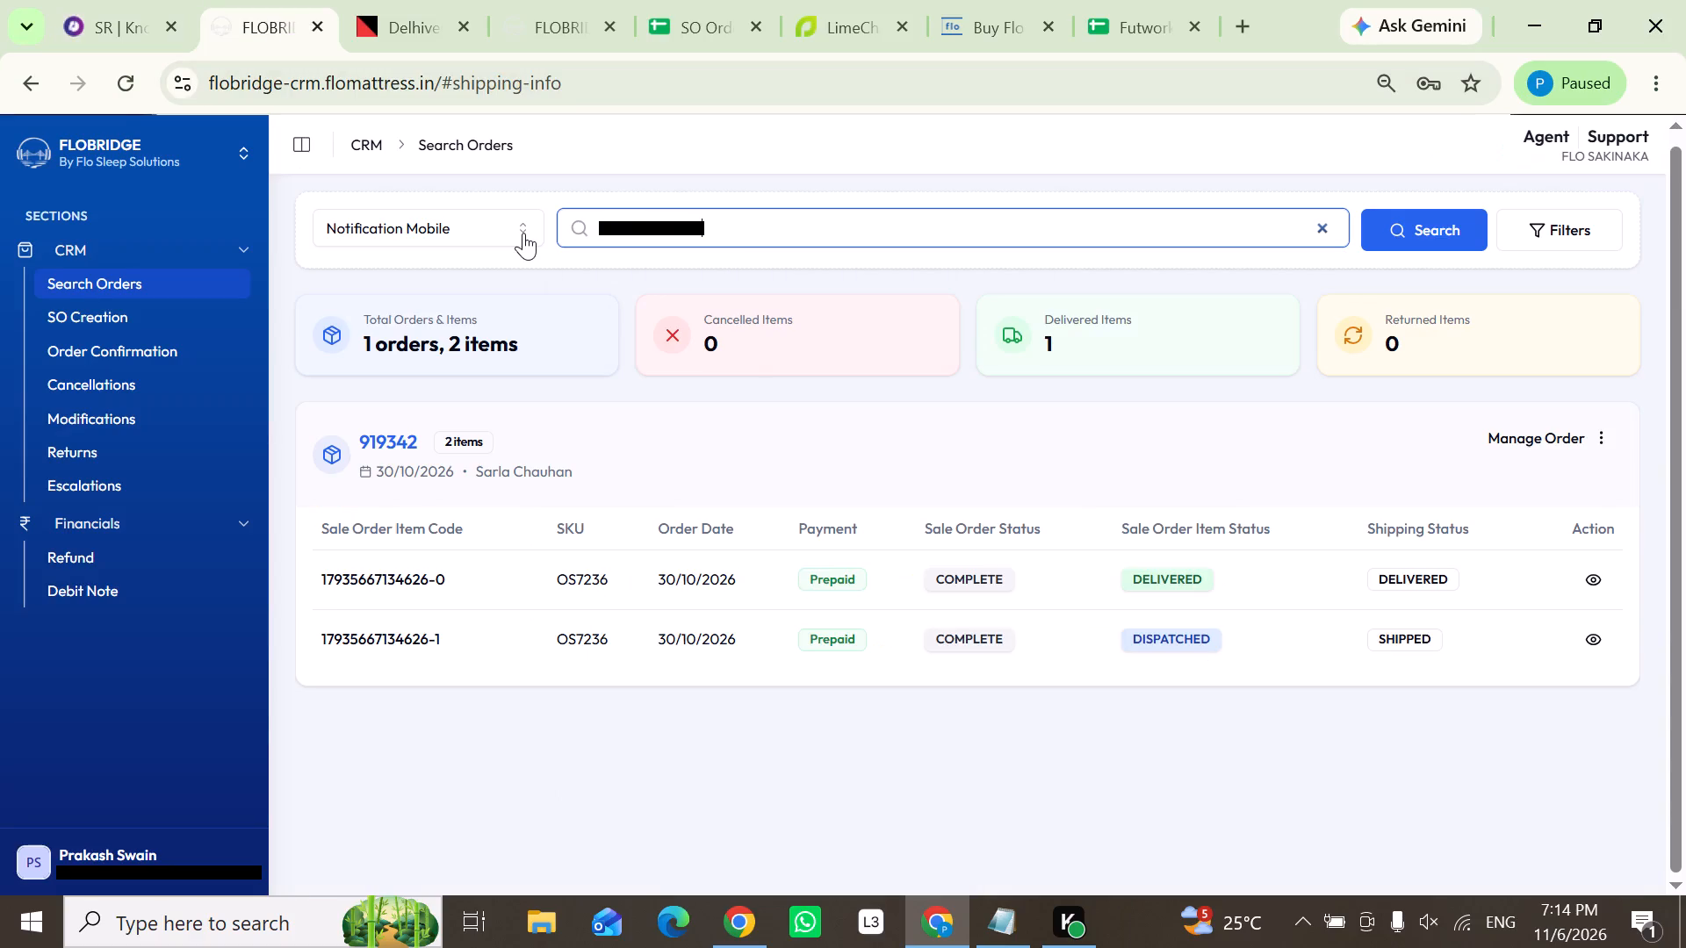
drag(621, 227, 610, 230)
key(BackSpace)
key(BackSpace)
click(1454, 228)
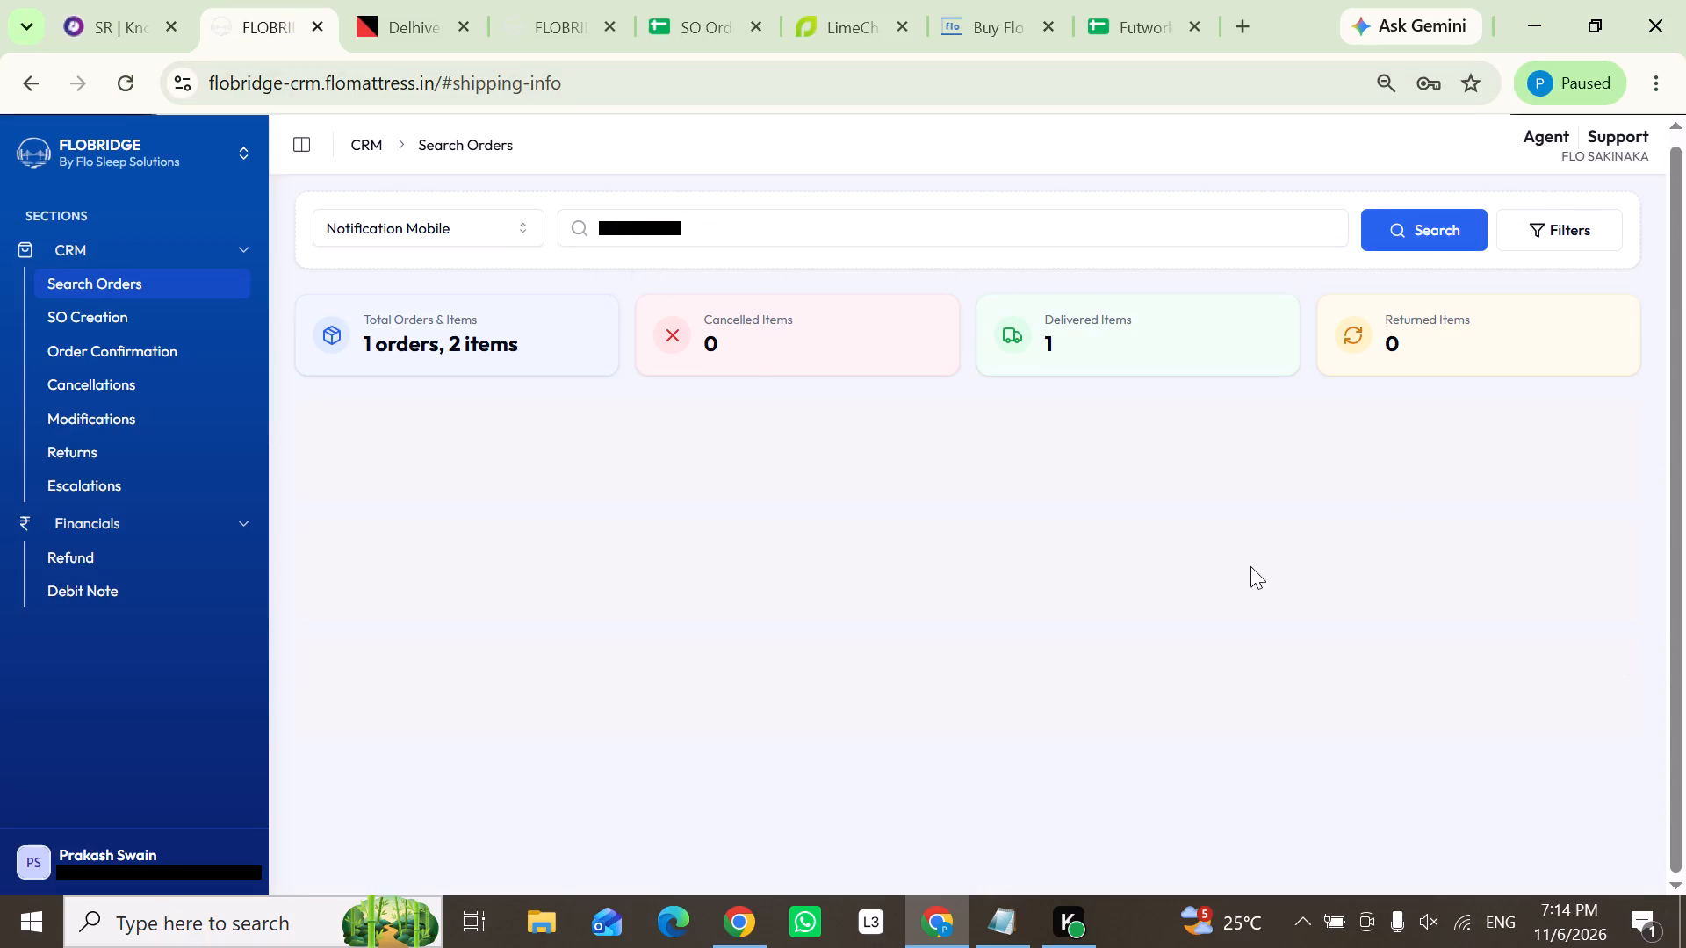
Return to the ongoing call in Knowlarity and open the caller's Add/Update Customer form.
click(71, 10)
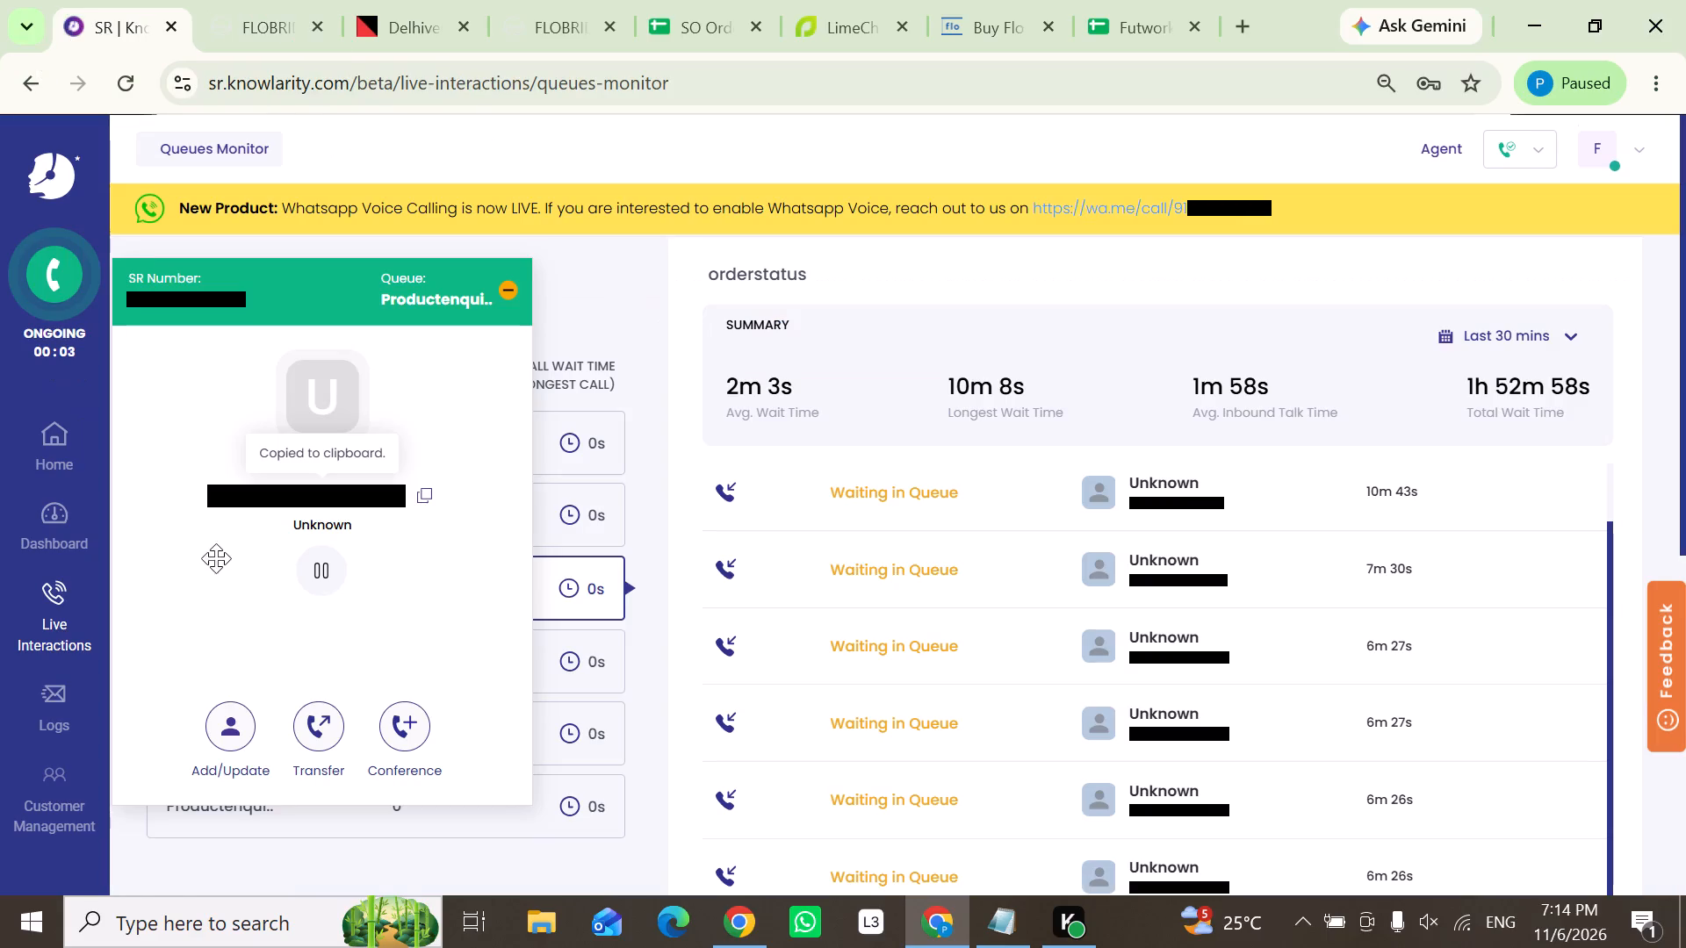
click(208, 718)
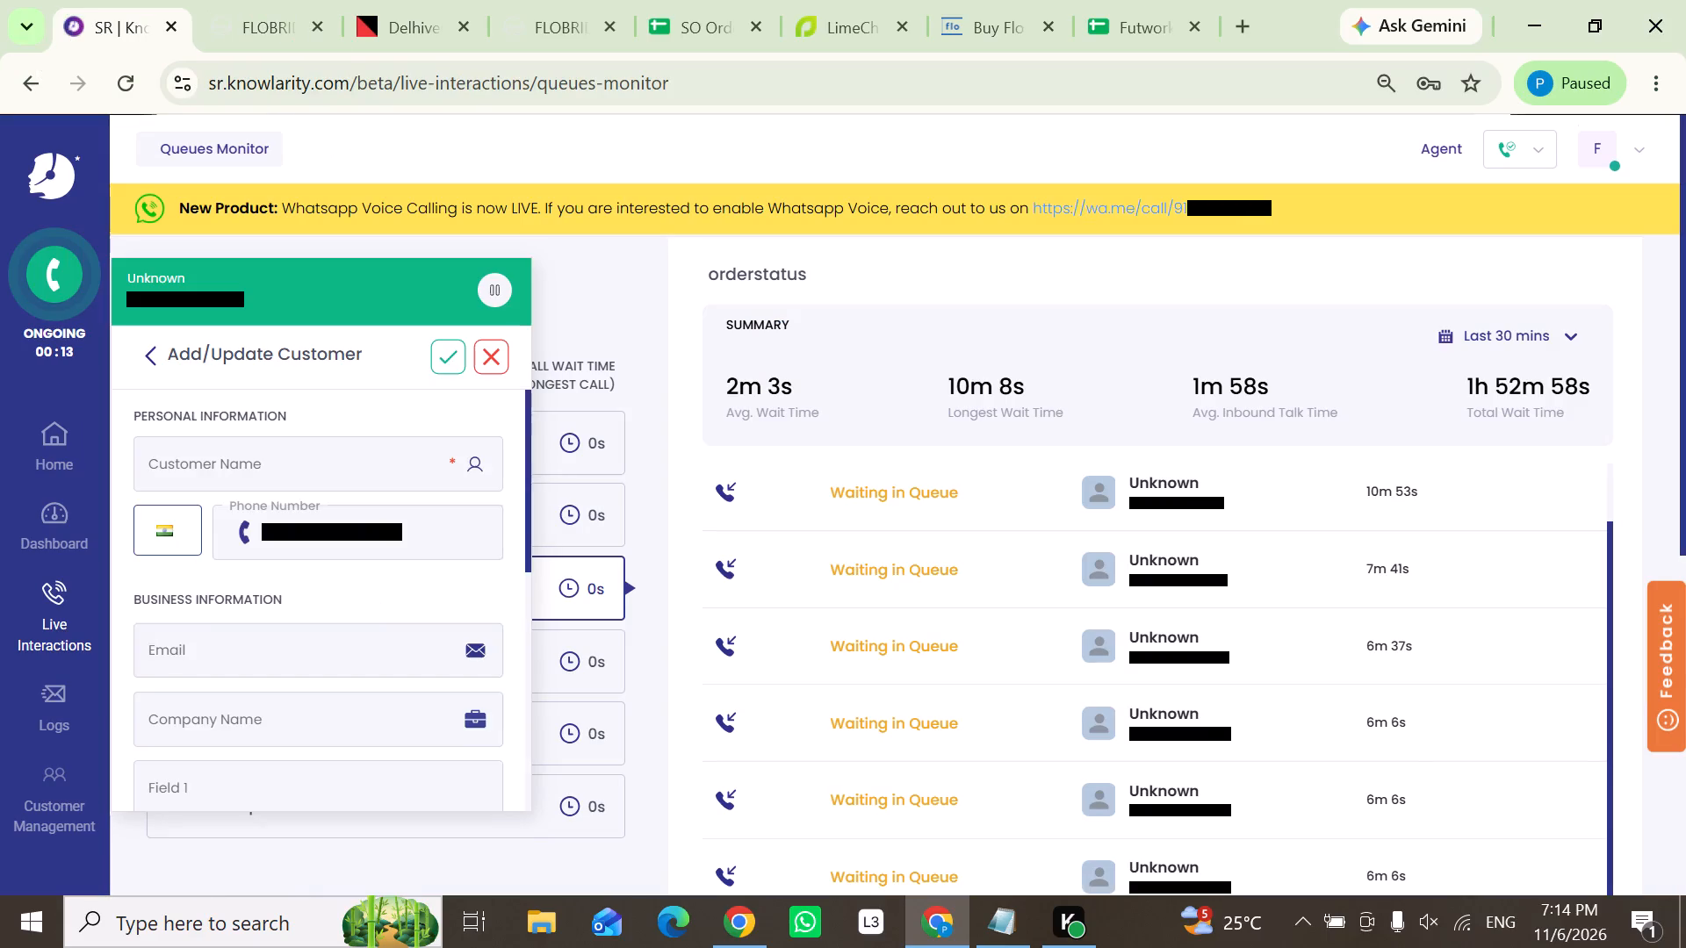
Set the caller's disposition to Product Enquiry, enter the customer name "ravi", and save the customer record.
scroll(371, 624, down, 1)
click(260, 636)
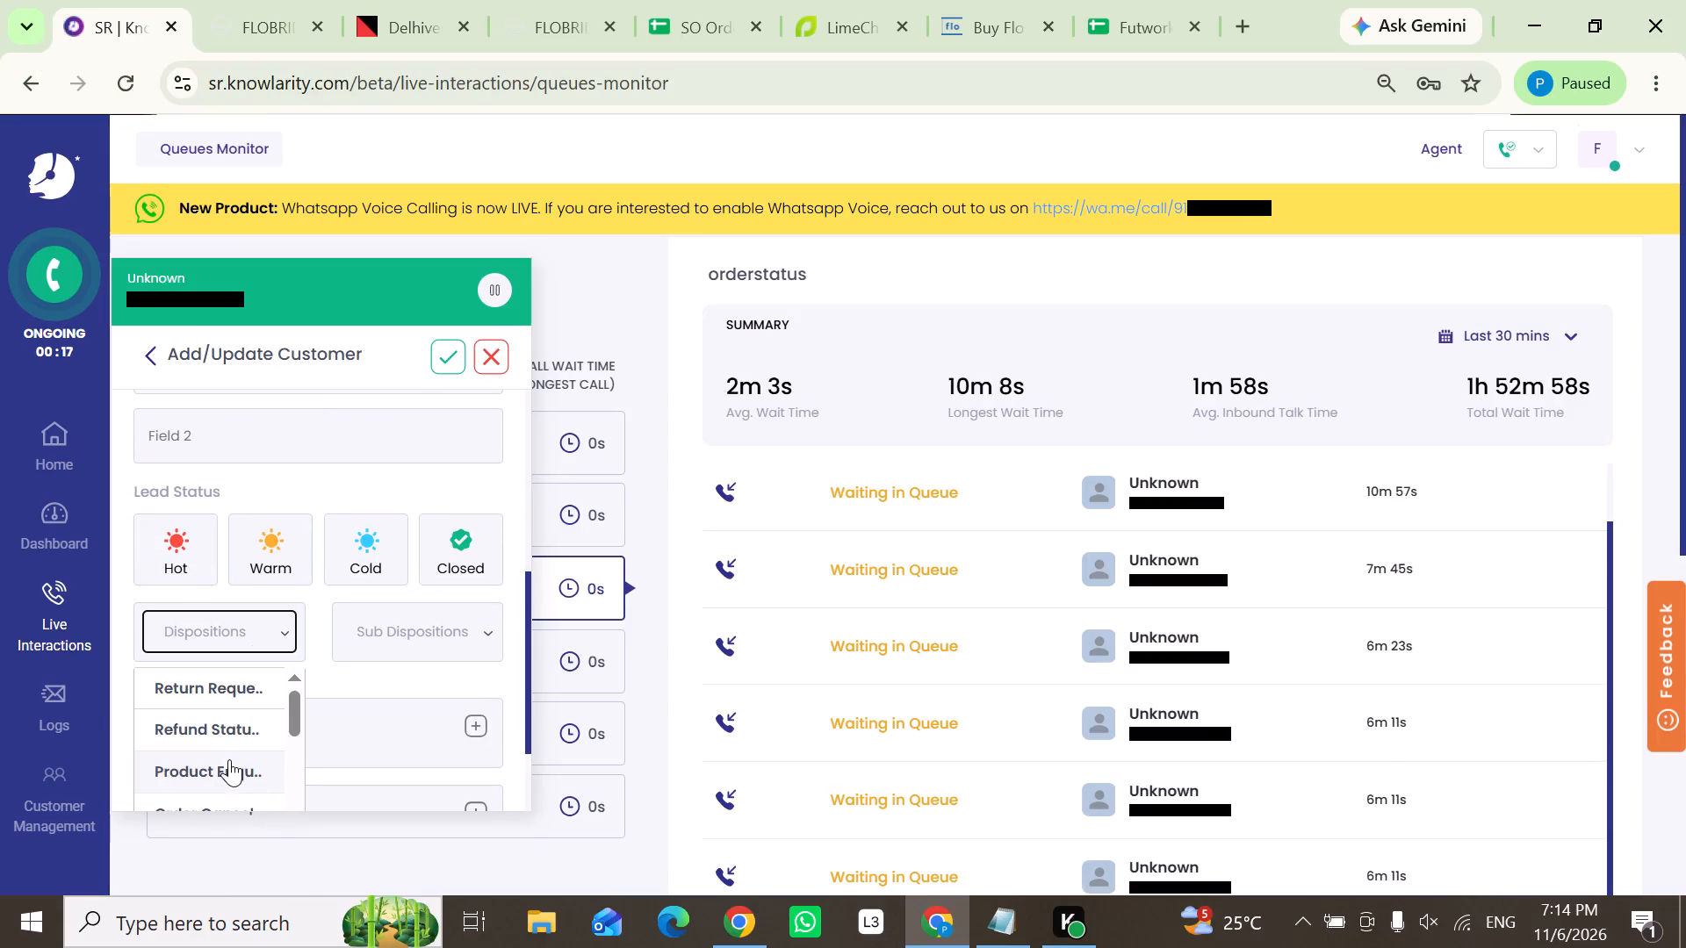
click(227, 765)
scroll(360, 594, up, 1)
click(306, 469)
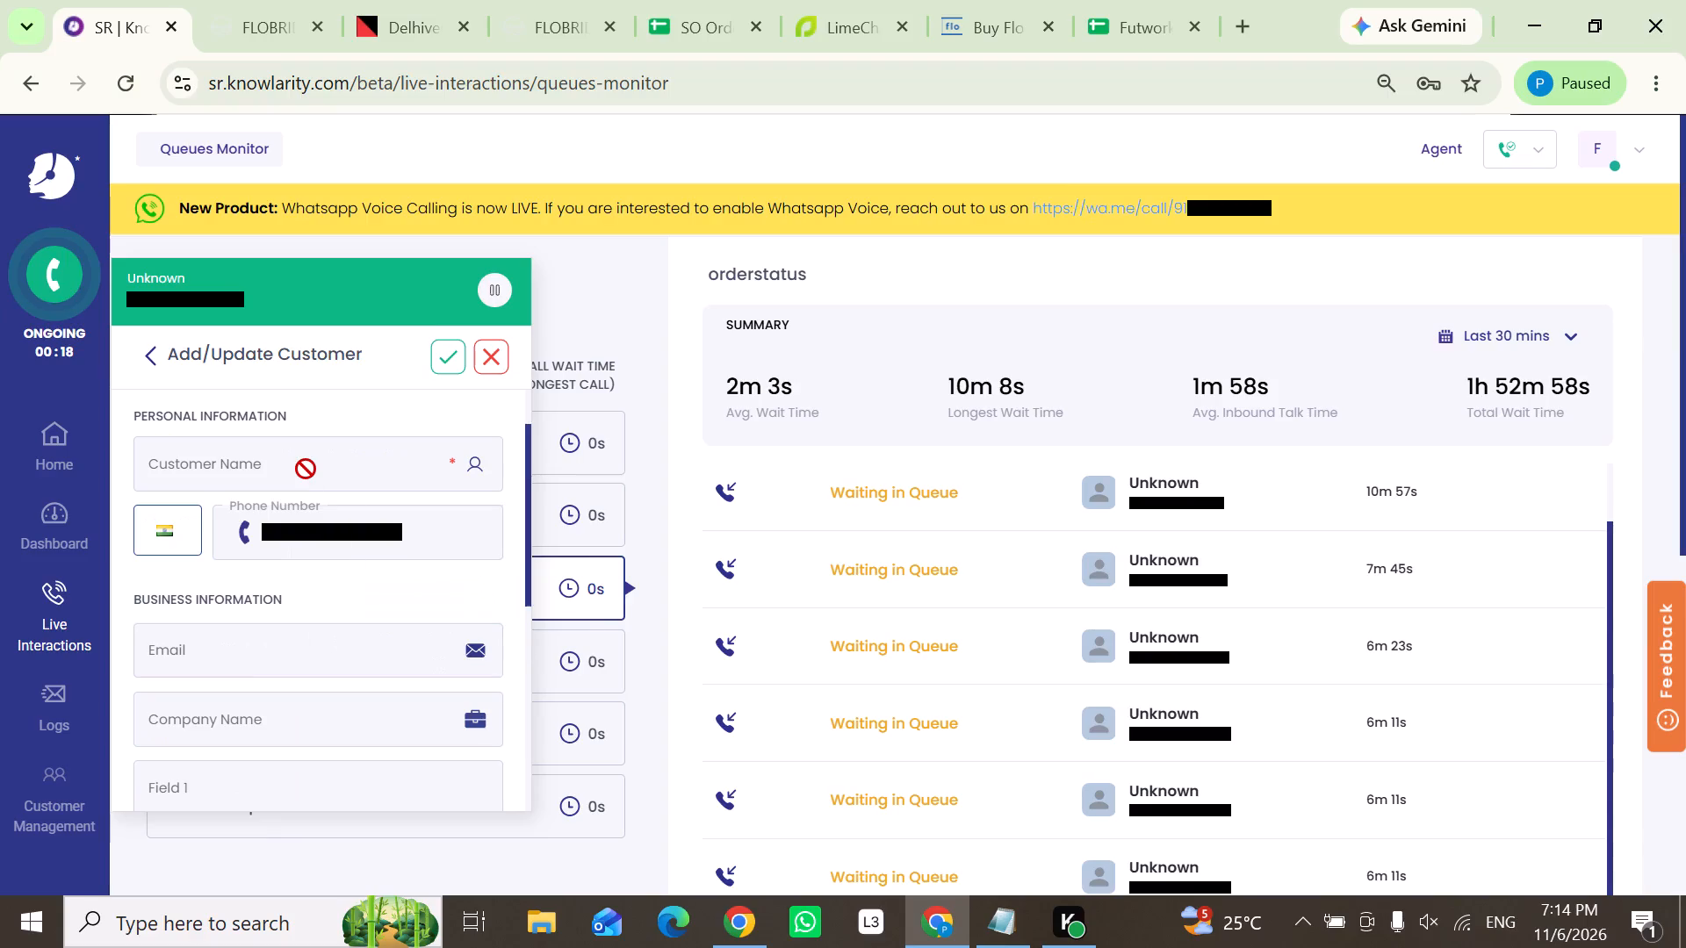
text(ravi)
scroll(338, 467, up, 1)
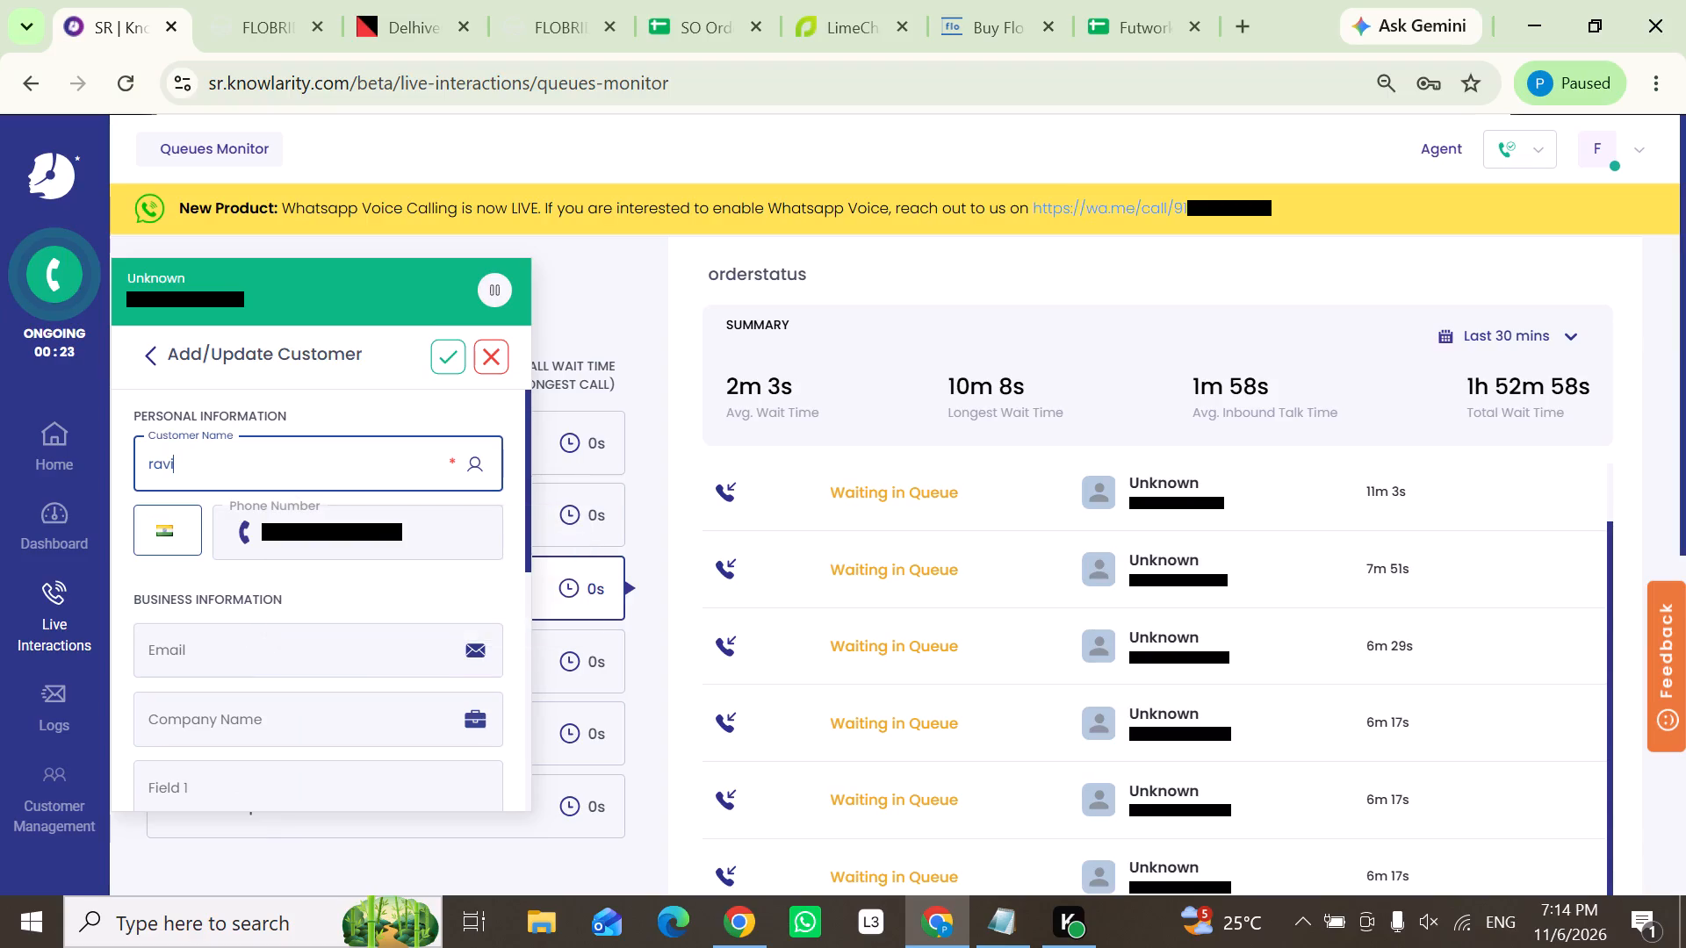
scroll(411, 556, down, 2)
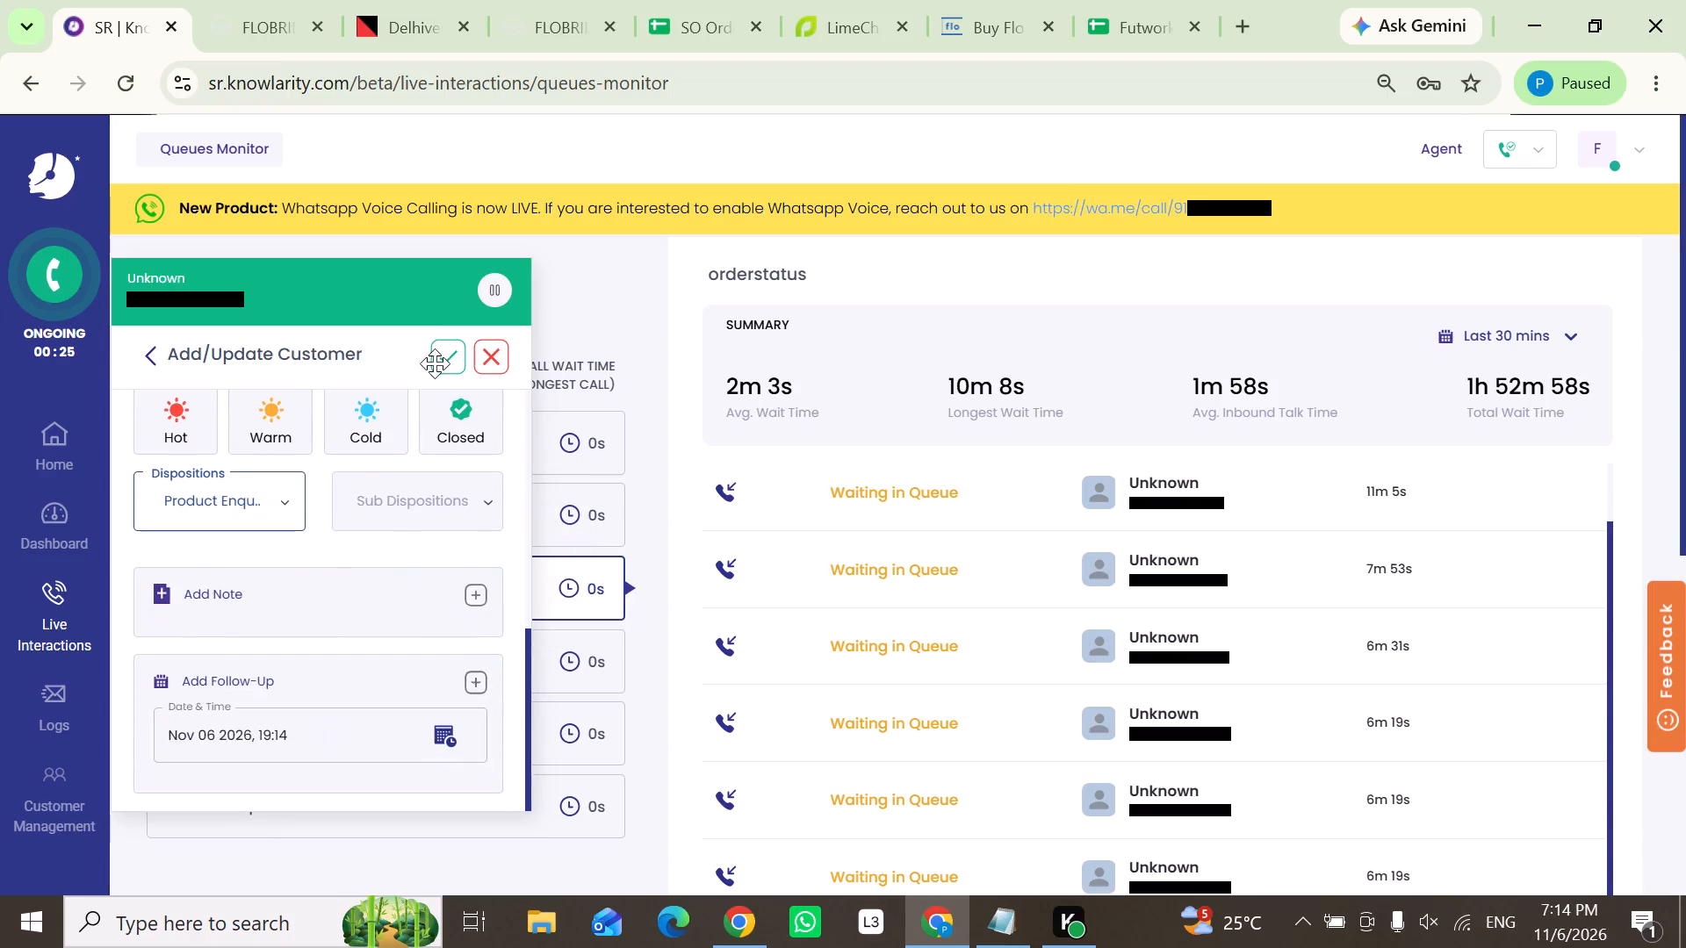
click(450, 348)
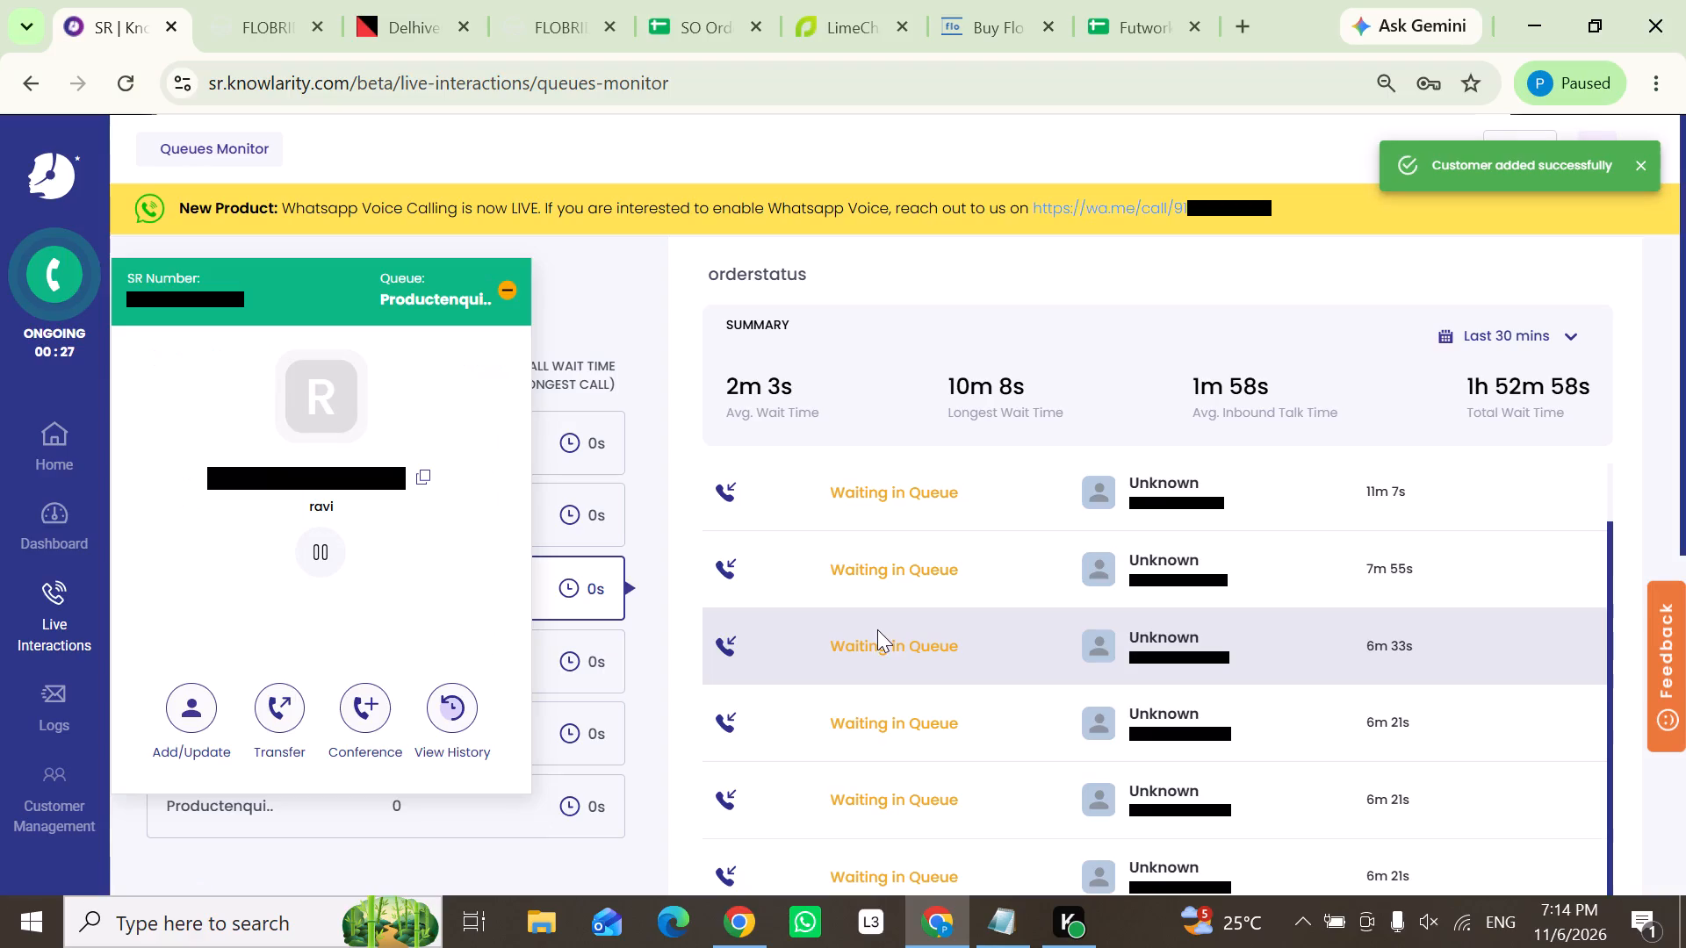
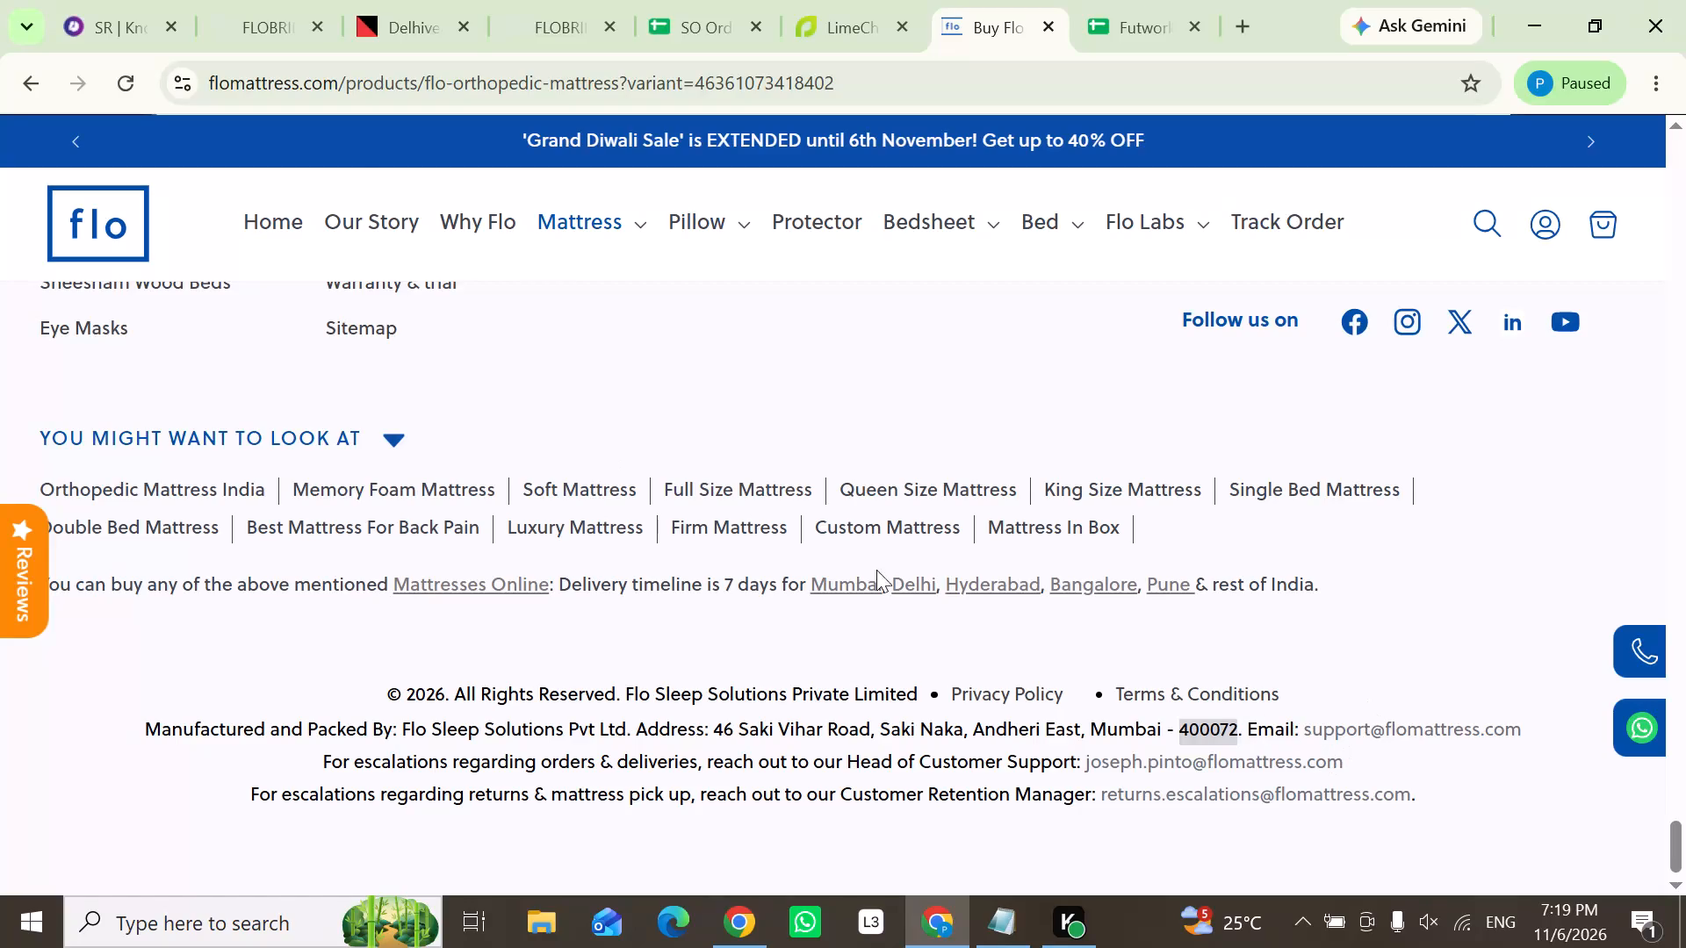
Switch to the other Chrome window, where the Pincode Servicability page and the Hashlist recording page are open.
click(759, 908)
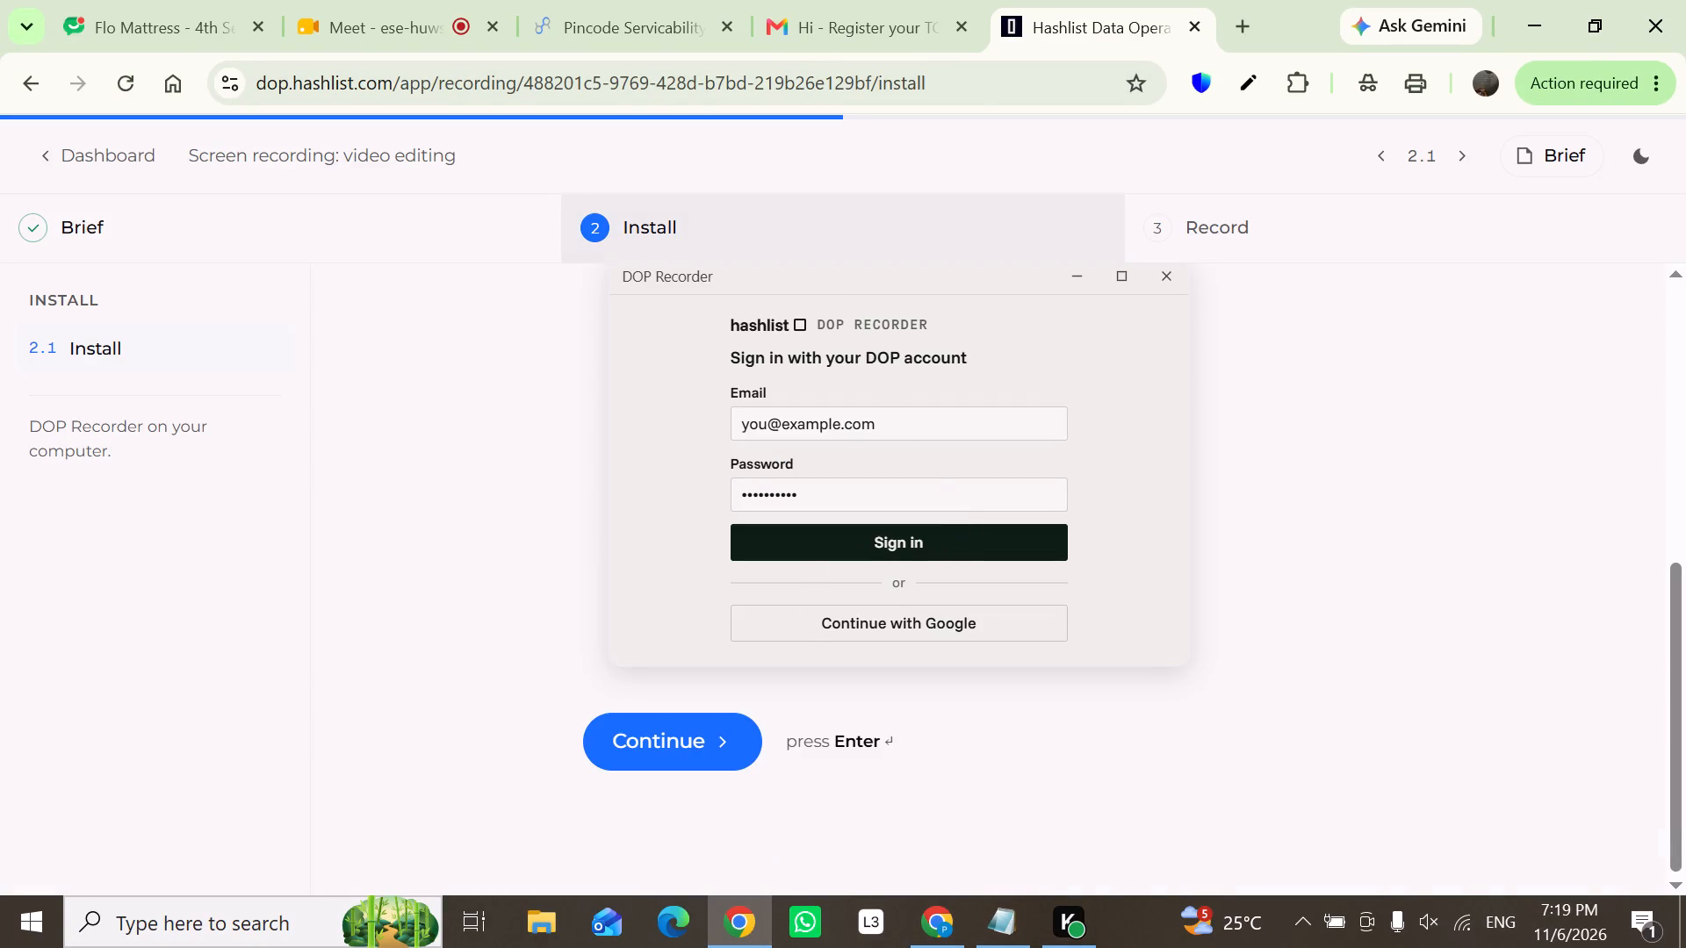
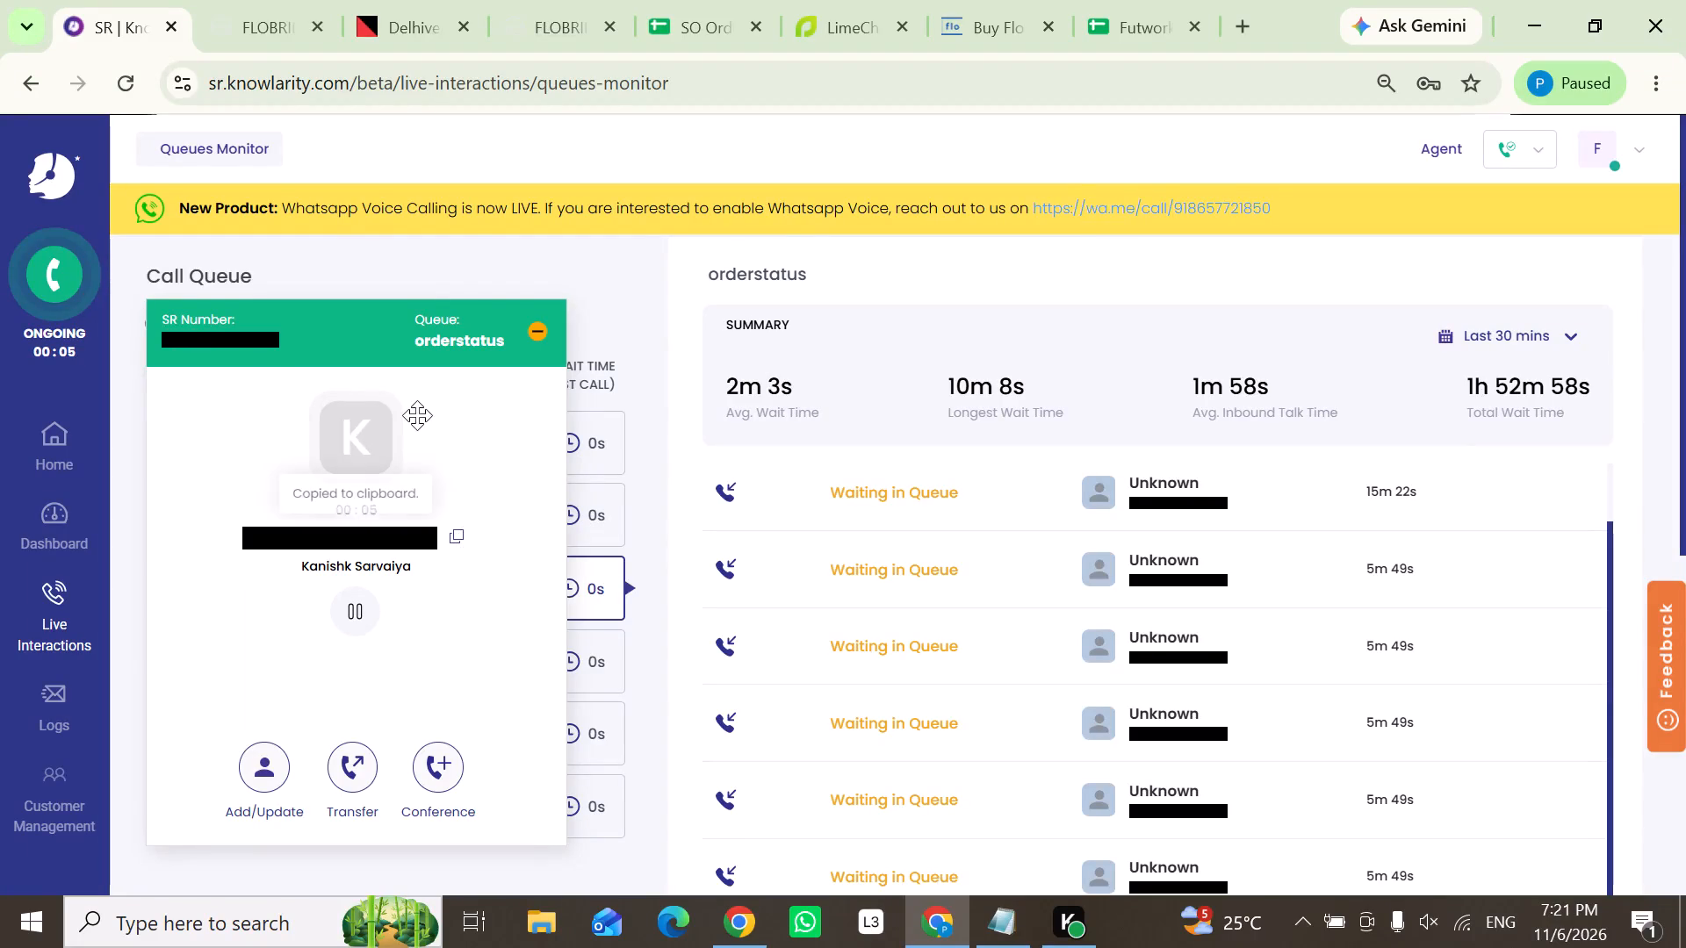
Switch to the FloBridge order search and close the Delhivery page.
click(254, 0)
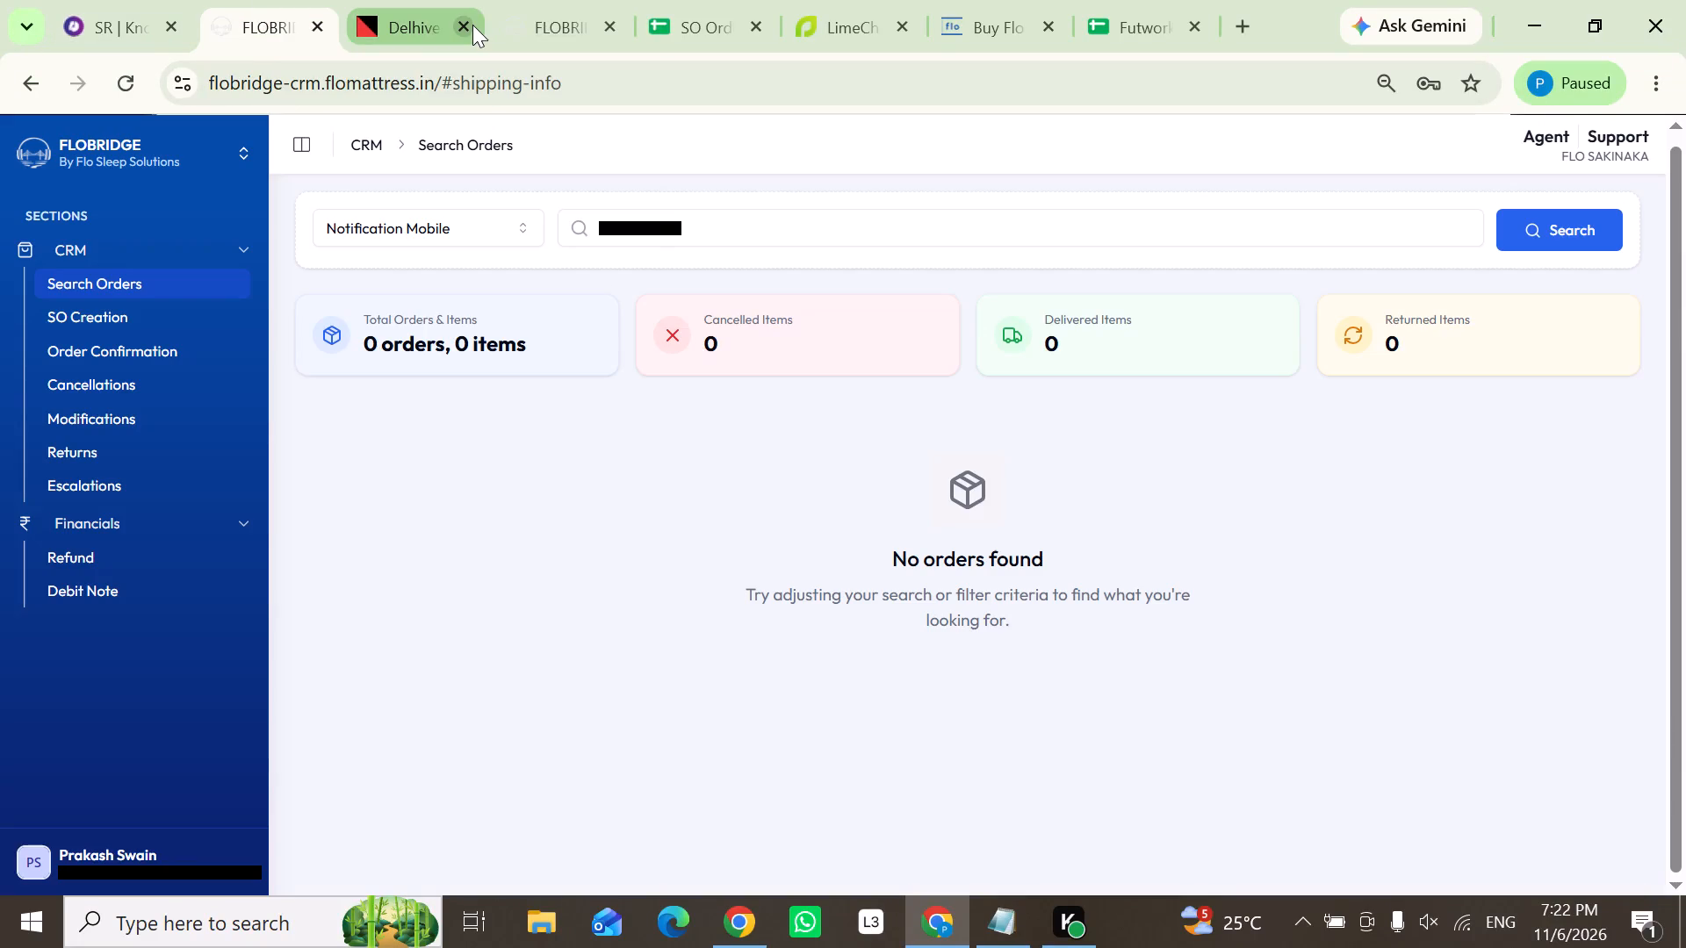
click(472, 25)
Search FloBridge orders by Notification Mobile using the new caller's copied number with its prefix removed.
drag(738, 231, 517, 218)
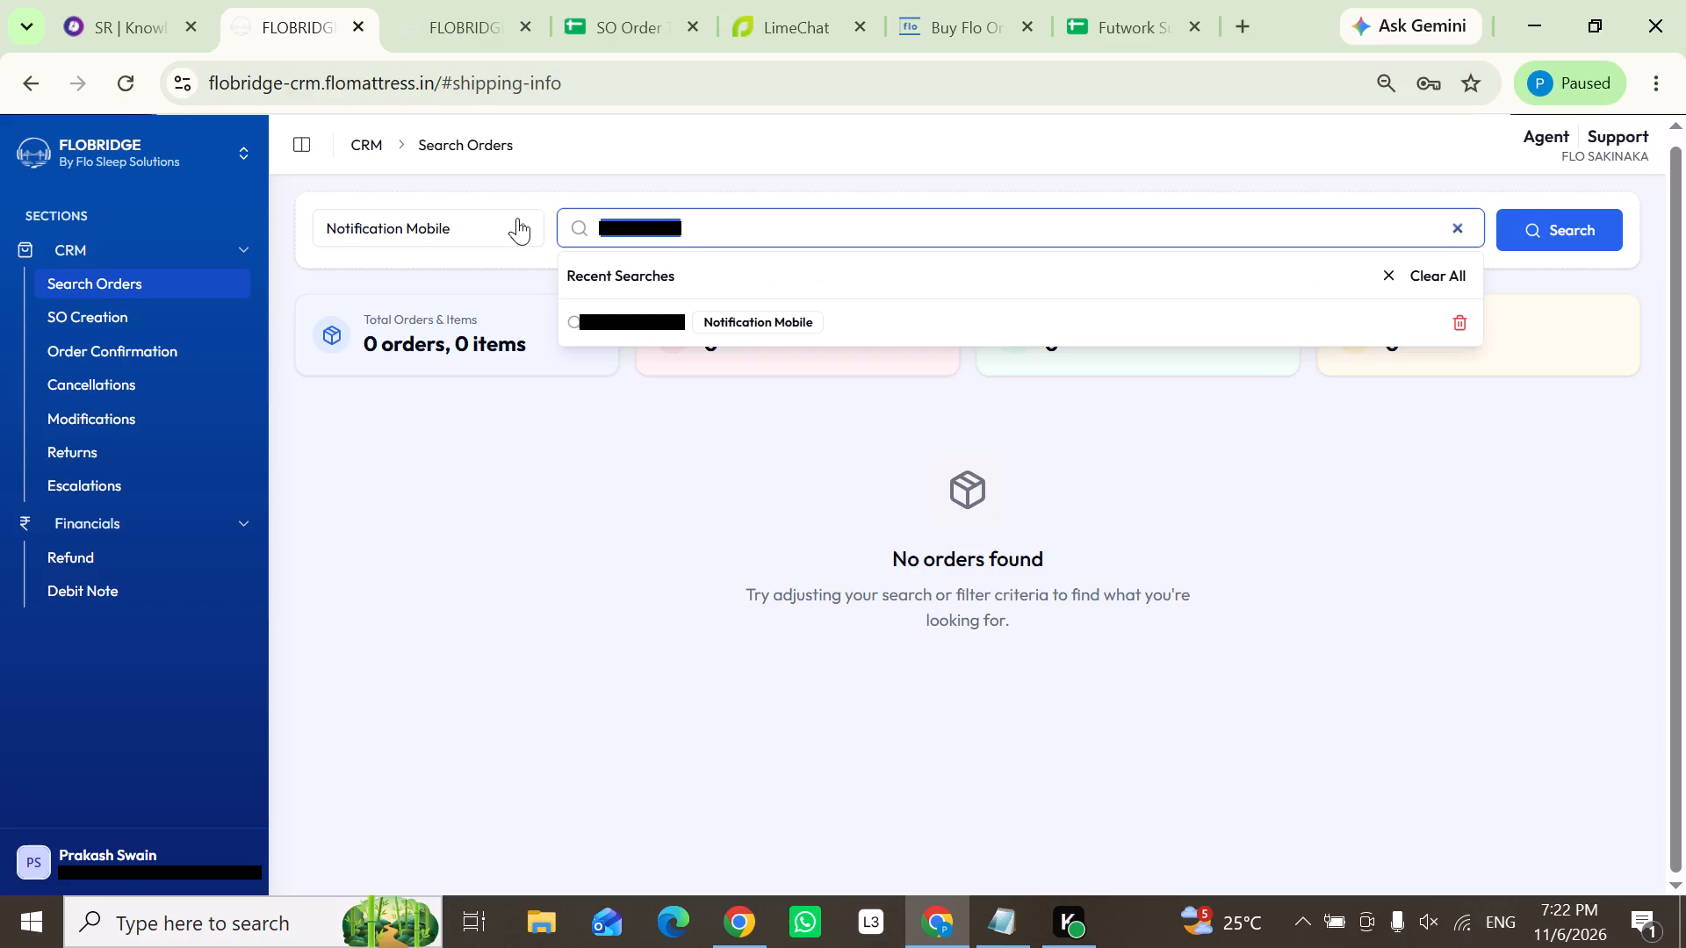
key(ctrl+v)
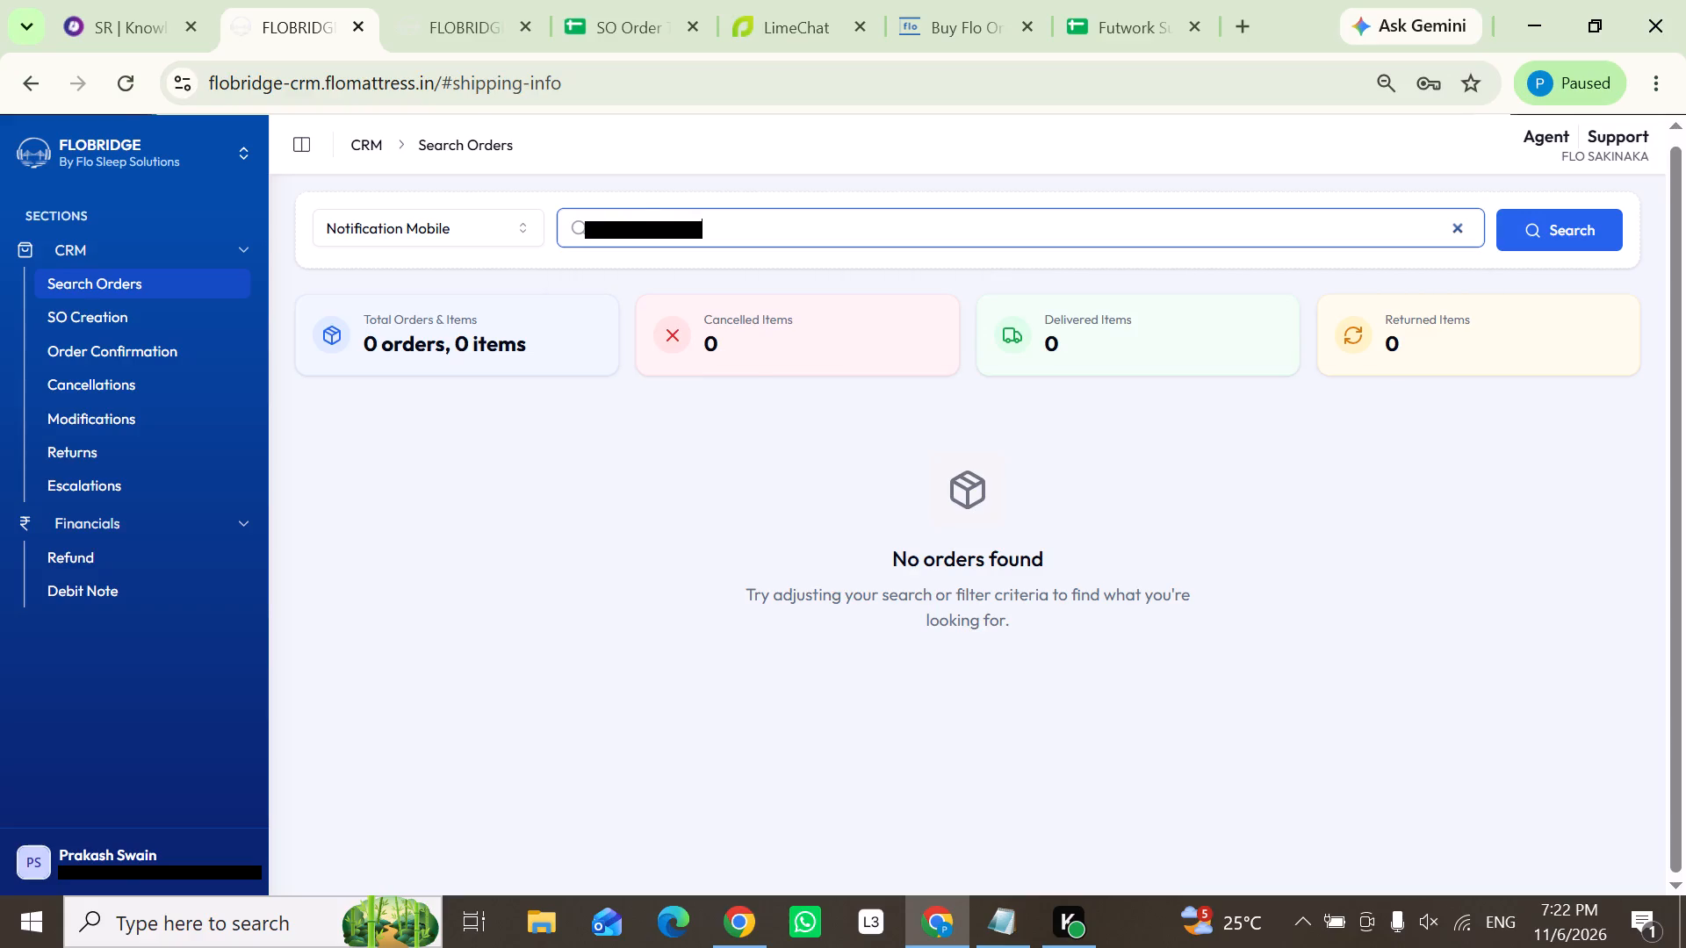
drag(625, 228, 601, 228)
key(BackSpace)
click(1532, 206)
click(1533, 227)
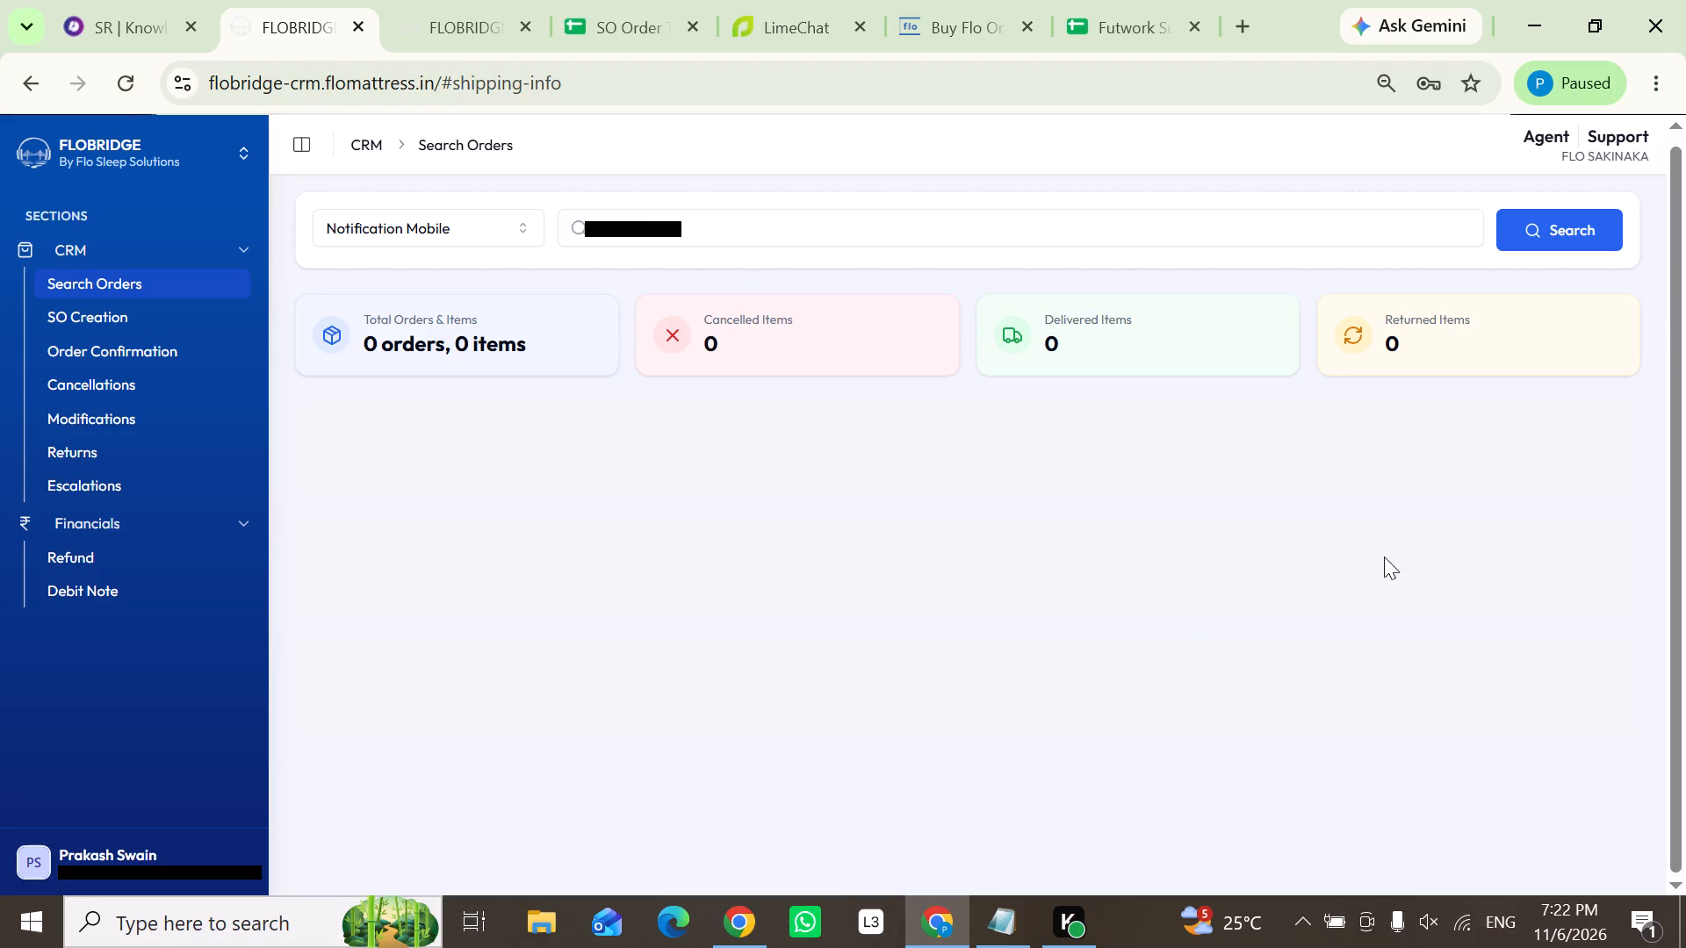
drag(1685, 483, 1680, 511)
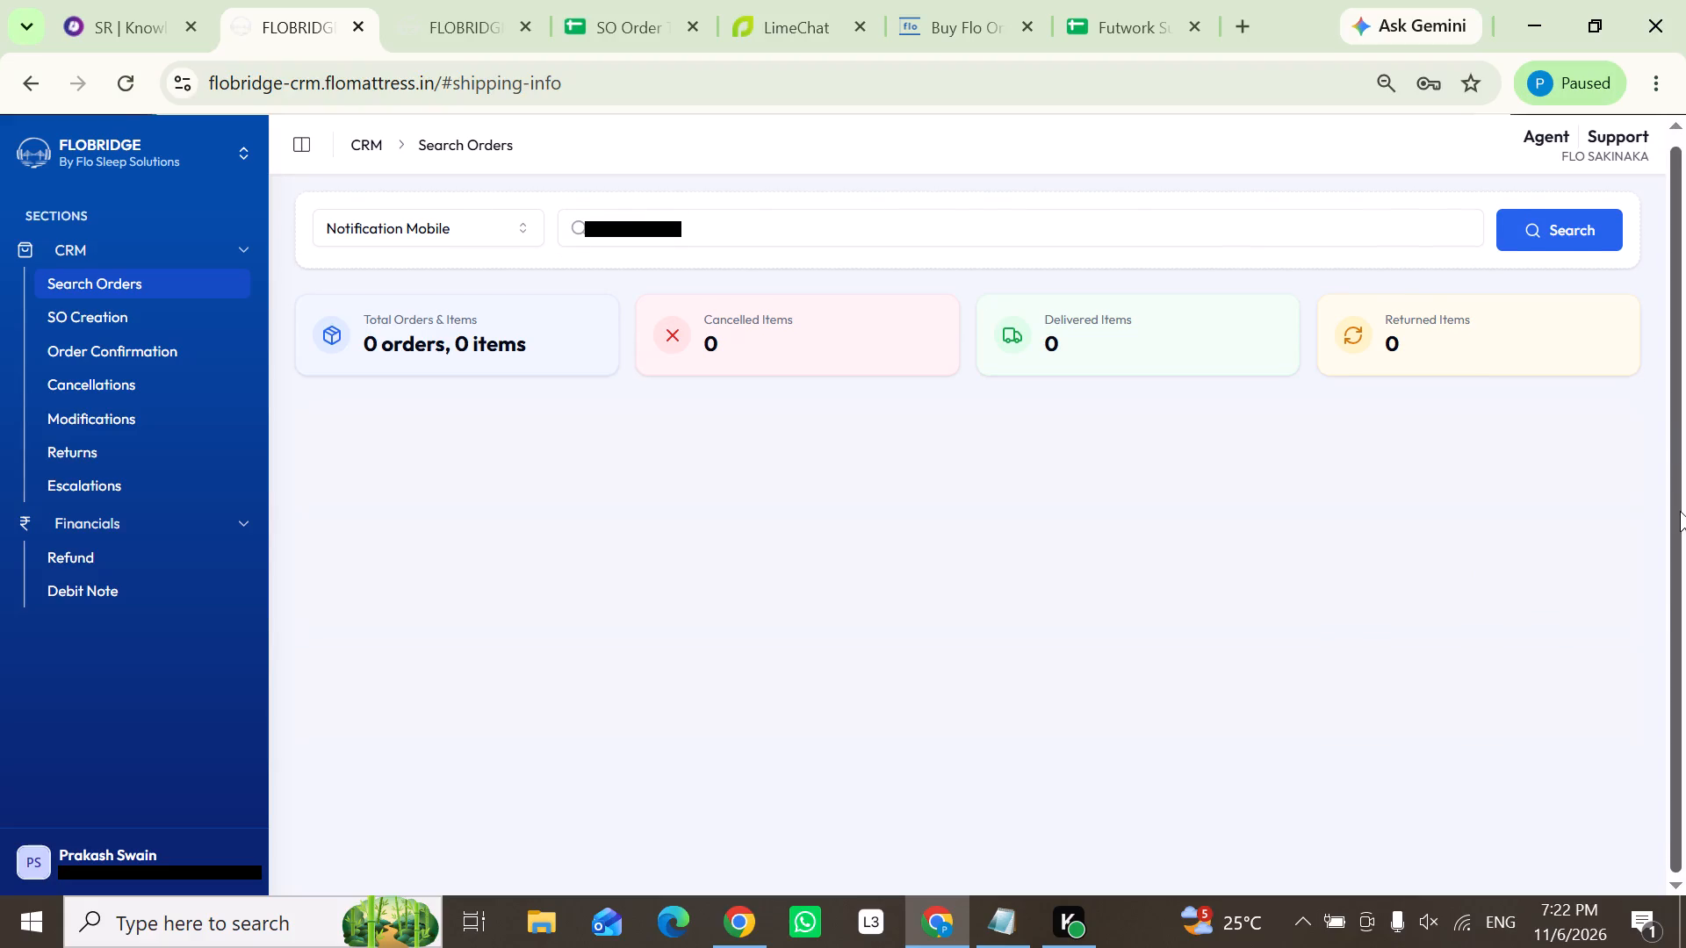
drag(1680, 511, 1680, 364)
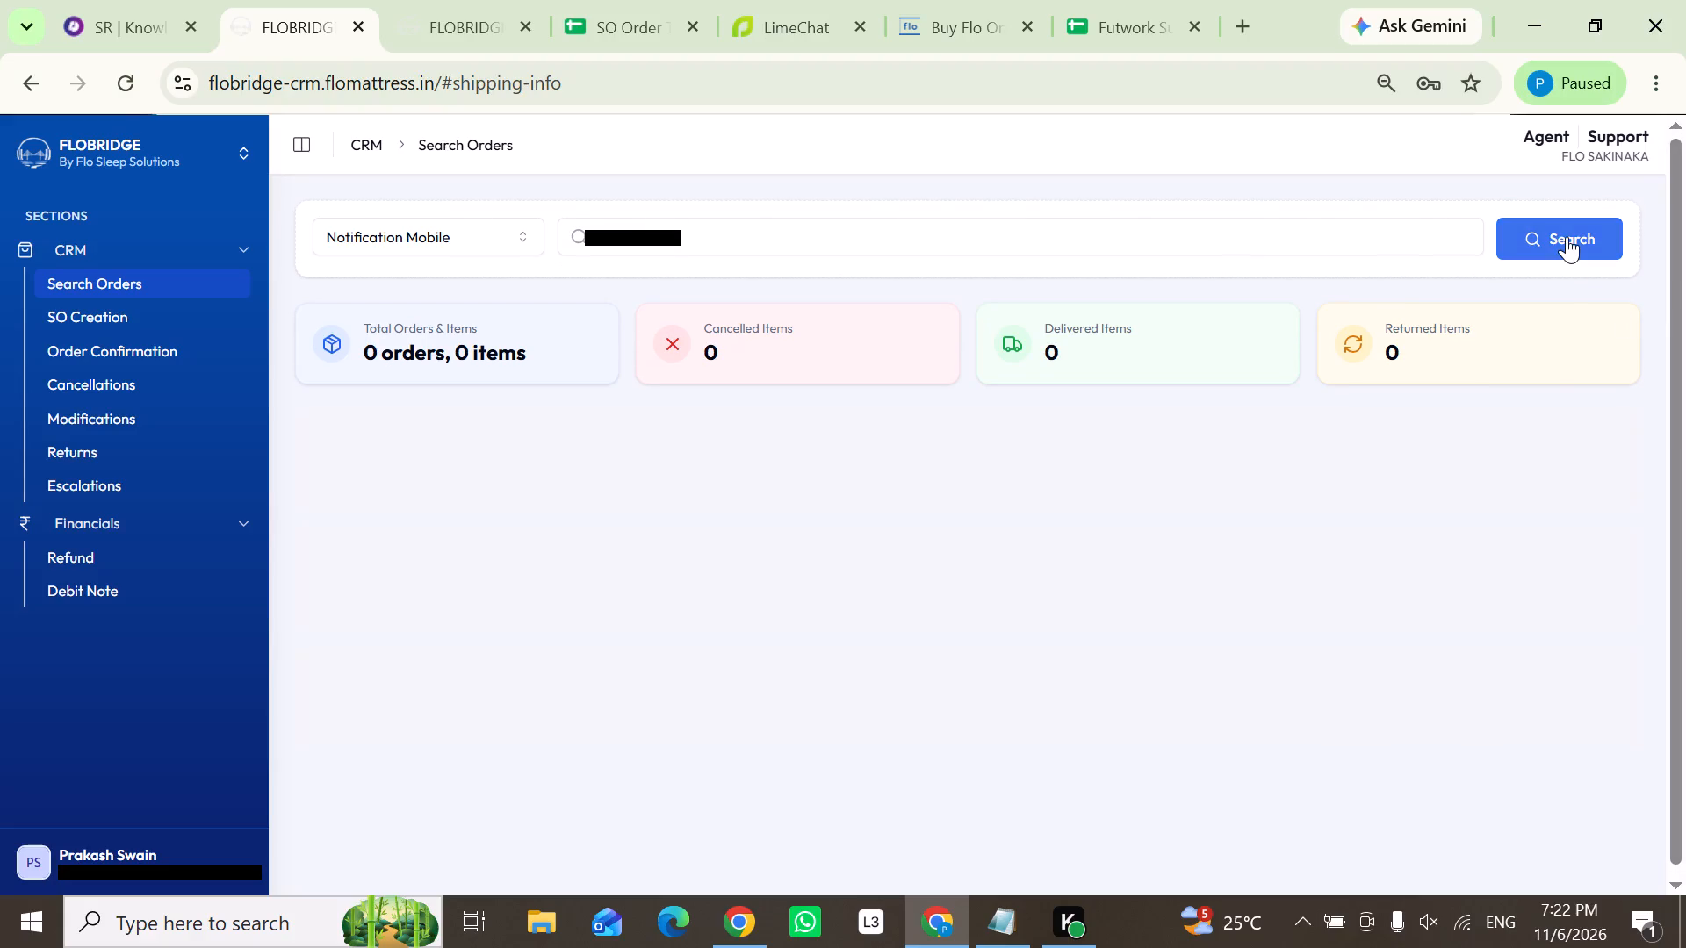
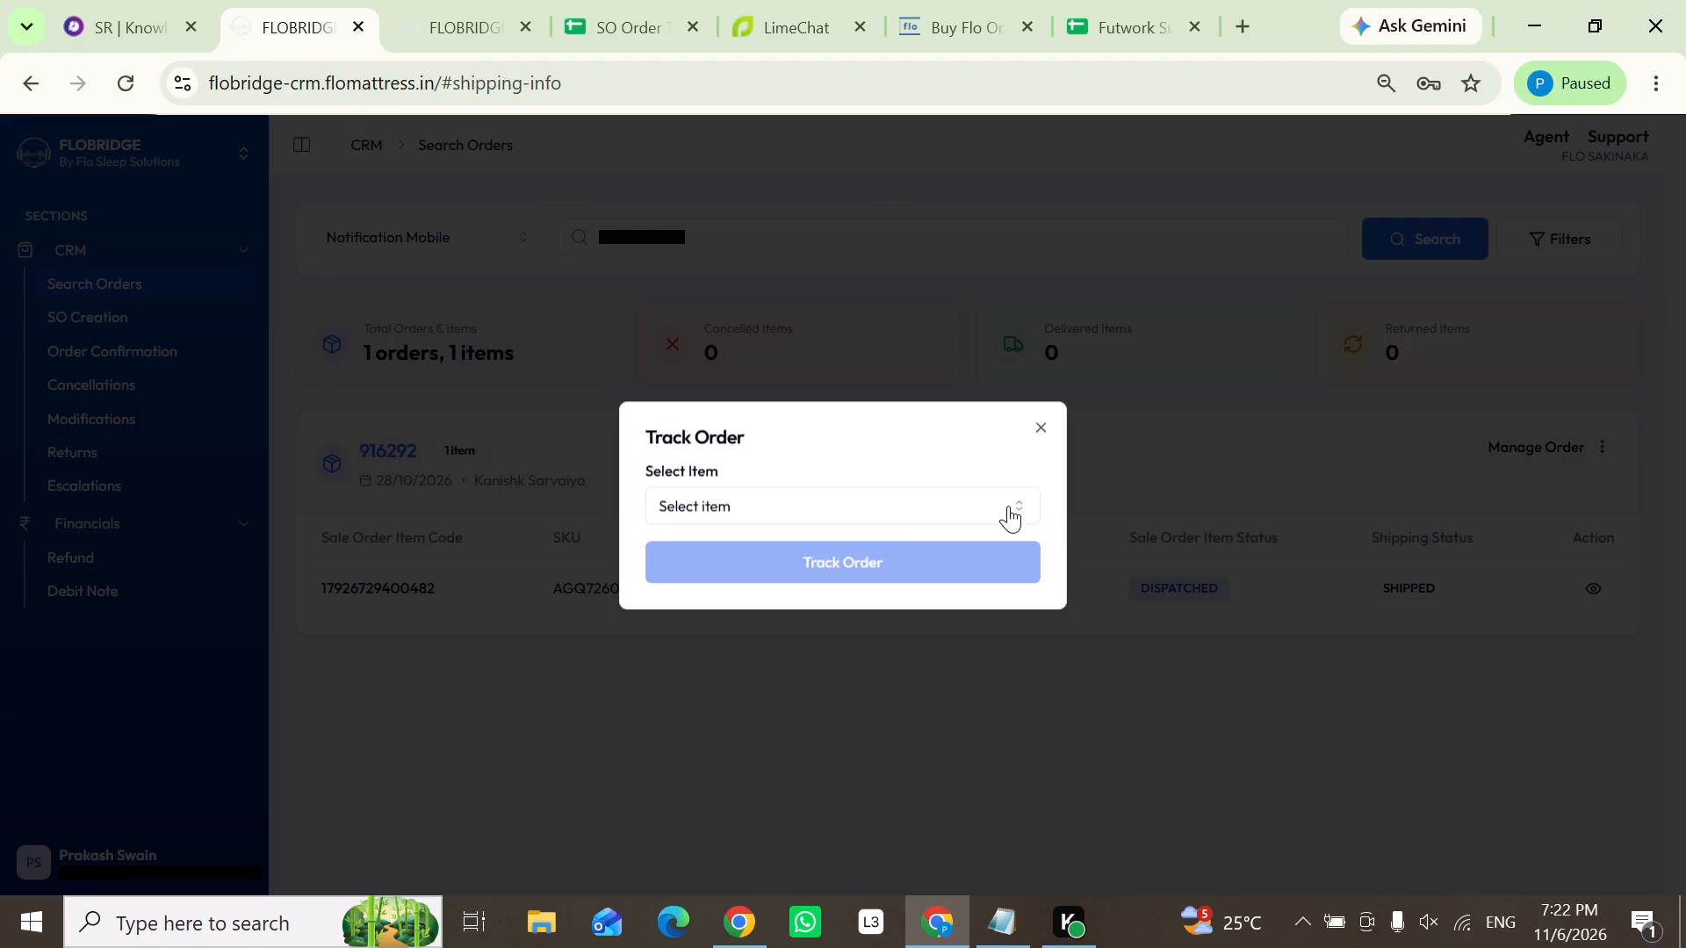
Track the order's item to open its Delhivery shipment page.
click(1008, 506)
double_click(919, 555)
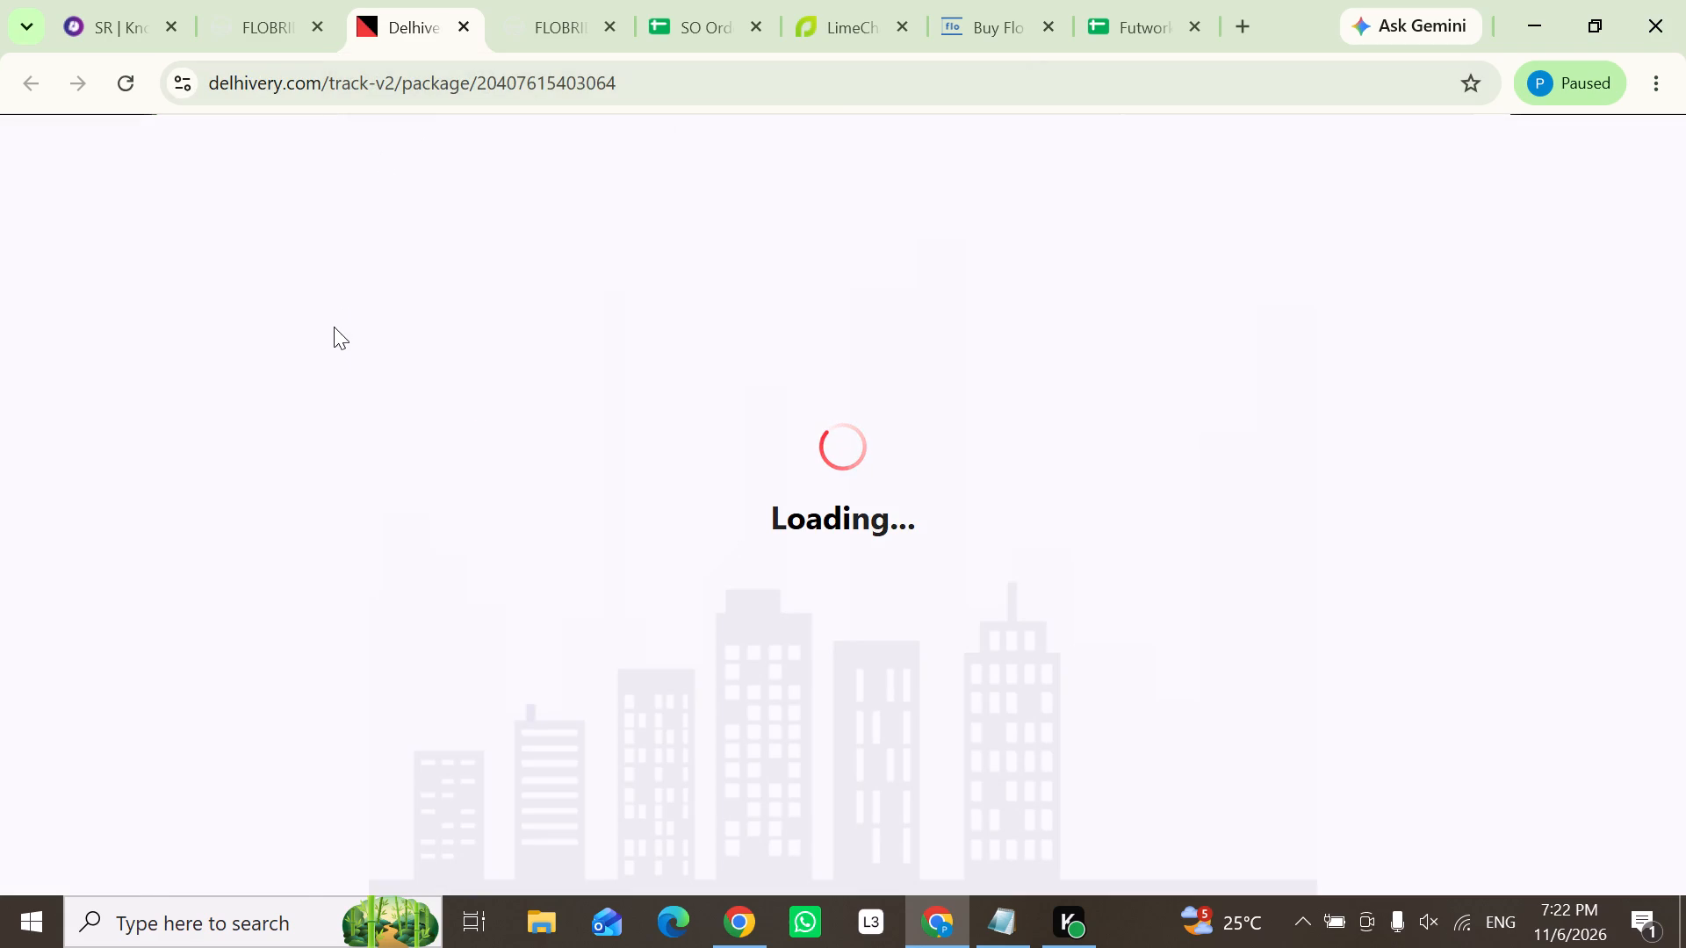
click(274, 11)
click(558, 688)
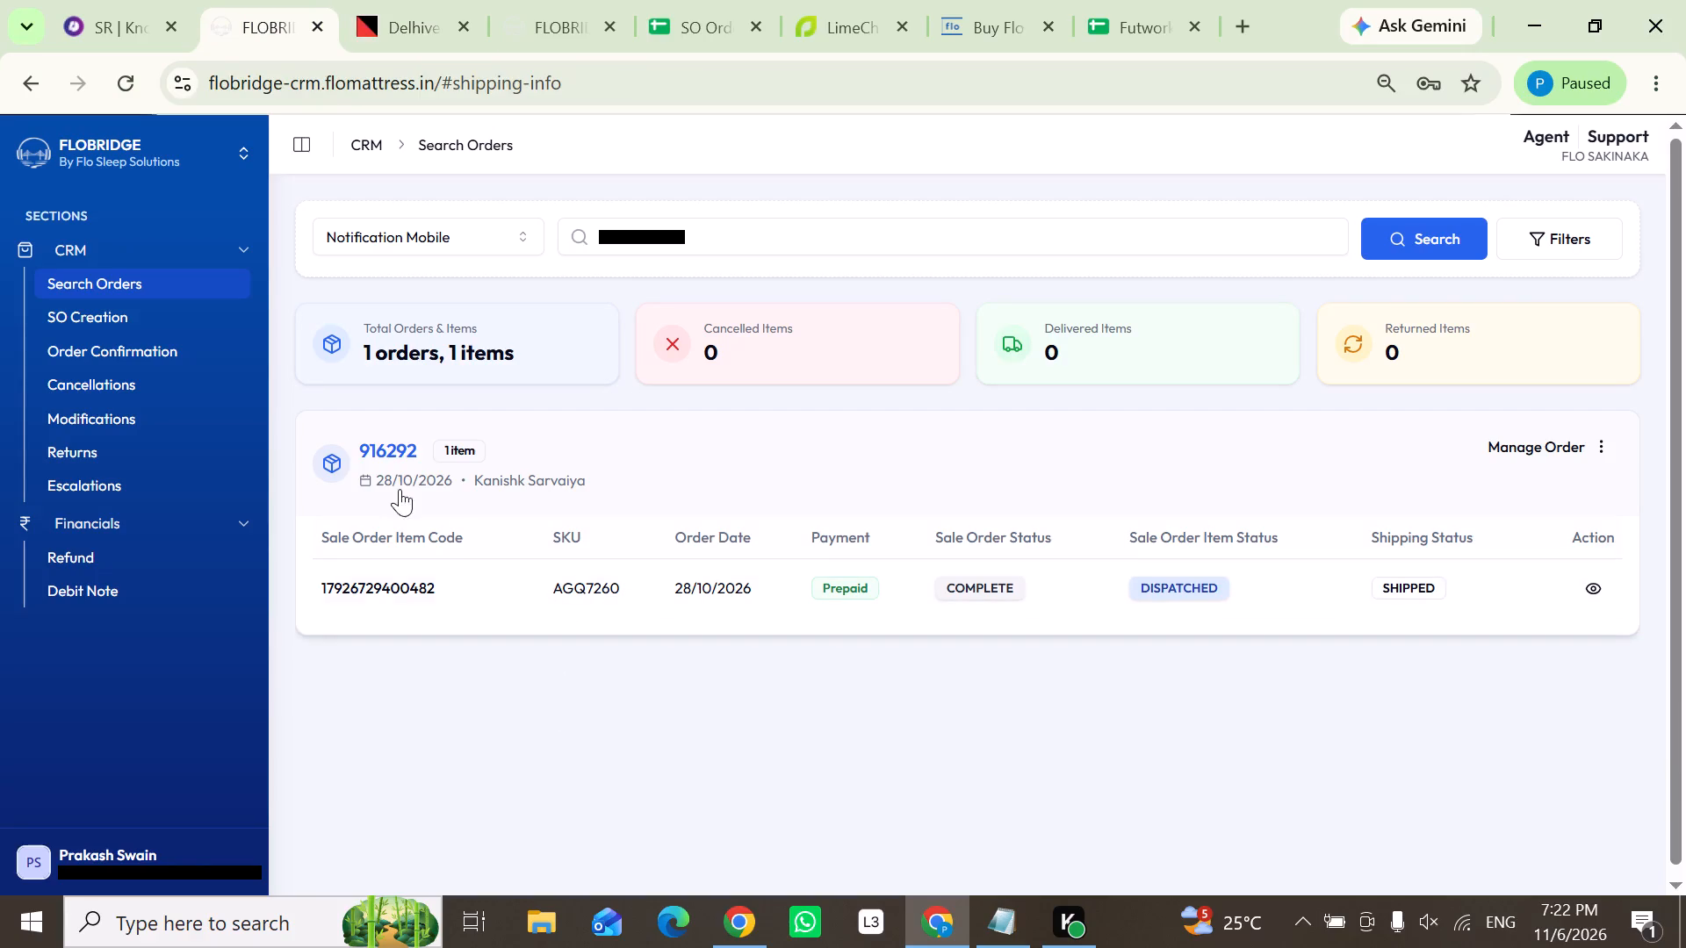
drag(421, 454, 349, 458)
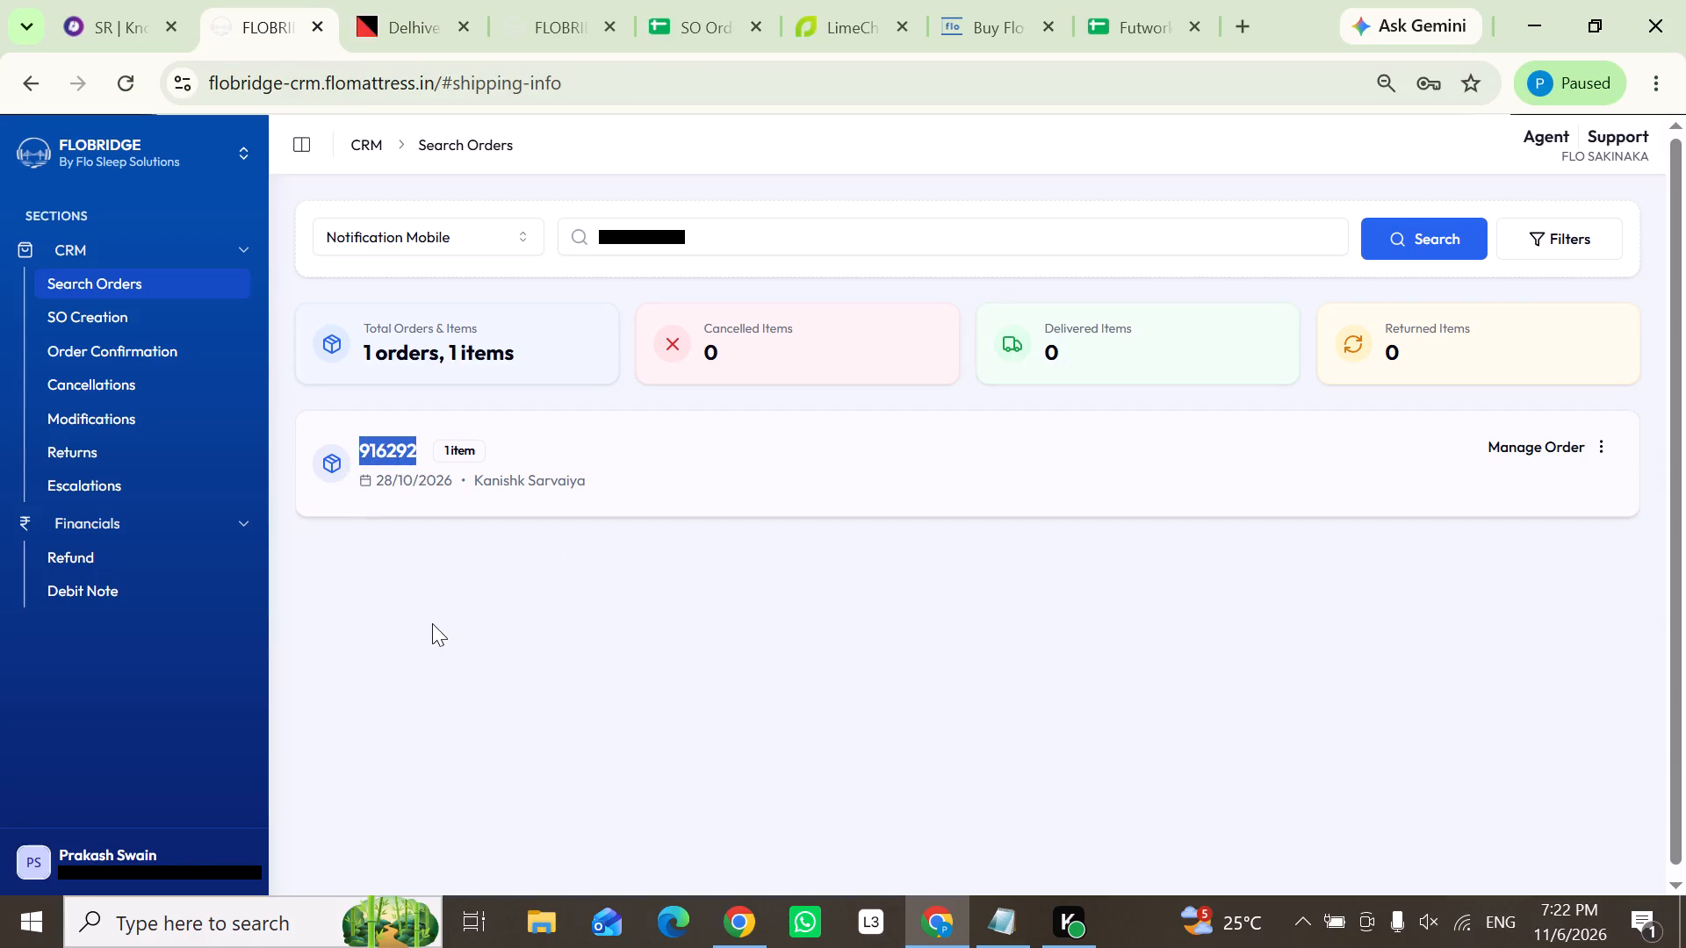
key(ctrl+c)
click(688, 490)
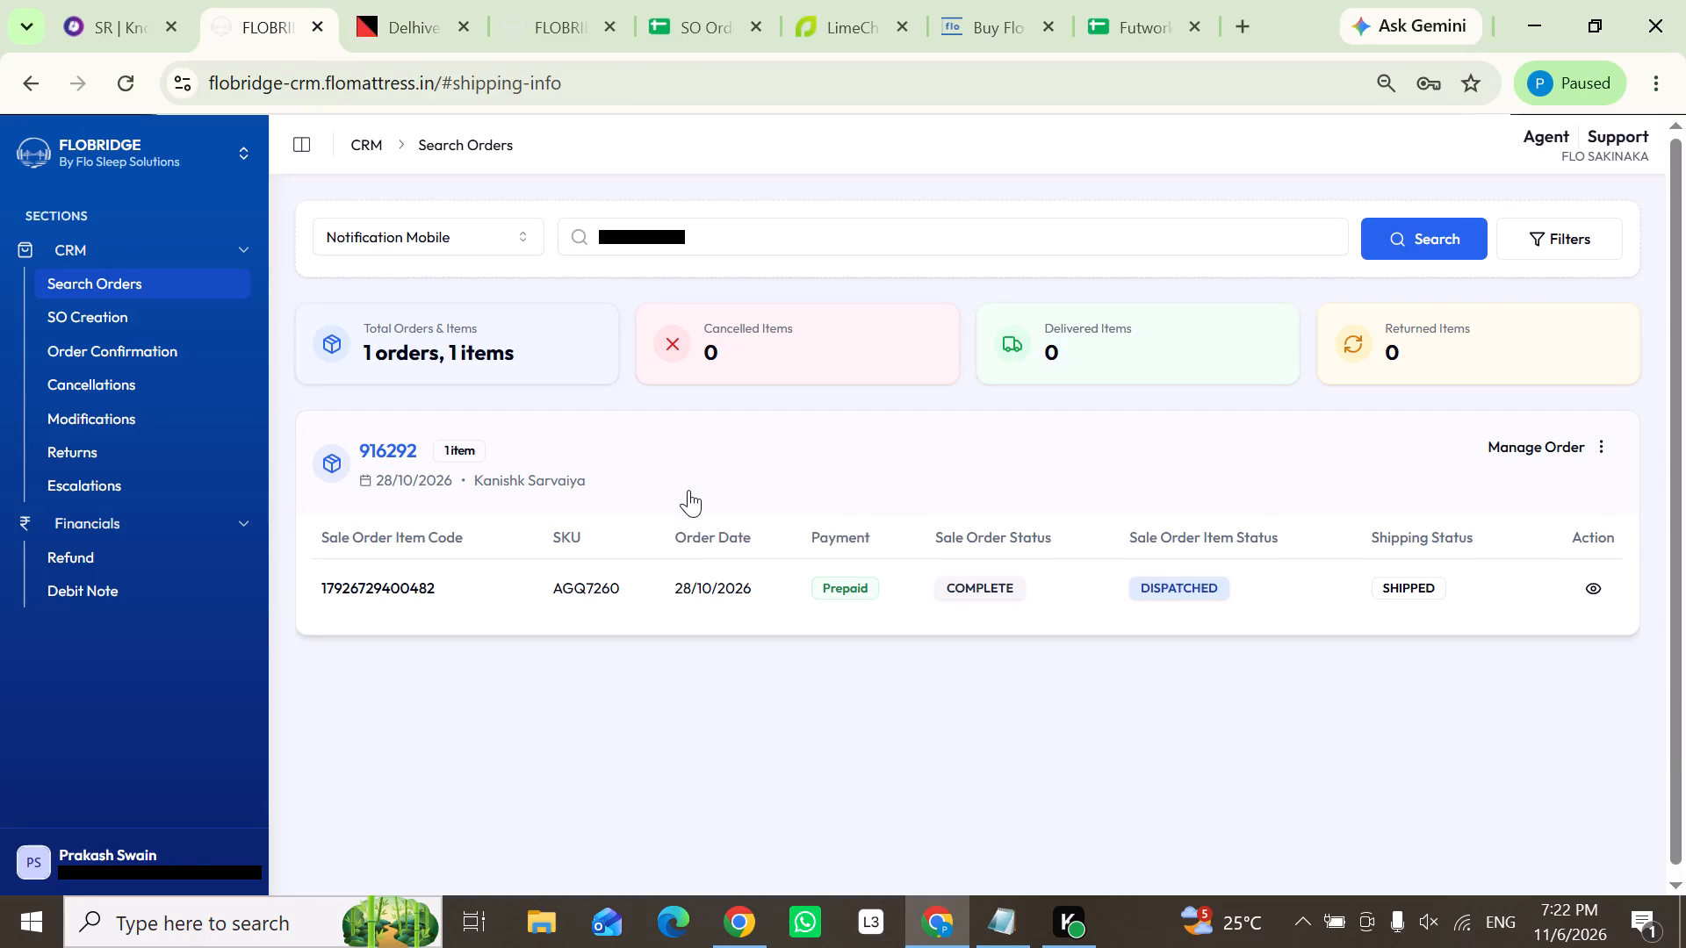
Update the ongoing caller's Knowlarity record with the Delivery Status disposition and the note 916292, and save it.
click(76, 24)
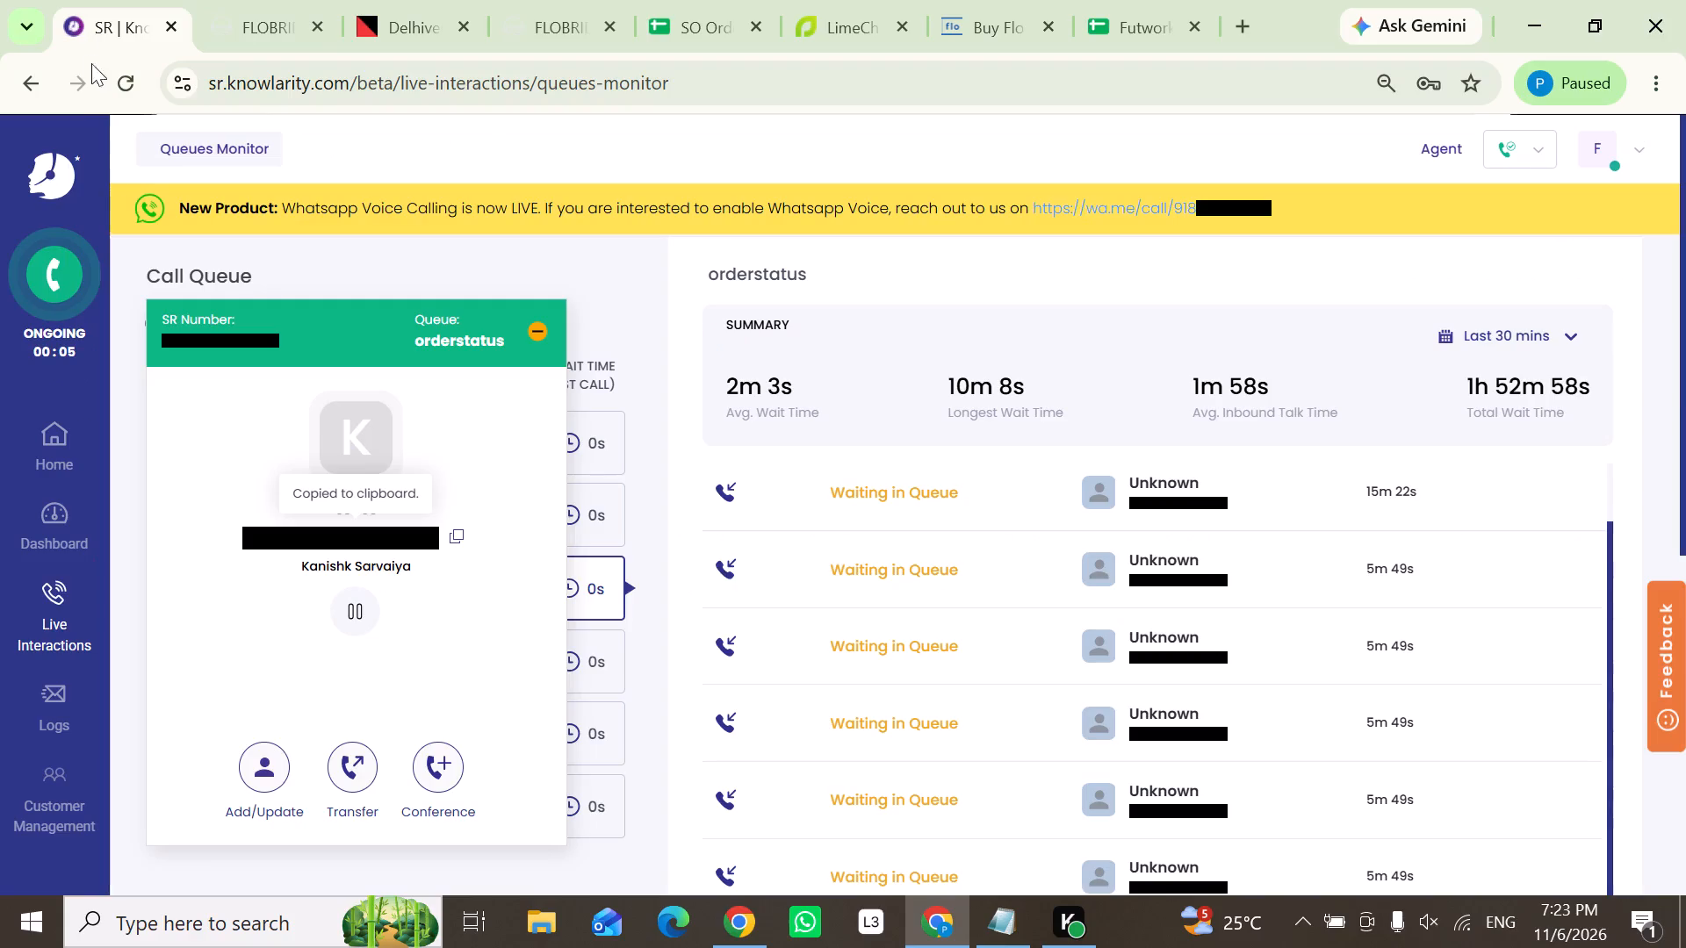
click(276, 754)
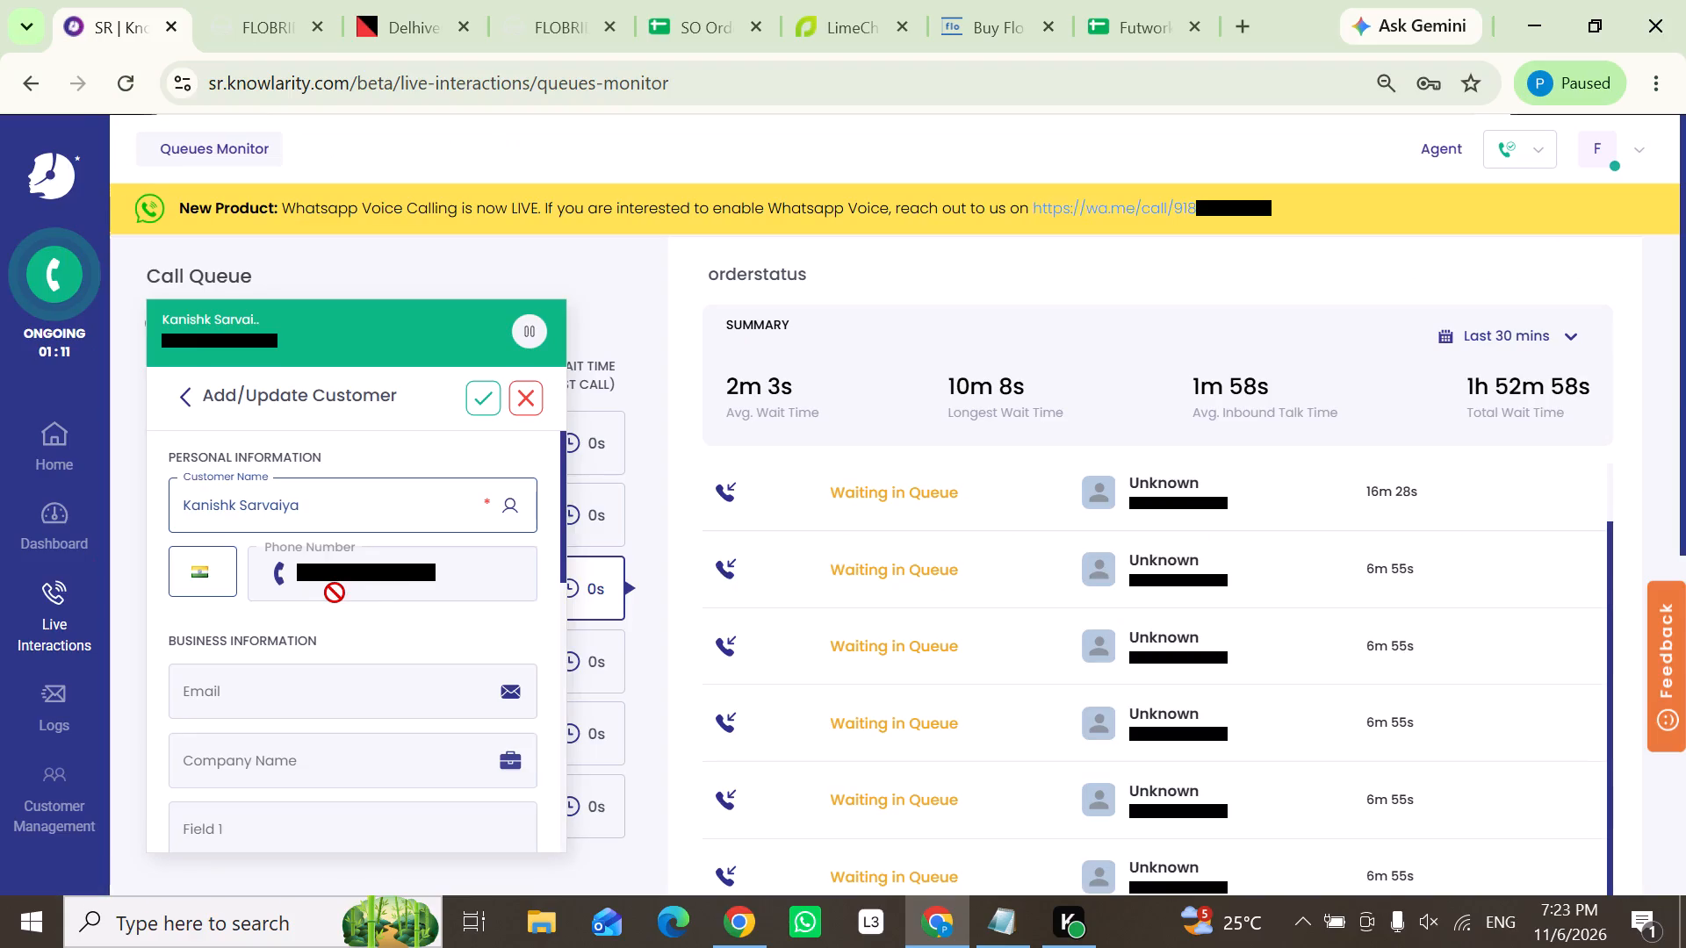
scroll(357, 622, down, 1)
click(319, 684)
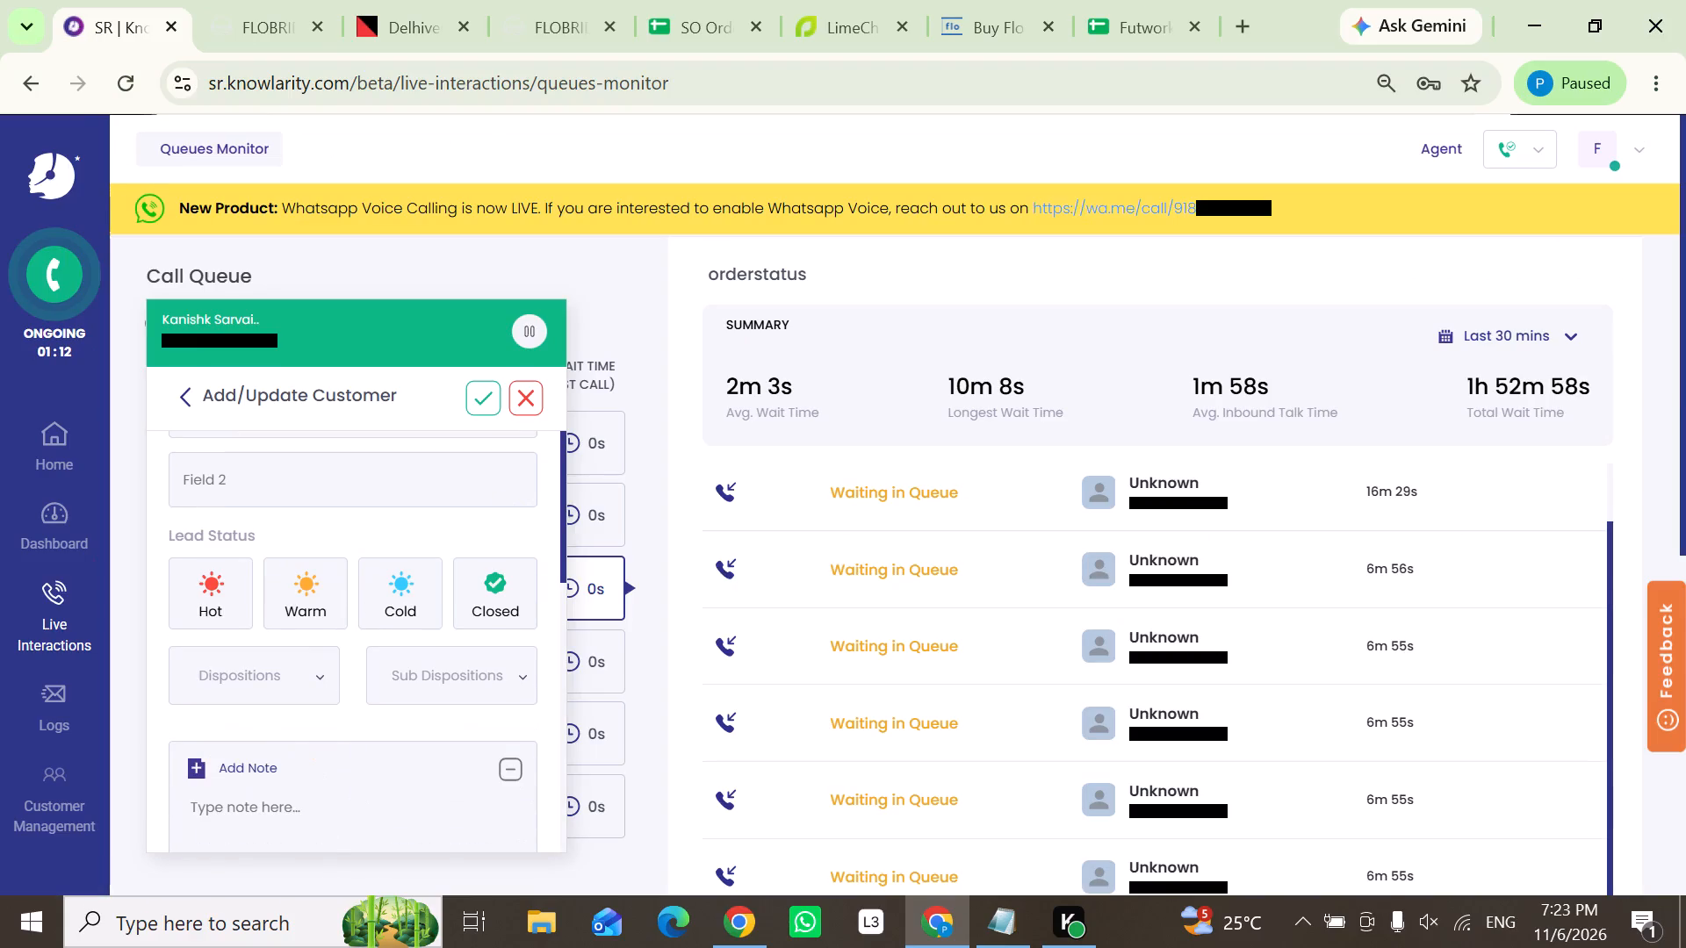
drag(325, 750, 325, 774)
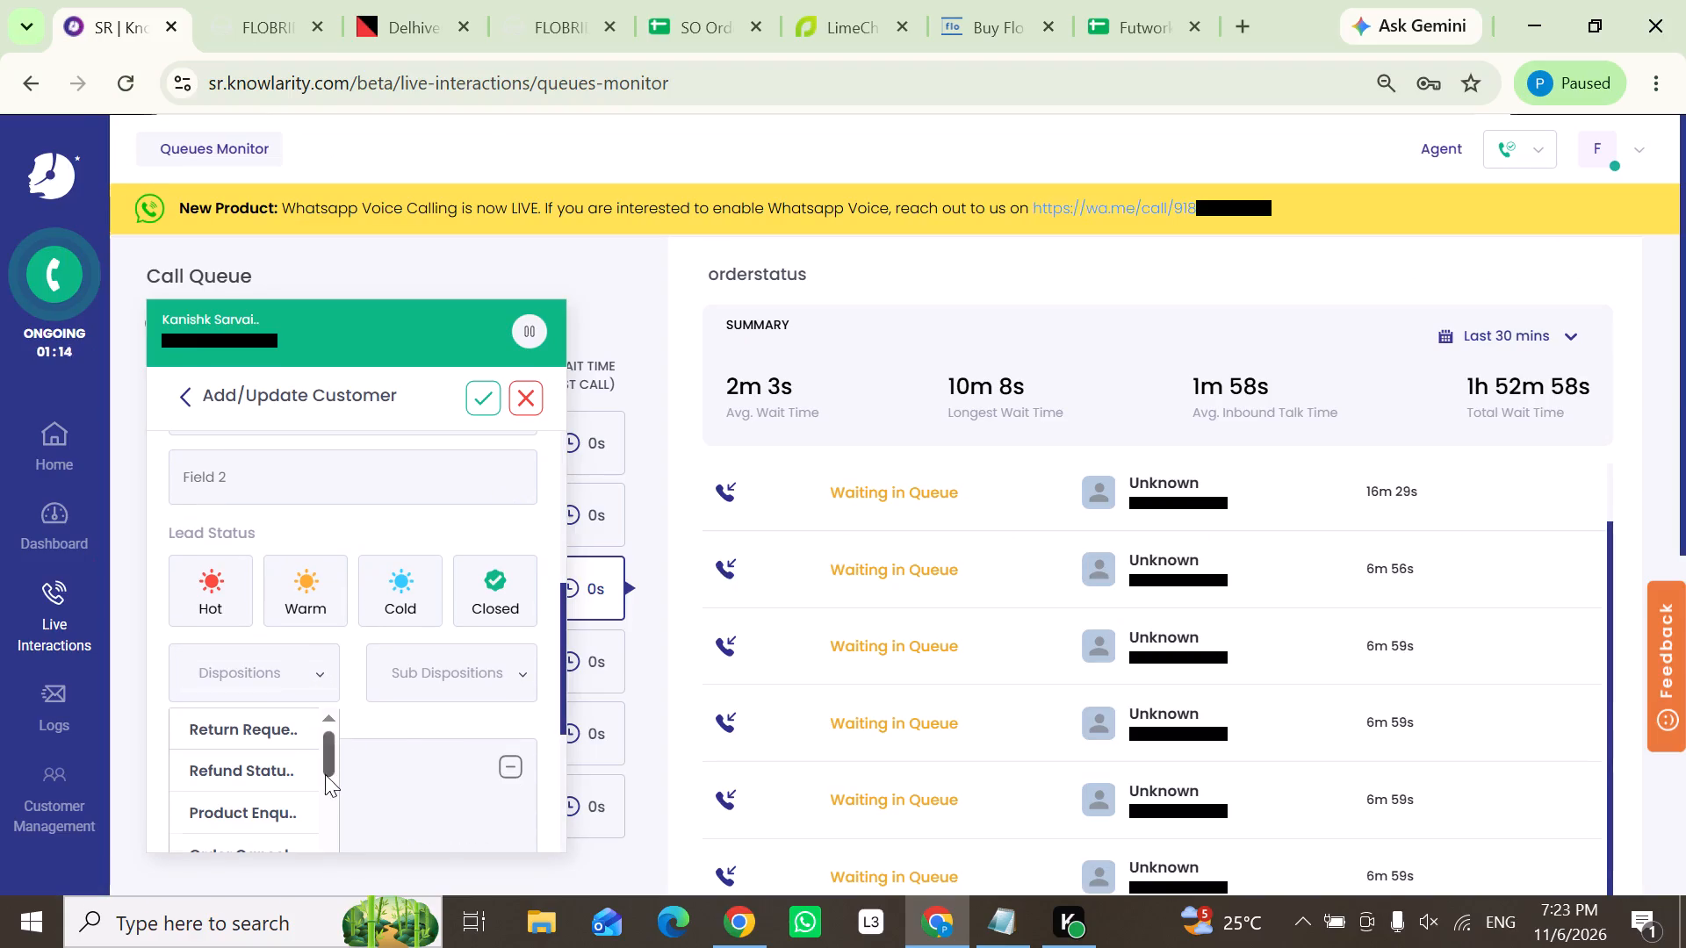
drag(325, 774, 325, 779)
click(263, 779)
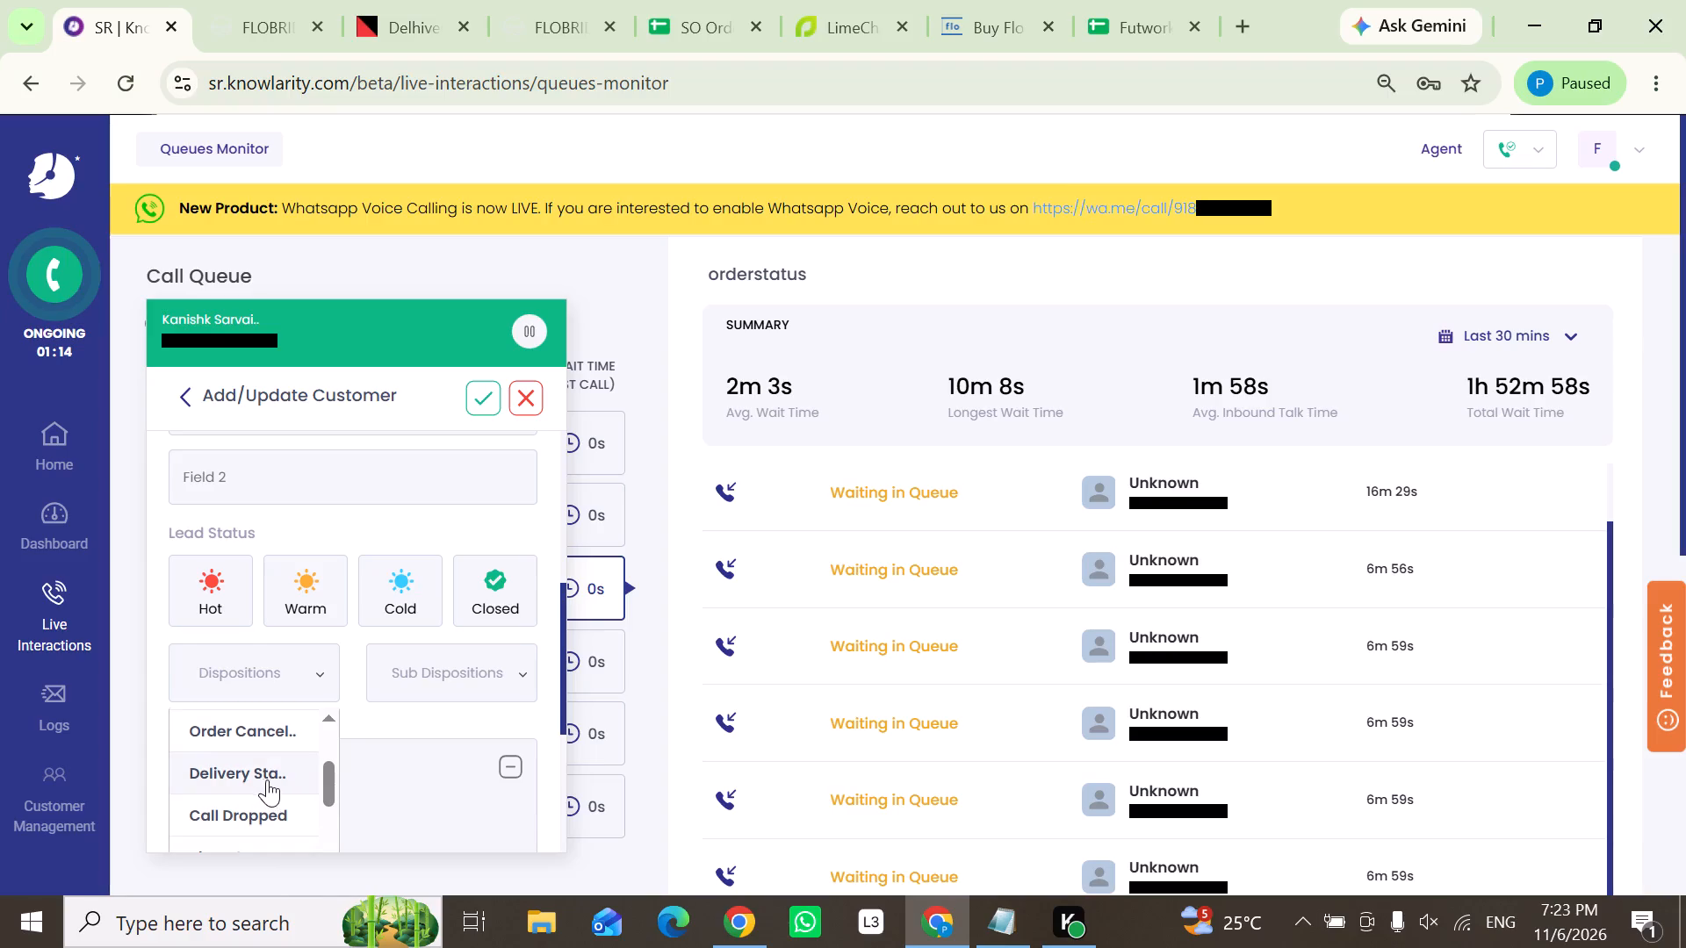
click(274, 820)
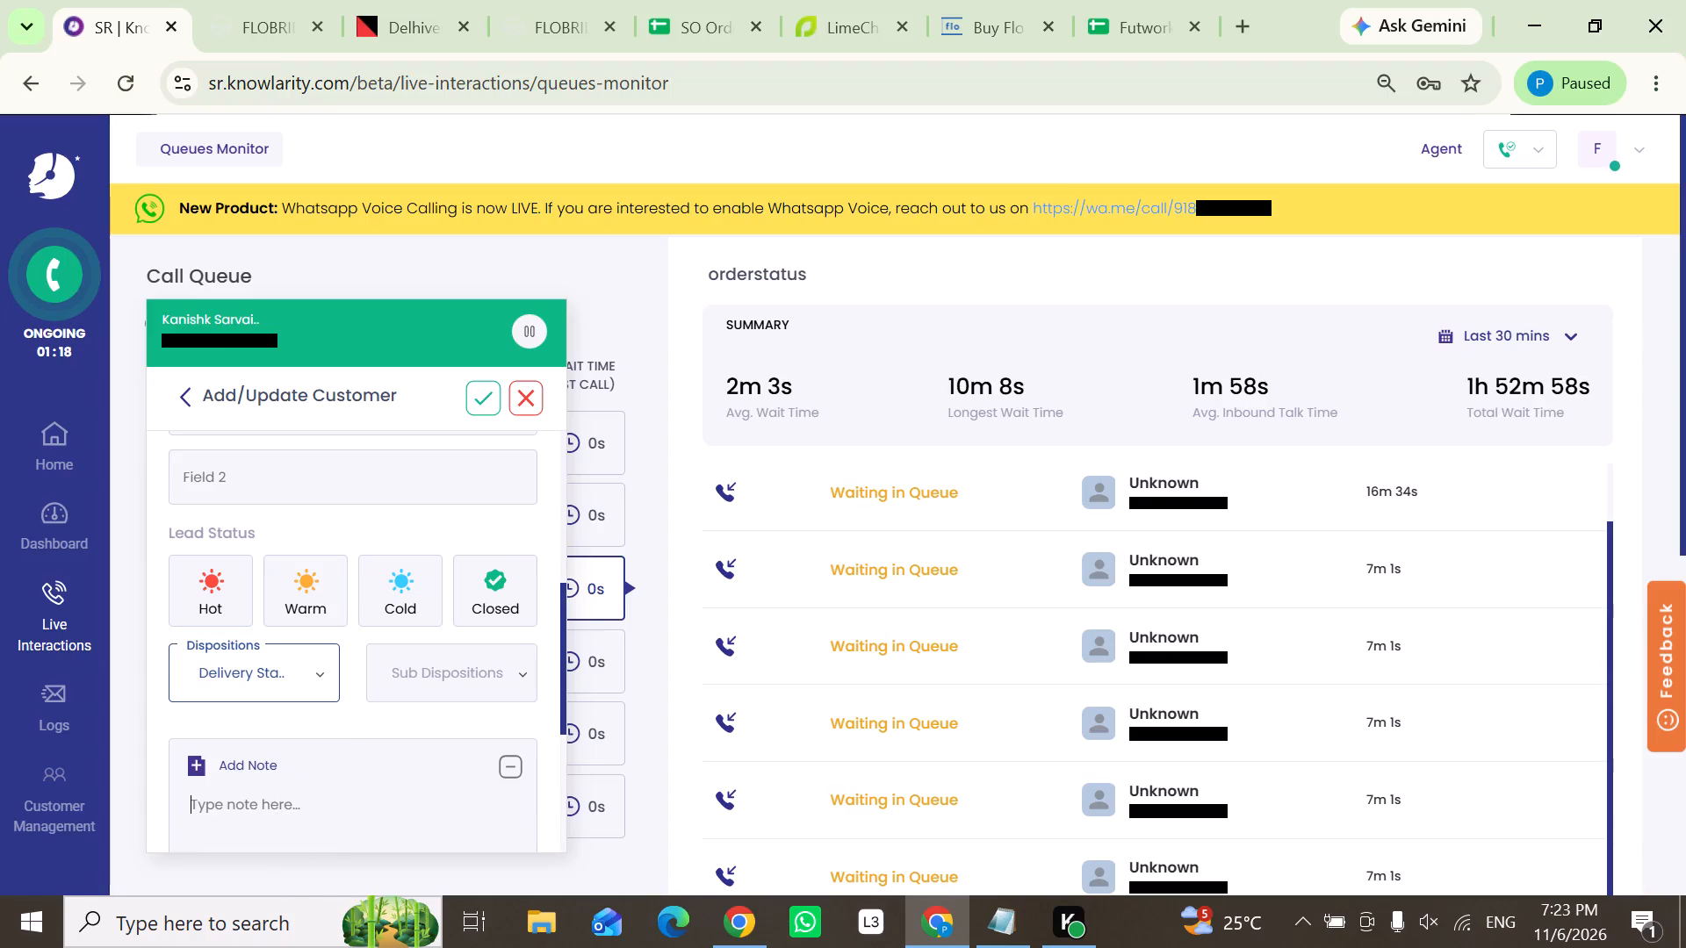
key(ctrl+v)
click(475, 400)
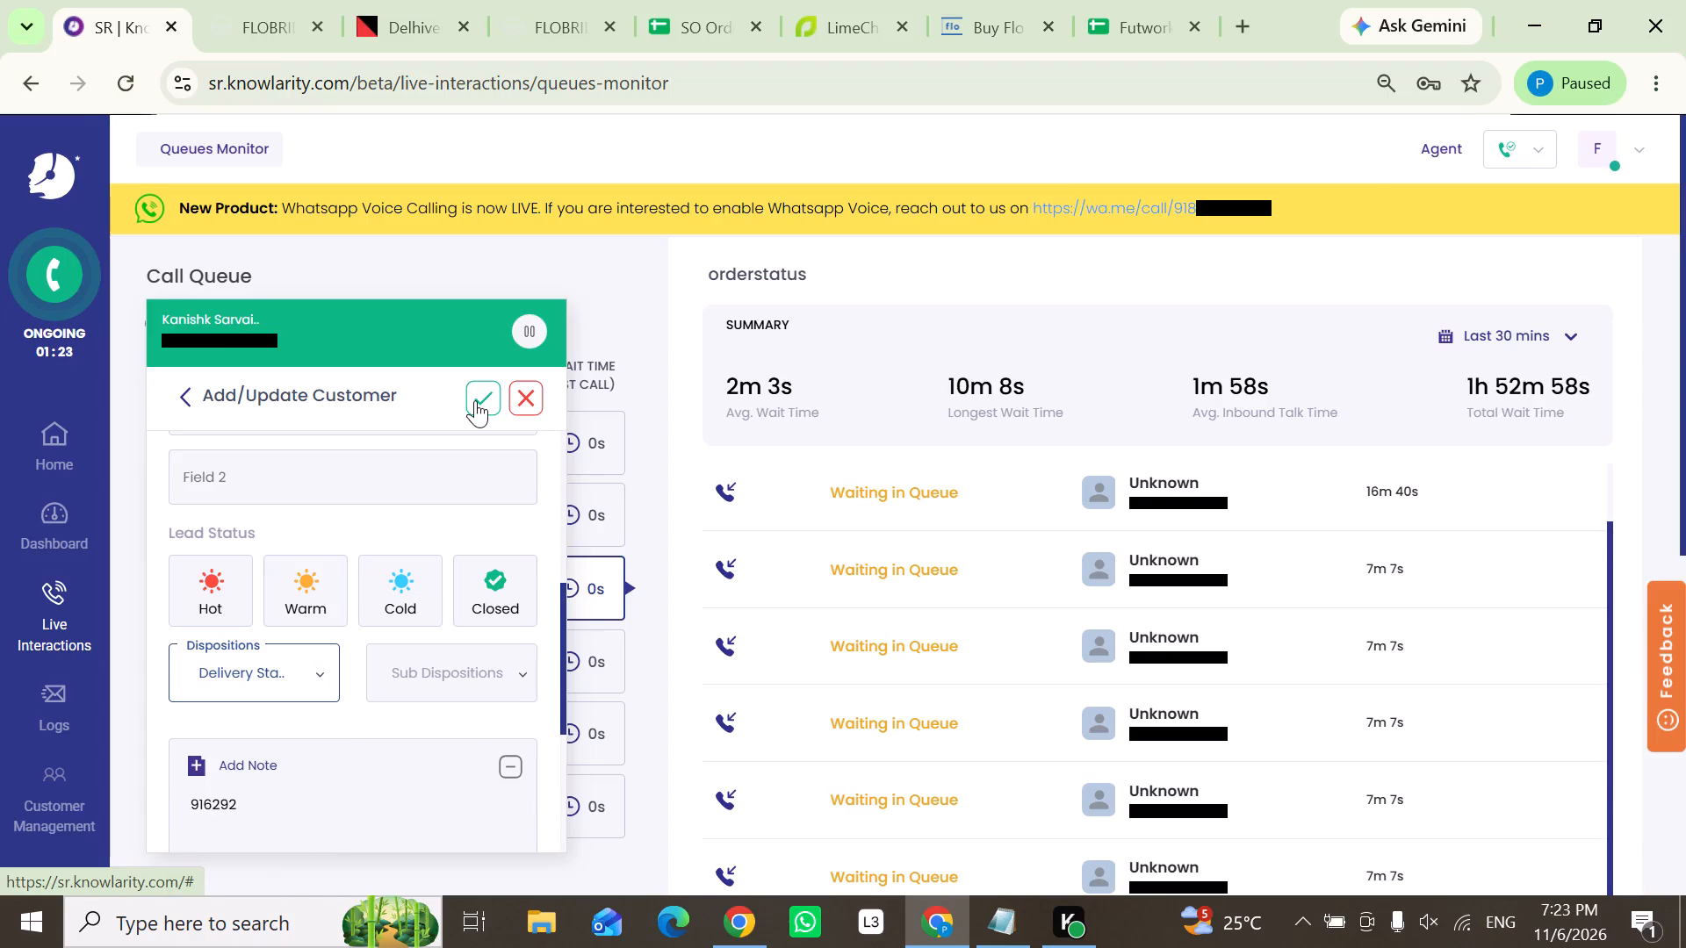
click(276, 45)
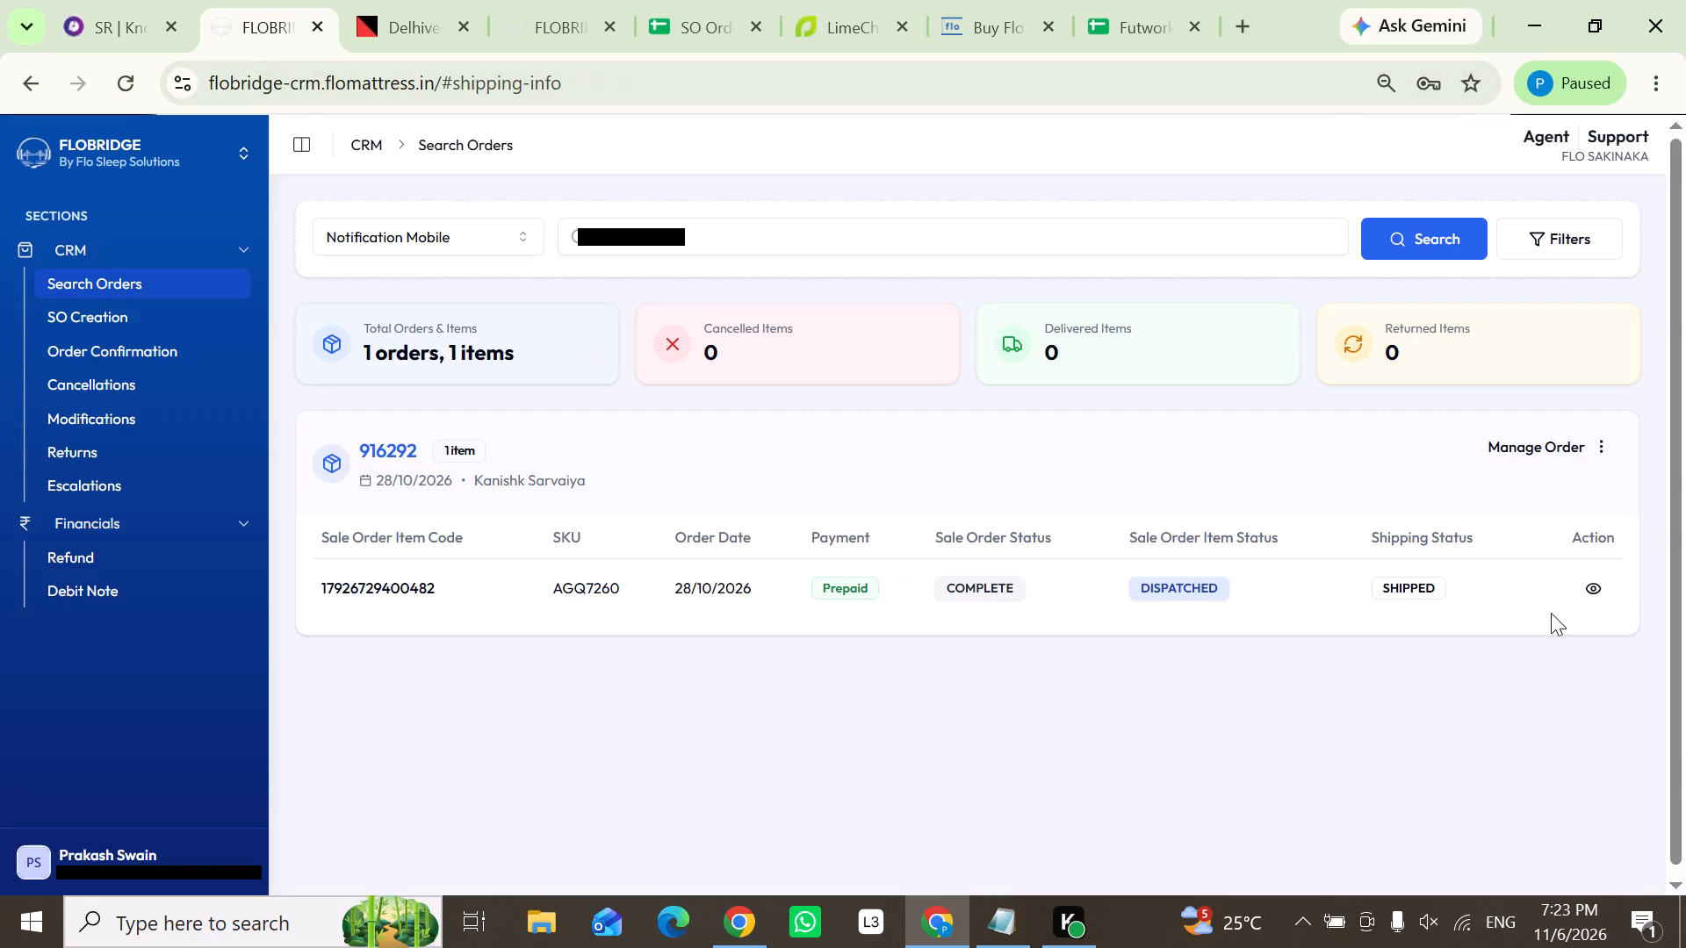
click(1588, 583)
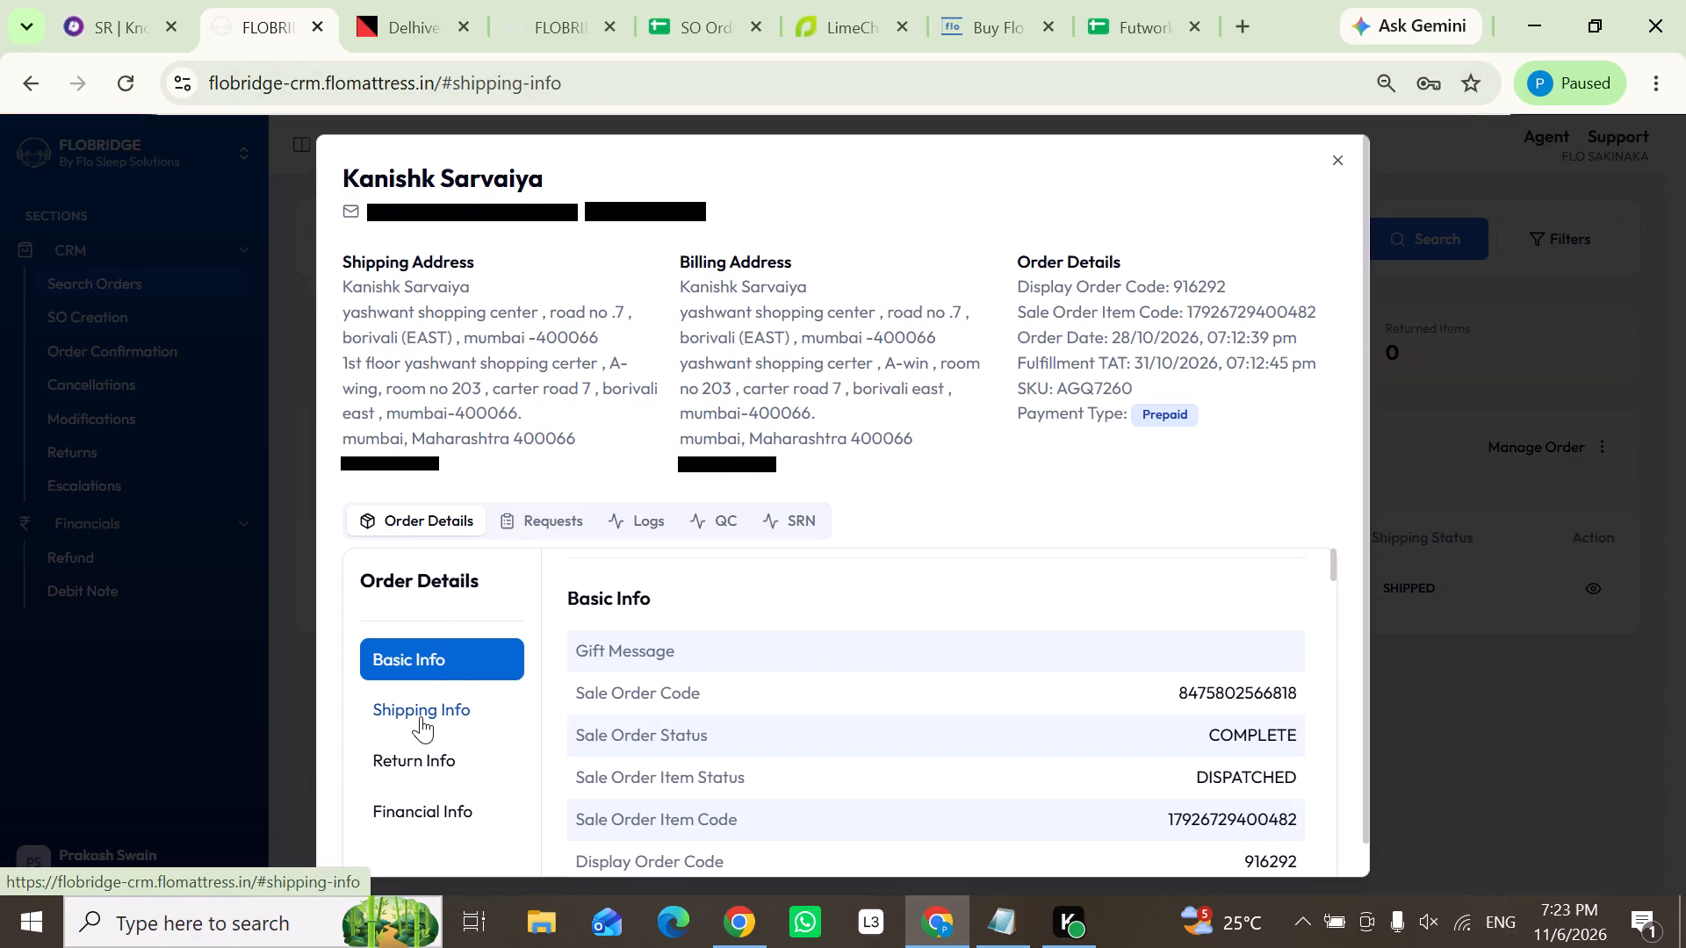
click(421, 716)
scroll(1069, 781, down, 1)
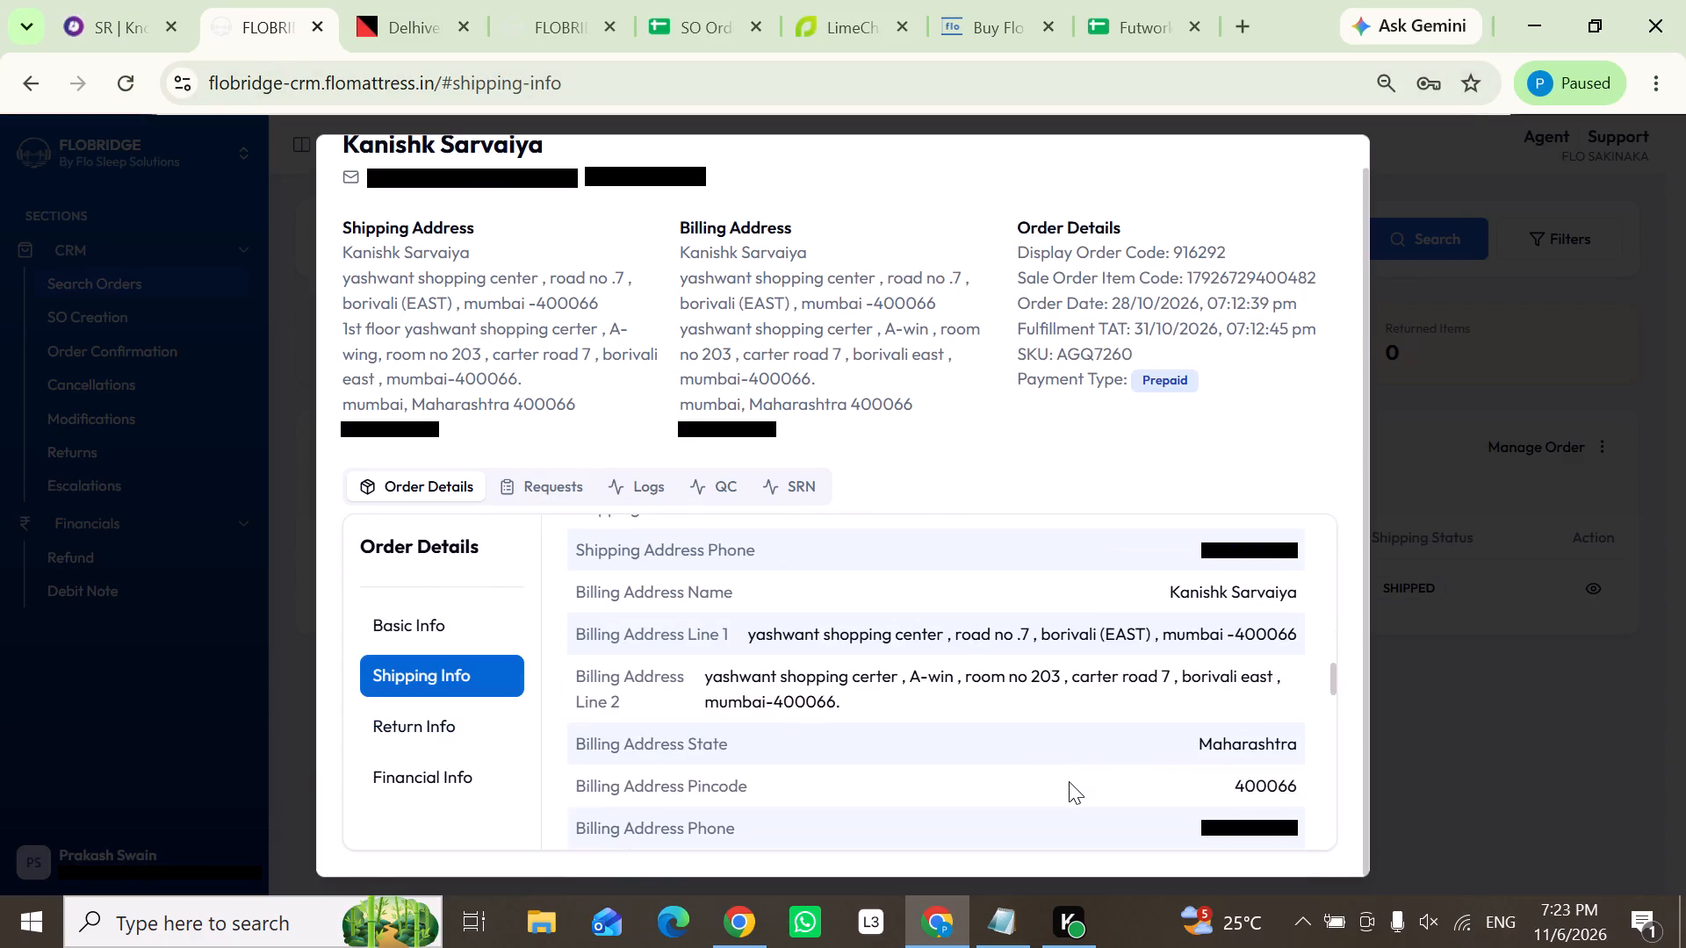
scroll(1069, 781, down, 2)
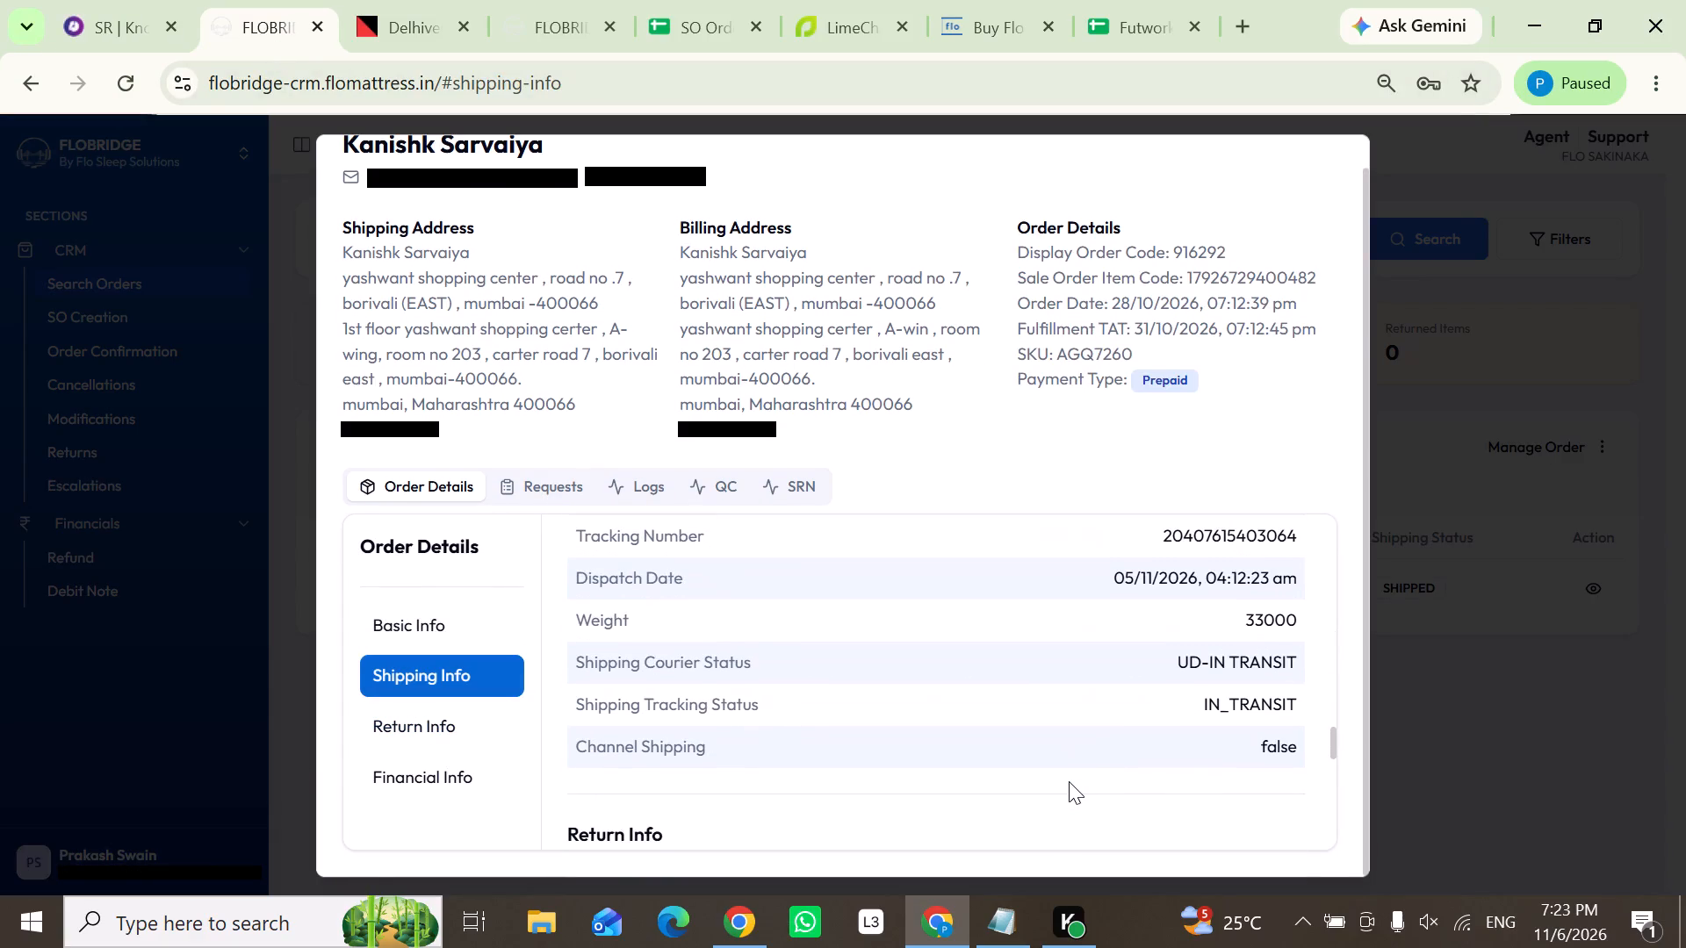
scroll(1070, 783, down, 1)
scroll(1070, 785, up, 1)
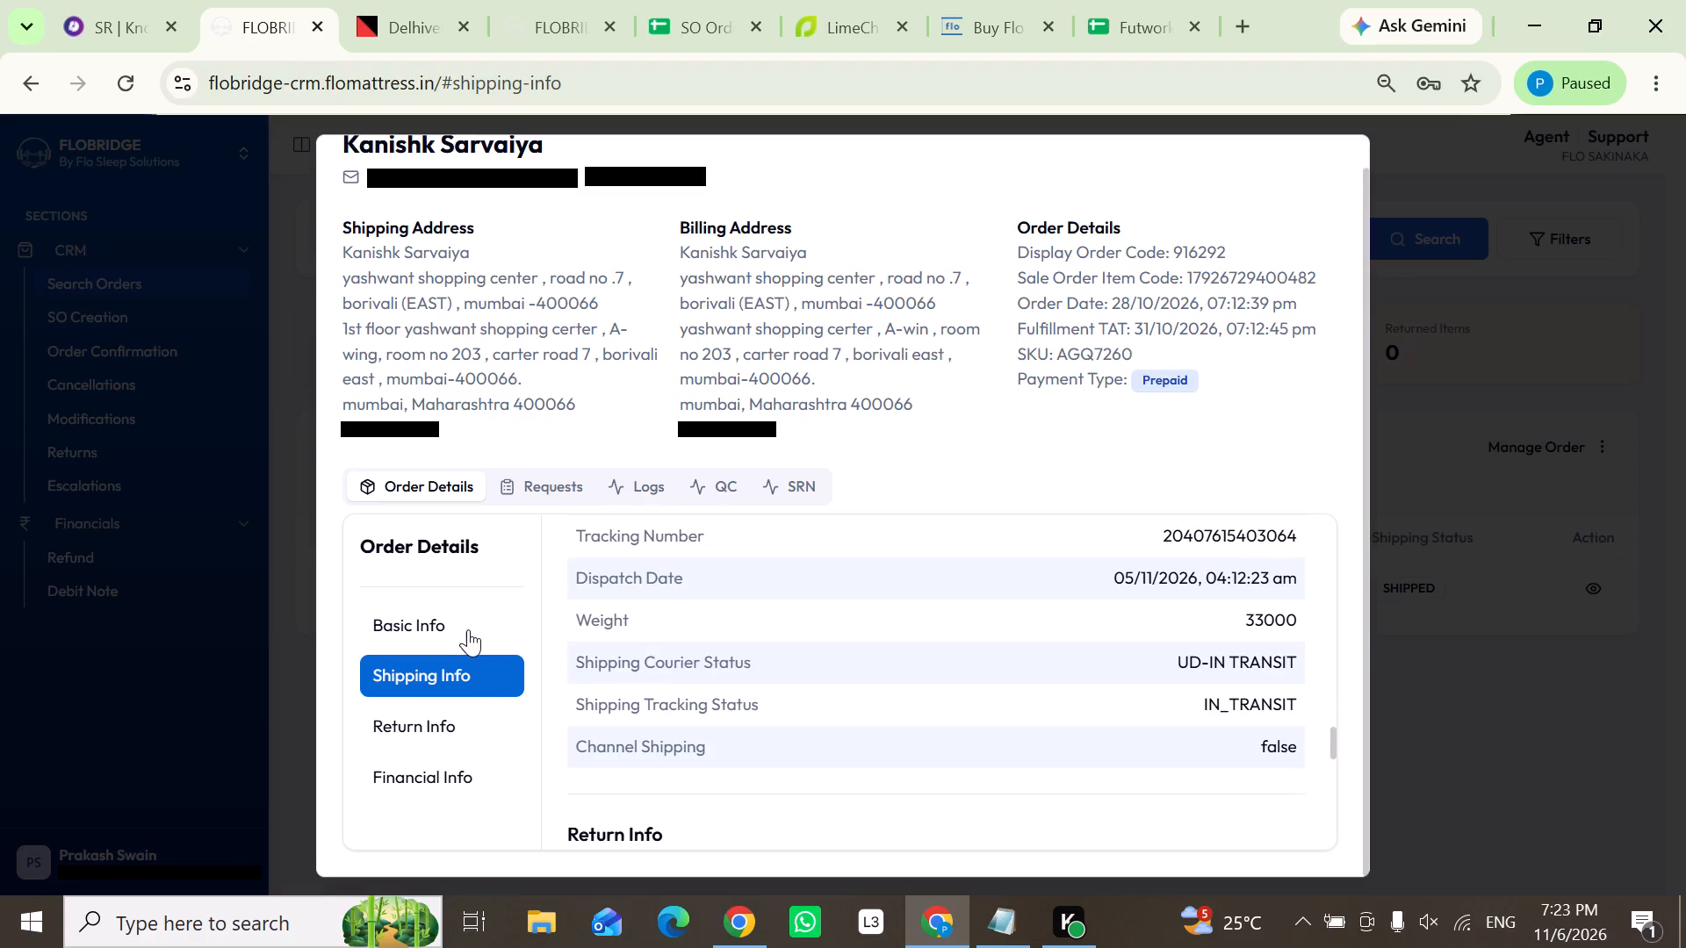
click(468, 629)
scroll(983, 684, down, 3)
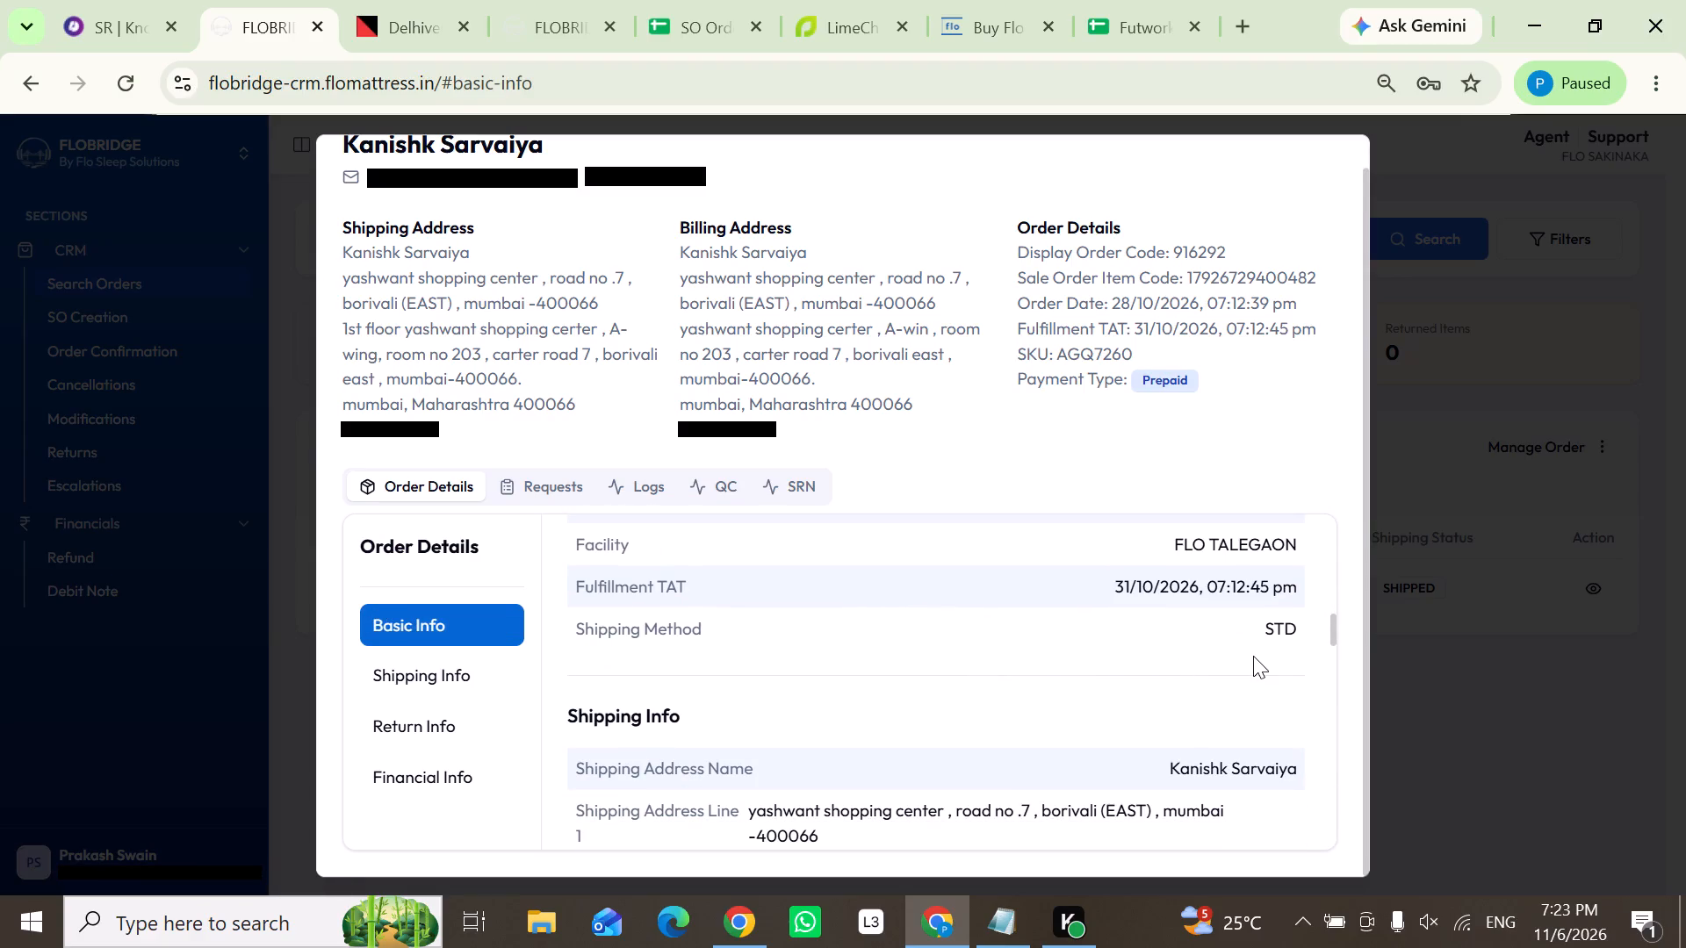
click(406, 13)
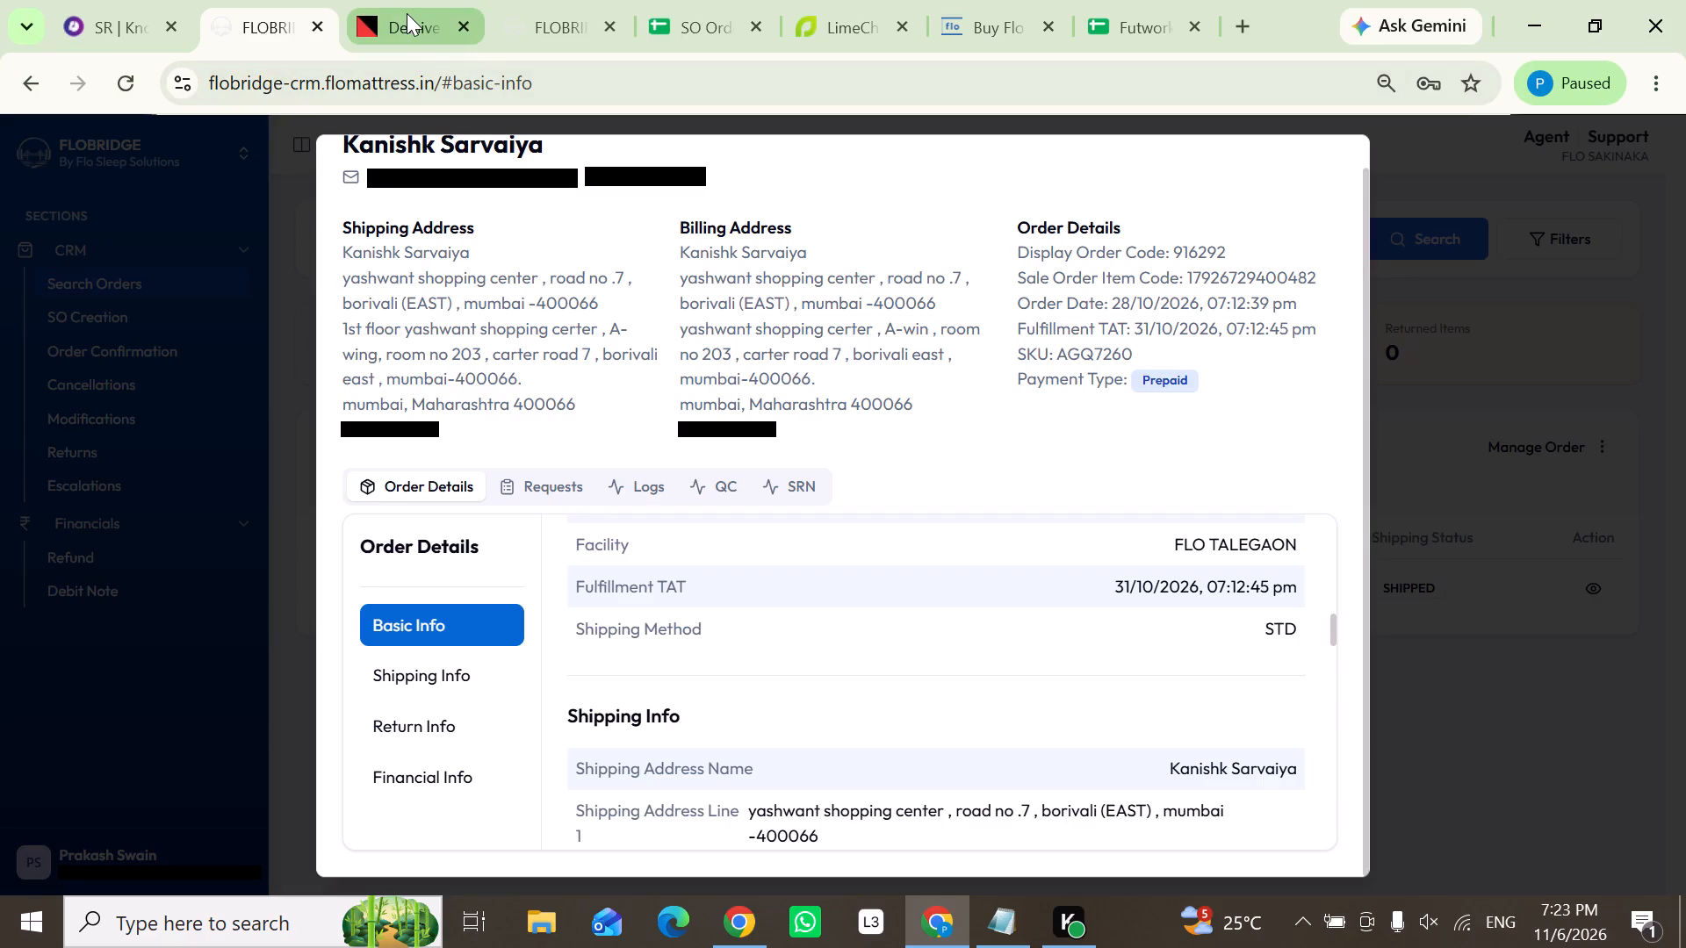
click(240, 0)
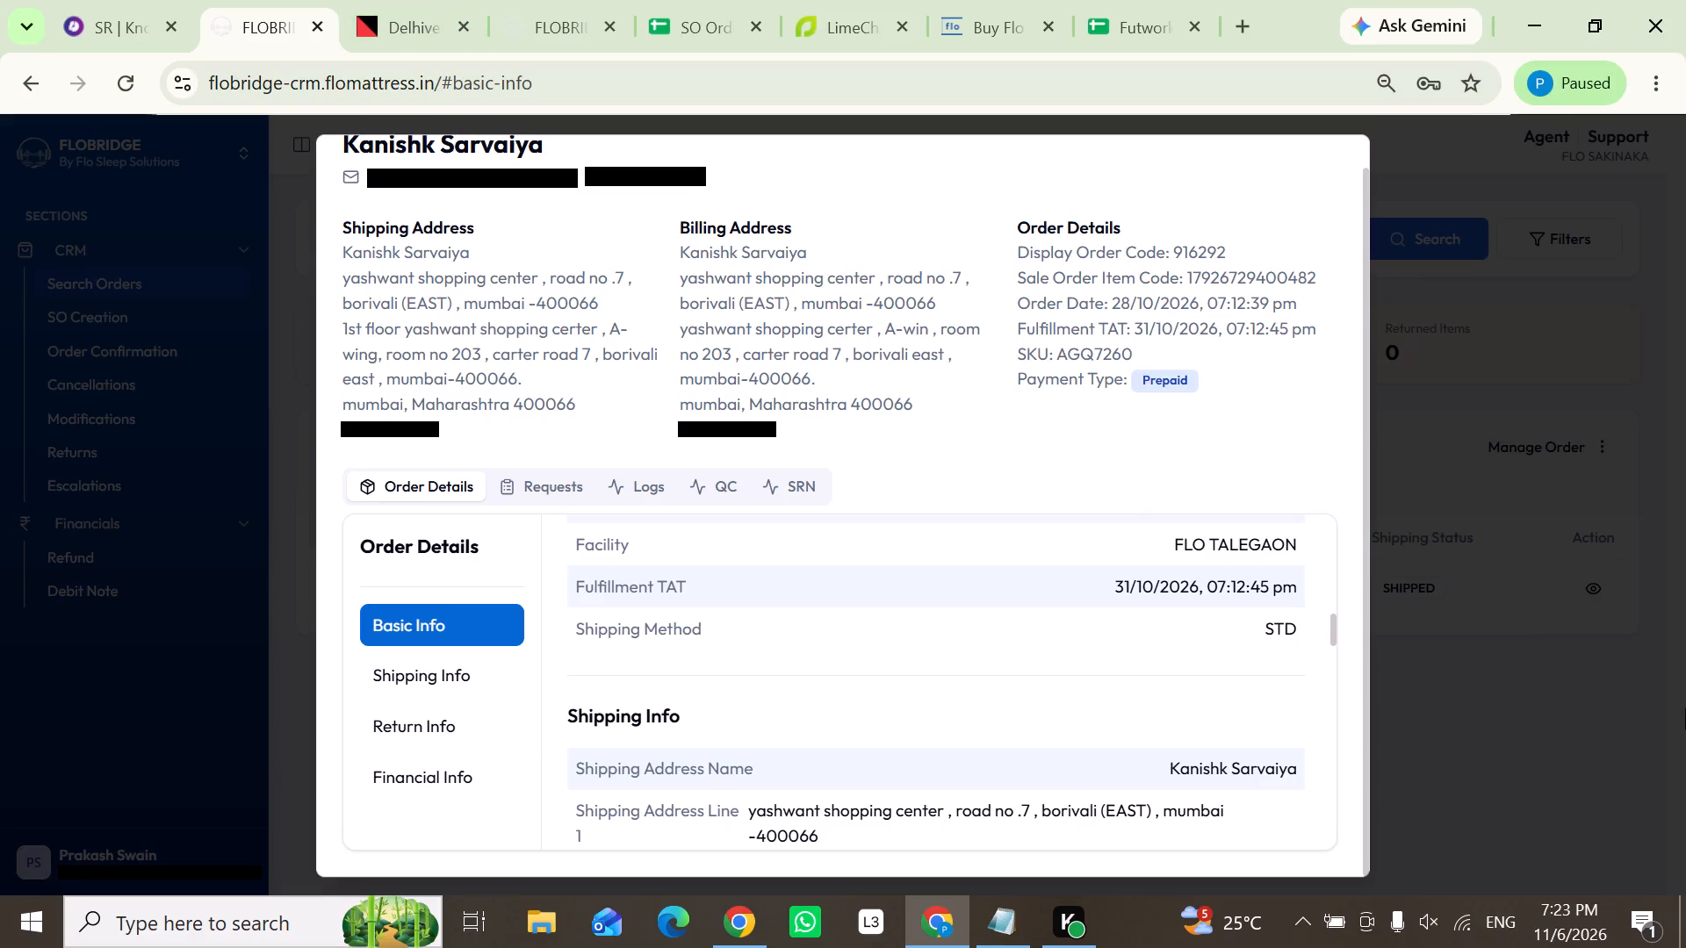
click(1578, 729)
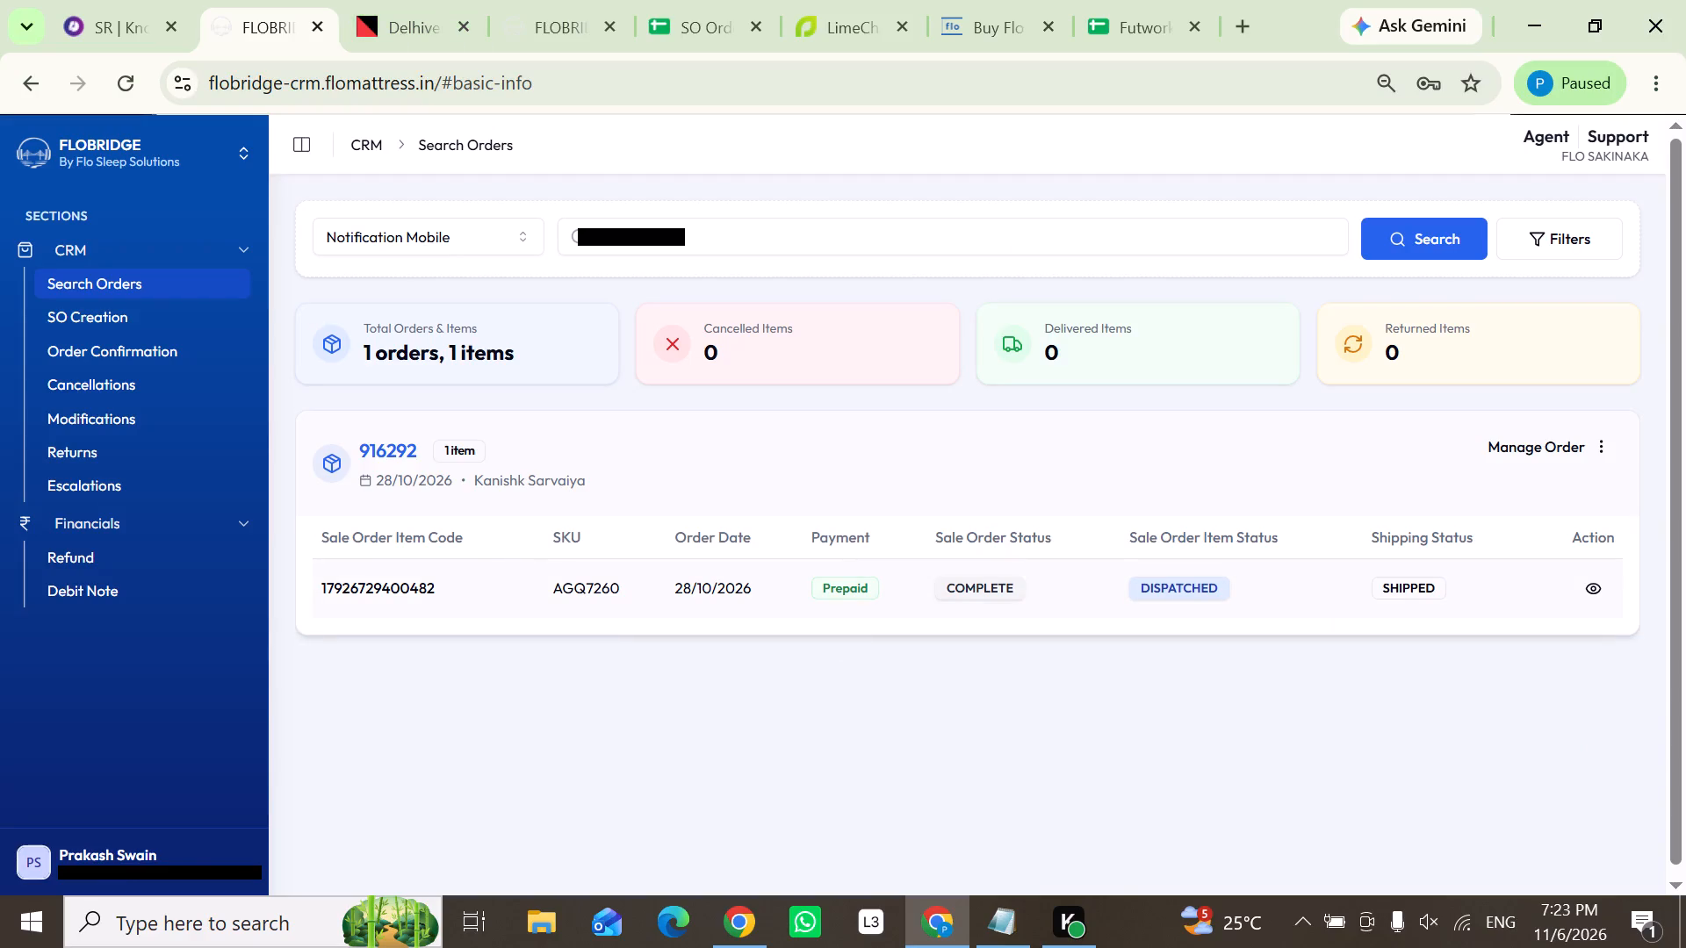
drag(616, 589, 586, 589)
click(597, 636)
drag(753, 597, 679, 597)
click(680, 649)
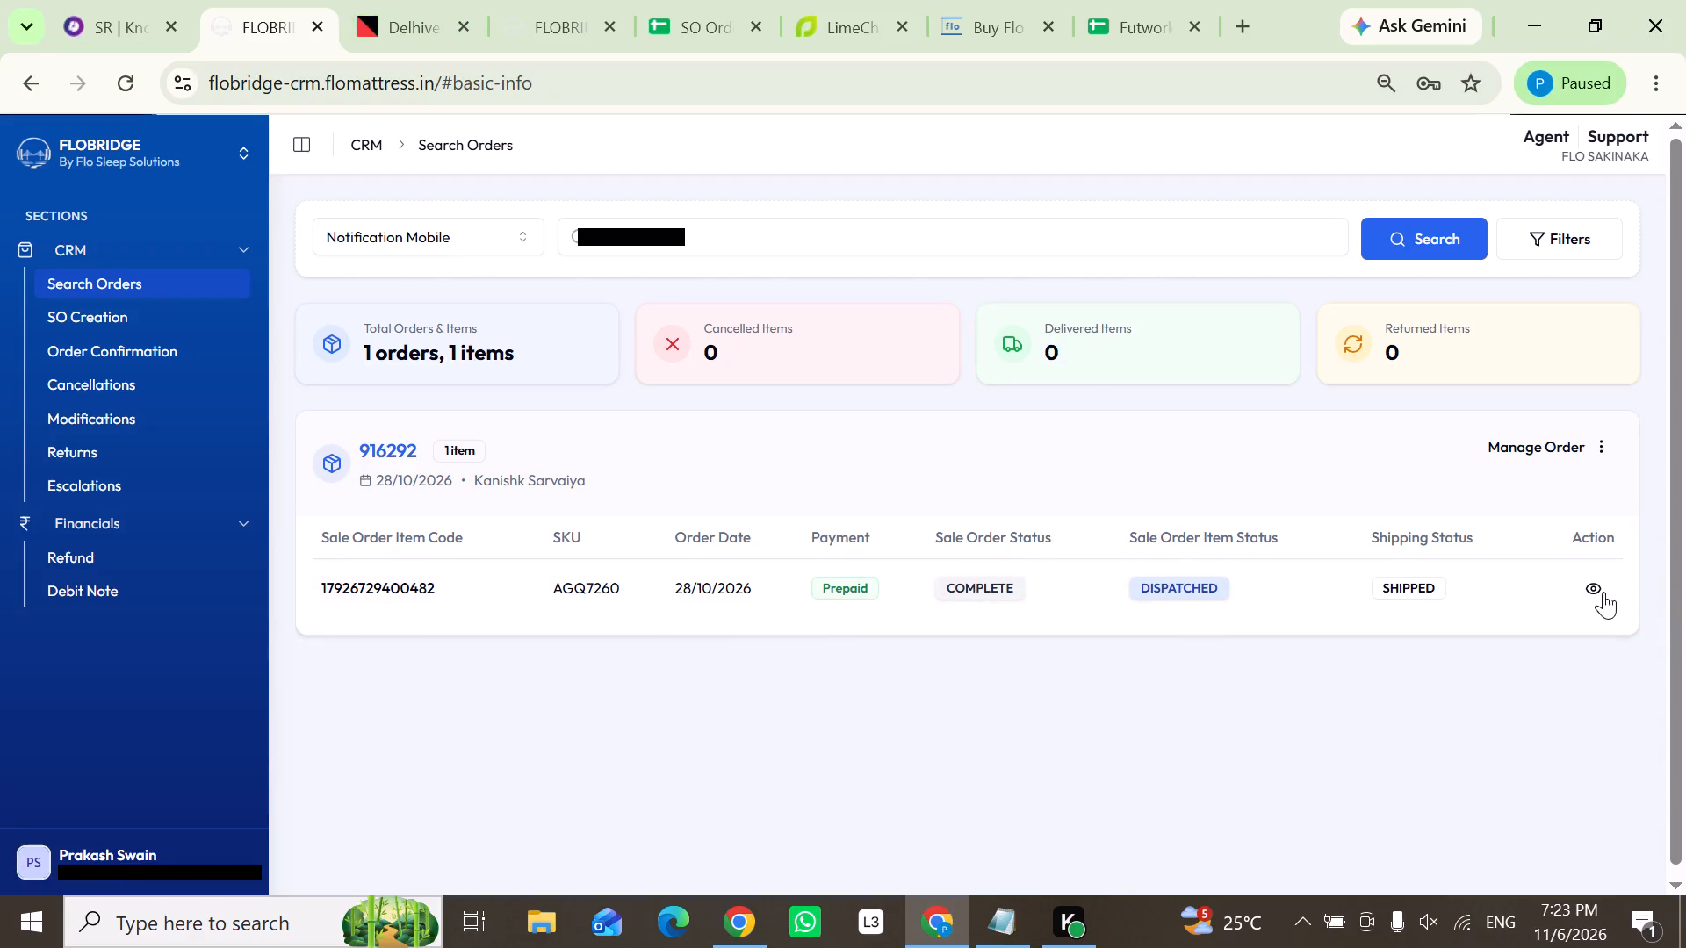
Reload the order's Delhivery tracking page, check the expected delivery date and shipment progress, and return to the FloBridge order results.
click(1600, 591)
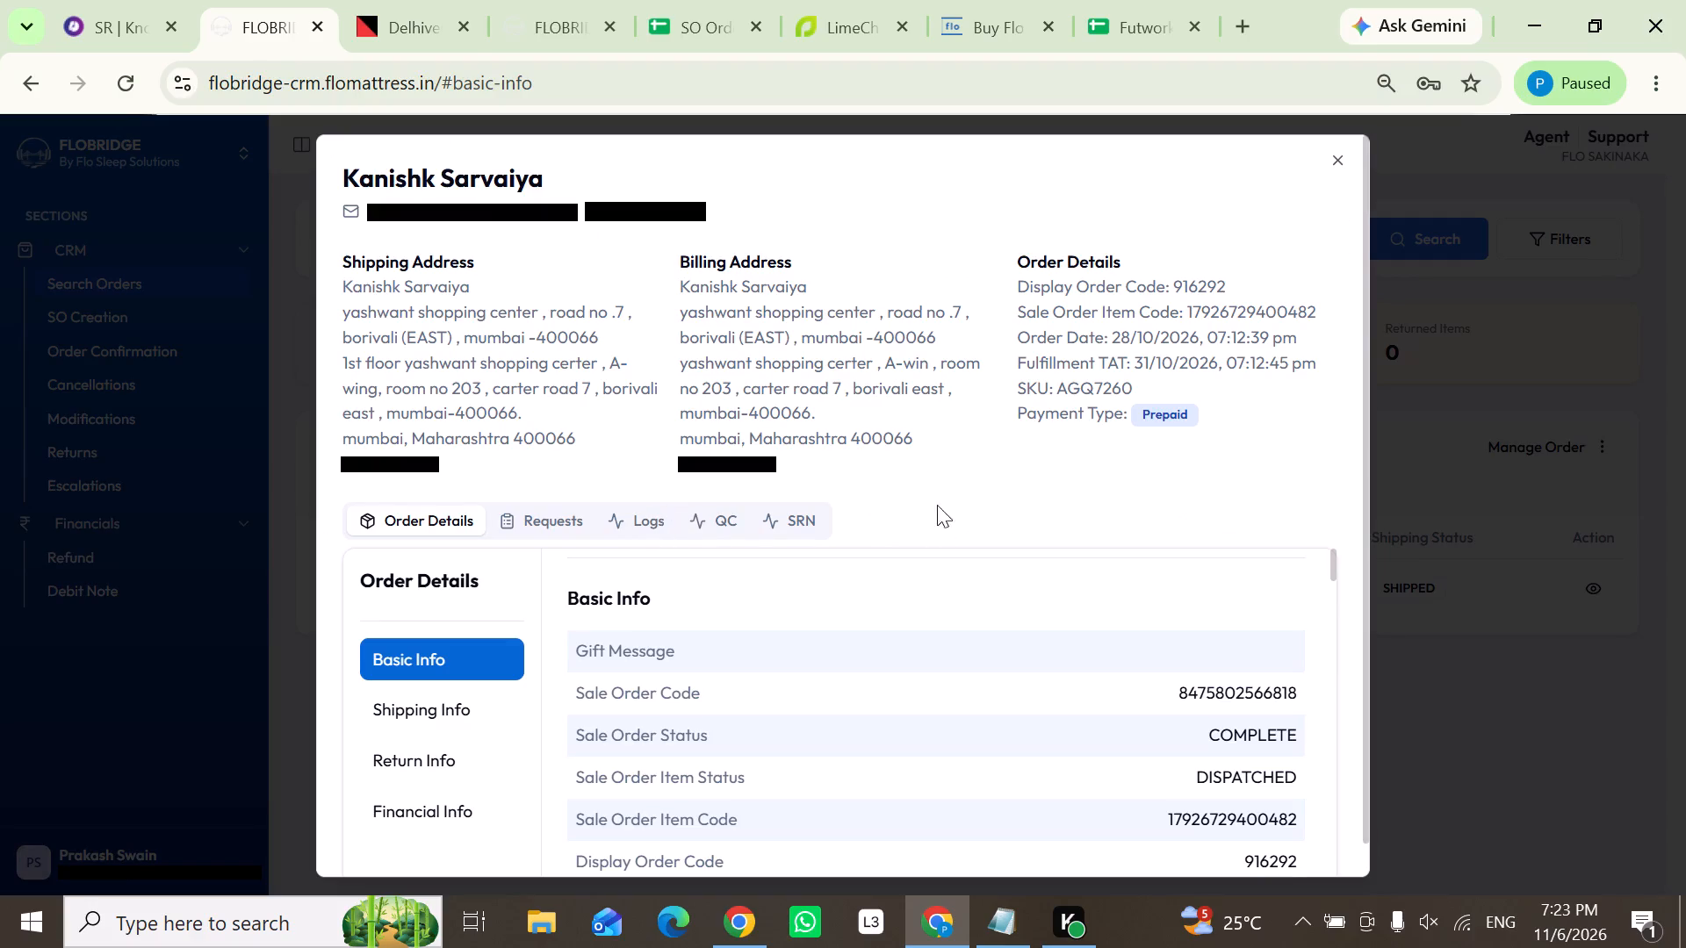
click(392, 18)
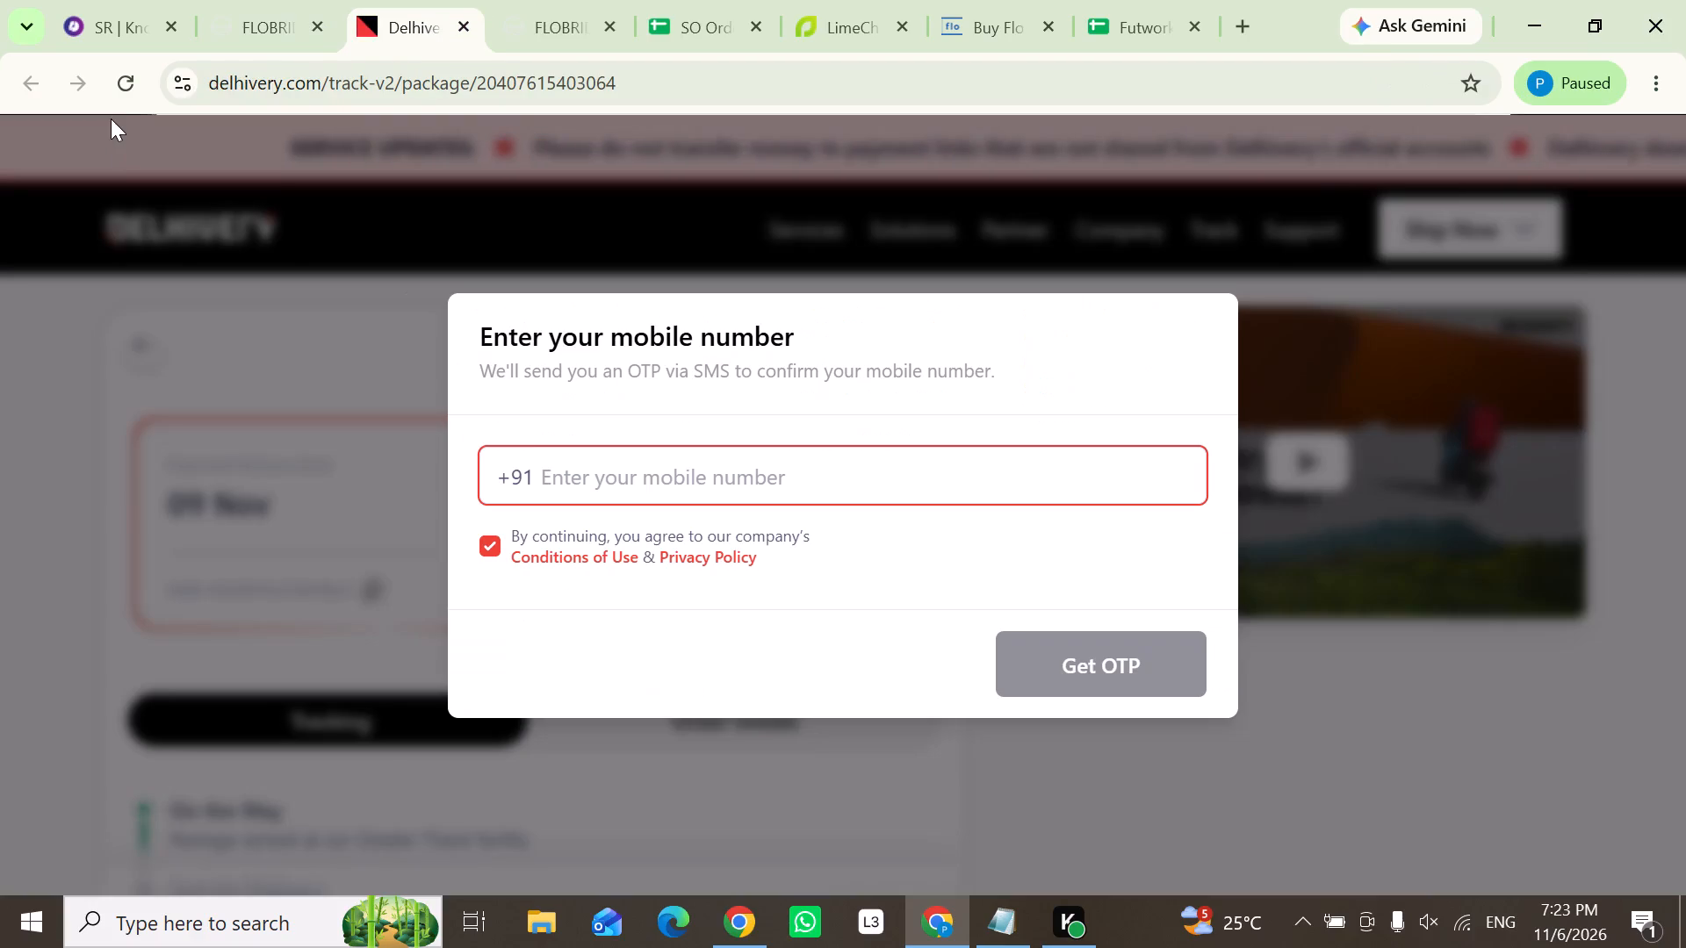
click(127, 86)
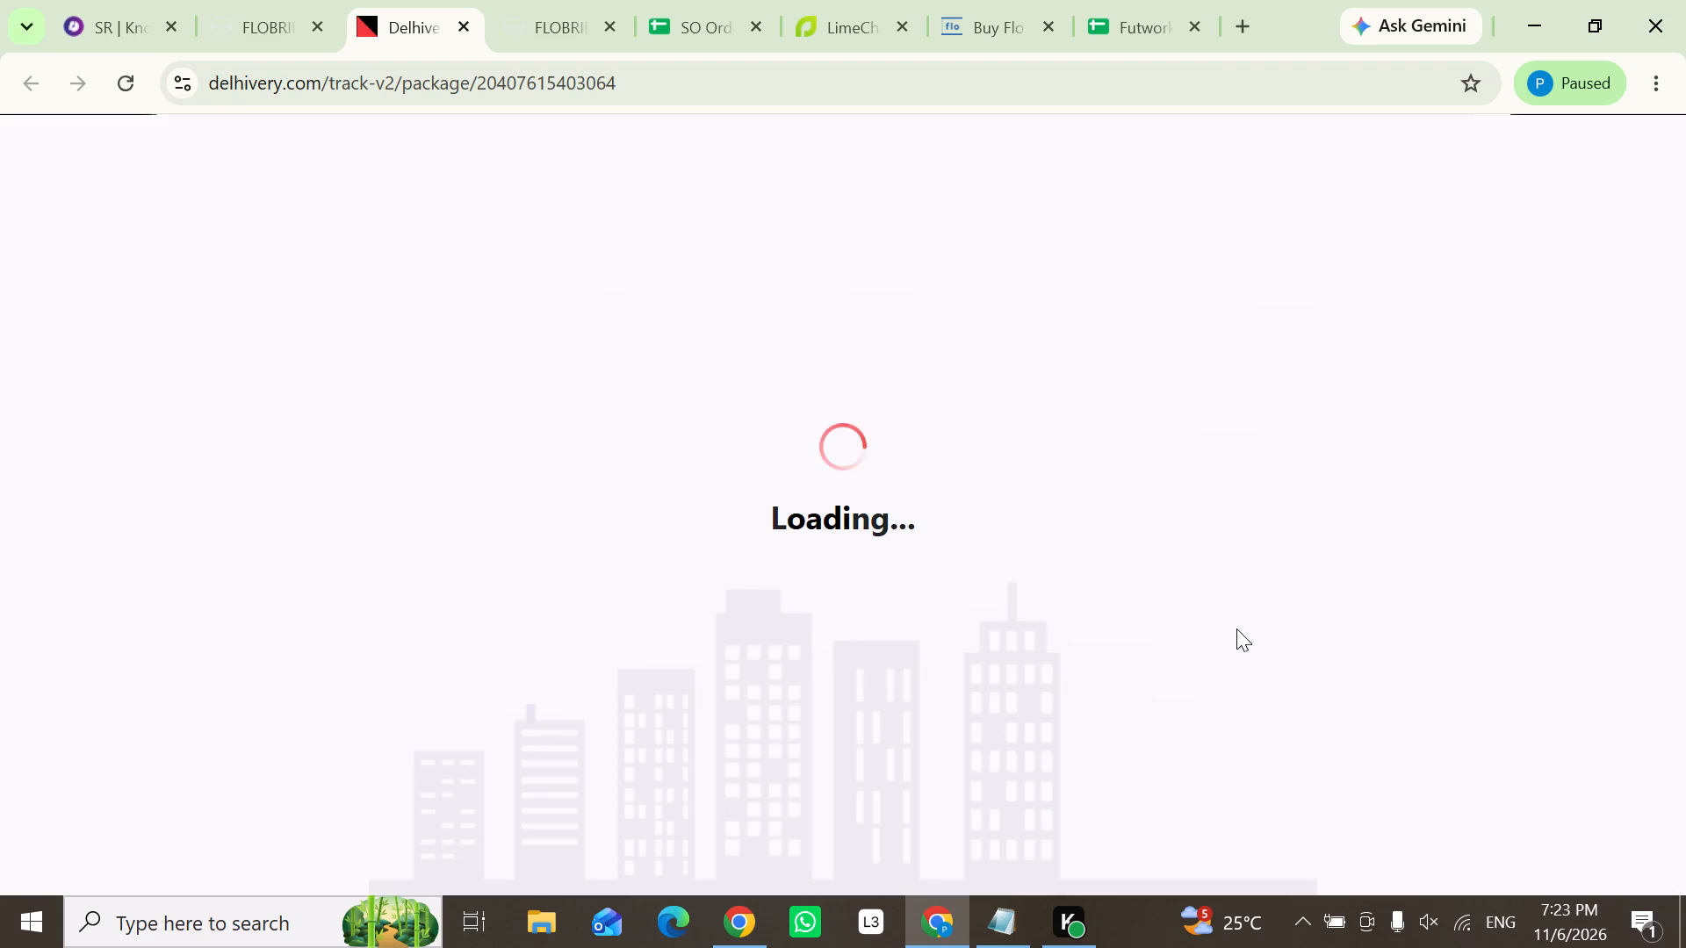
drag(1681, 377, 1679, 428)
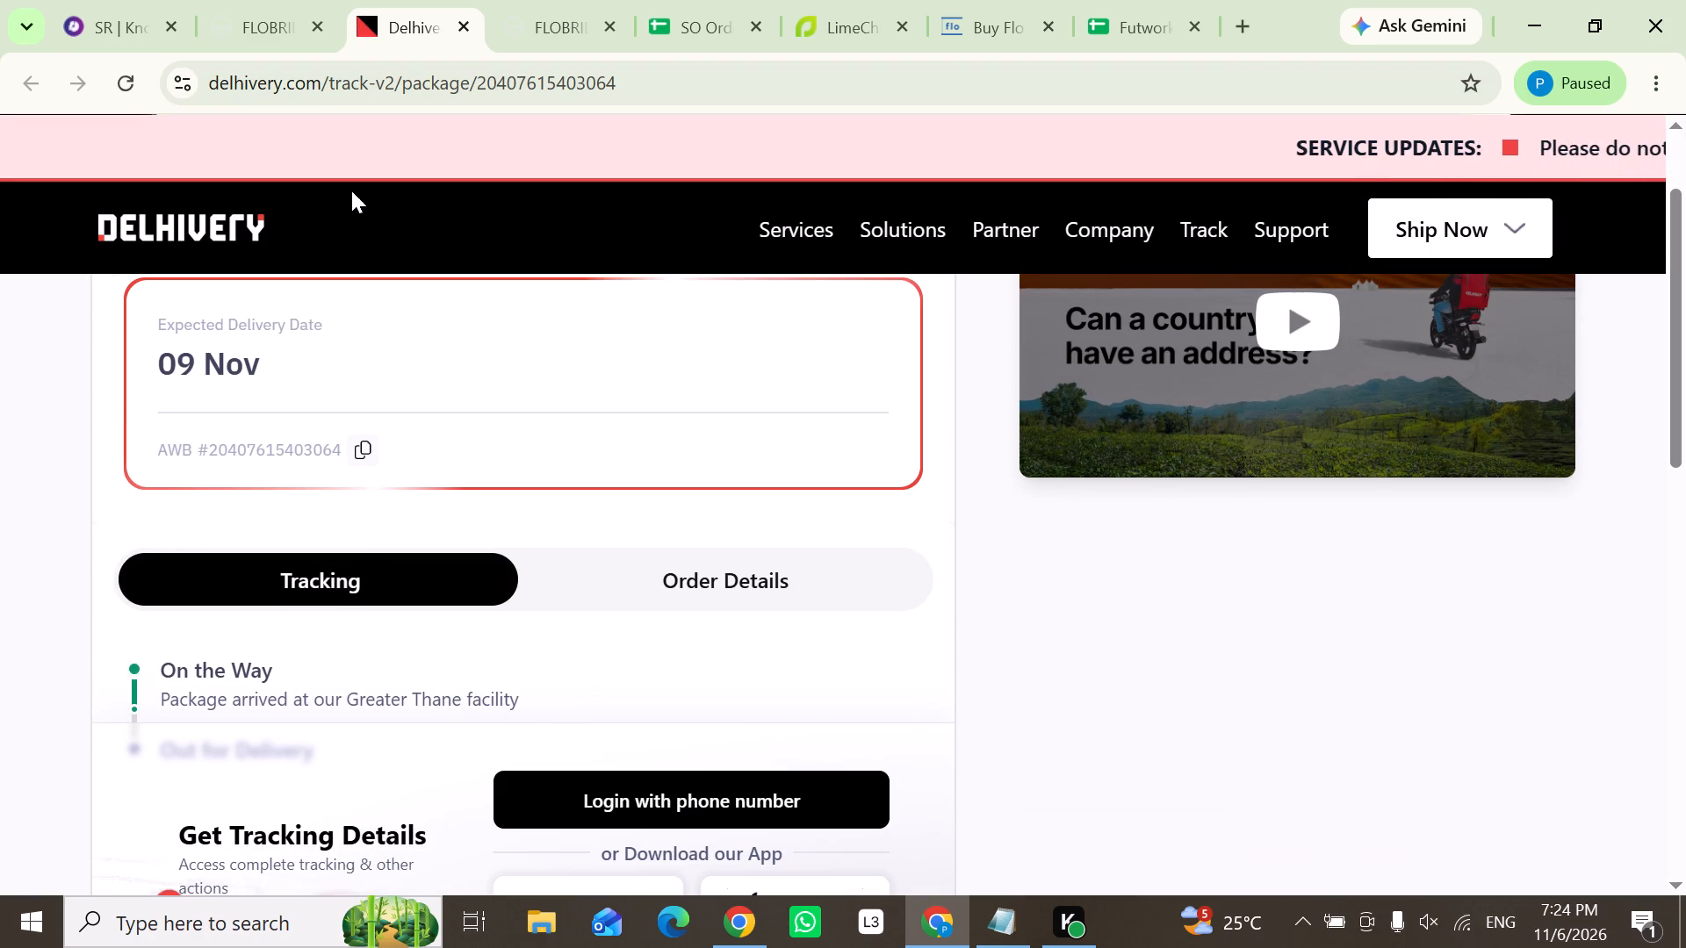
click(290, 0)
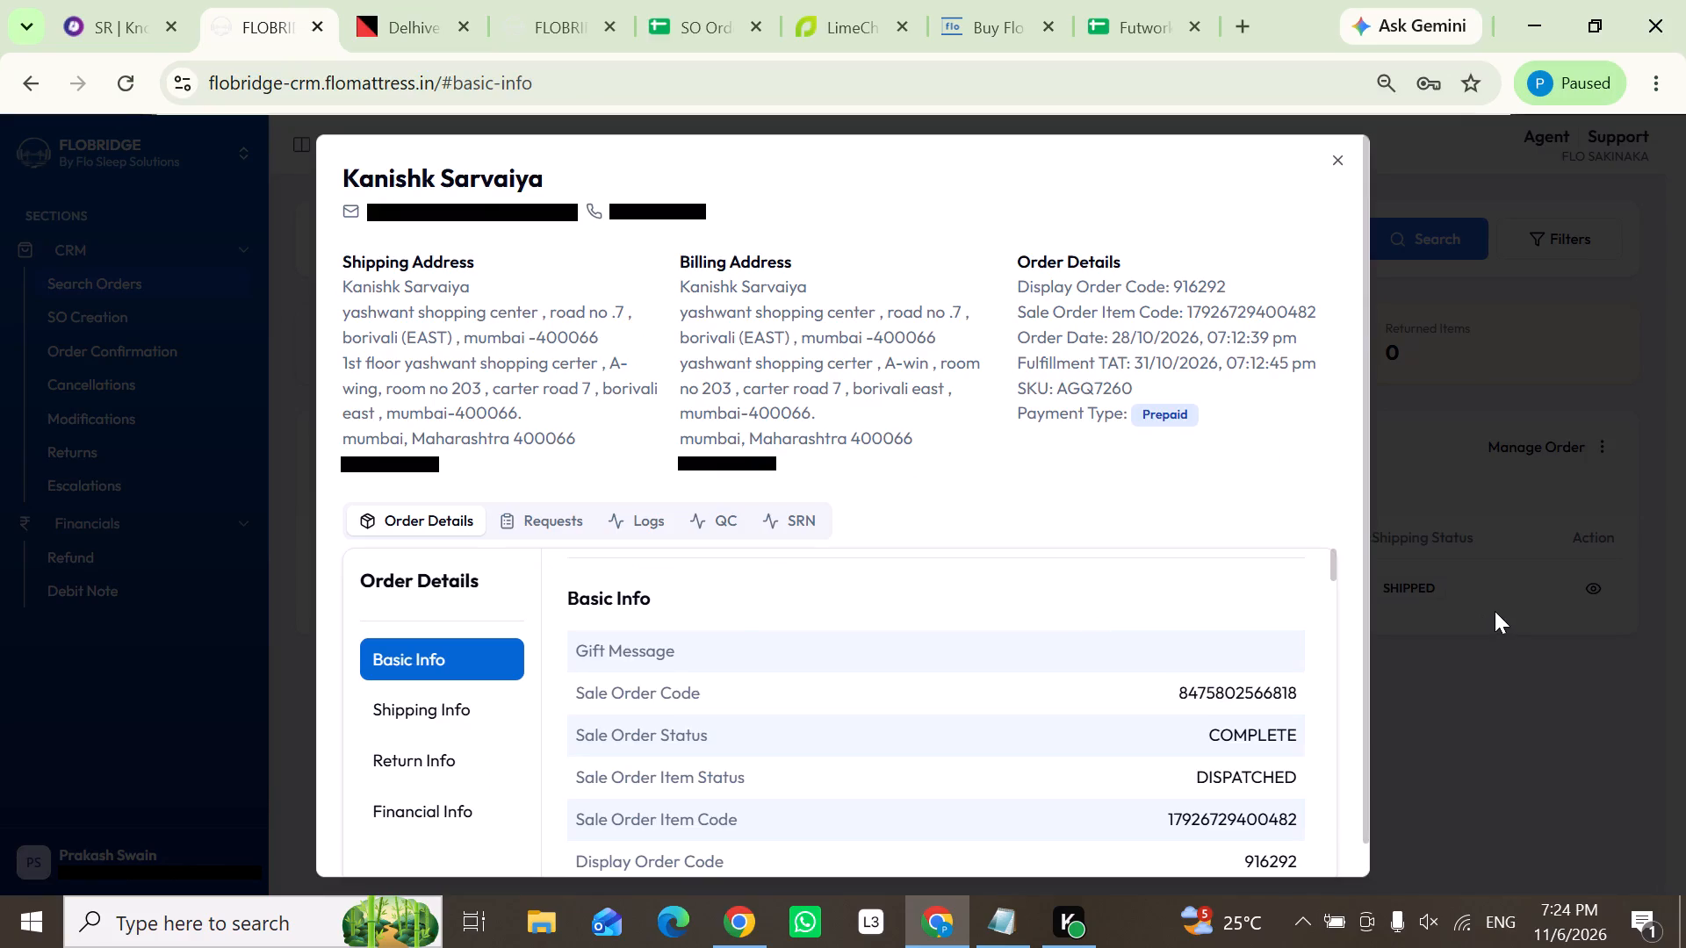
click(1464, 677)
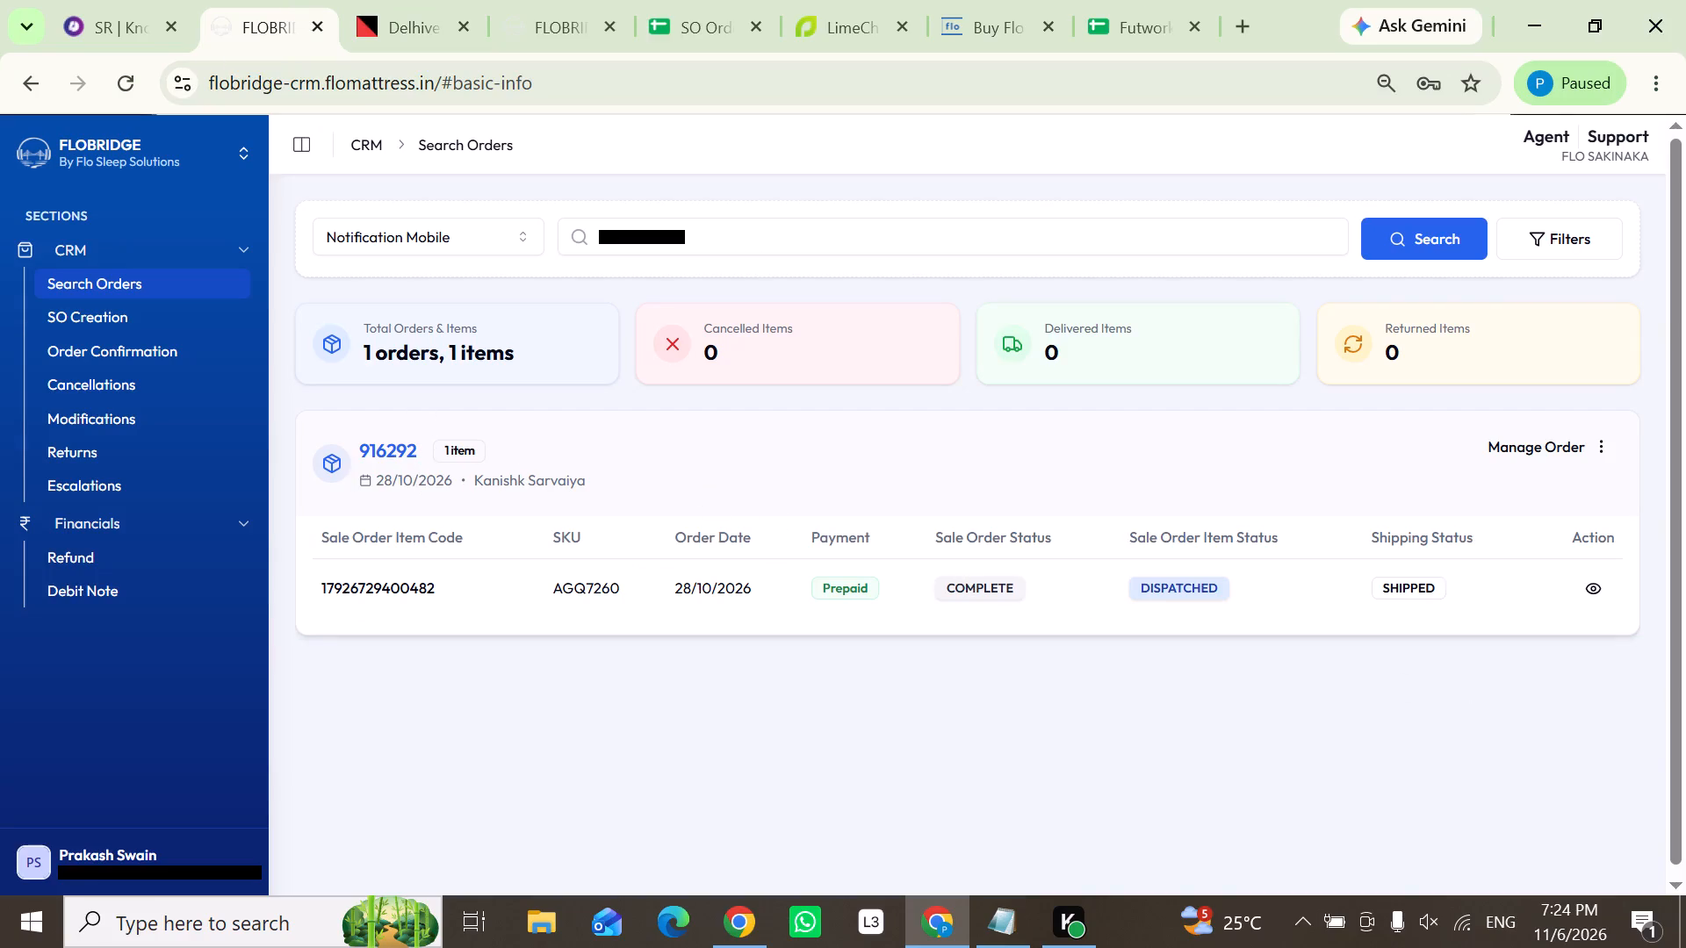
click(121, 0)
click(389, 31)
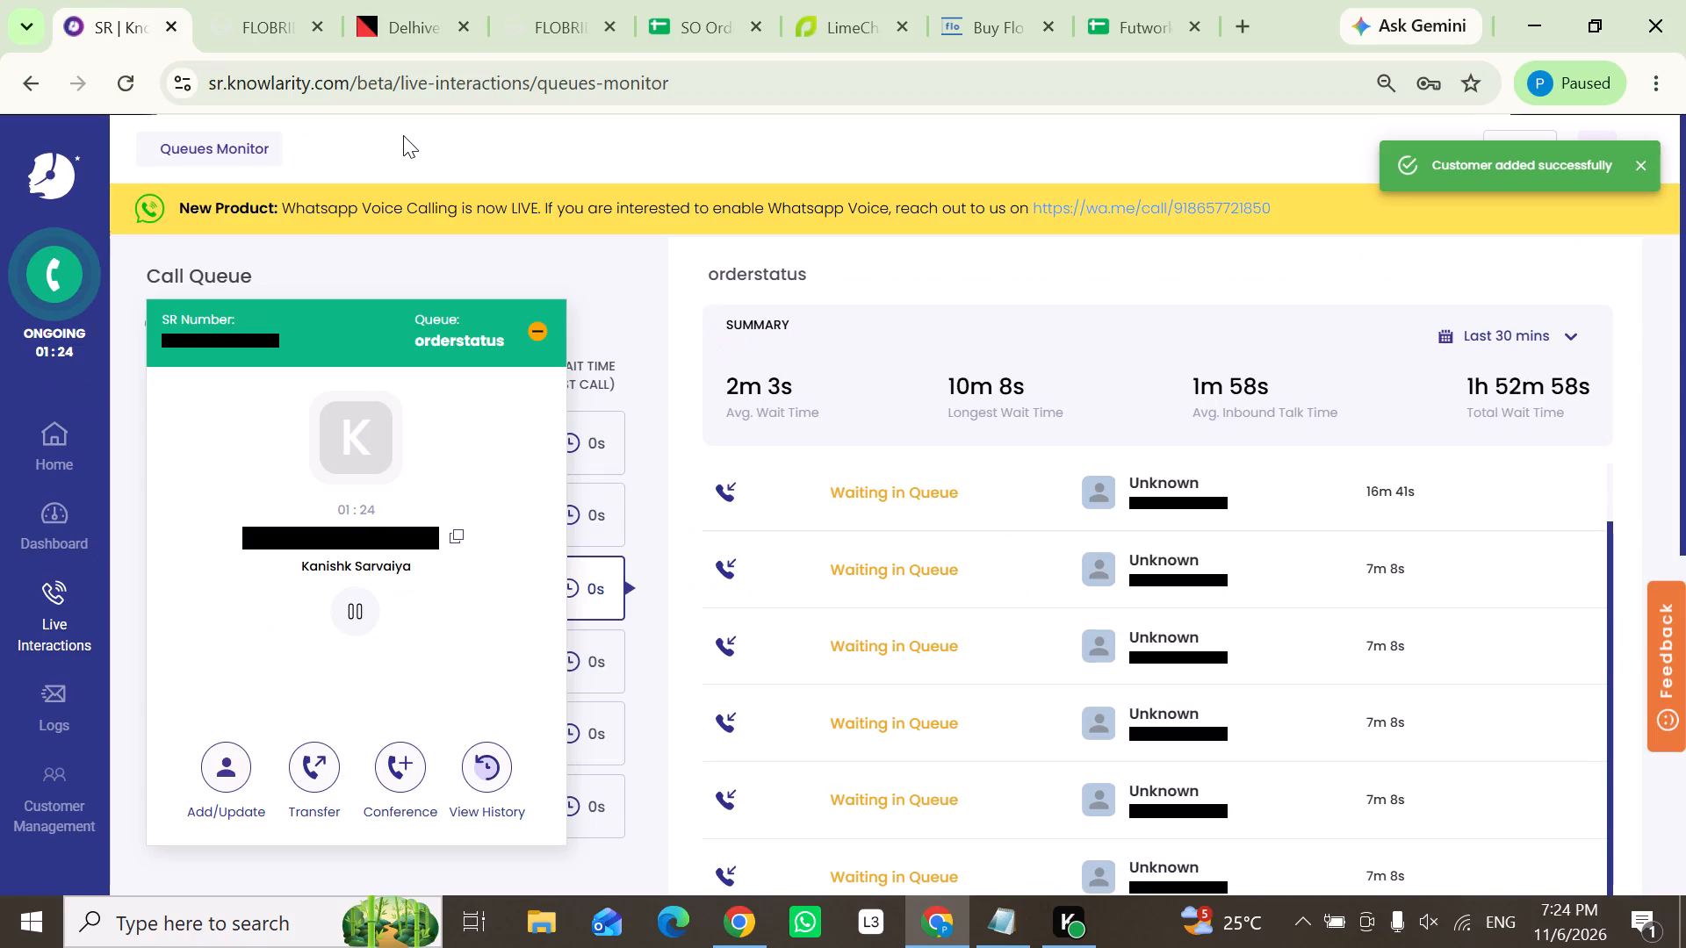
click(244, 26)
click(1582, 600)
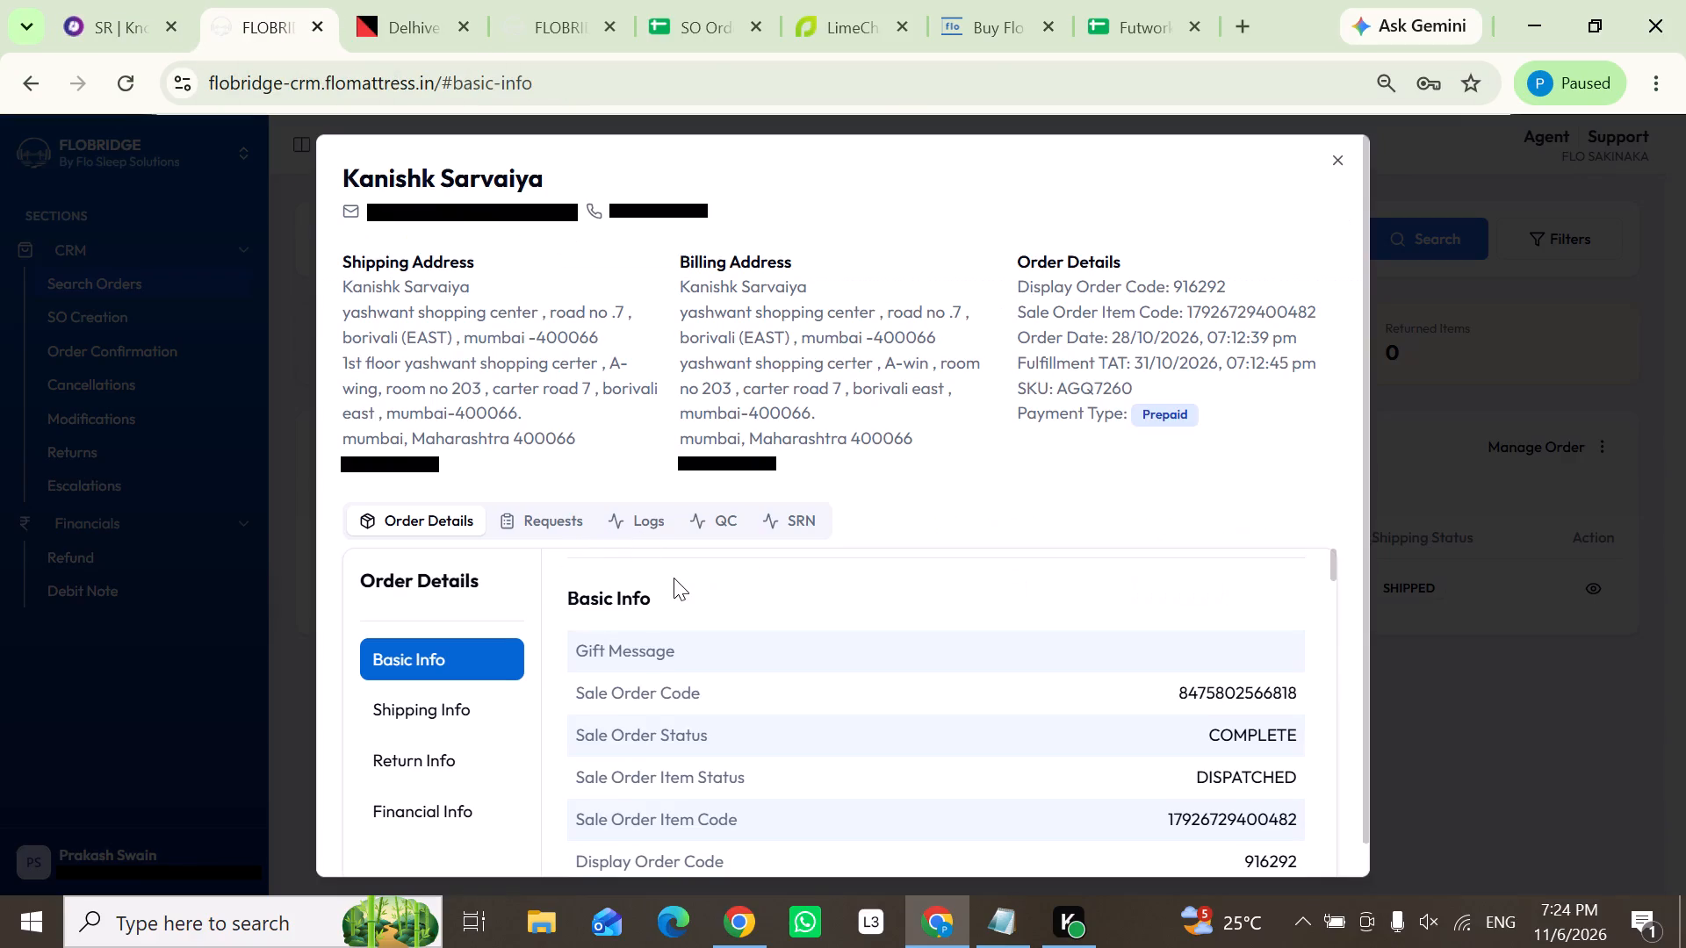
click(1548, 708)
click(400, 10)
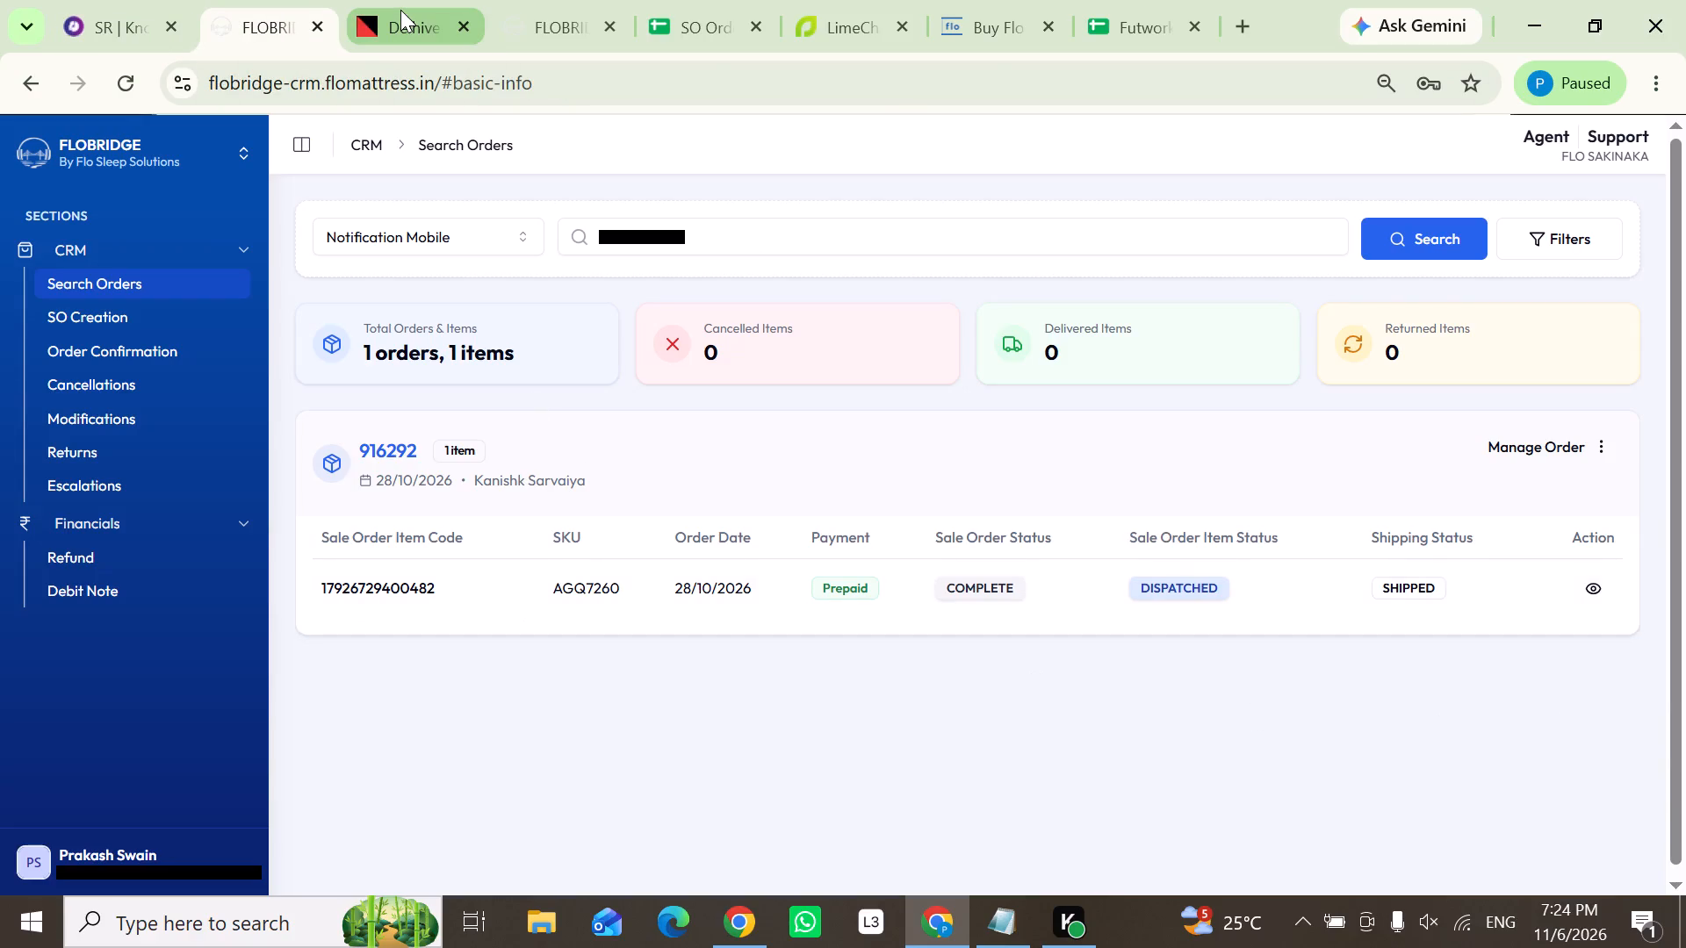